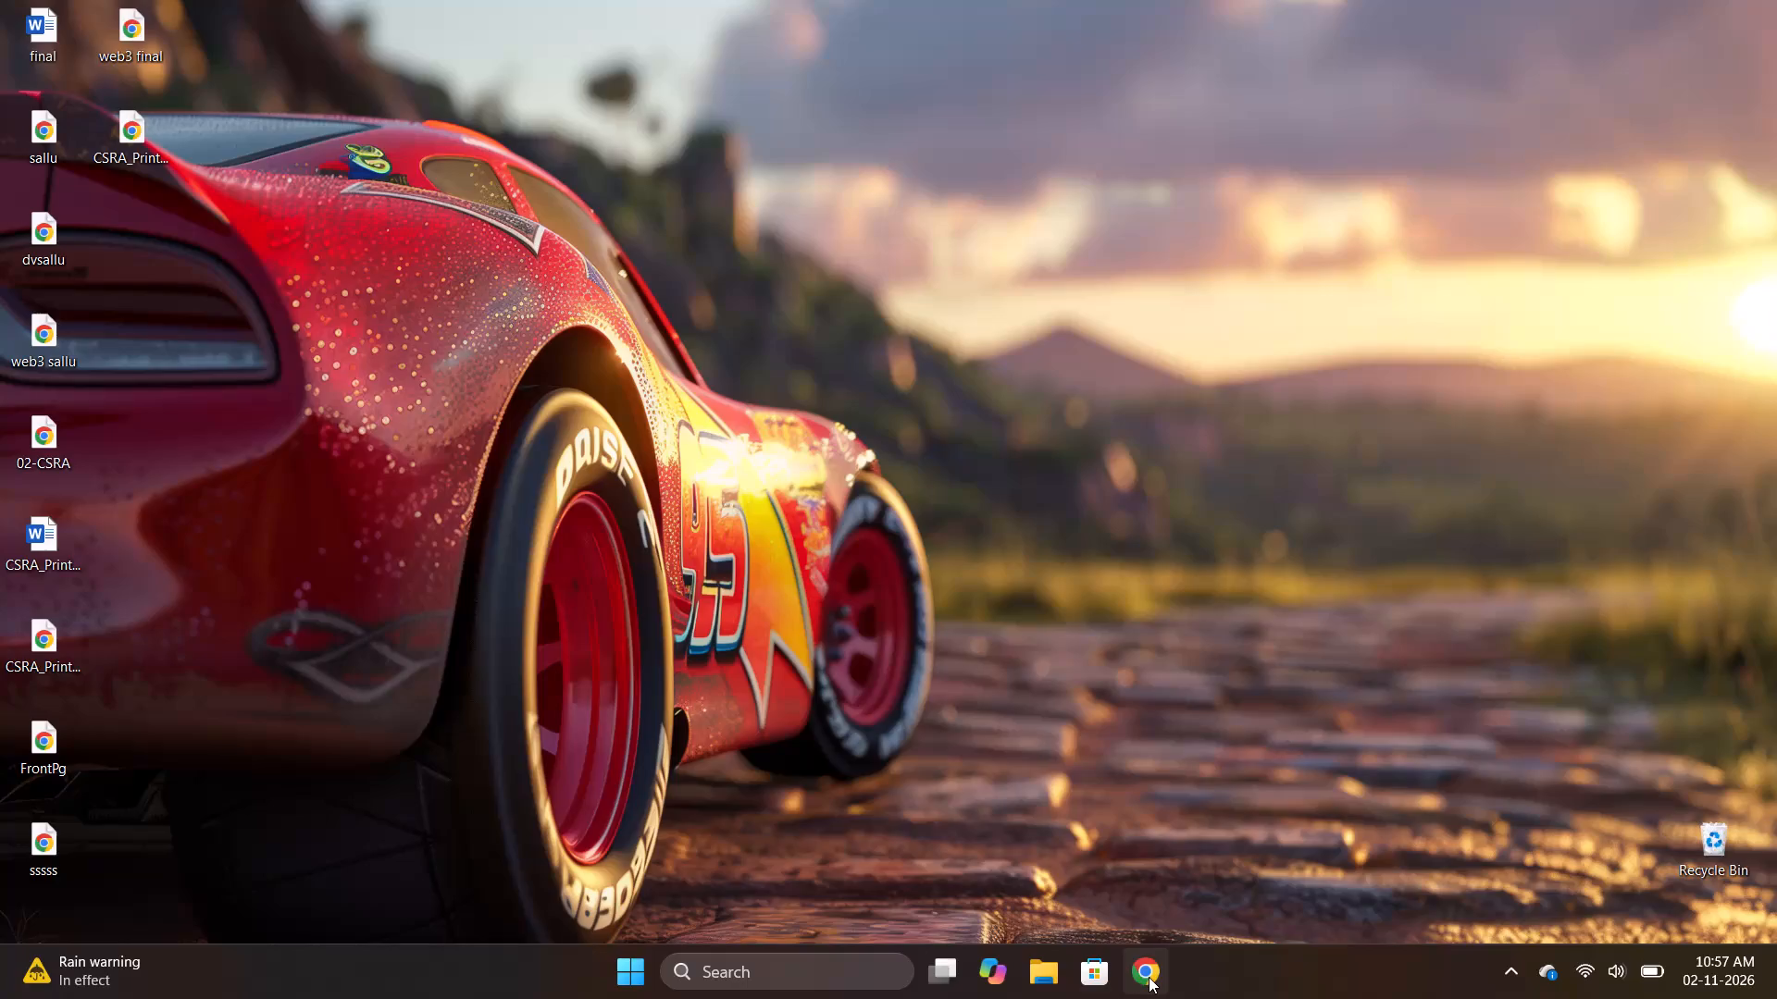
Open the sallu PDF stored on the Desktop from File Explorer's recent files.
click(1022, 955)
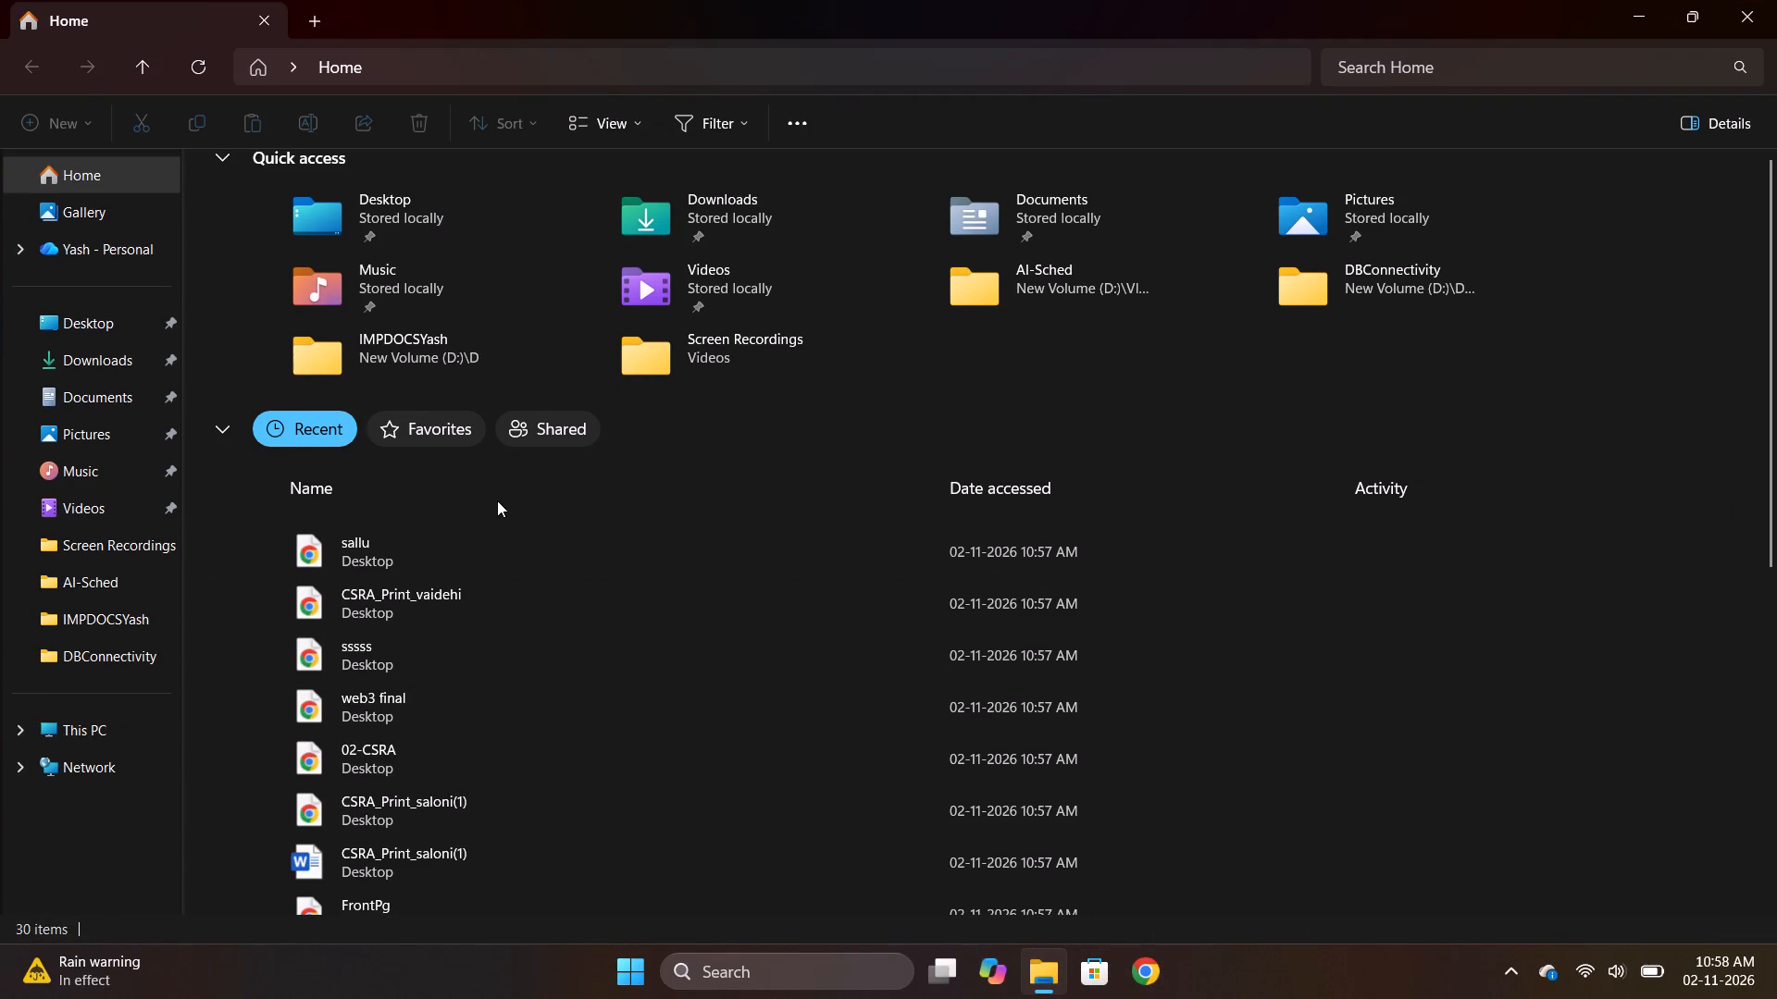
double_click(534, 543)
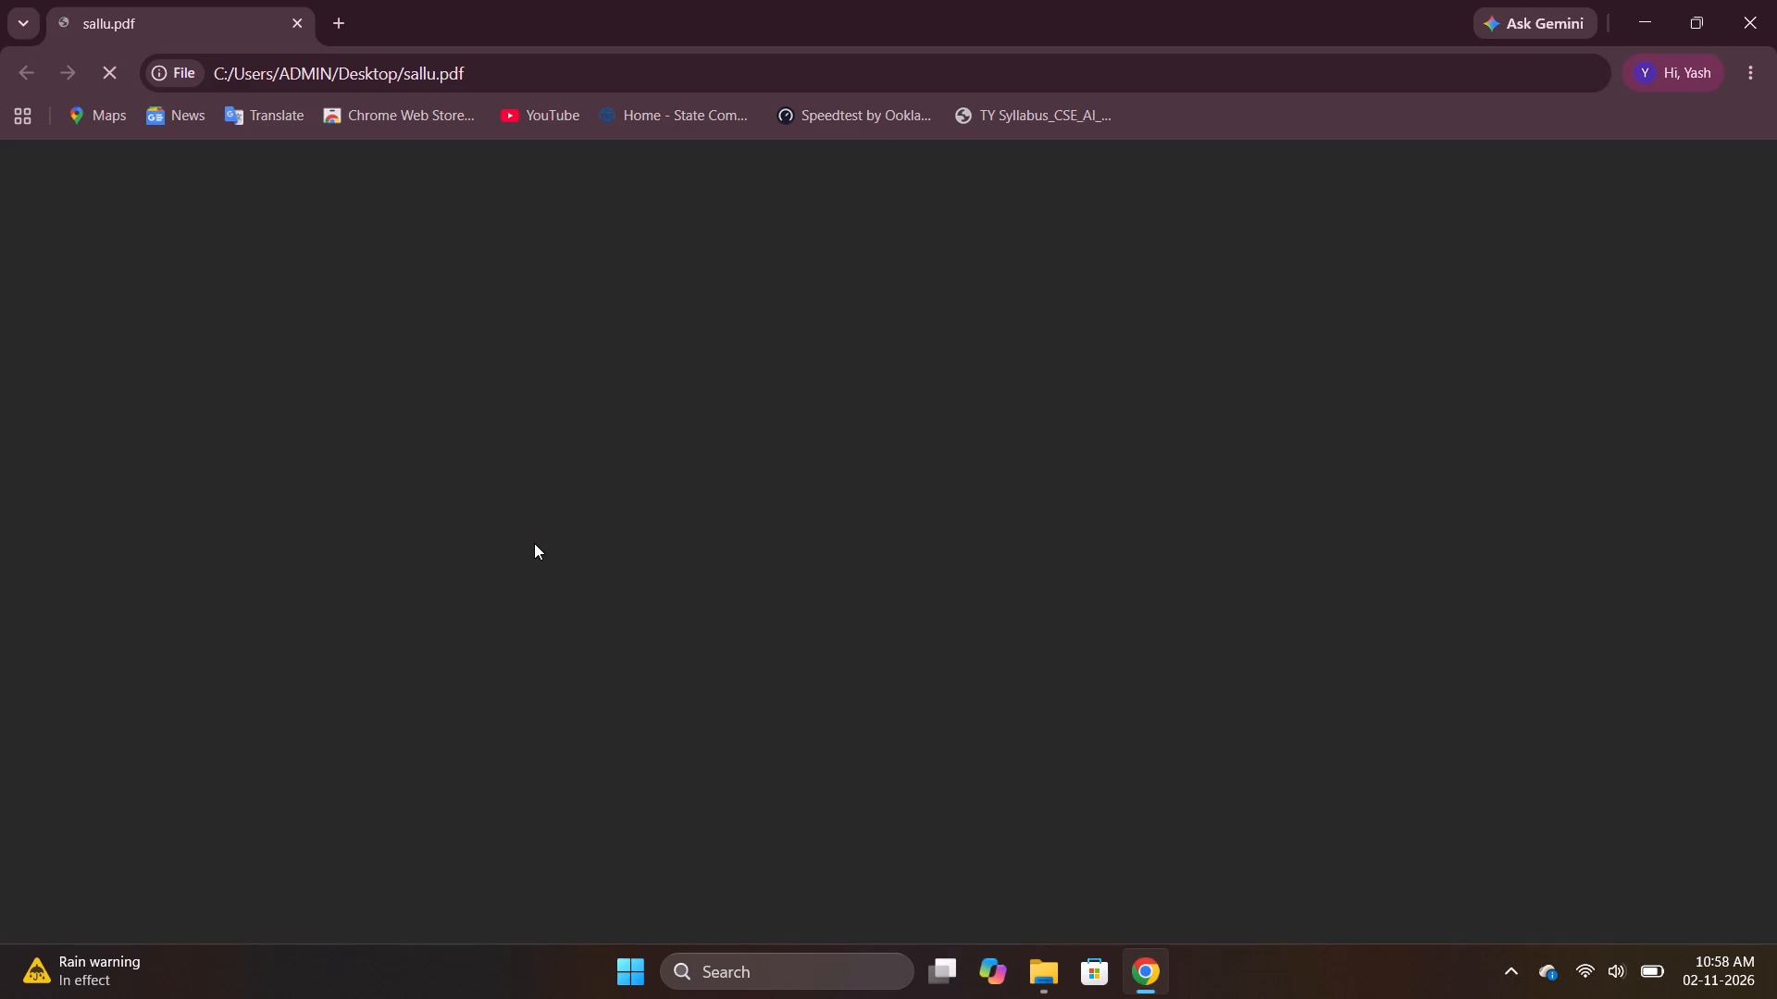
Examine the first page of the PDF, checking the Practical No. 1 heading and the name and roll number in the footer.
scroll(953, 416, up, 2)
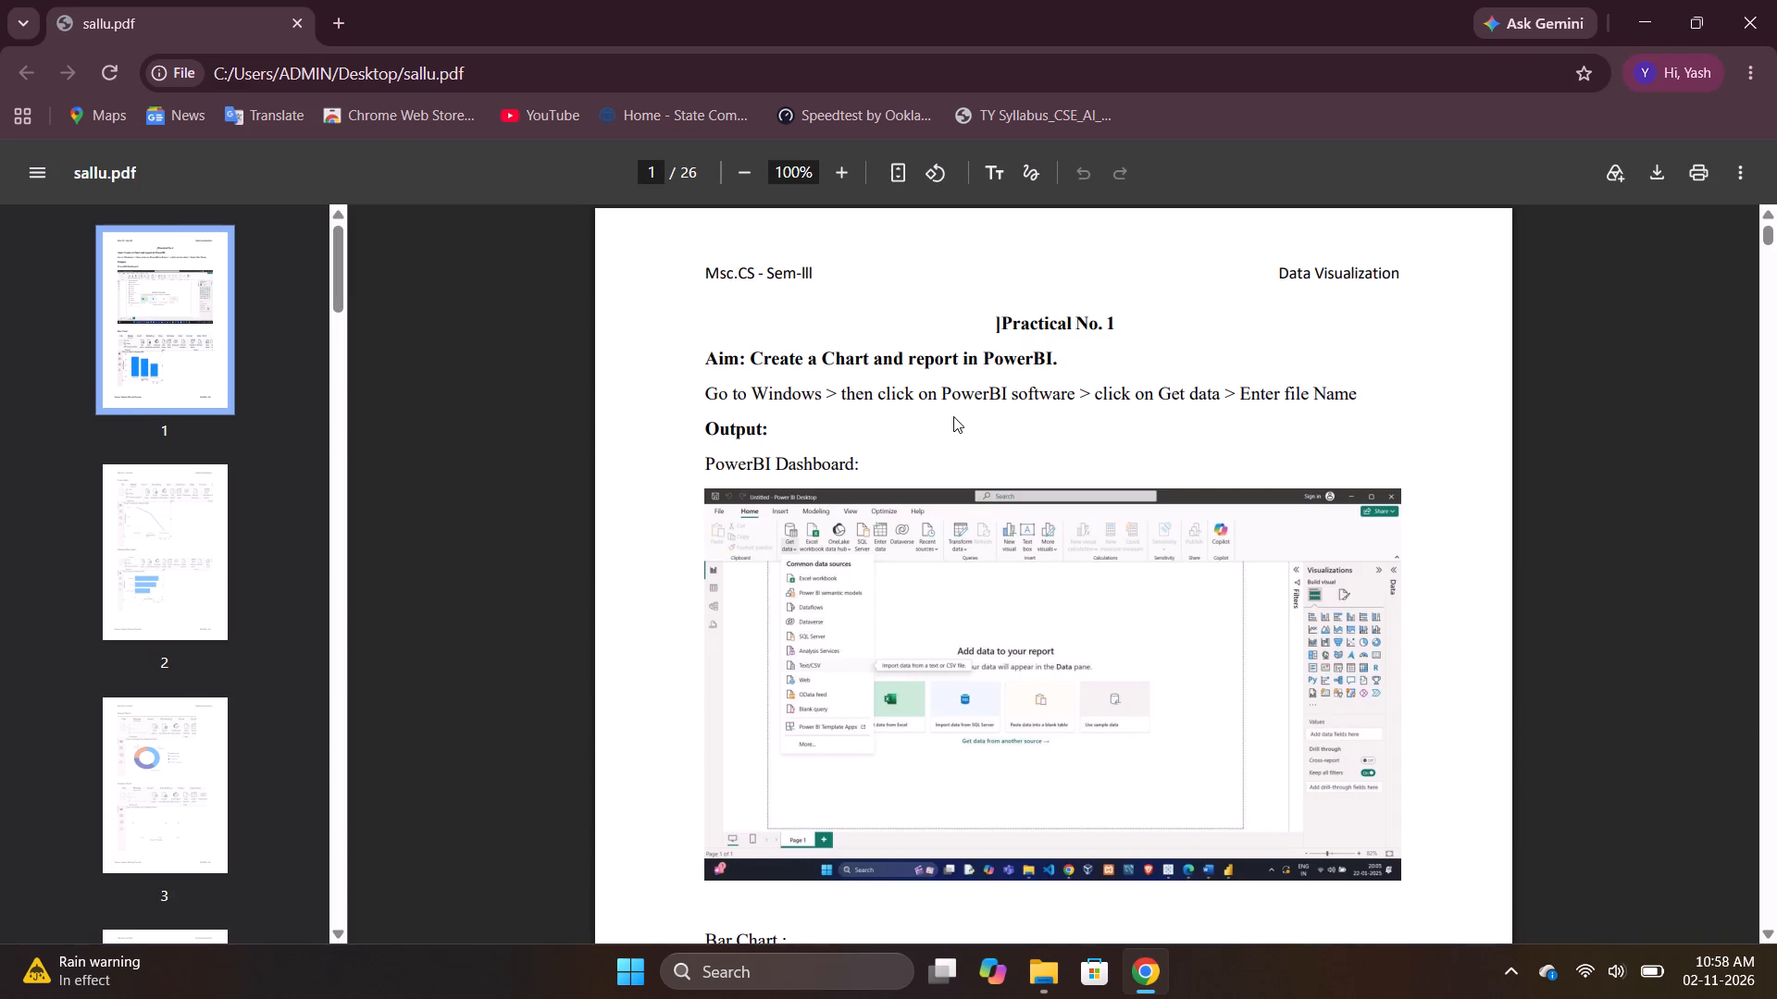
scroll(953, 416, up, 2)
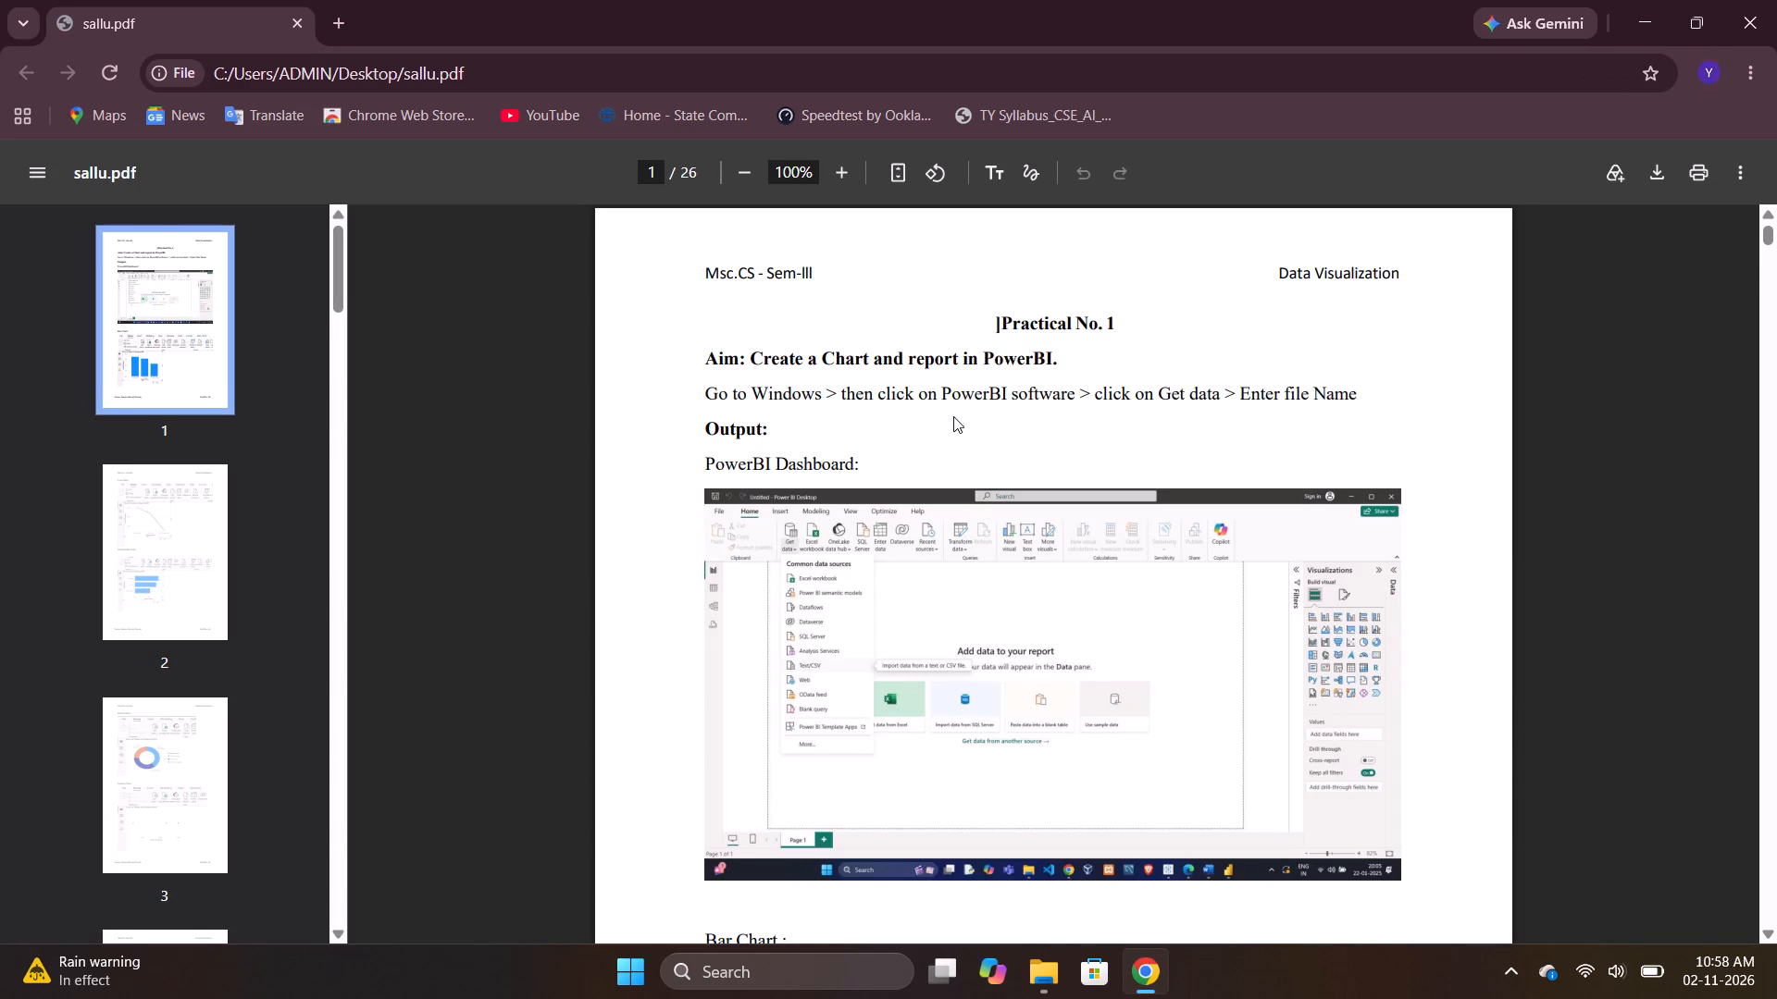
double_click(1039, 342)
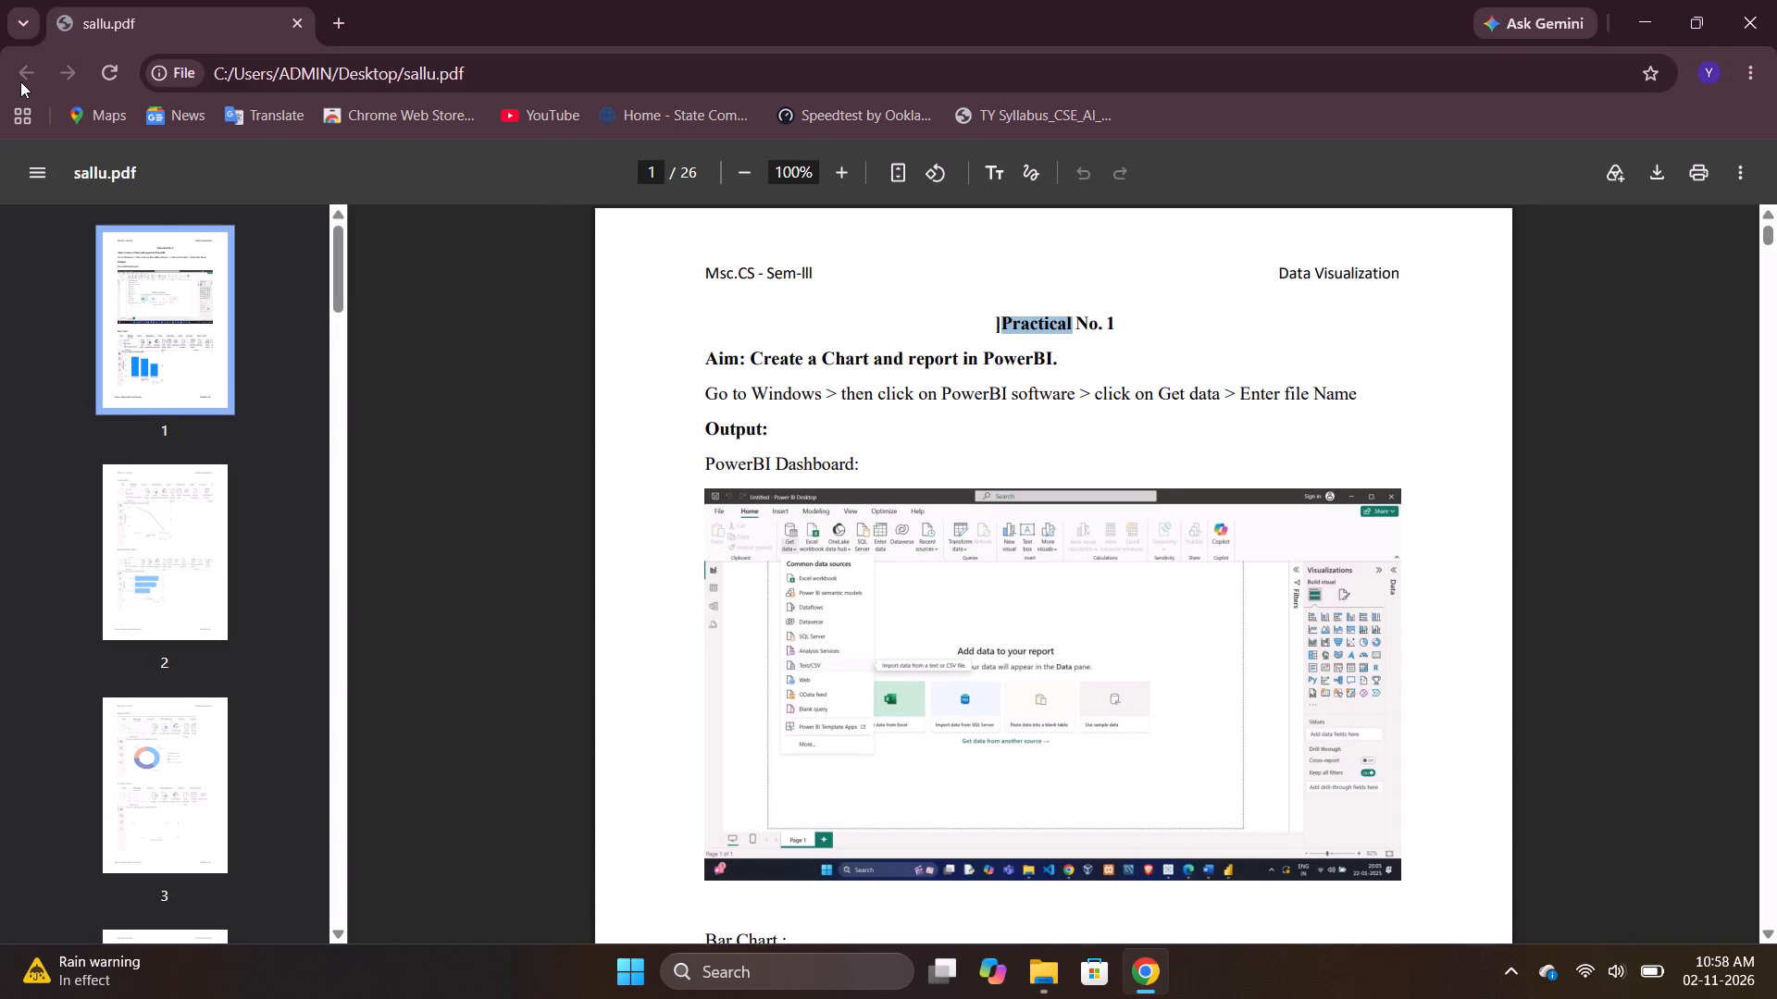
scroll(417, 665, down, 3)
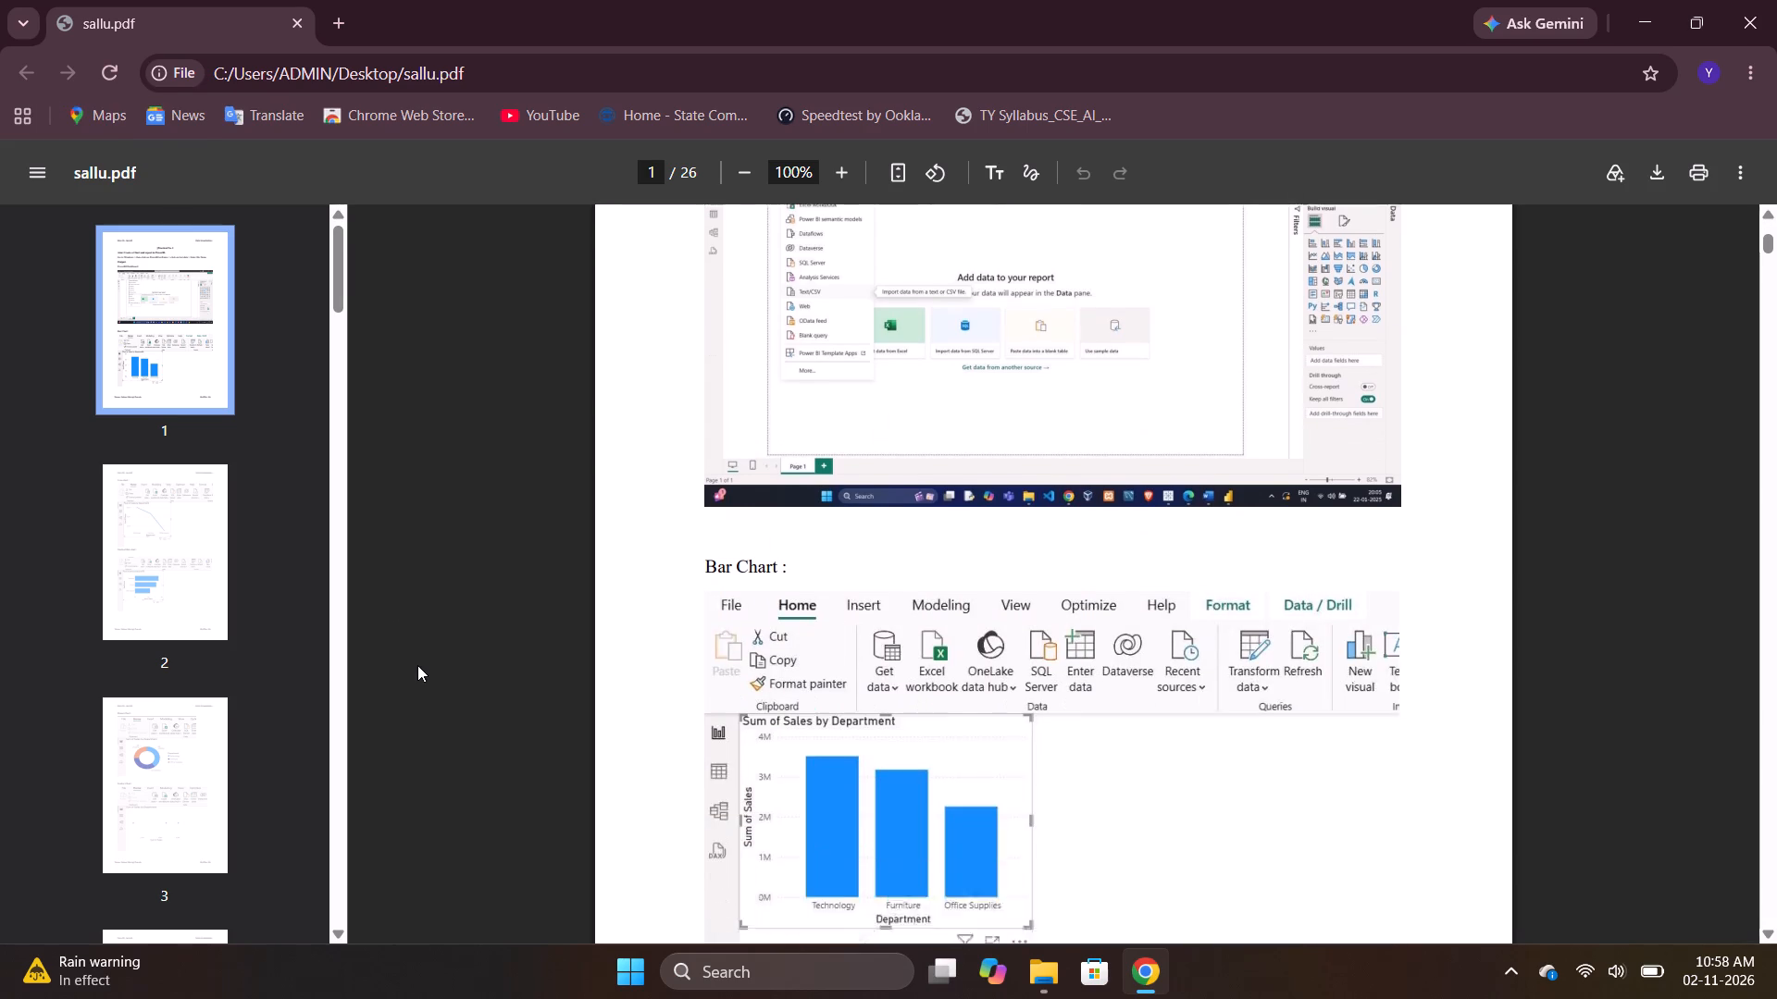
scroll(417, 665, down, 3)
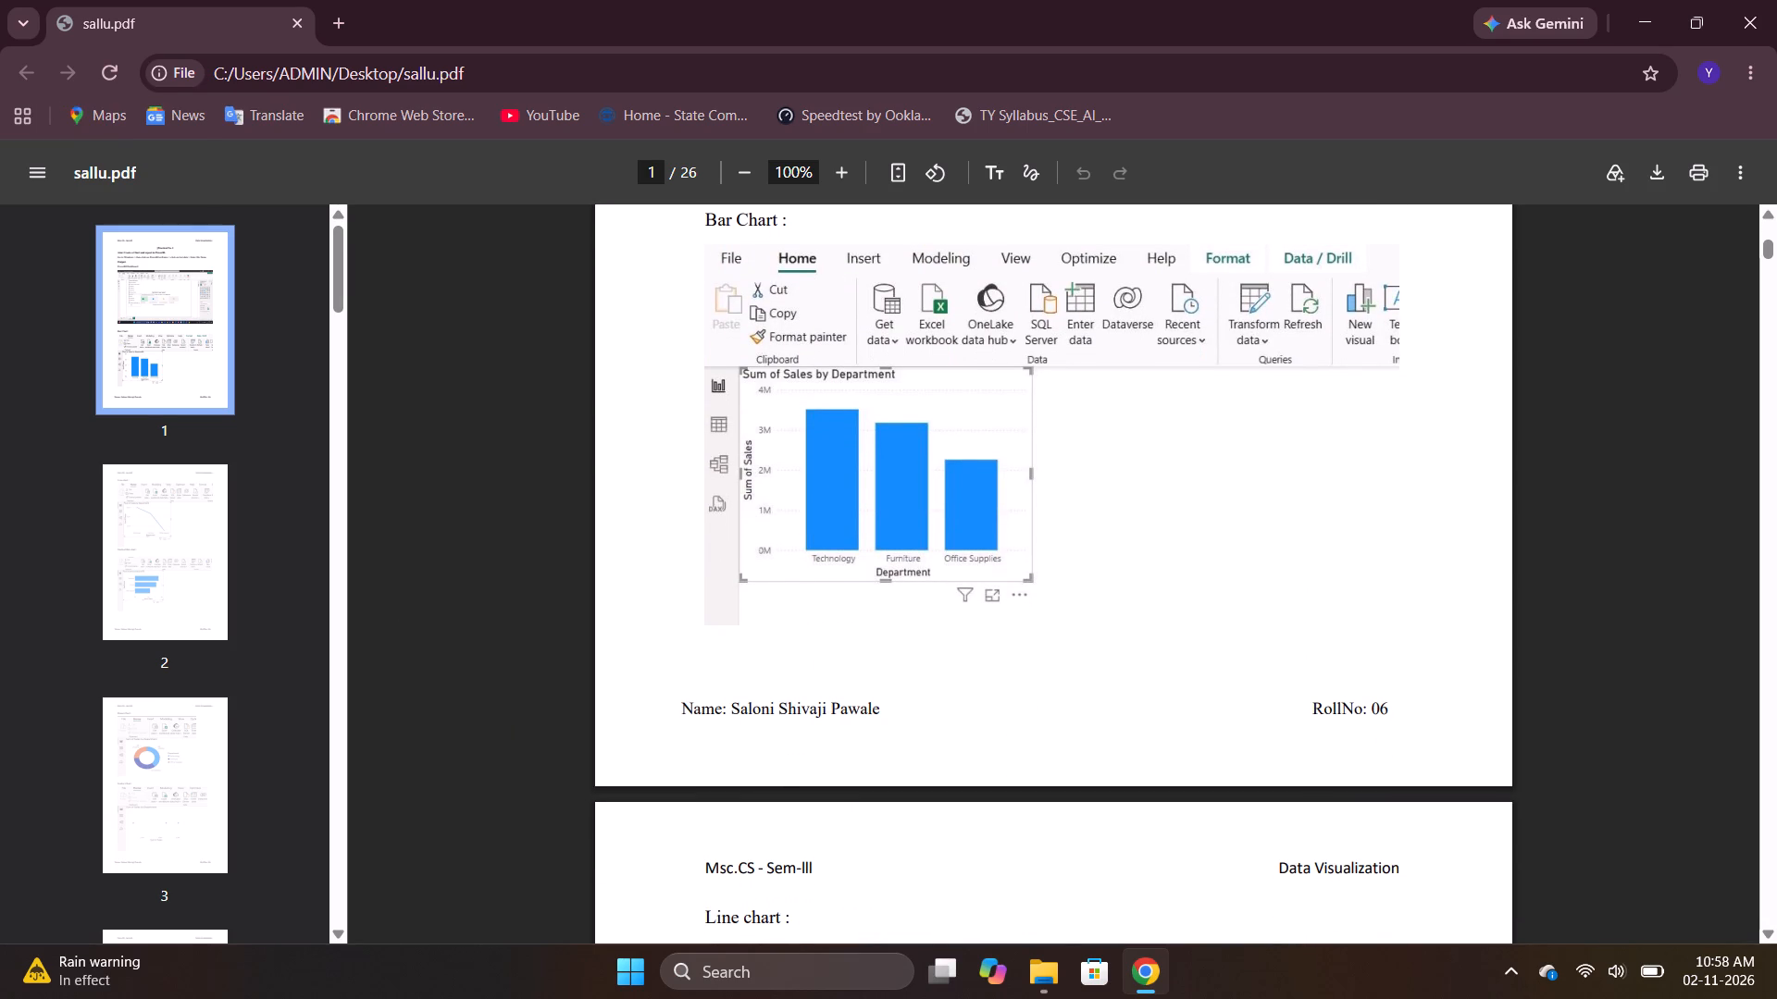
drag(734, 709, 958, 709)
double_click(1332, 710)
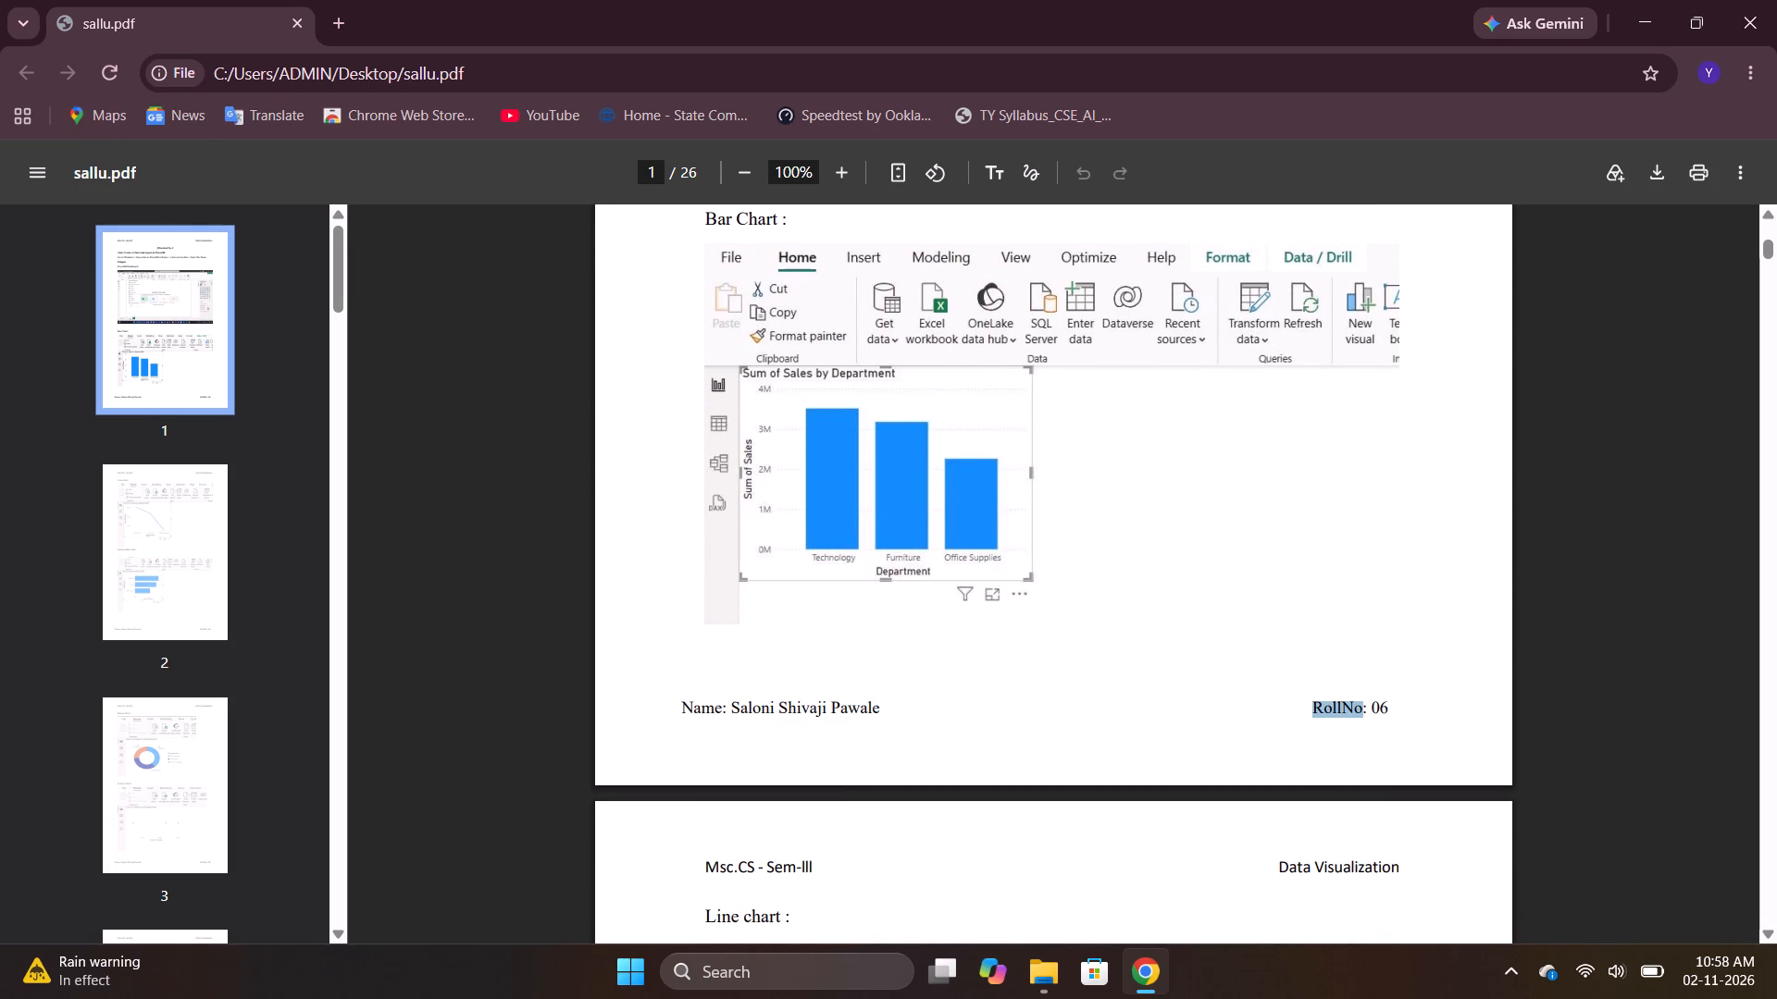
double_click(1408, 698)
scroll(1408, 698, up, 3)
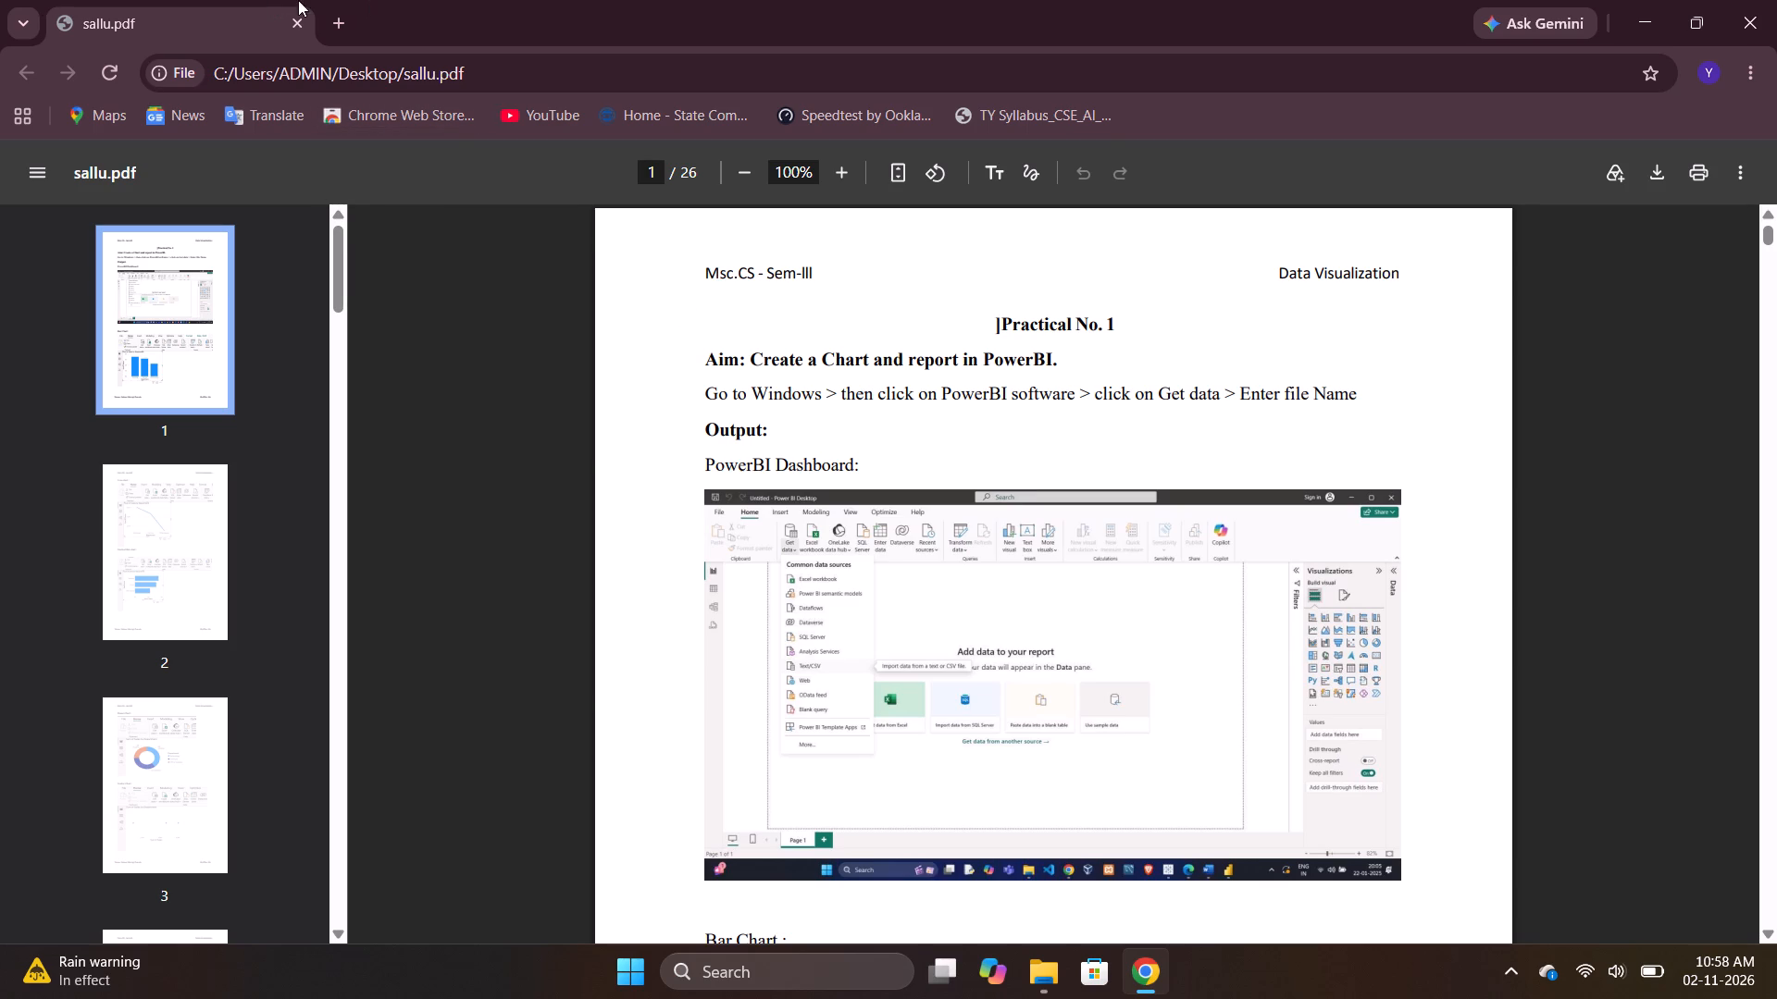
Search Google for "pdf to word" in a new tab.
drag(361, 11, 323, 6)
click(323, 6)
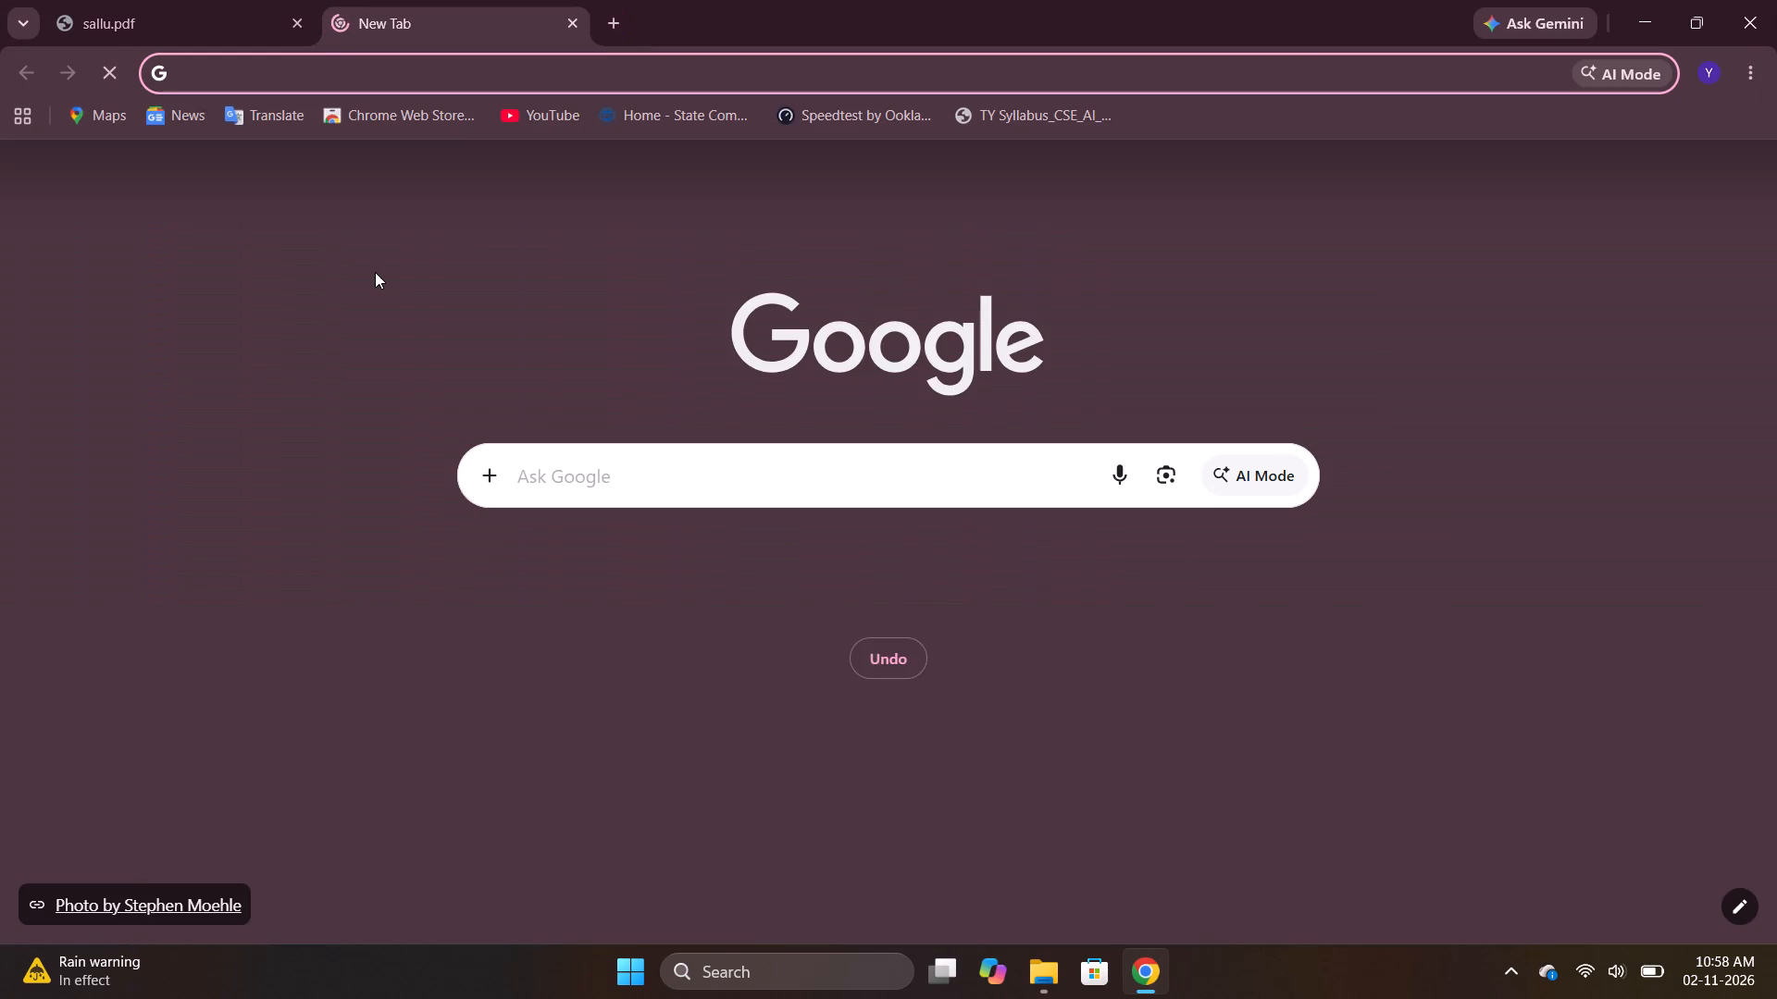
click(776, 467)
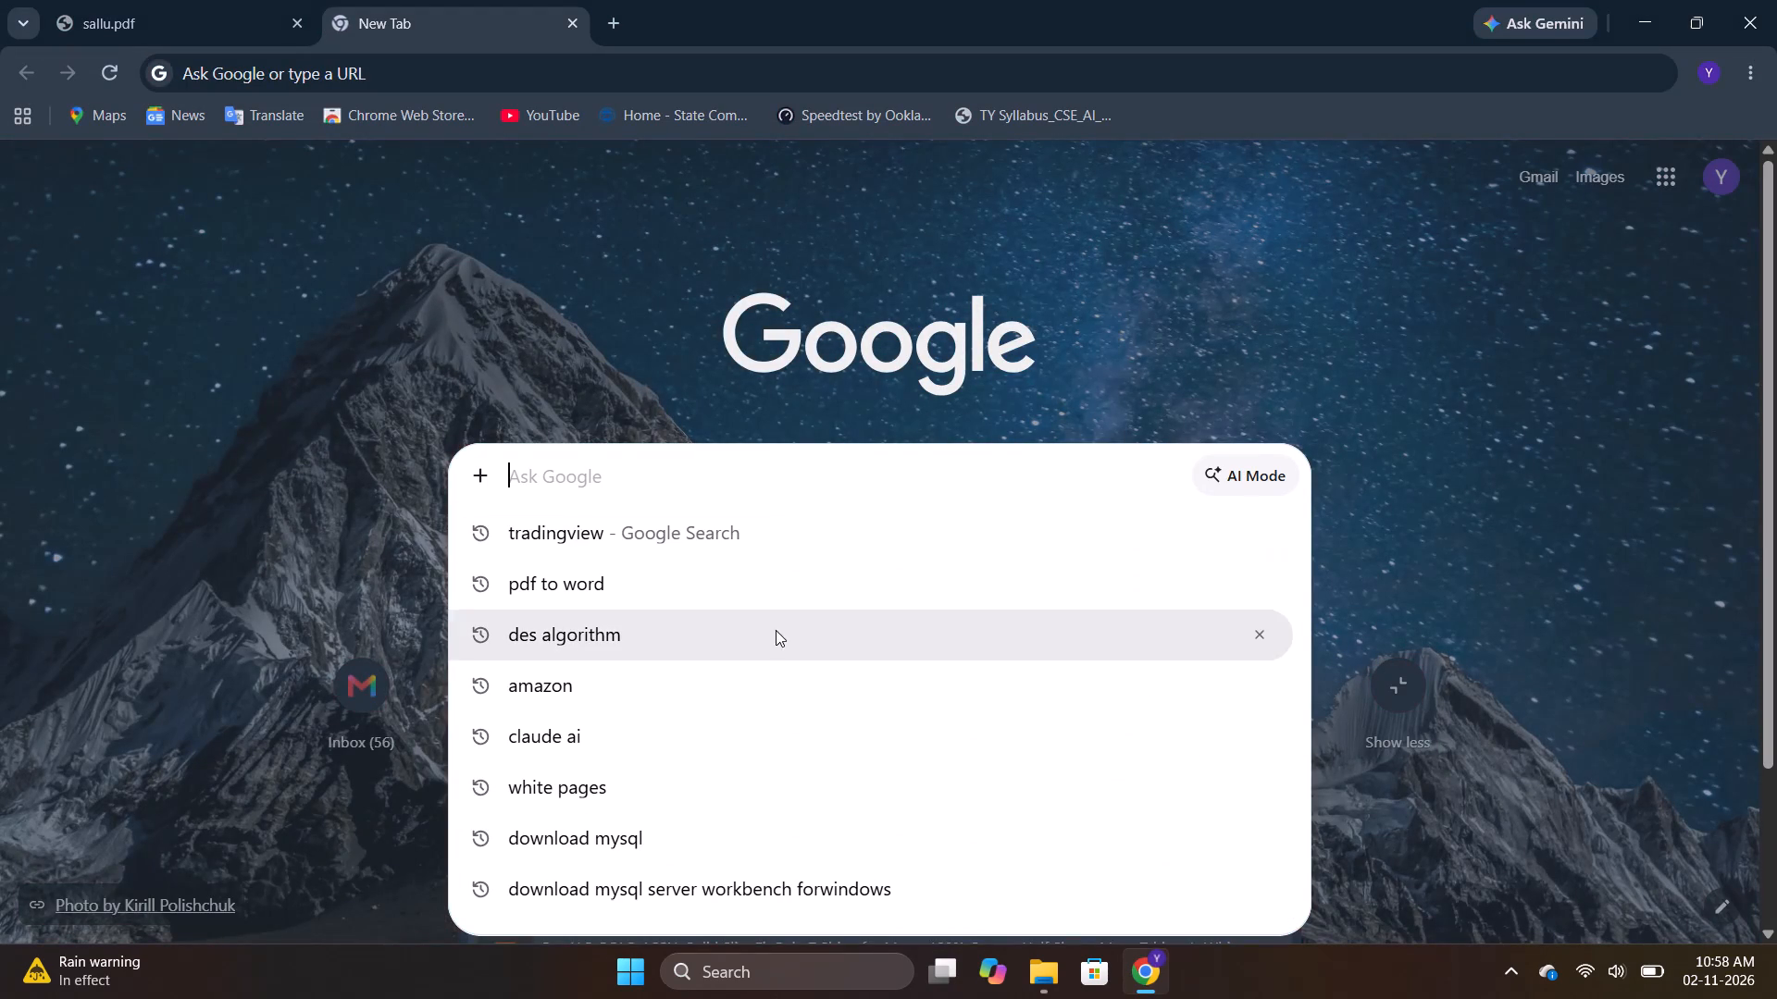
click(769, 574)
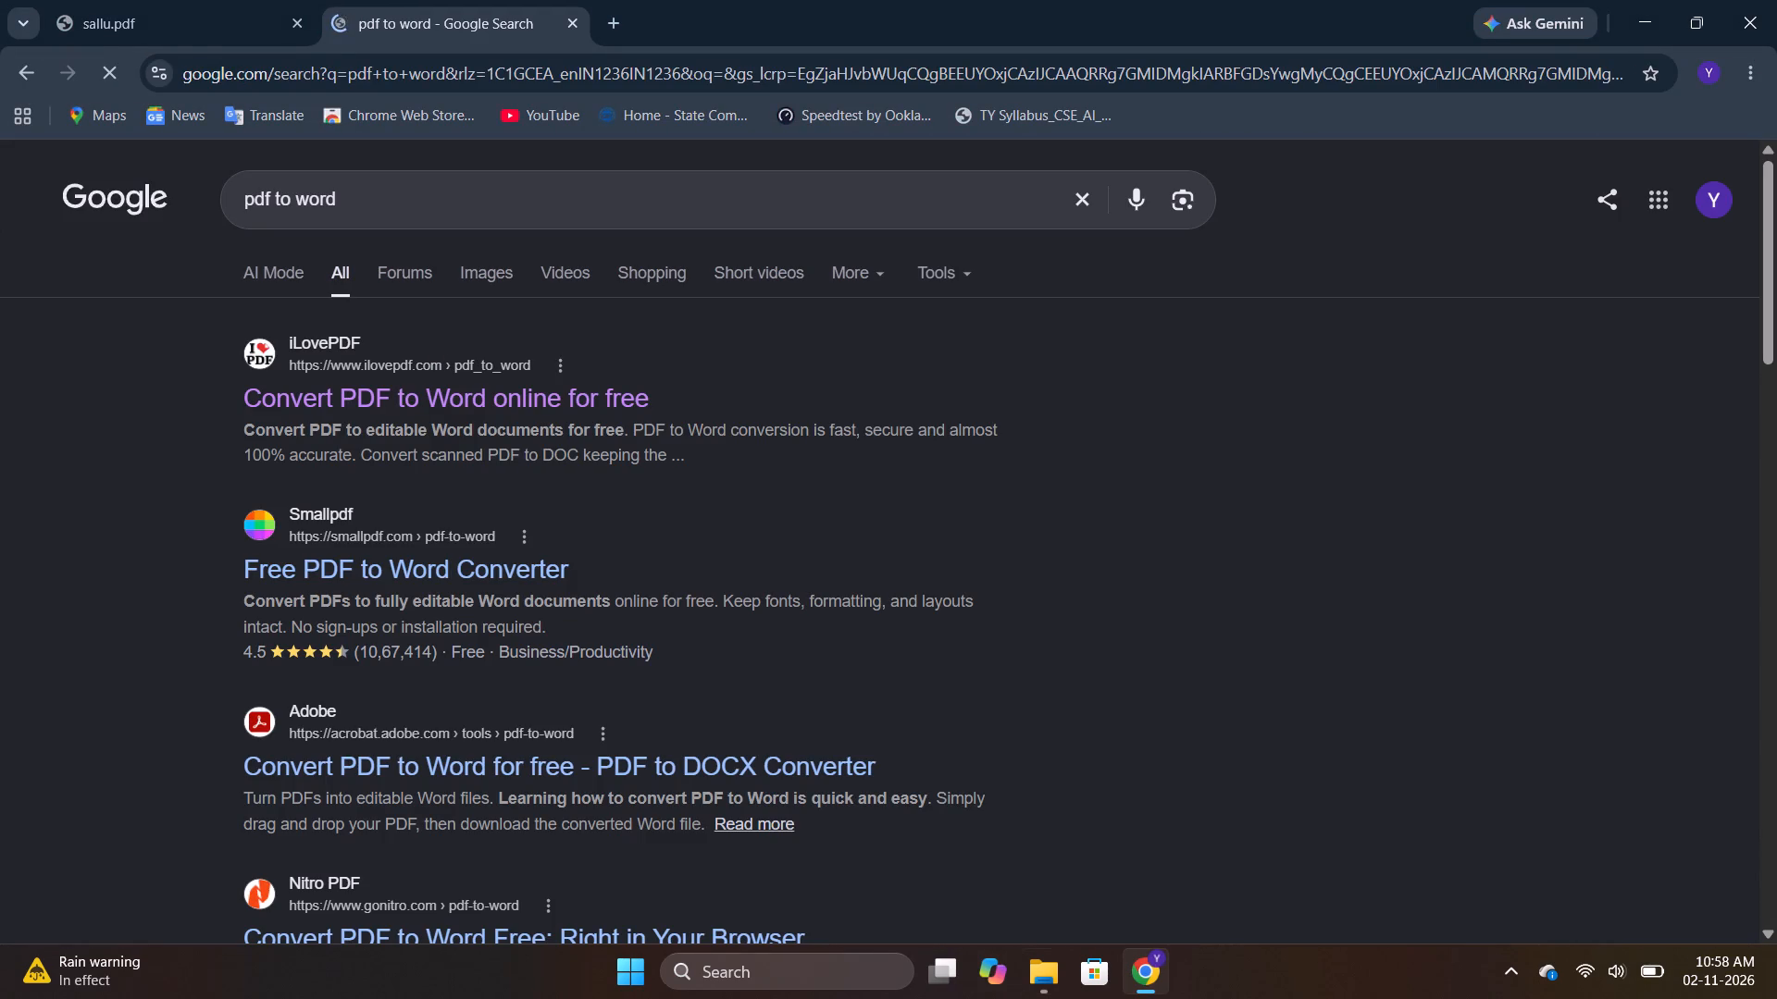
Switch to Word and open the recent sallu document from Downloads, dismissing the licence notice.
click(1018, 968)
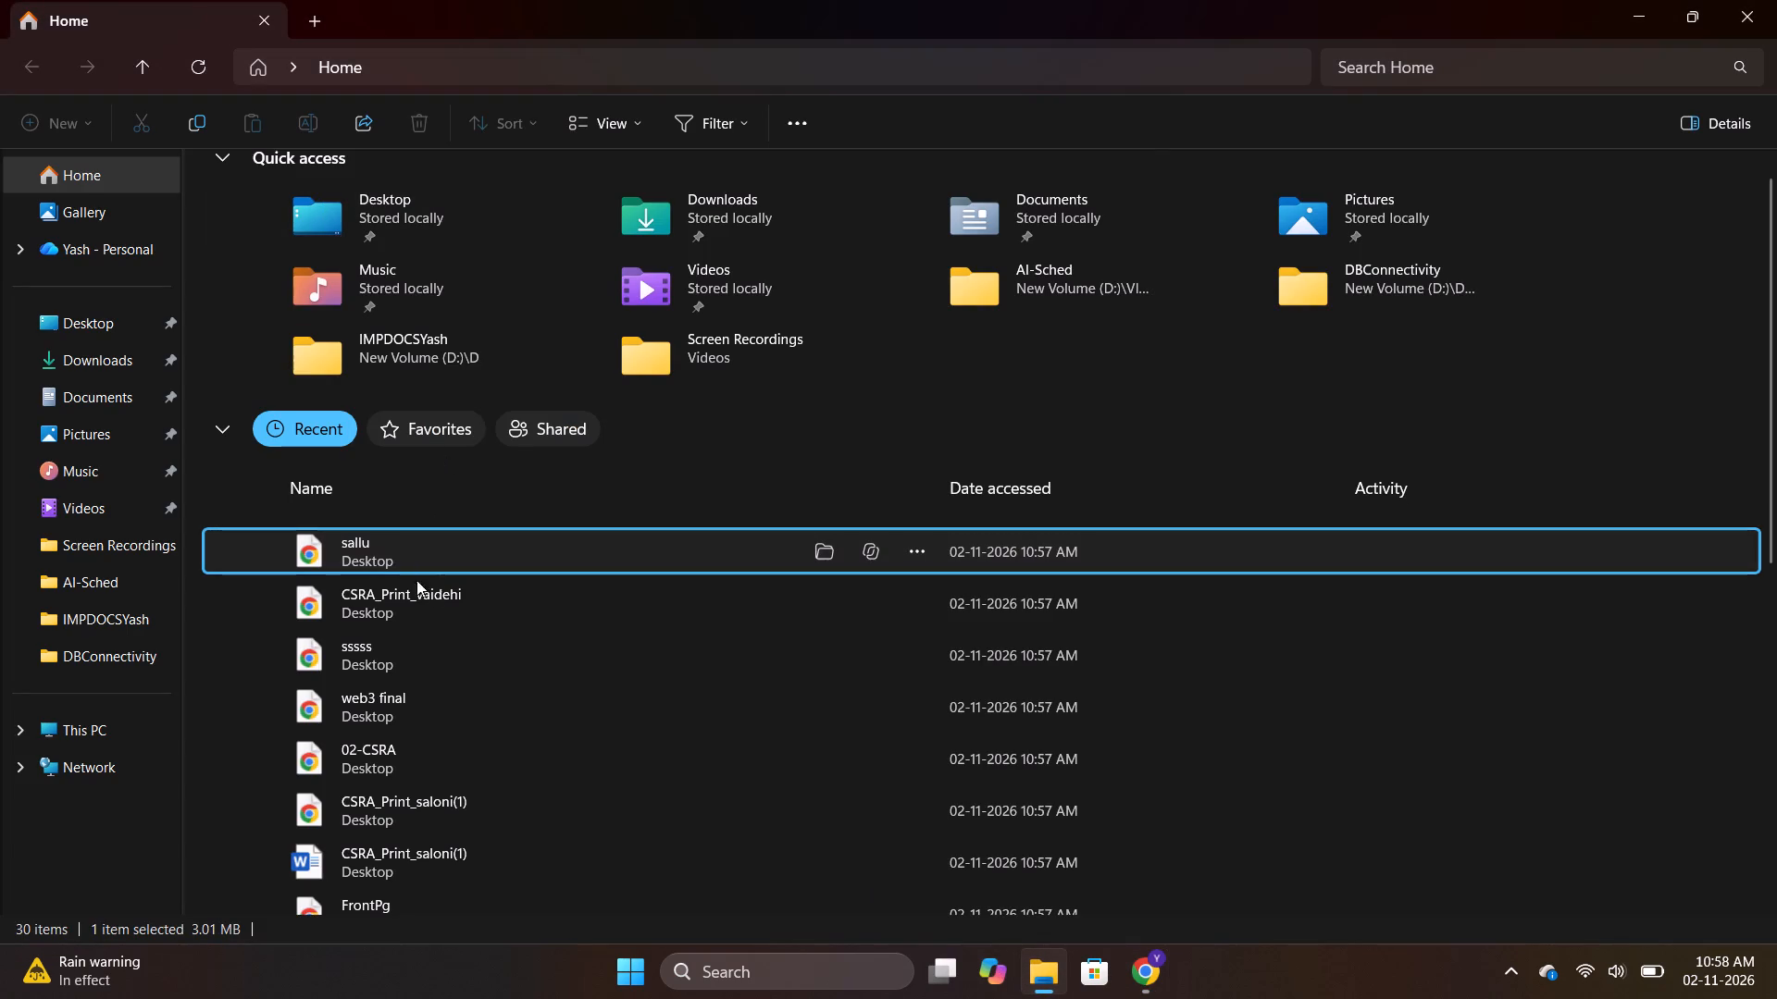
scroll(338, 741, down, 1)
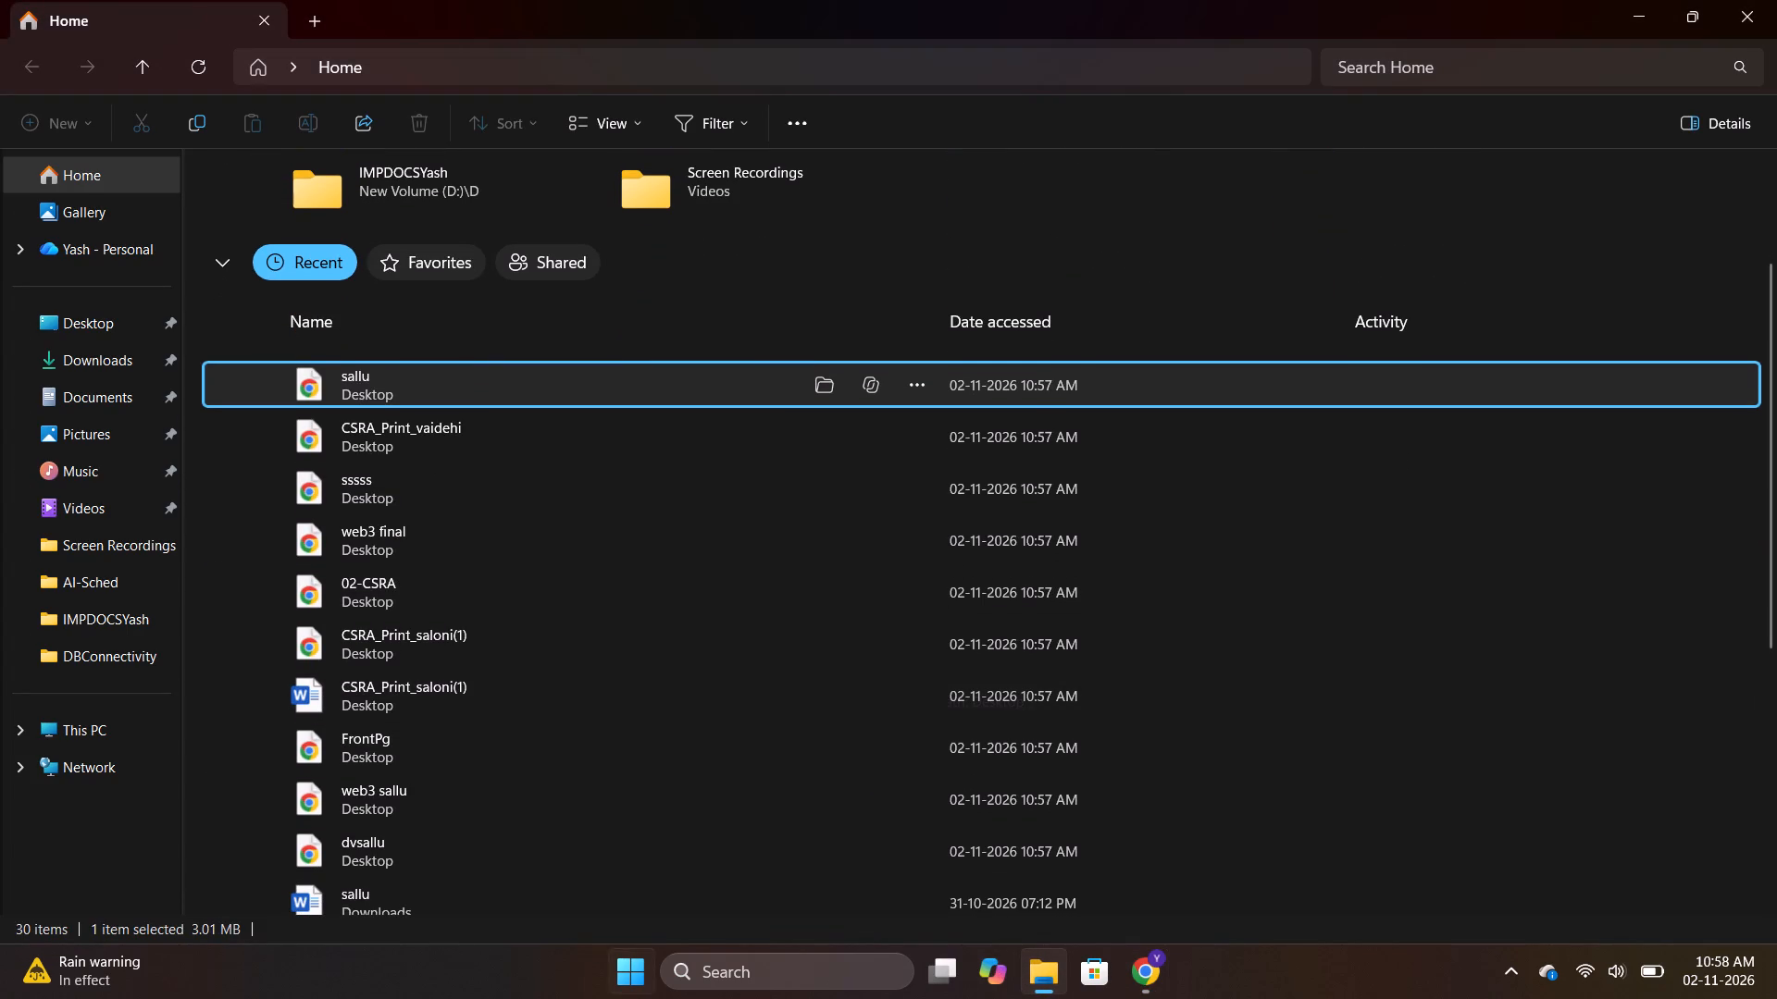
click(780, 976)
text(wi)
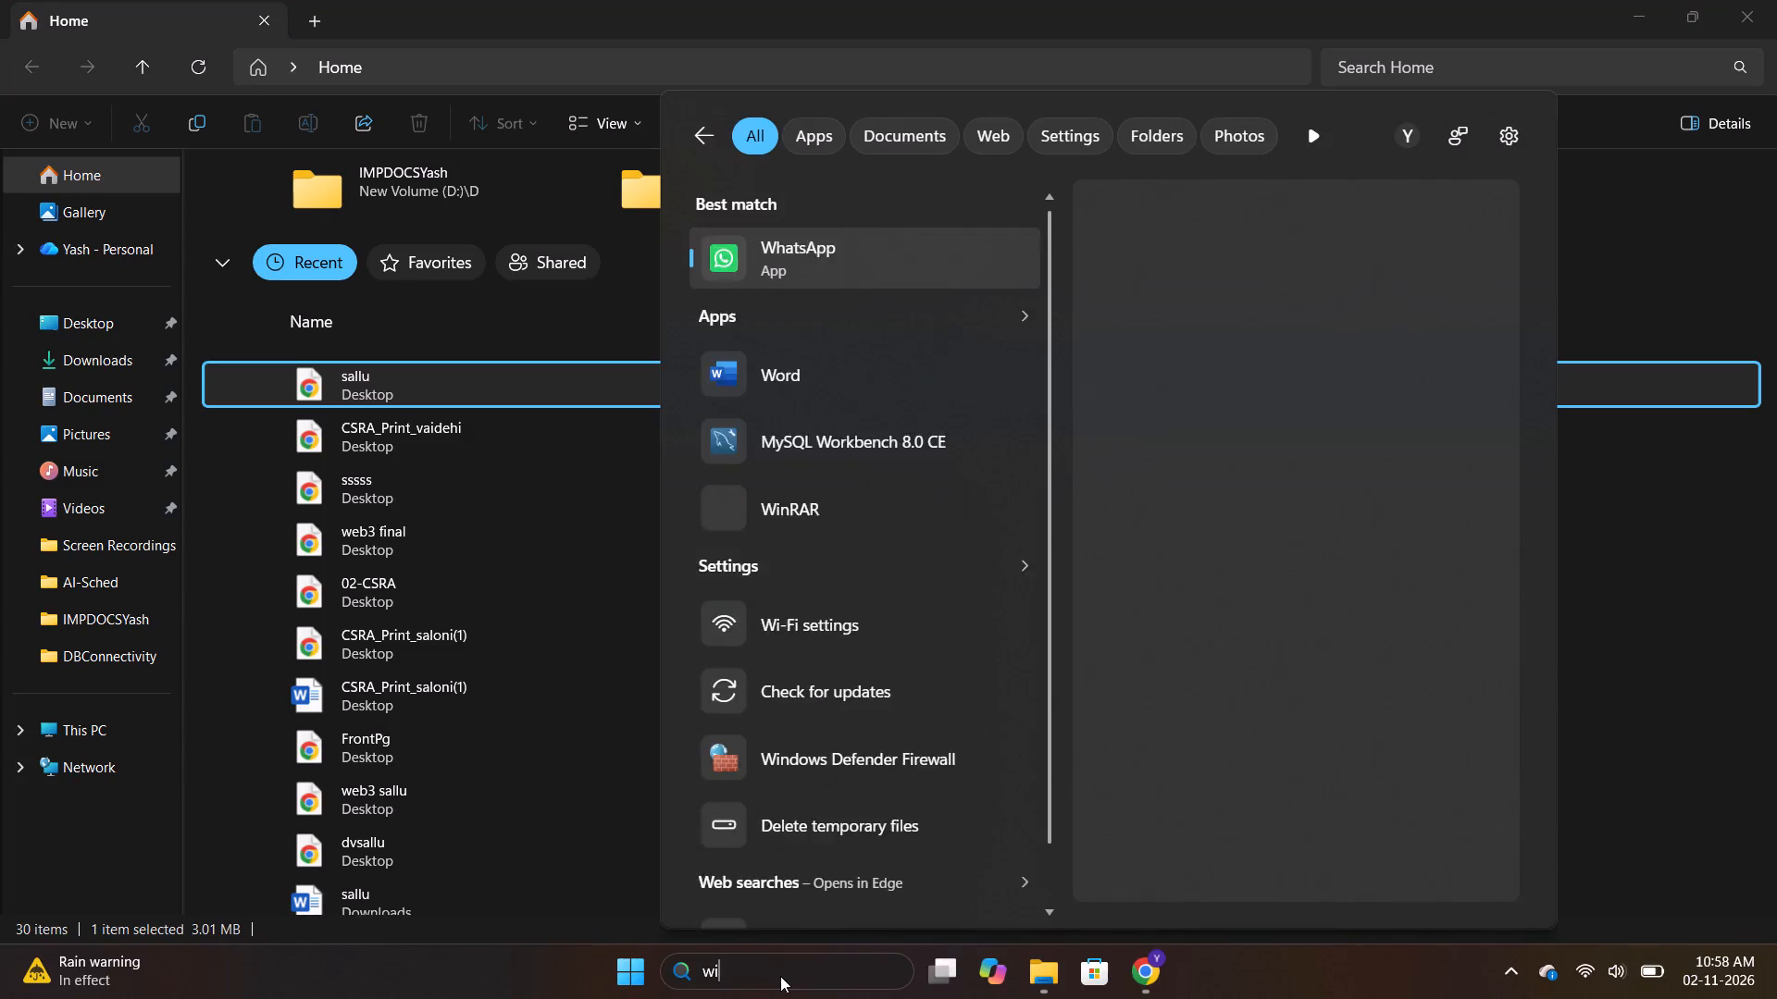
key(BackSpace)
text(ord)
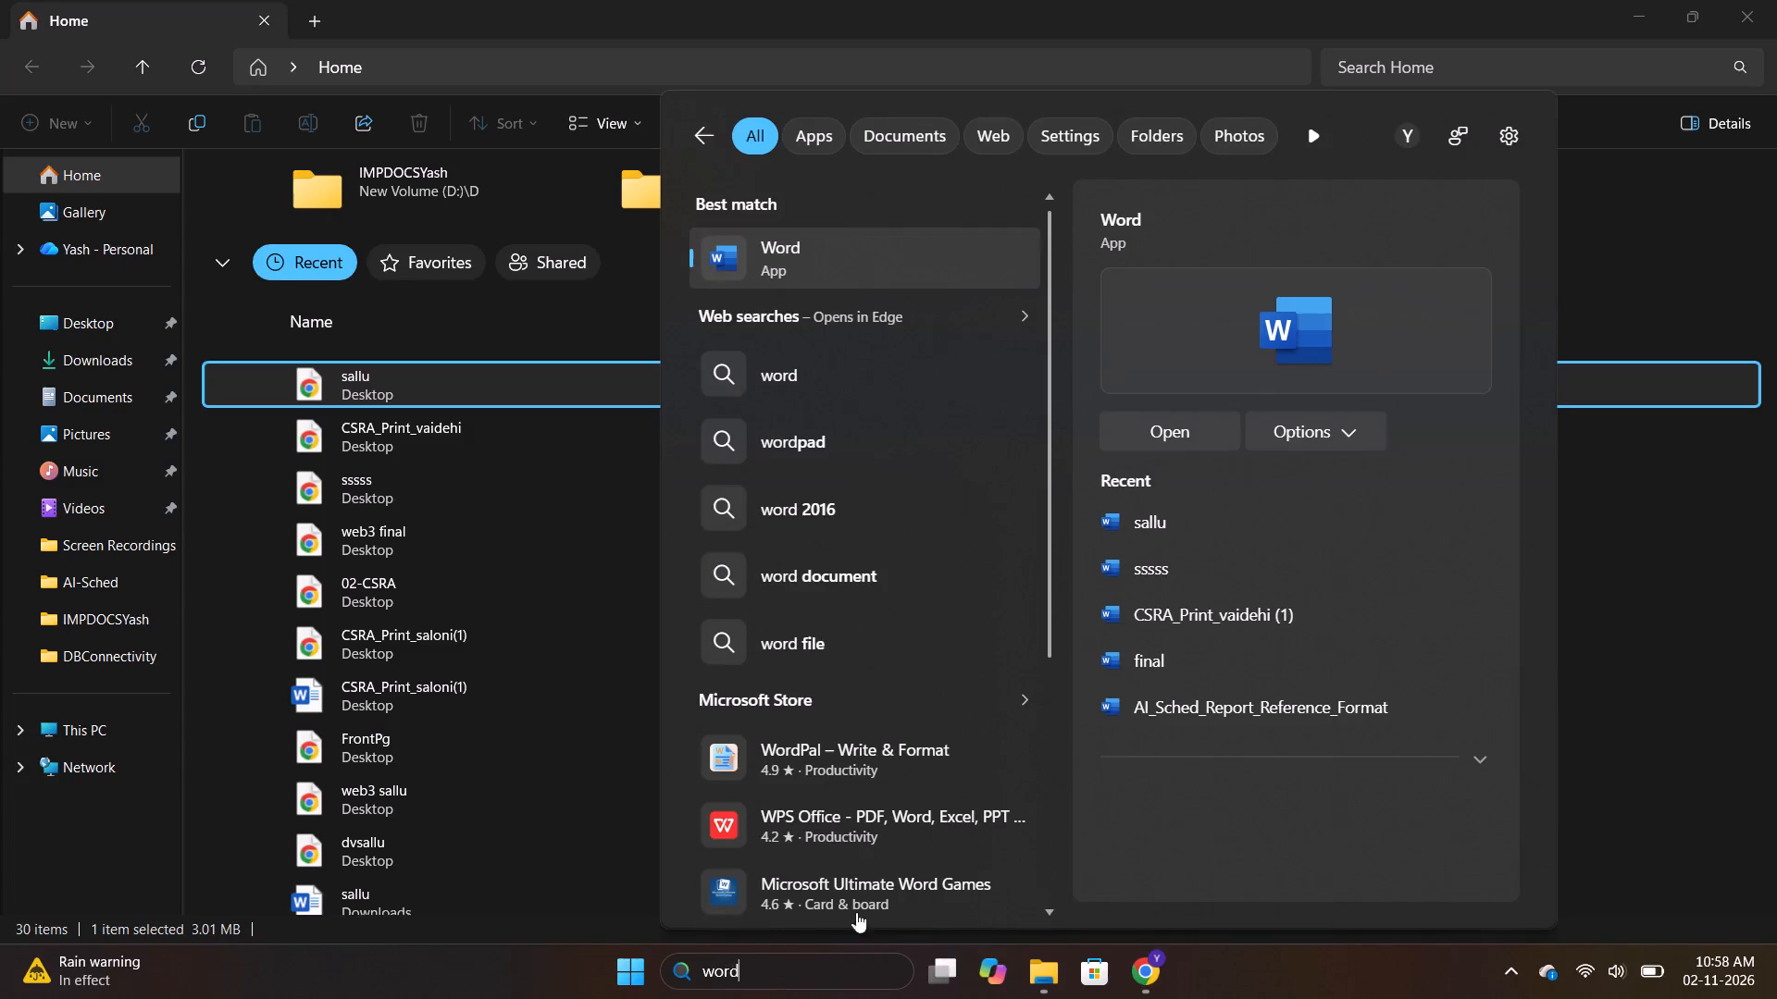
click(955, 266)
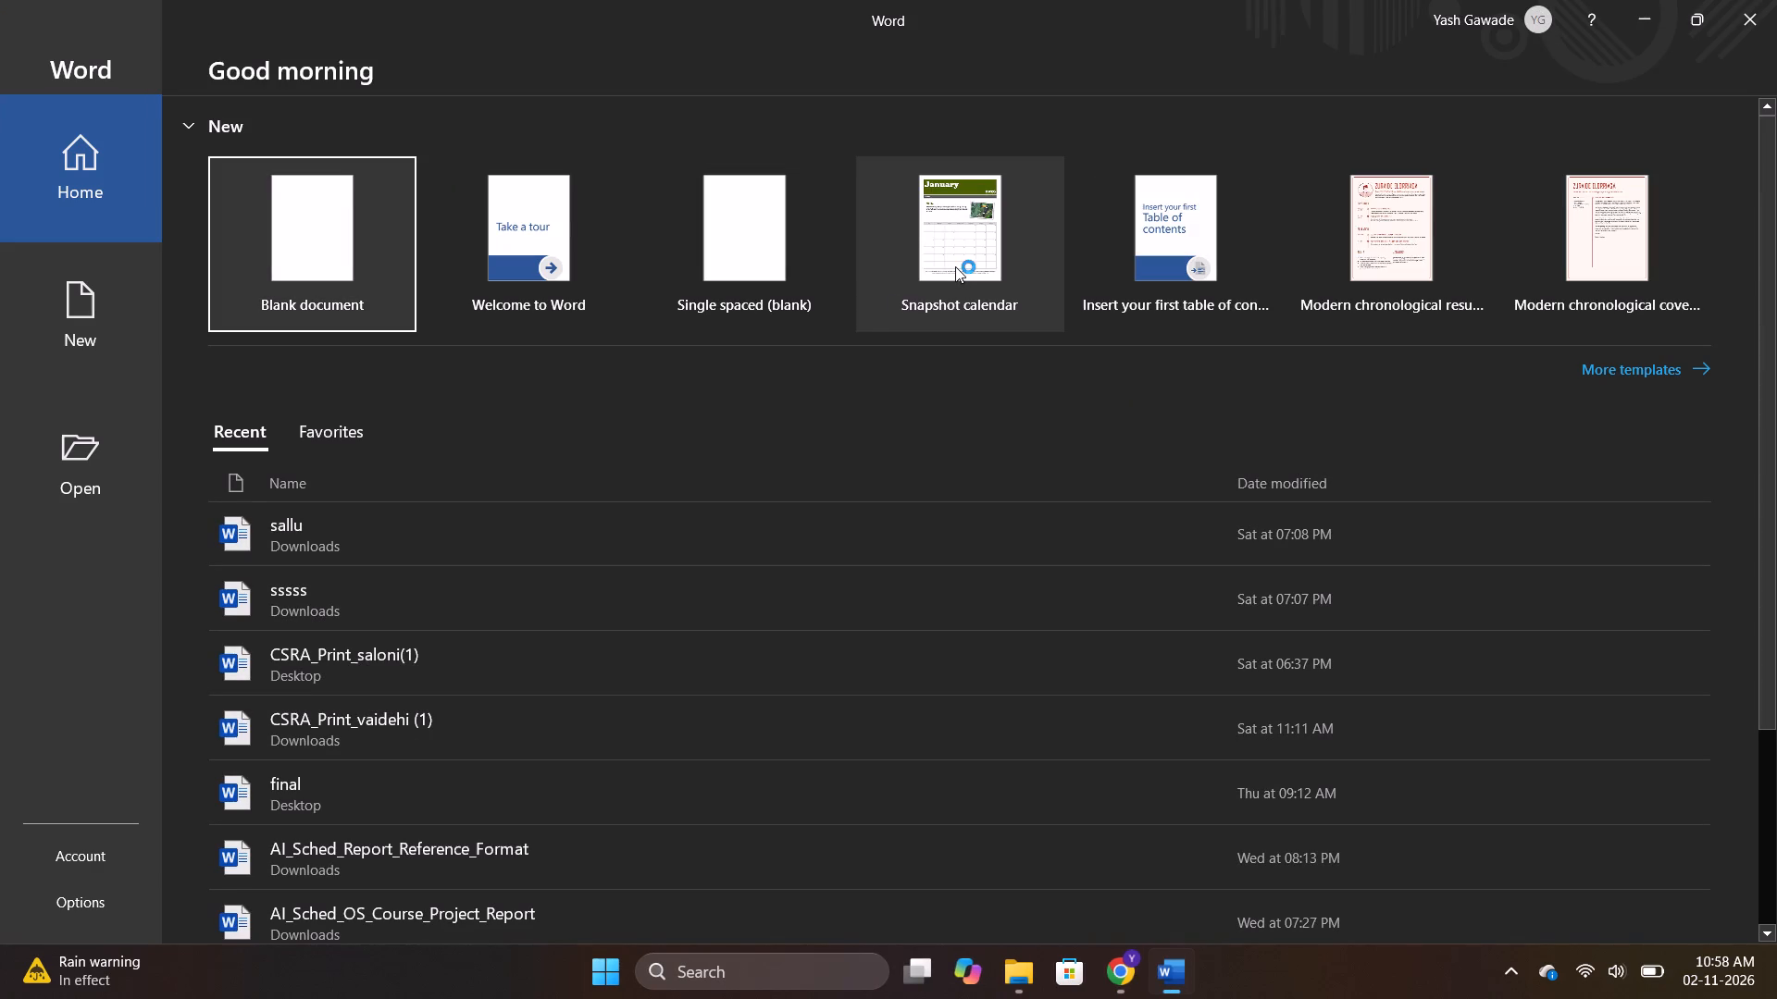
click(531, 511)
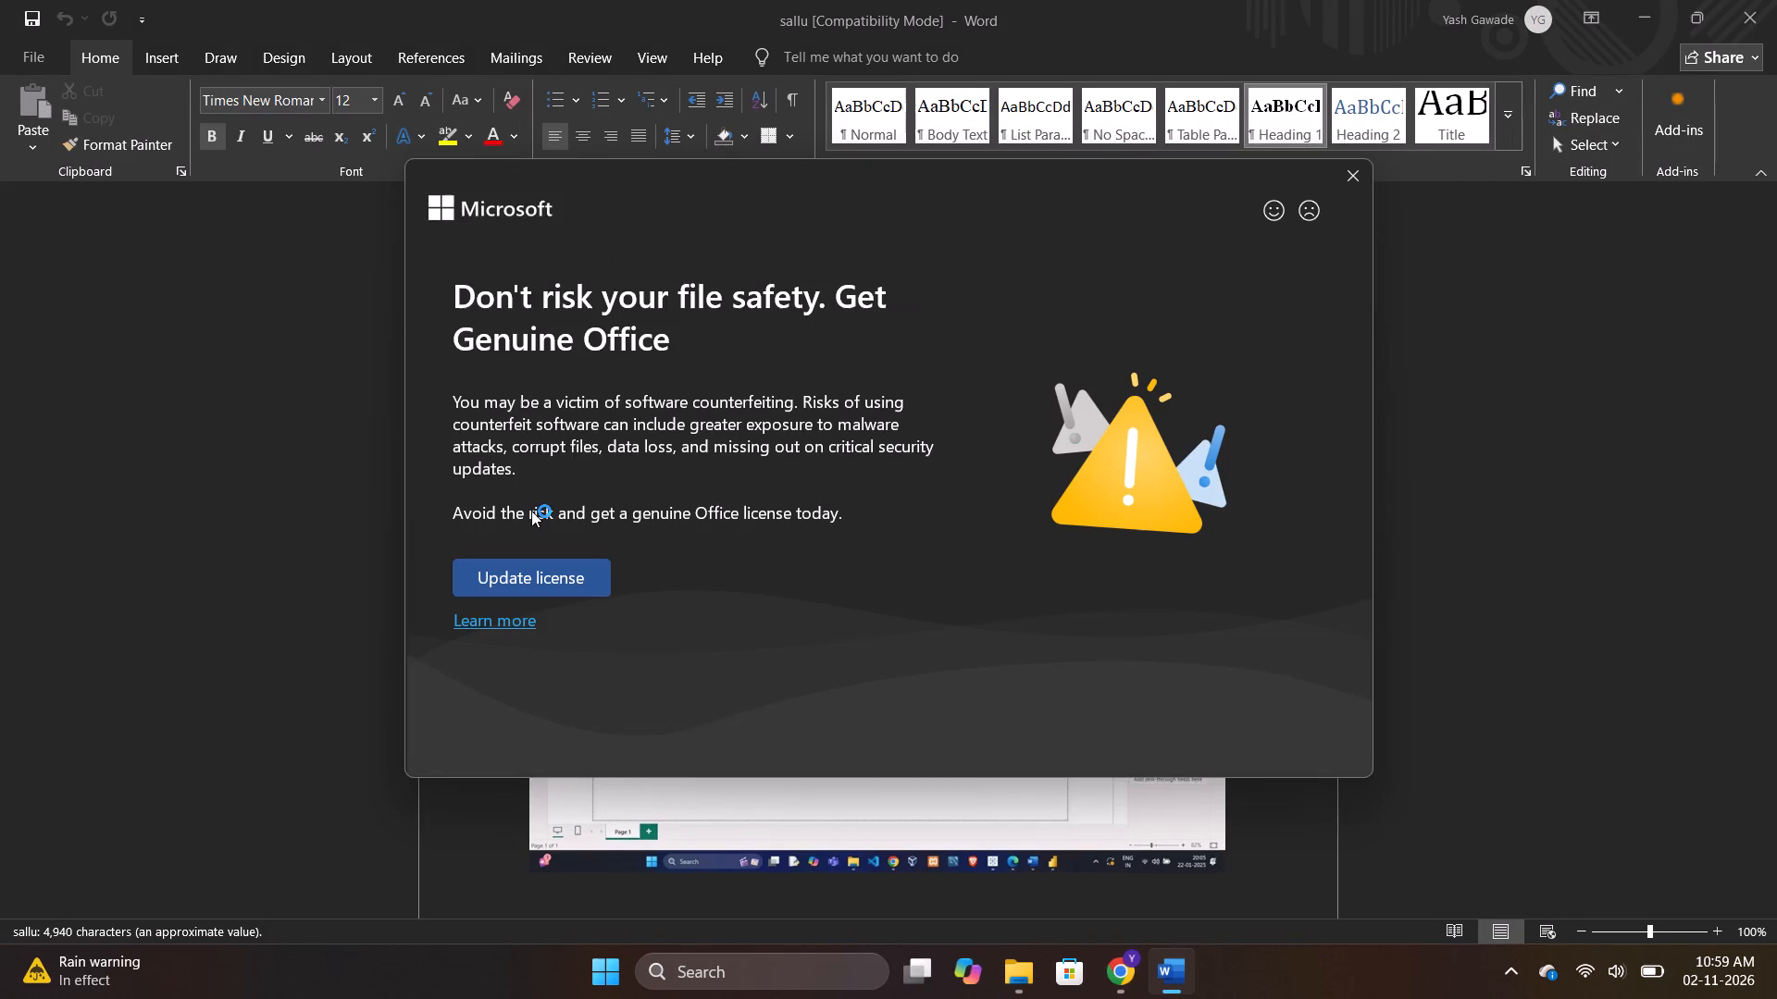
click(1366, 169)
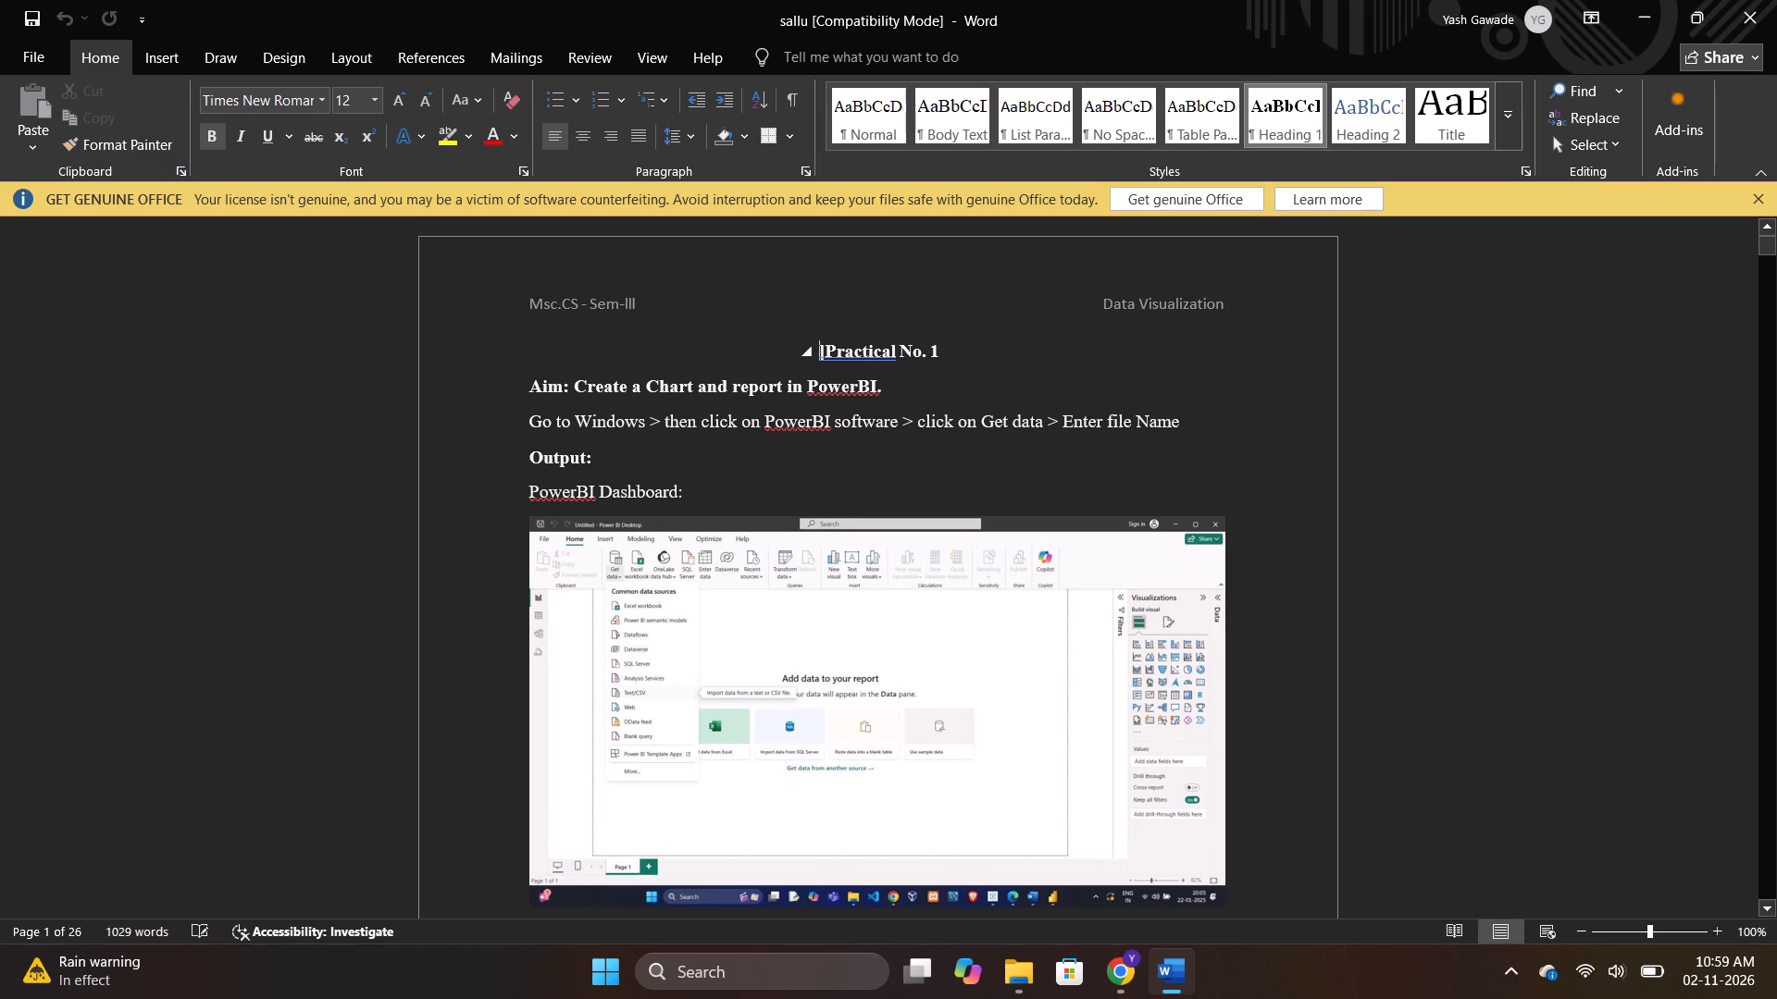
Delete the stray character in front of the "Practical No. 1" heading on the first page.
click(823, 343)
key(Right)
key(Left)
key(BackSpace)
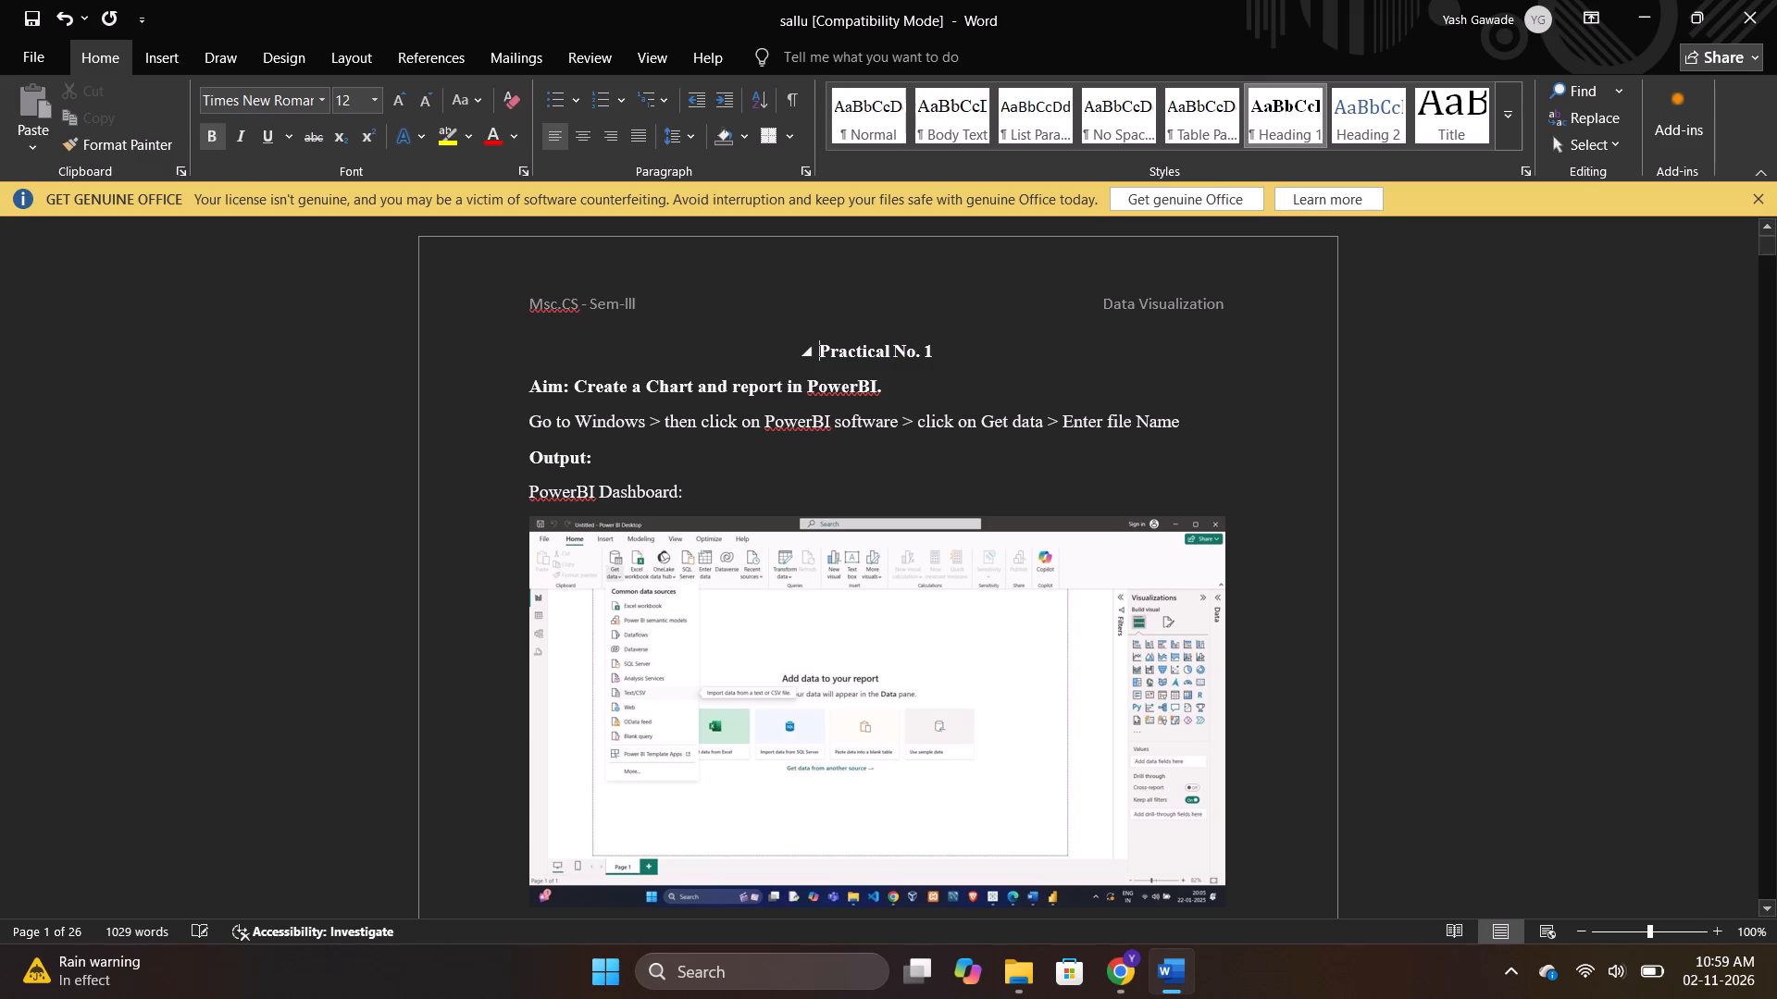
Examine the Practical No. 1 pages, checking the heading, the PowerBI dashboard and the bar, donut and scatter chart sections.
scroll(950, 443, up, 1)
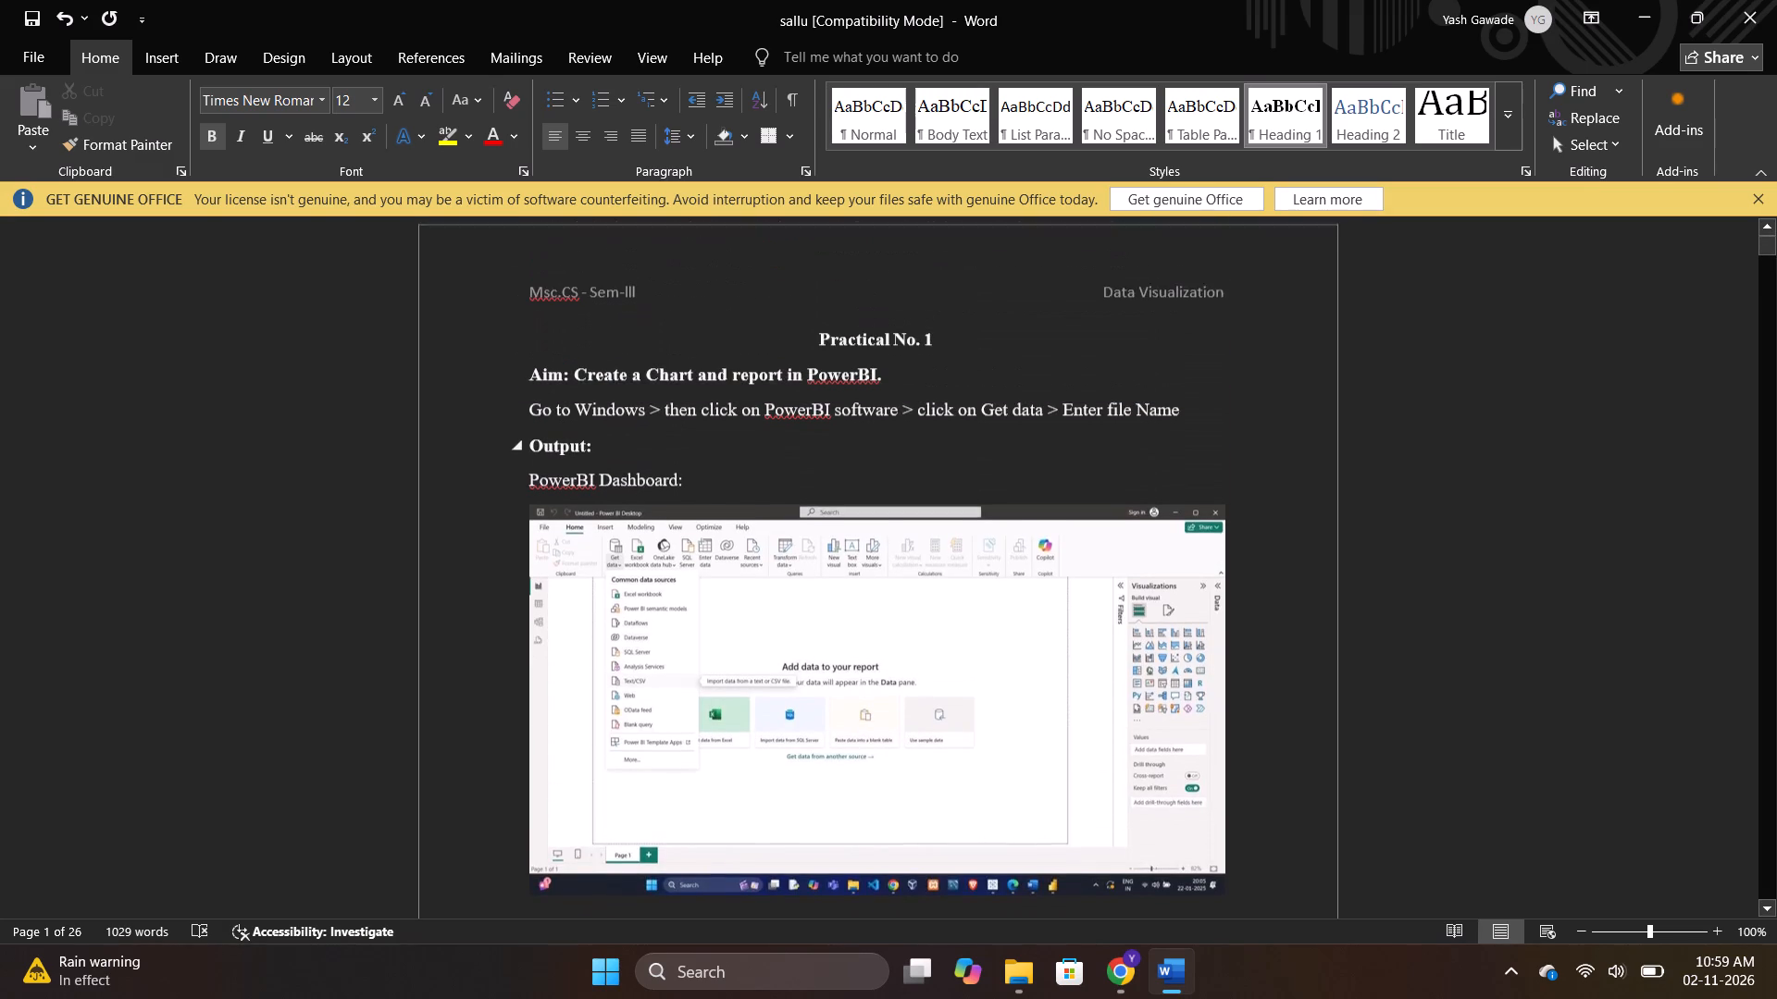
scroll(950, 443, down, 3)
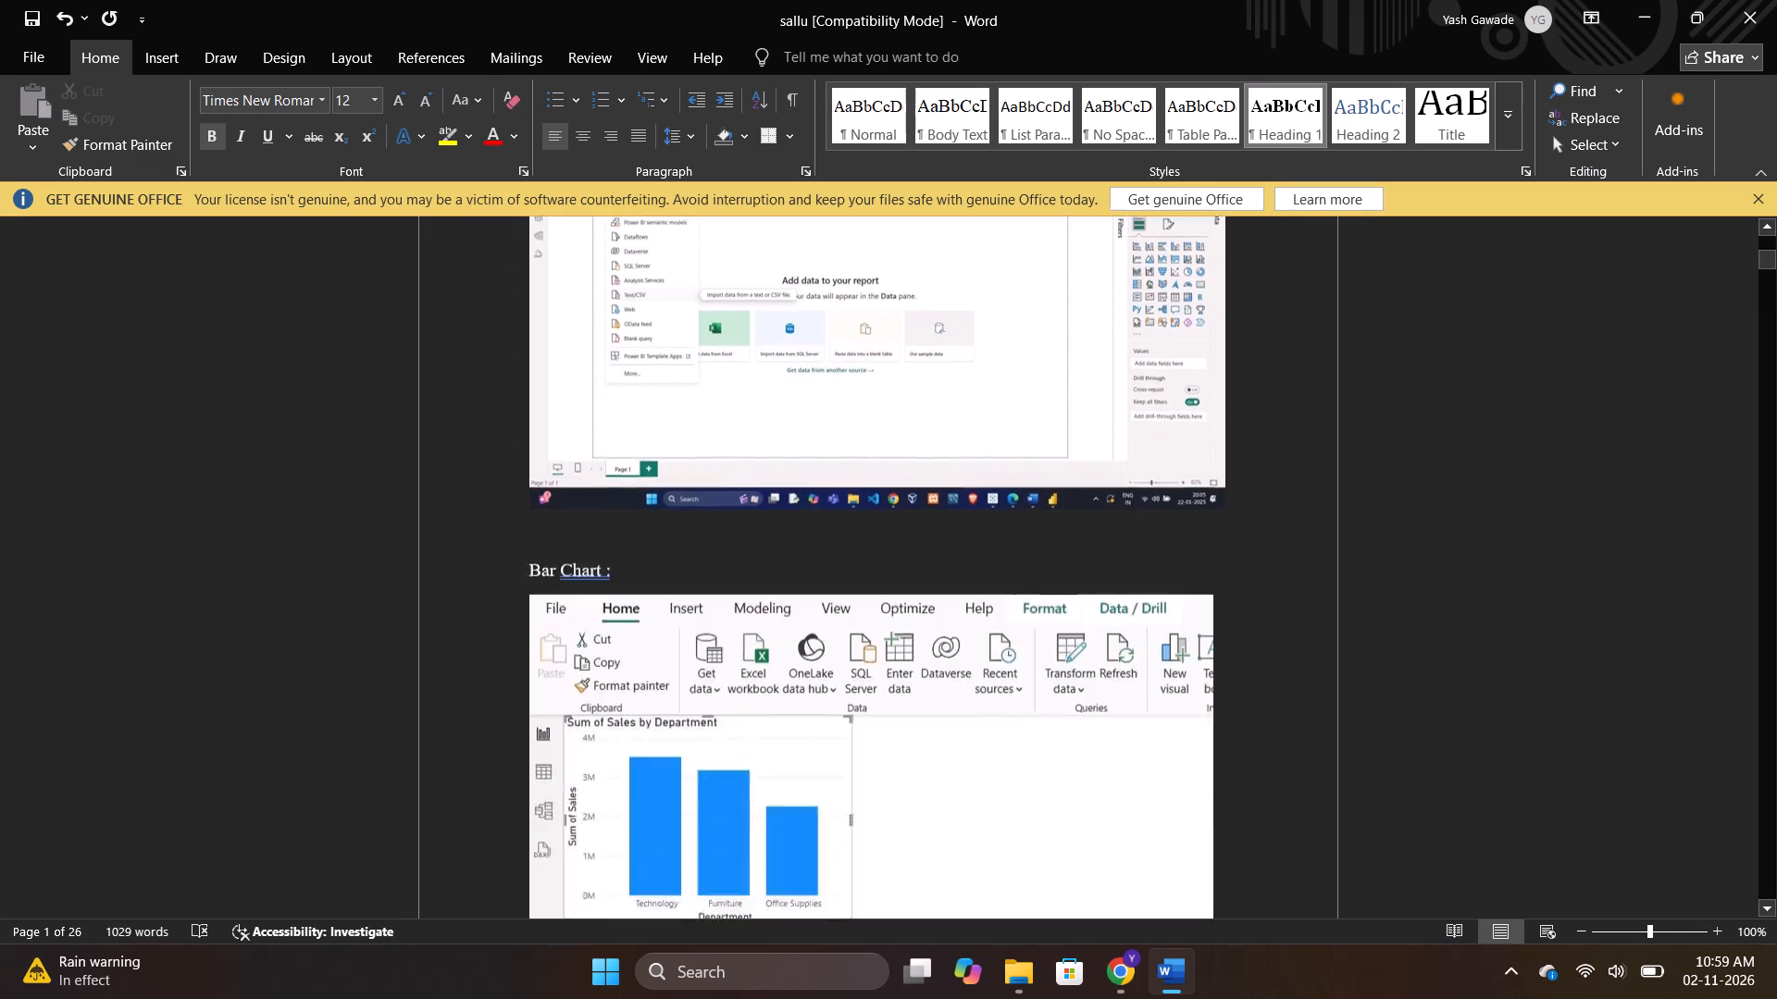
scroll(950, 443, down, 4)
scroll(950, 443, up, 17)
scroll(950, 443, up, 4)
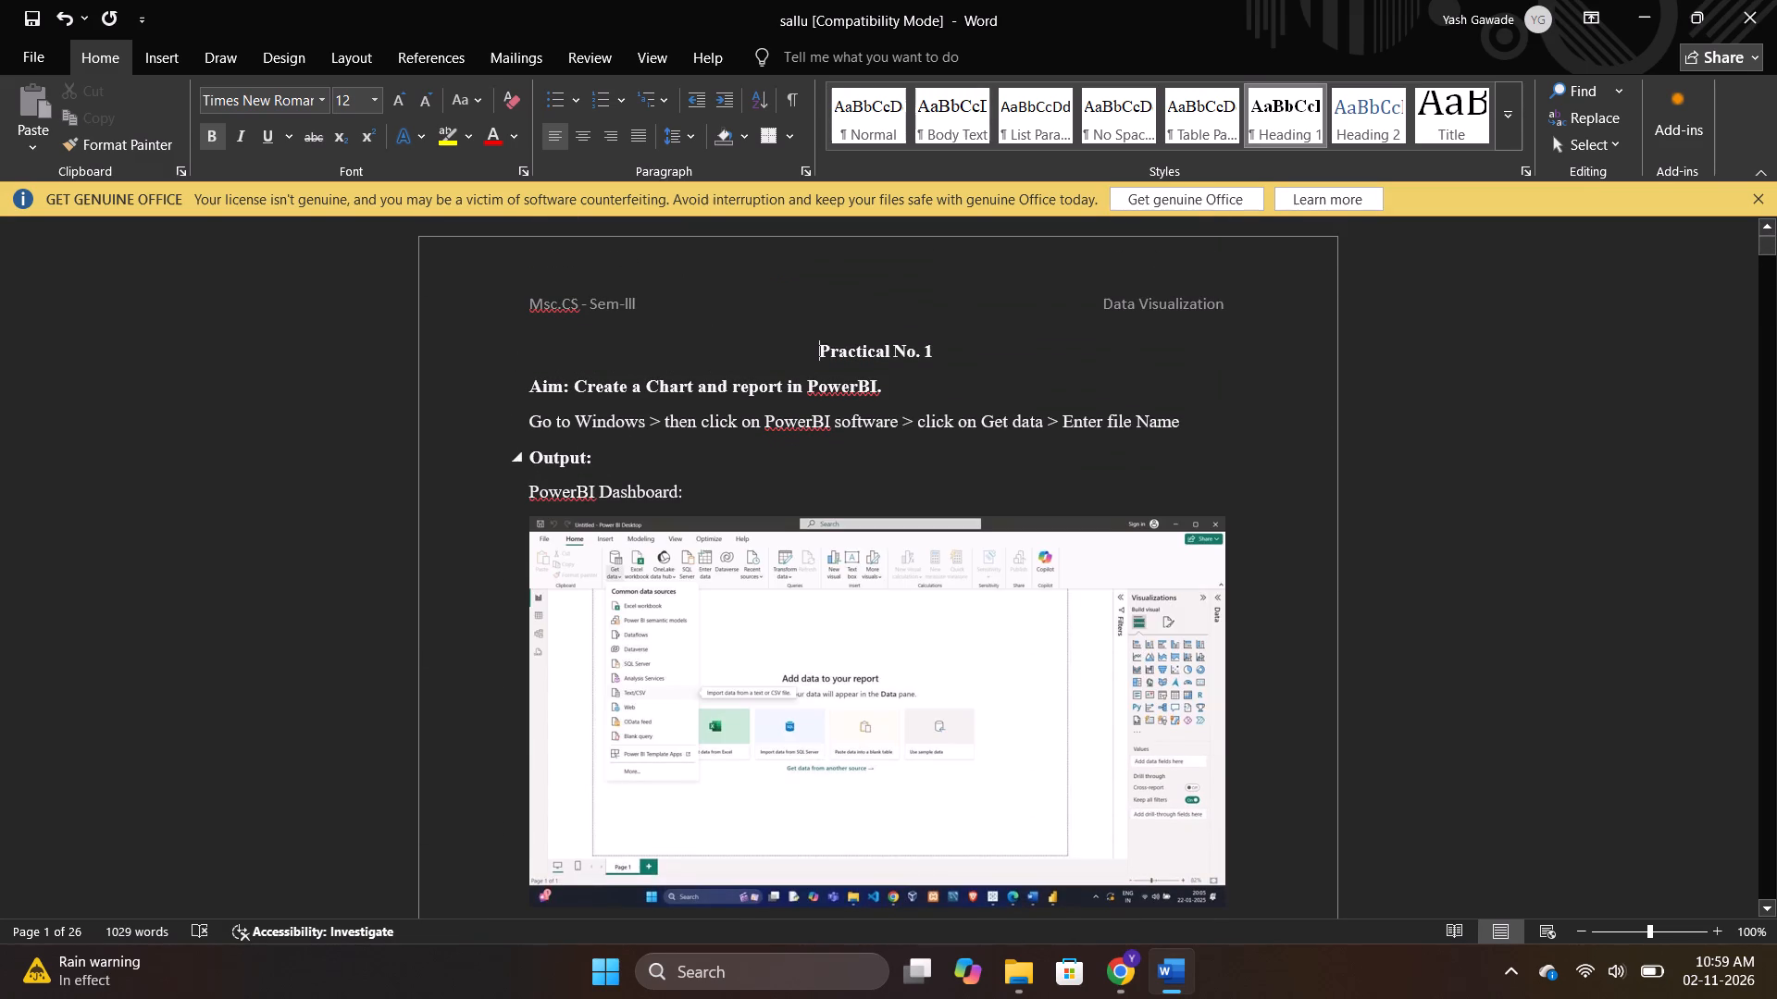
scroll(950, 443, up, 4)
scroll(951, 401, down, 2)
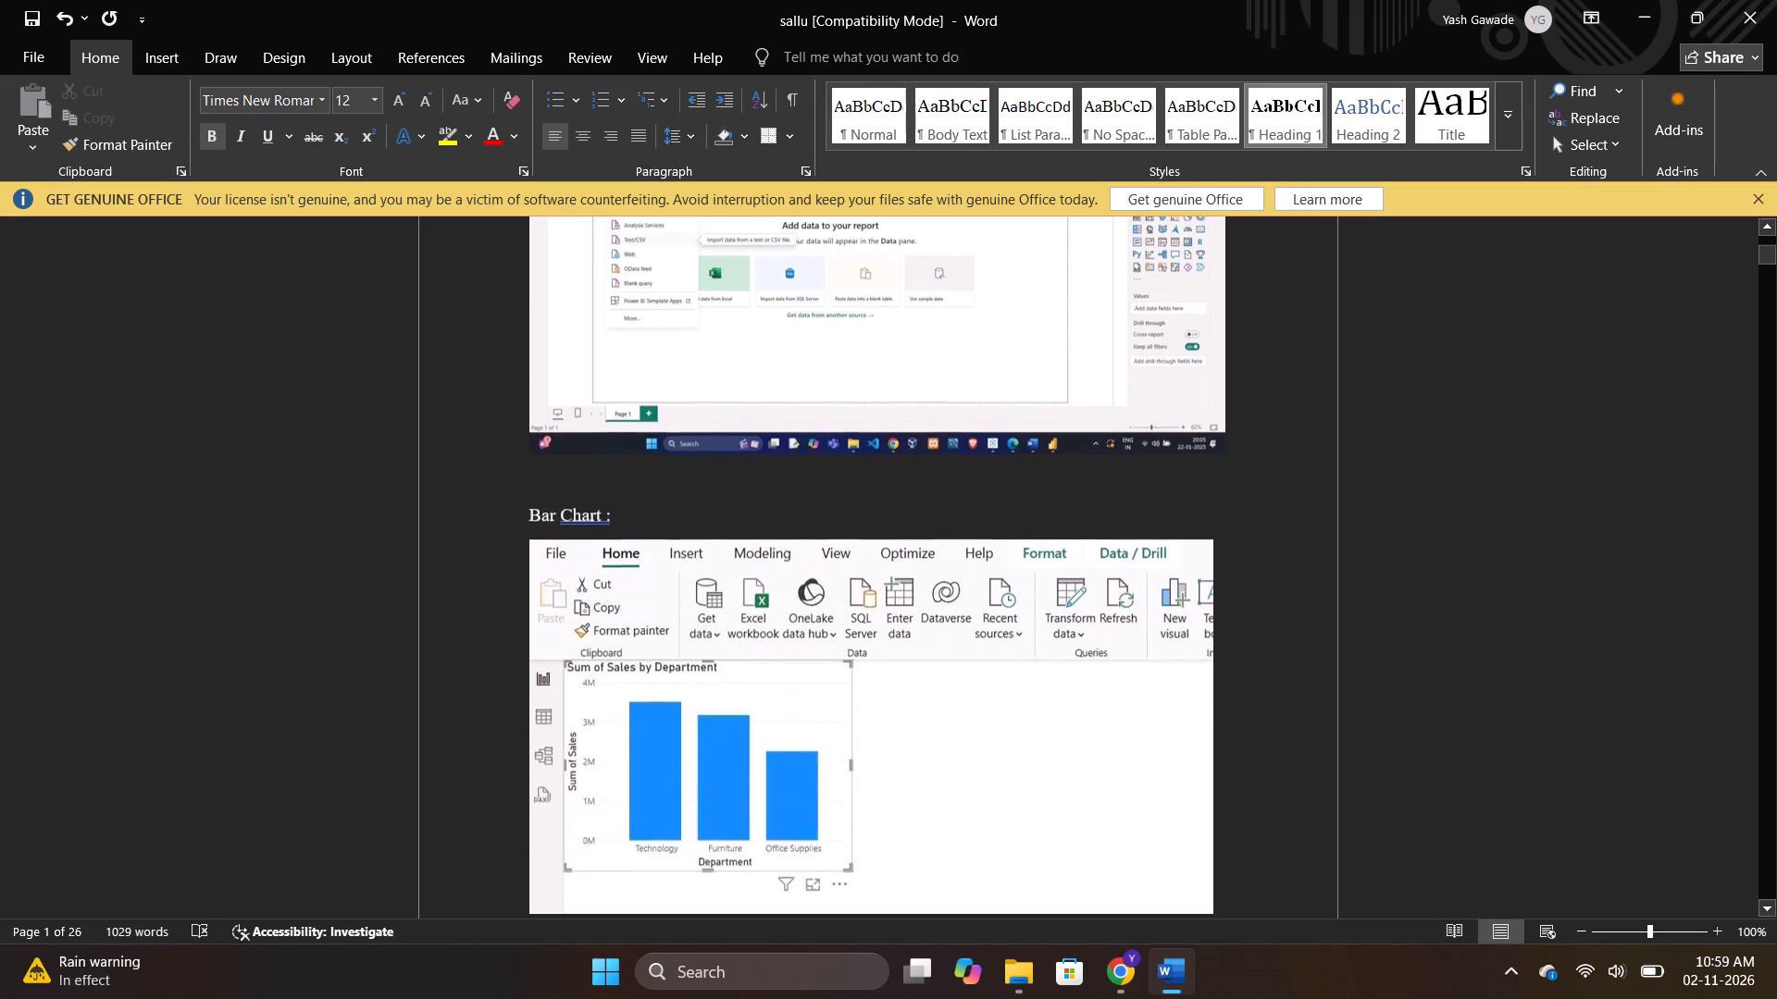
scroll(951, 401, down, 10)
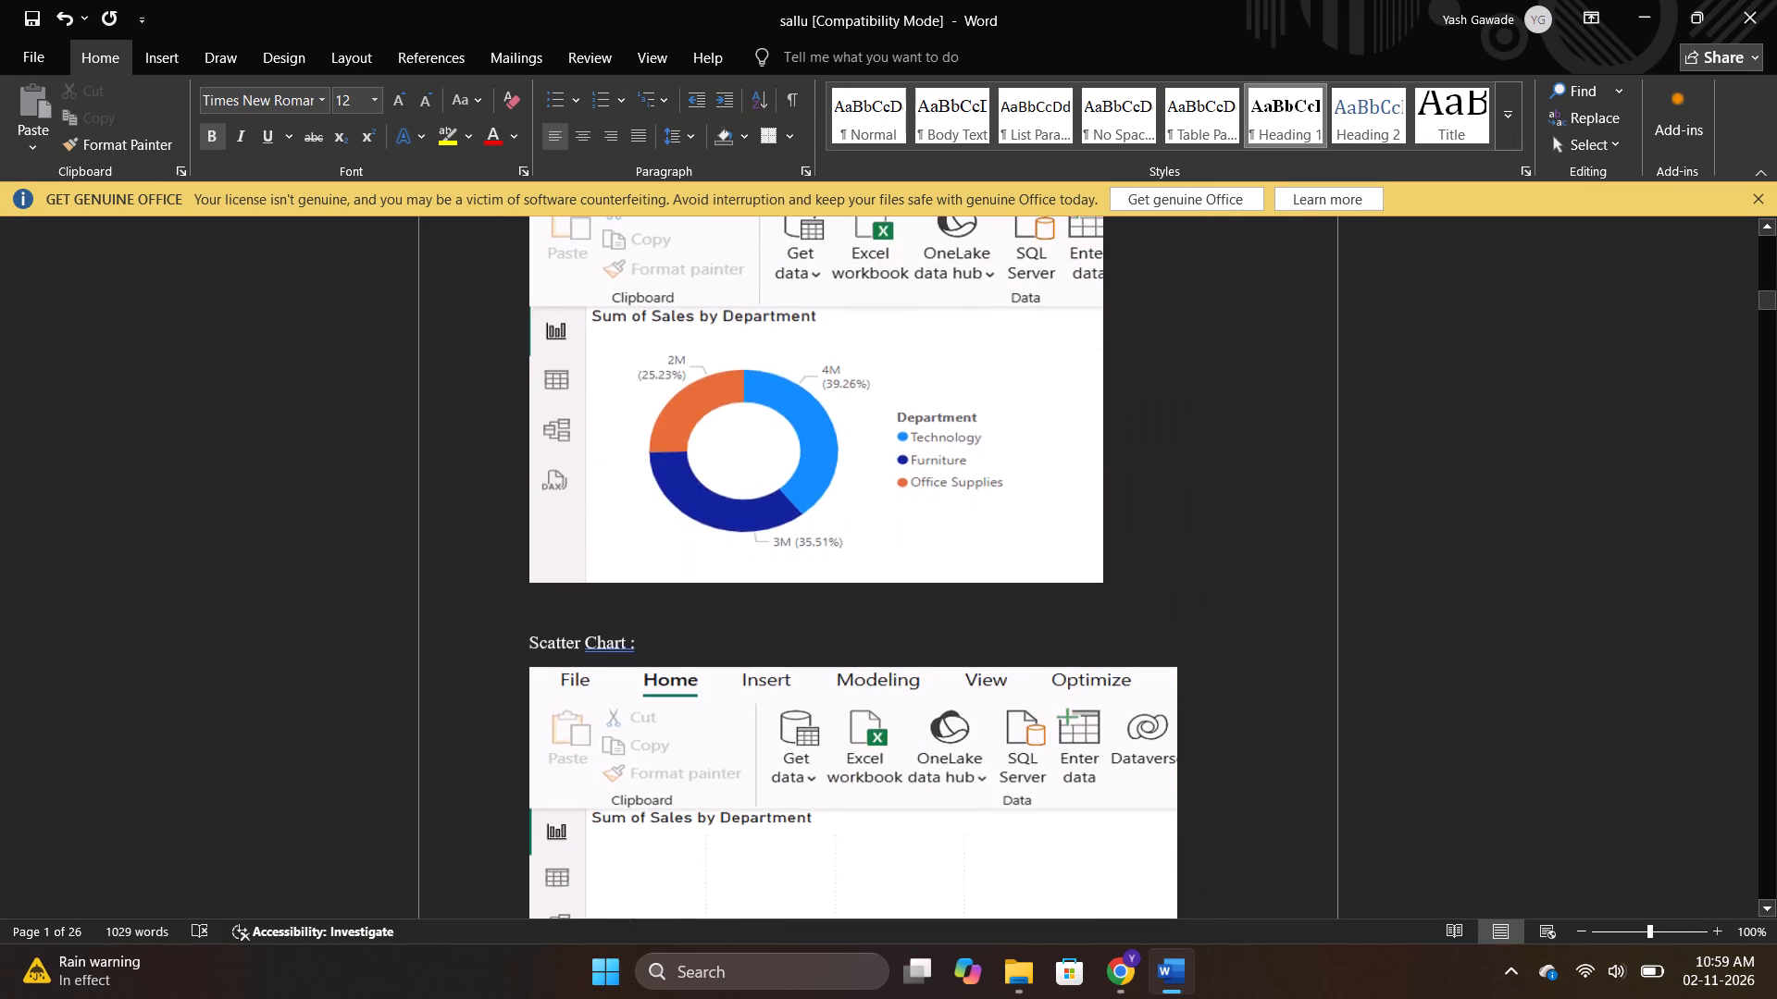
Review the pandas Series code and output pages and Practical No. 3 on reshaping, checking the layout, headers and footers.
scroll(951, 401, down, 5)
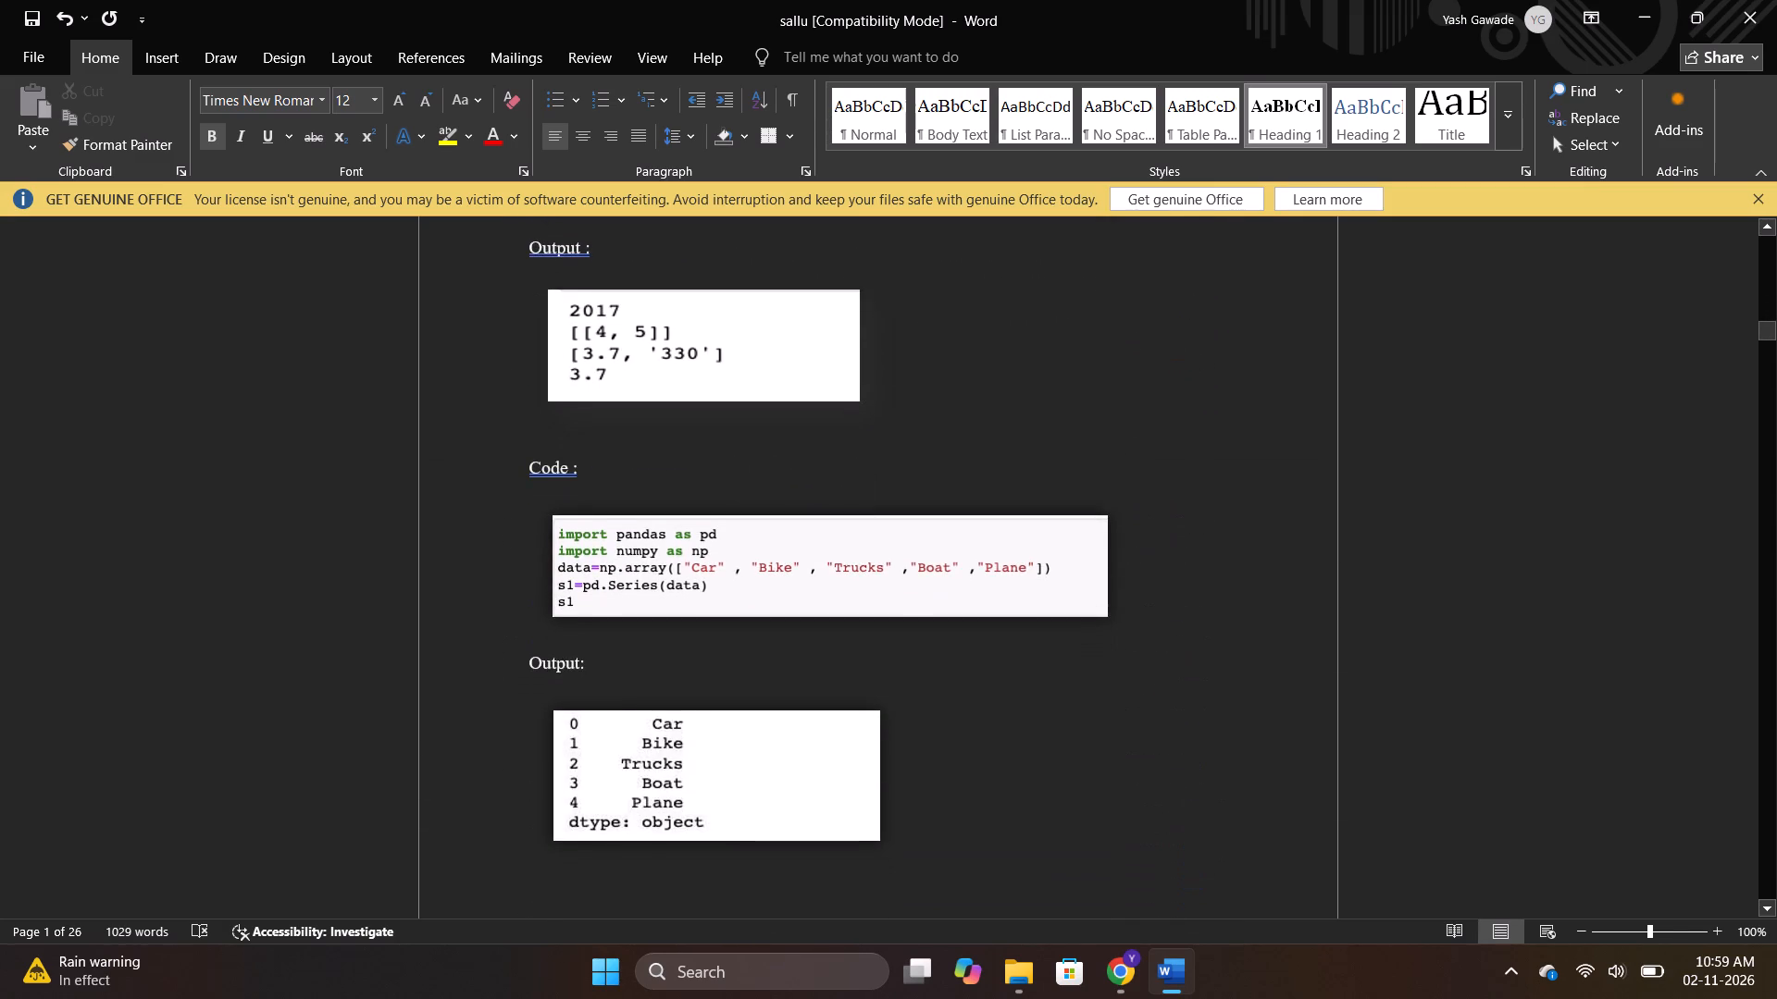
scroll(951, 401, down, 2)
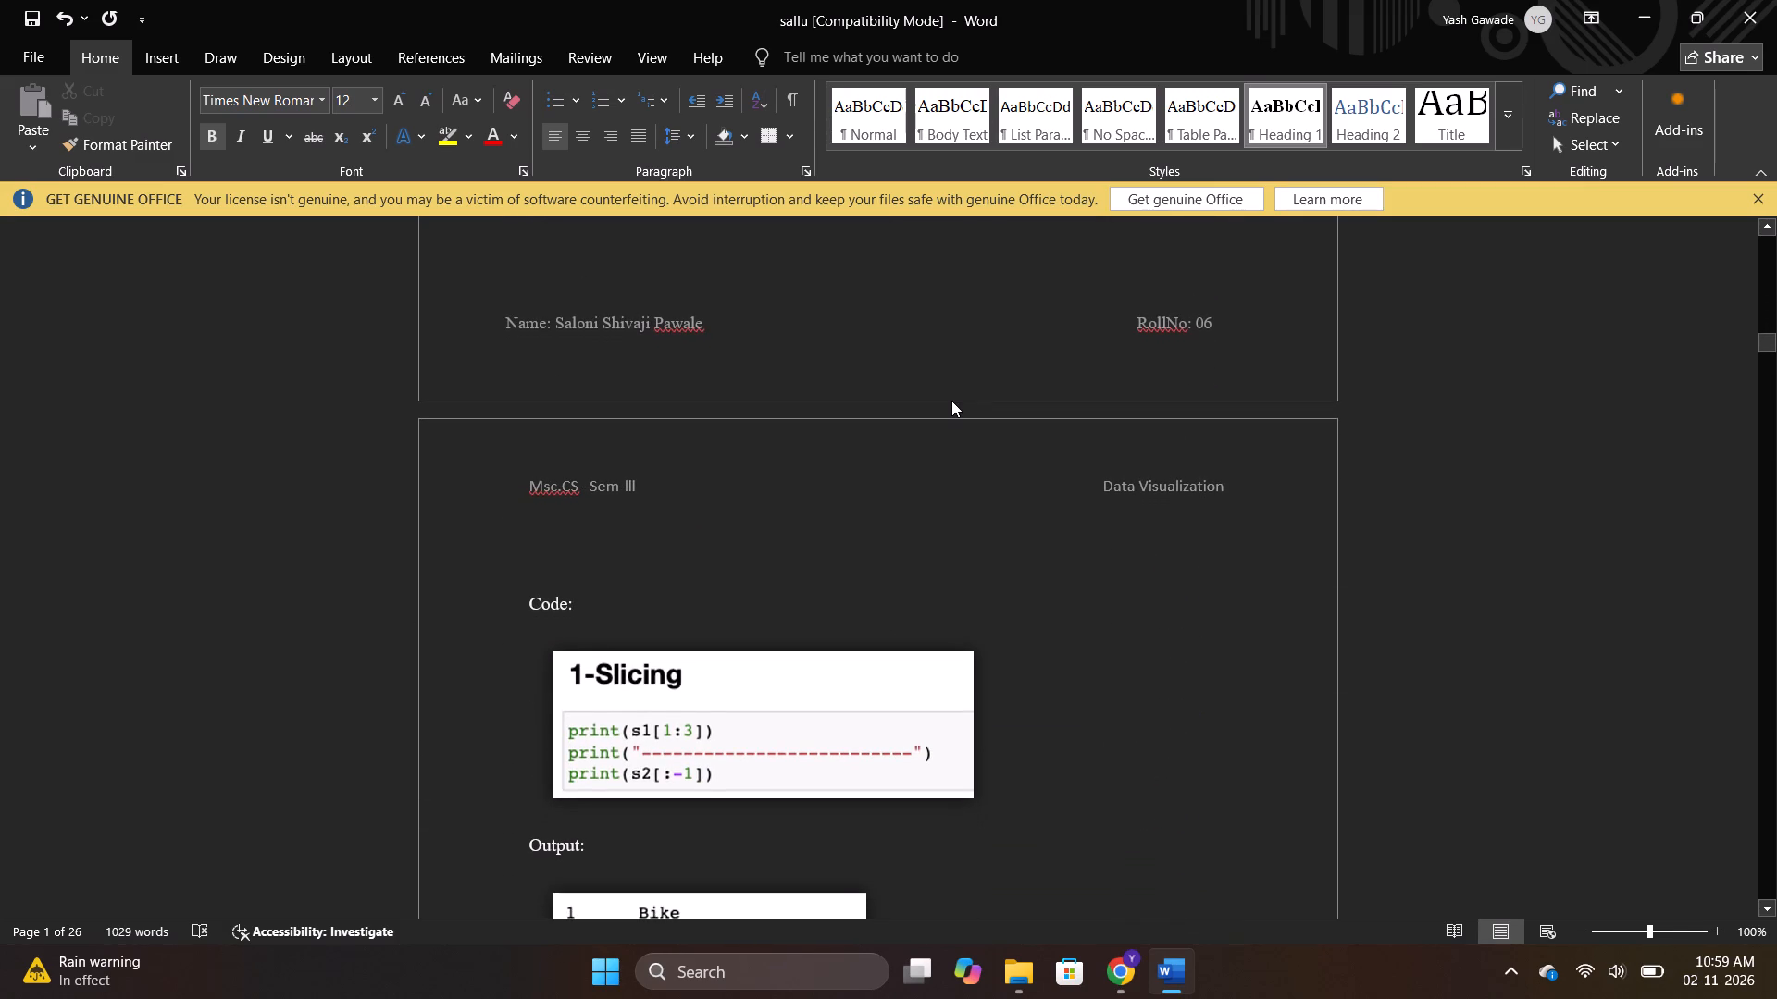
scroll(951, 401, down, 4)
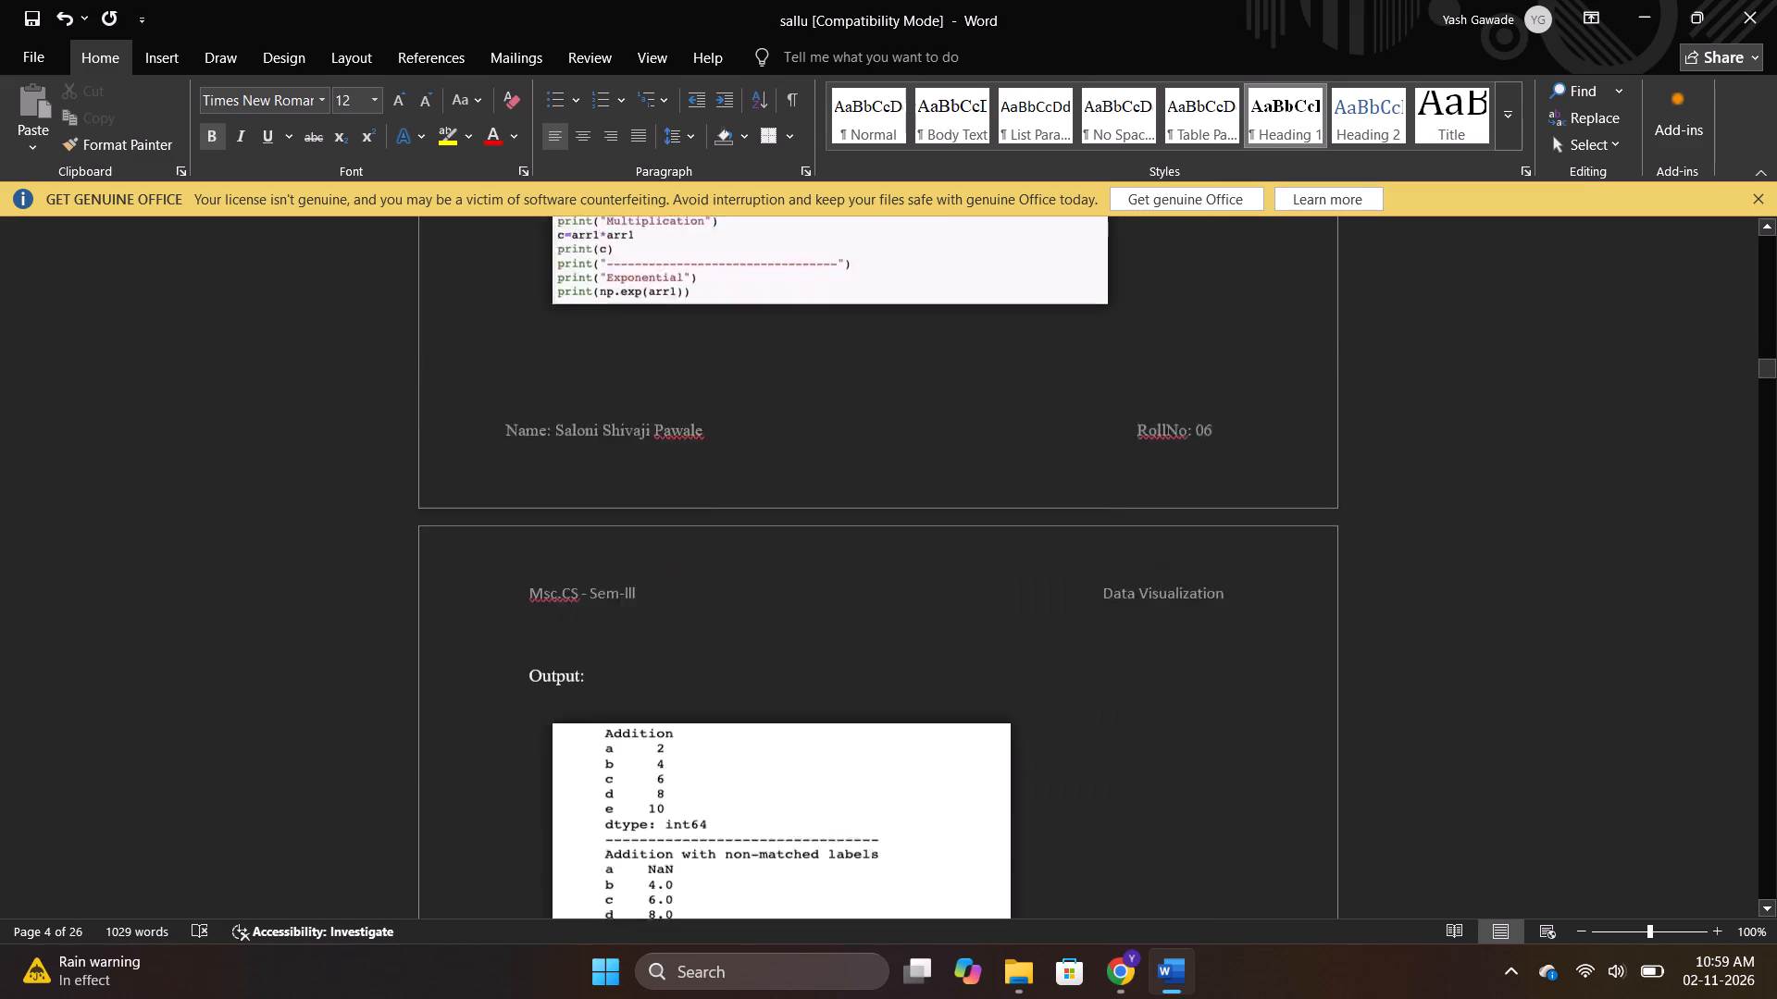
scroll(951, 401, down, 7)
scroll(951, 401, up, 3)
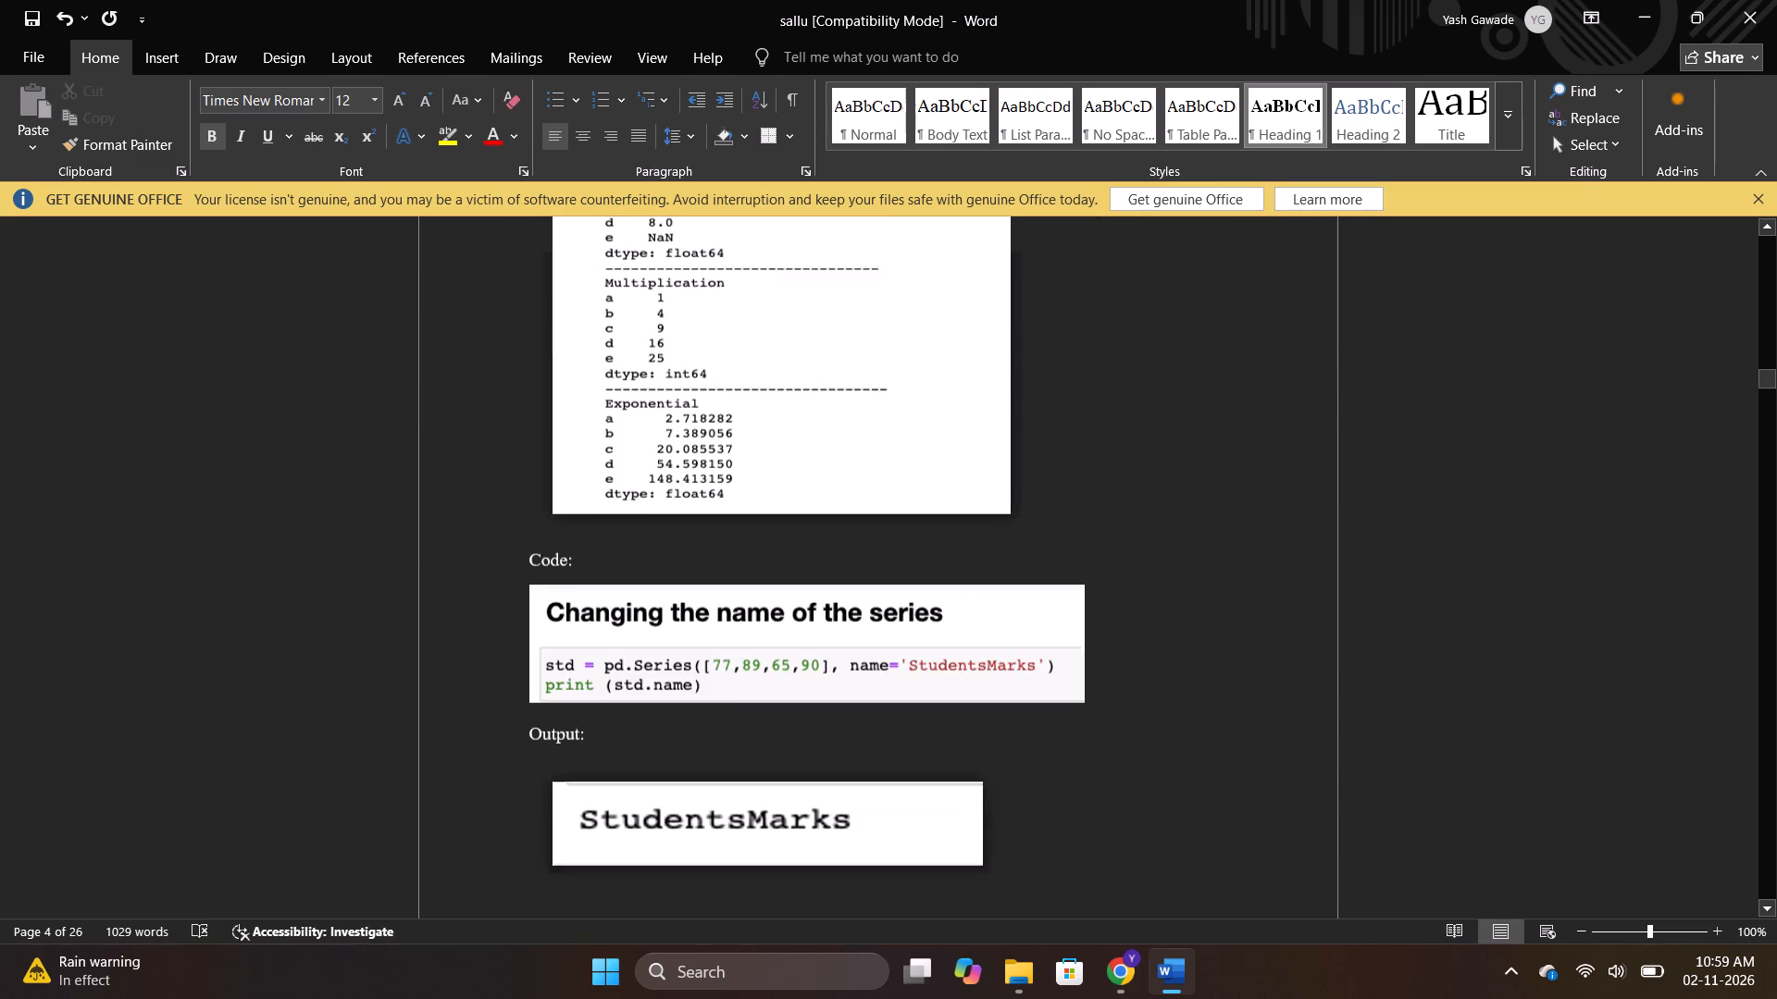
scroll(951, 401, up, 3)
scroll(951, 401, down, 7)
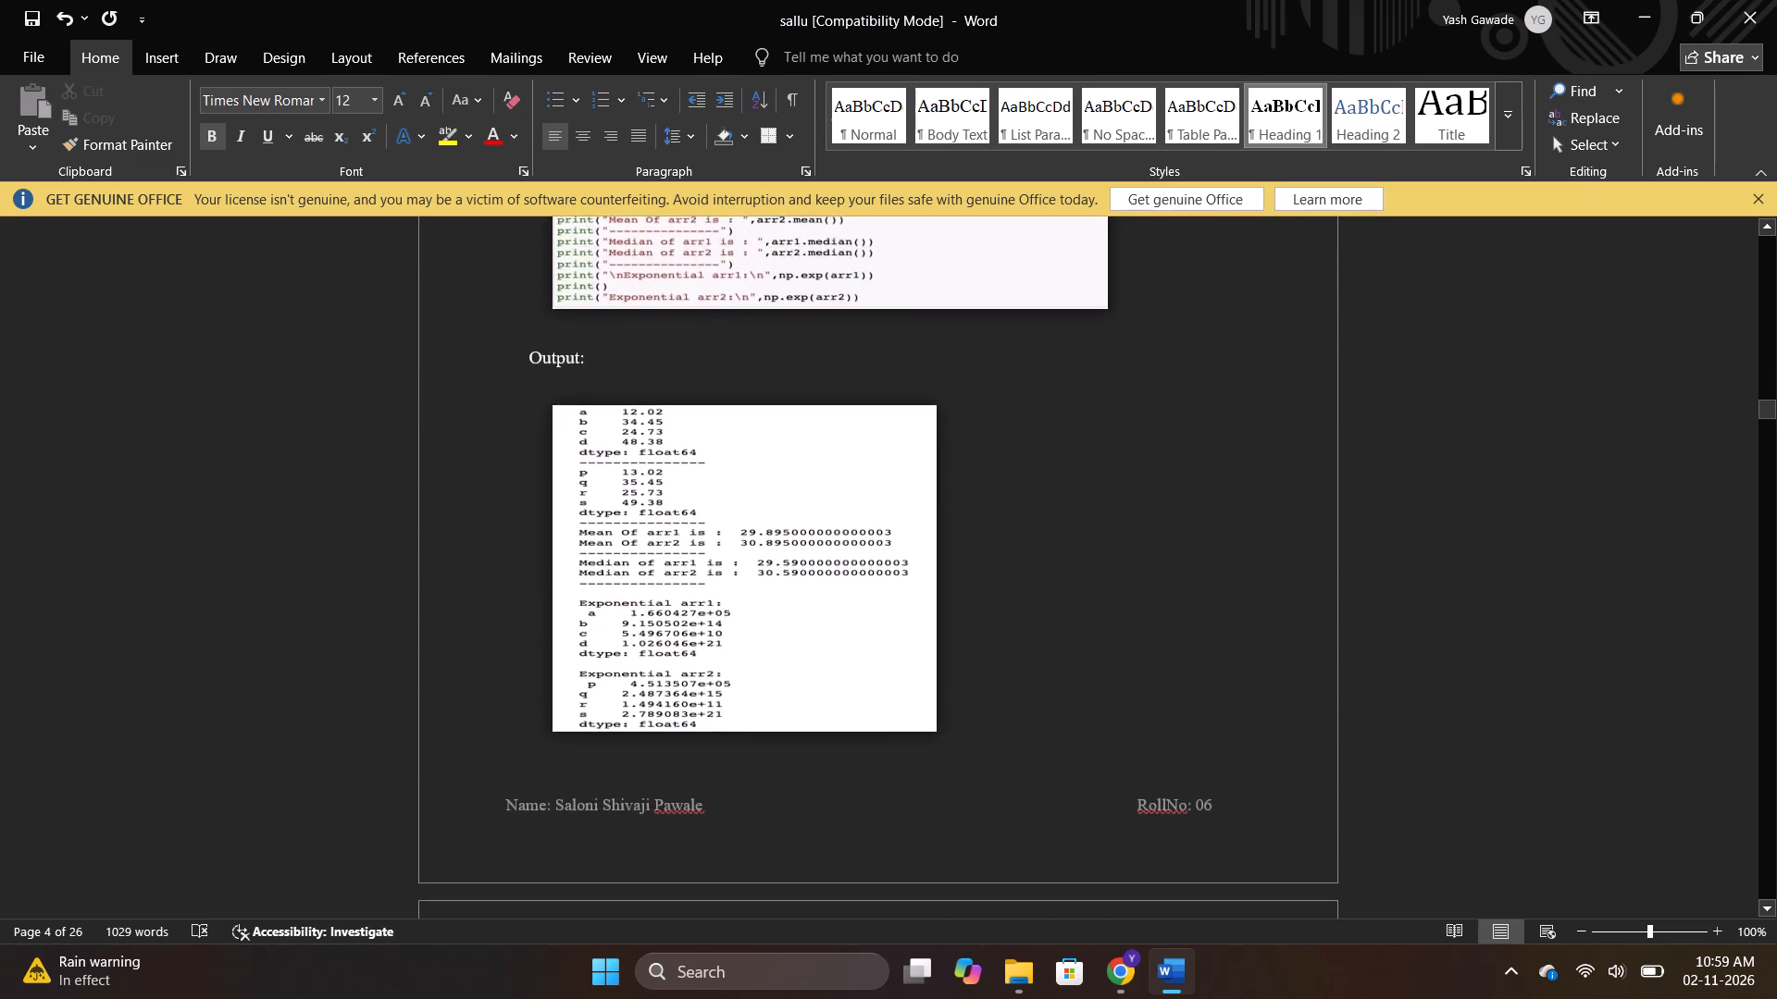
scroll(951, 401, down, 1)
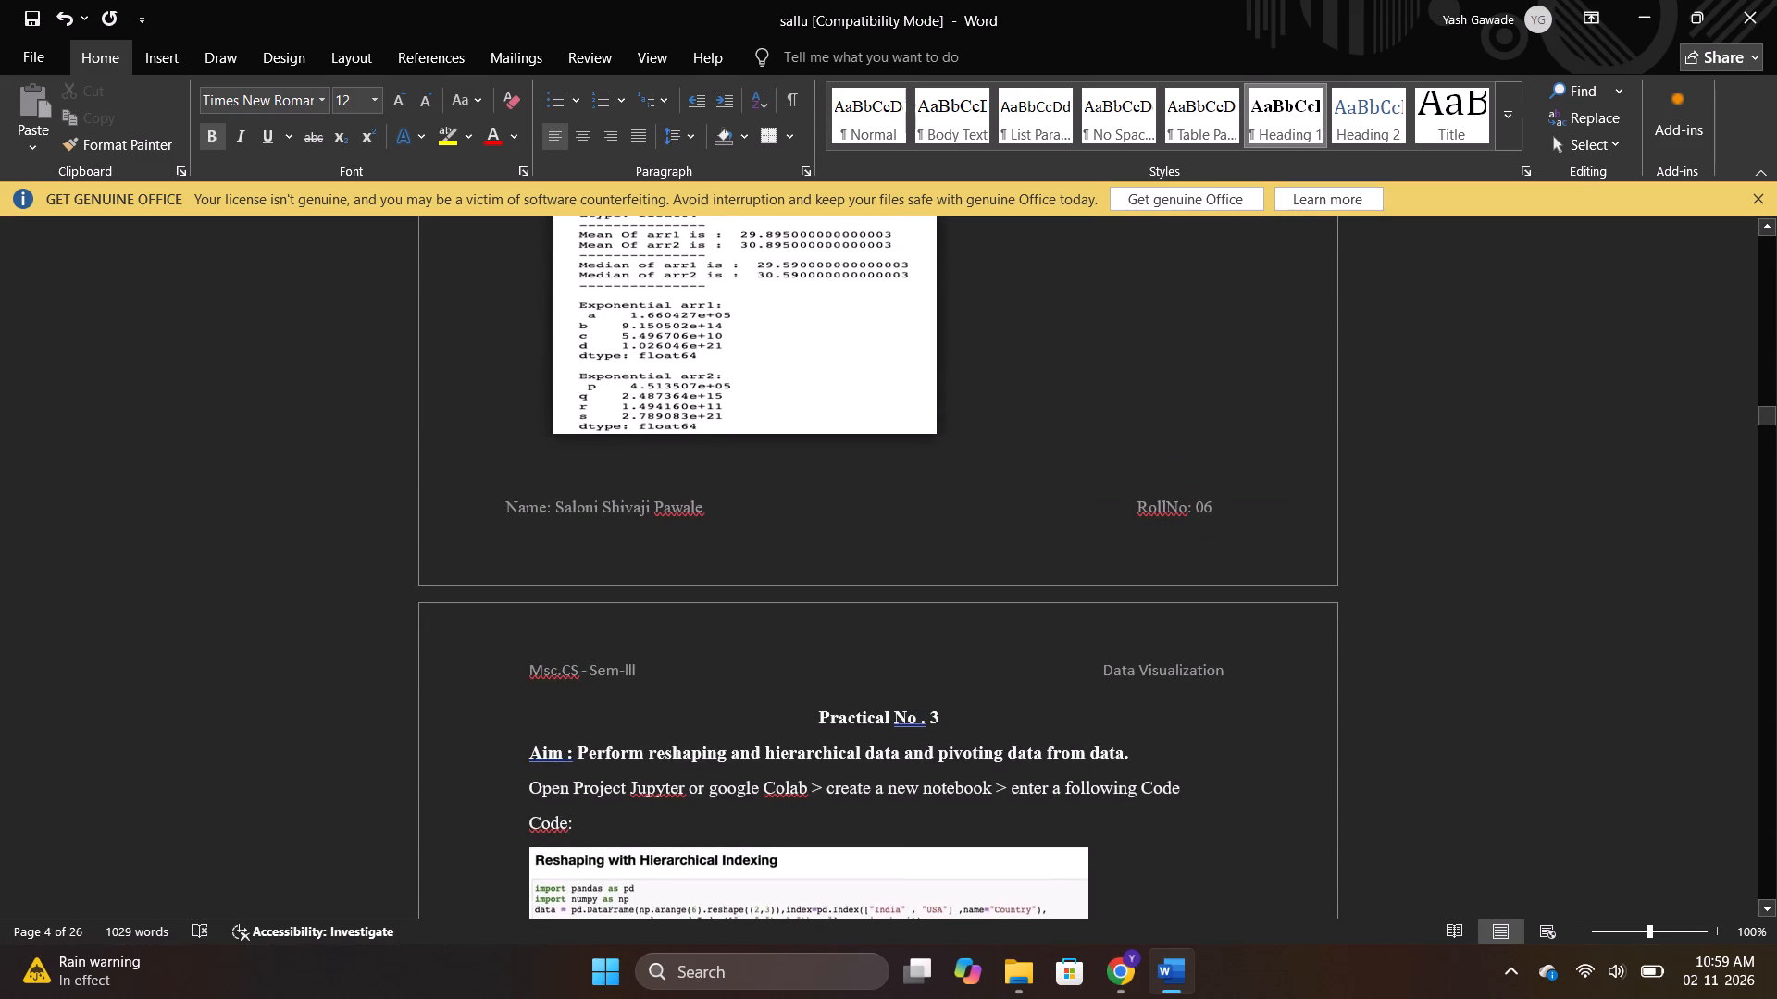
scroll(956, 728, down, 5)
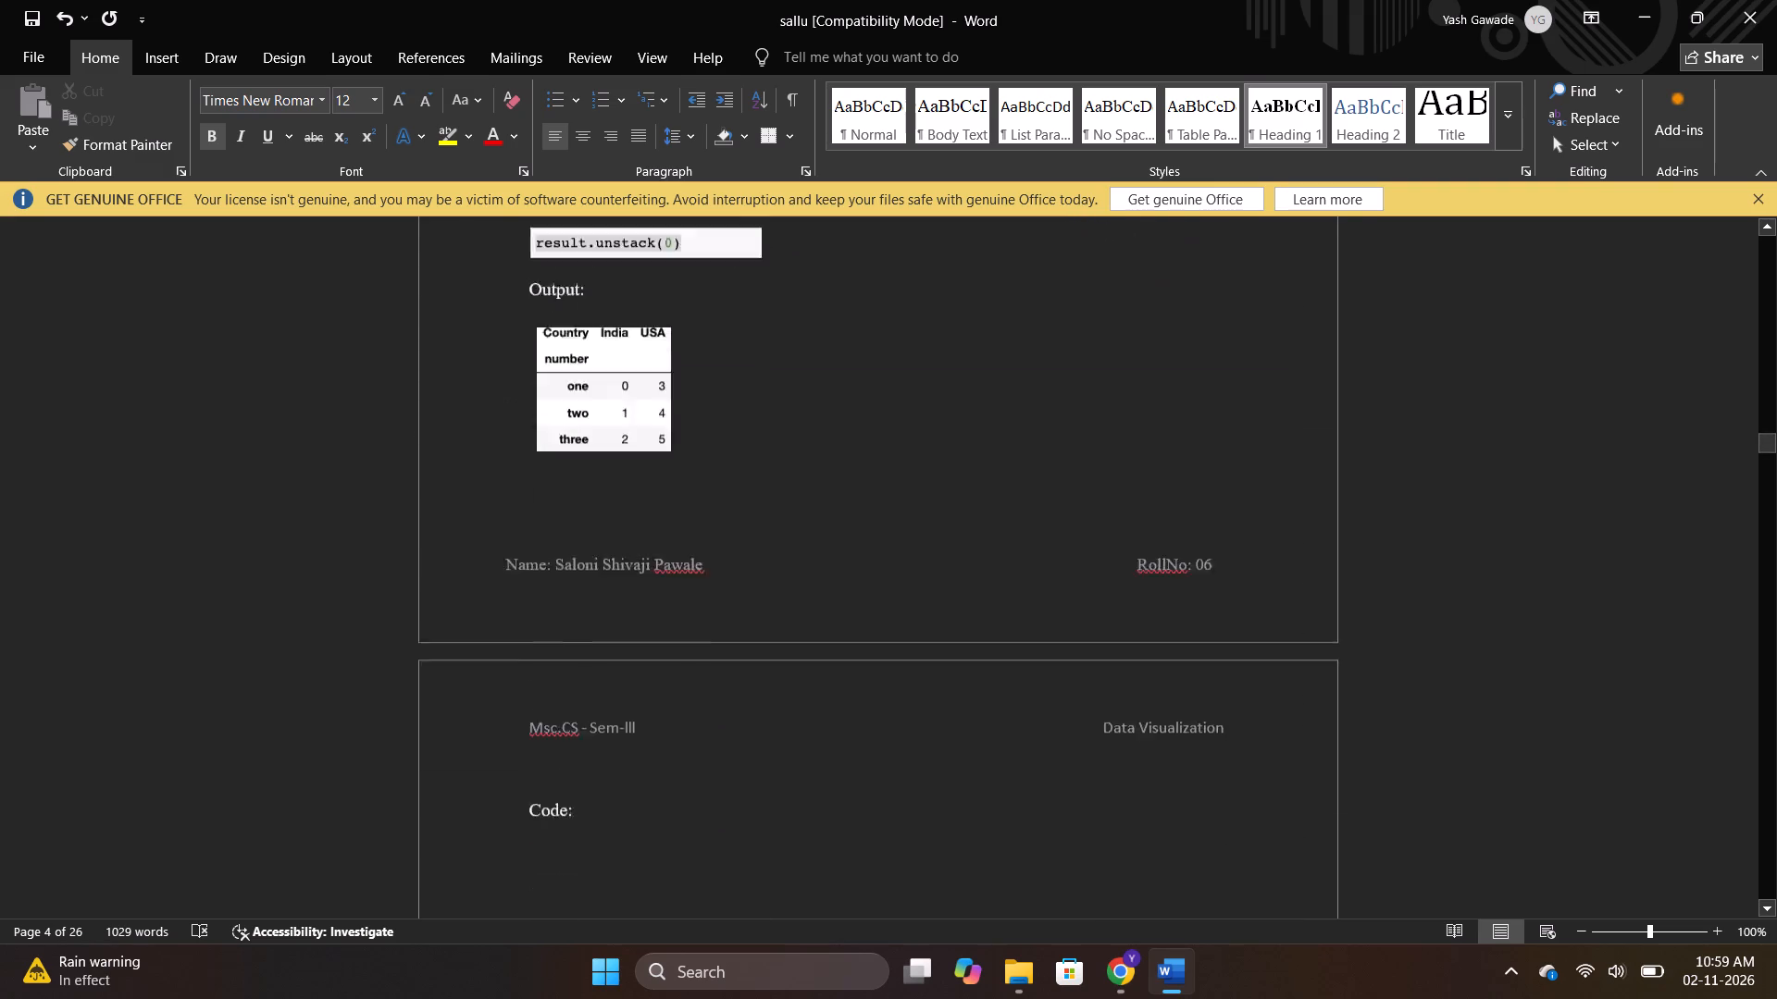
Review Practical No. 4 on Tableau, checking the calculated-field formulas, screenshots, Parameters section and the blank space above the footers.
scroll(956, 728, down, 4)
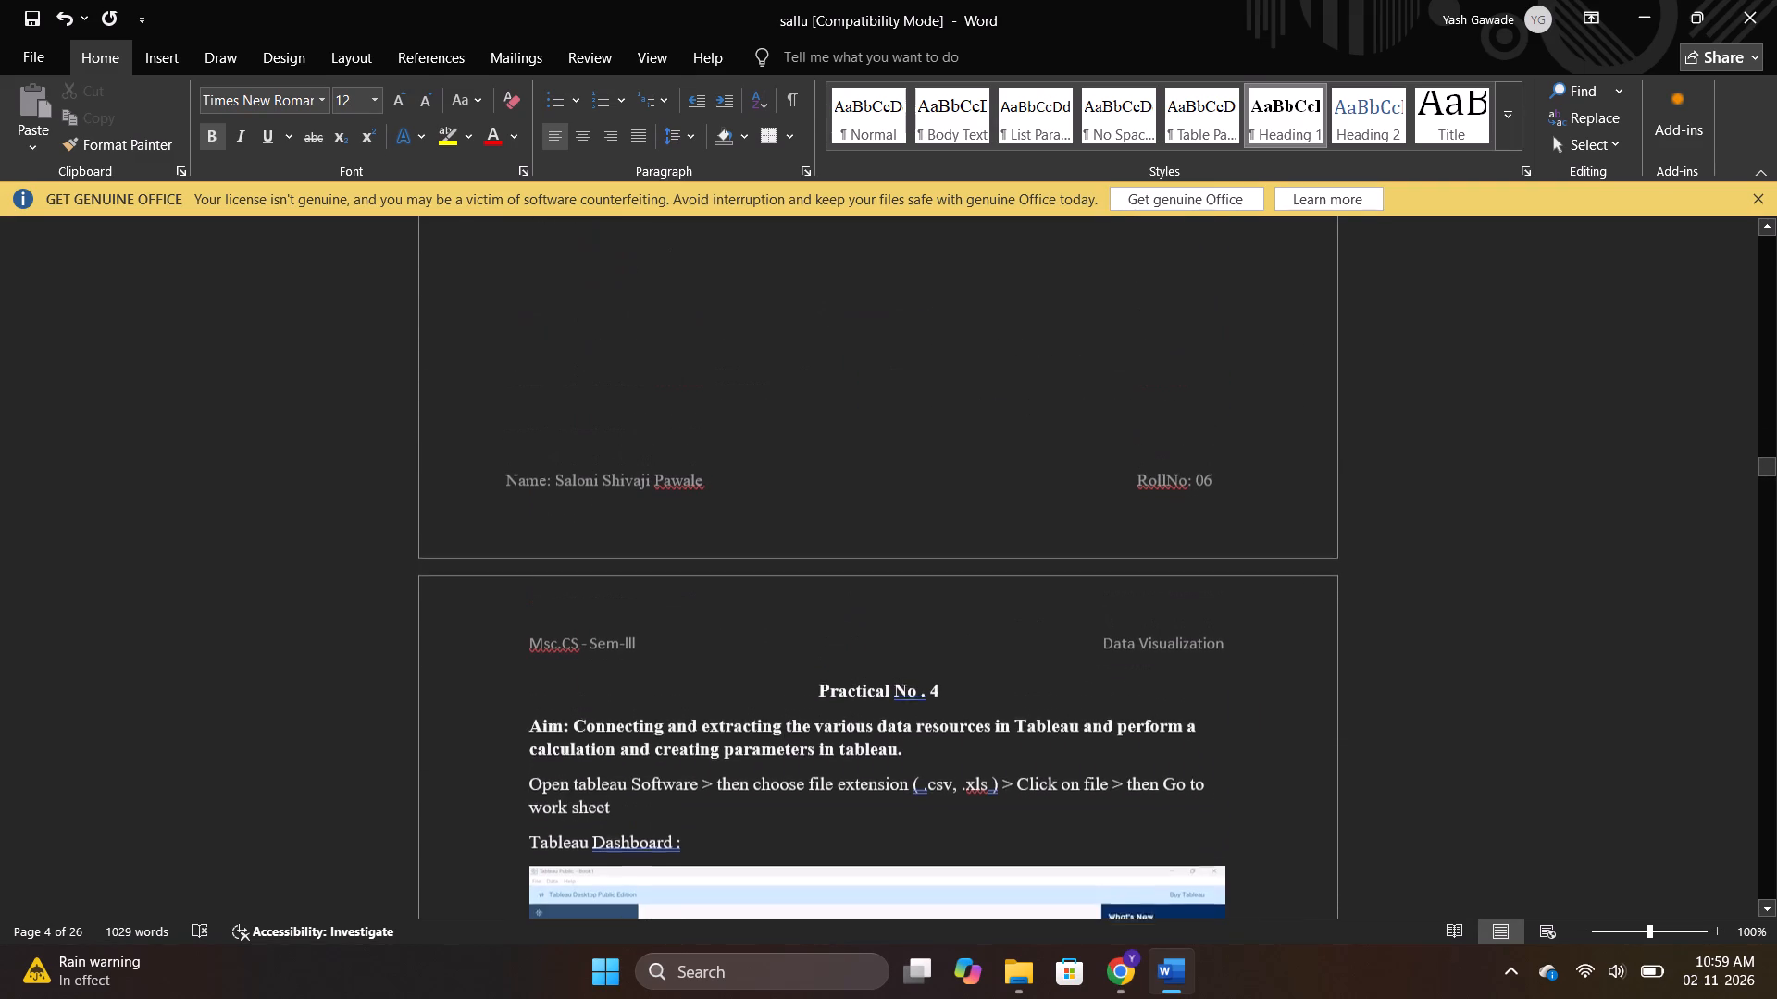
scroll(956, 728, down, 2)
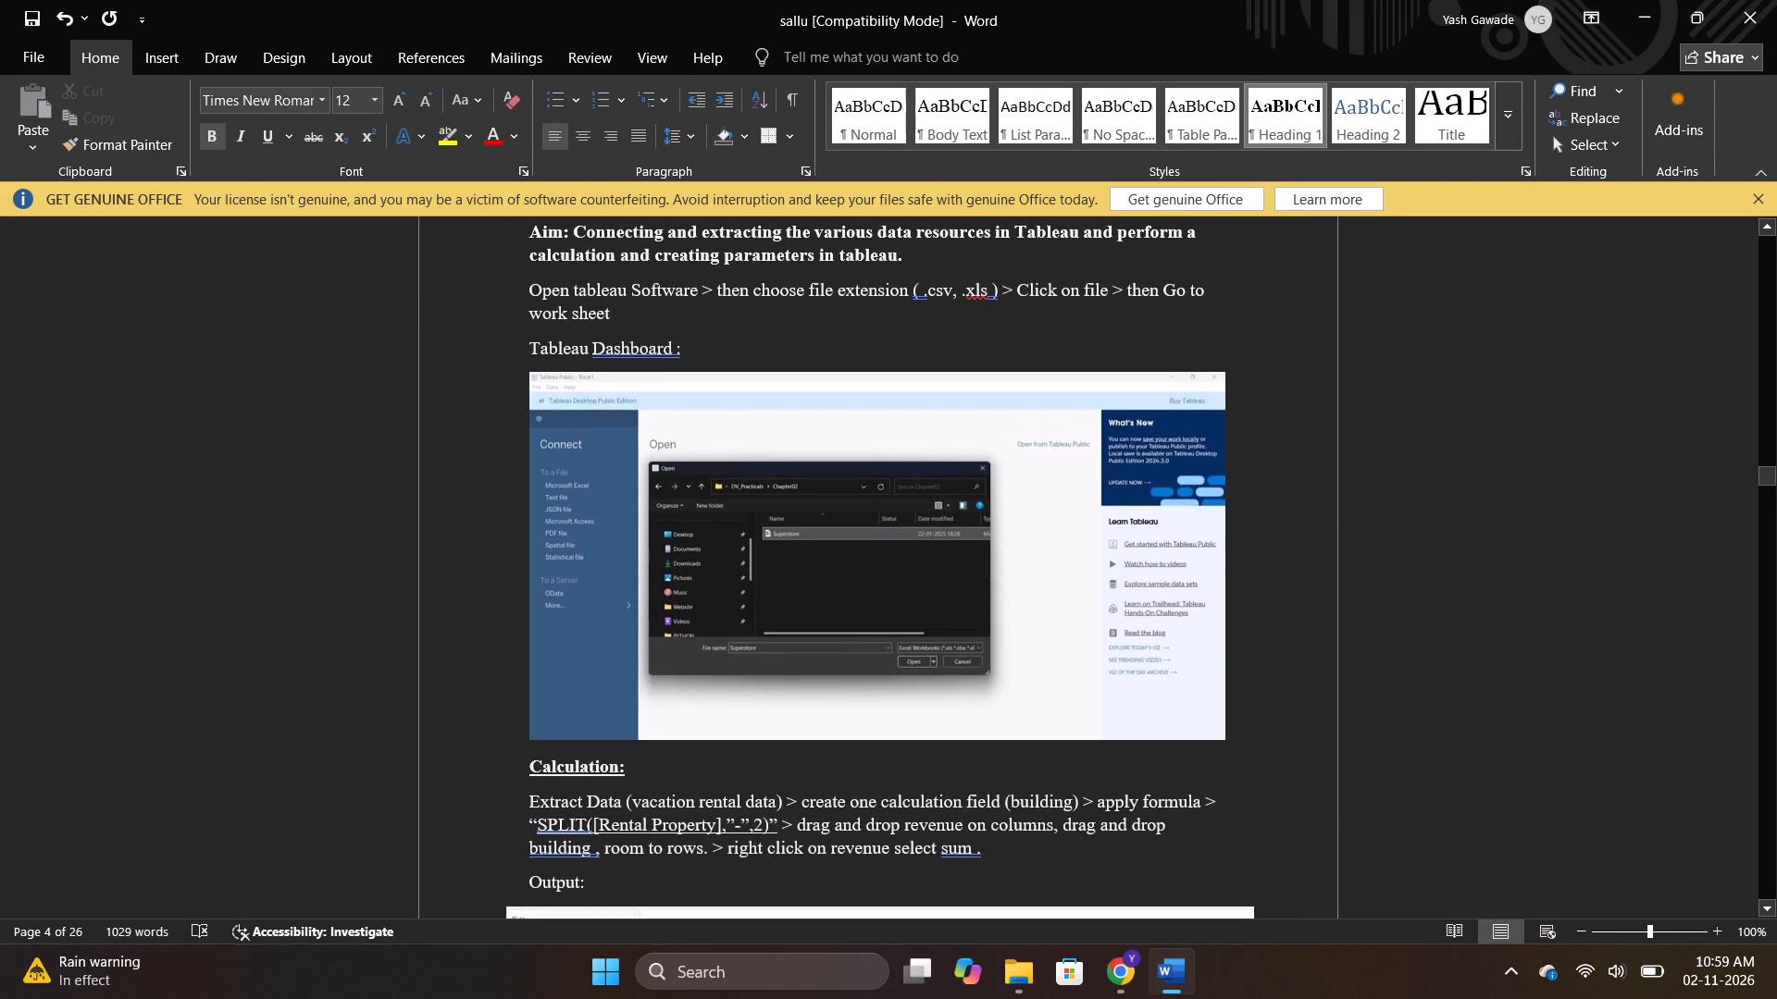
scroll(956, 728, down, 3)
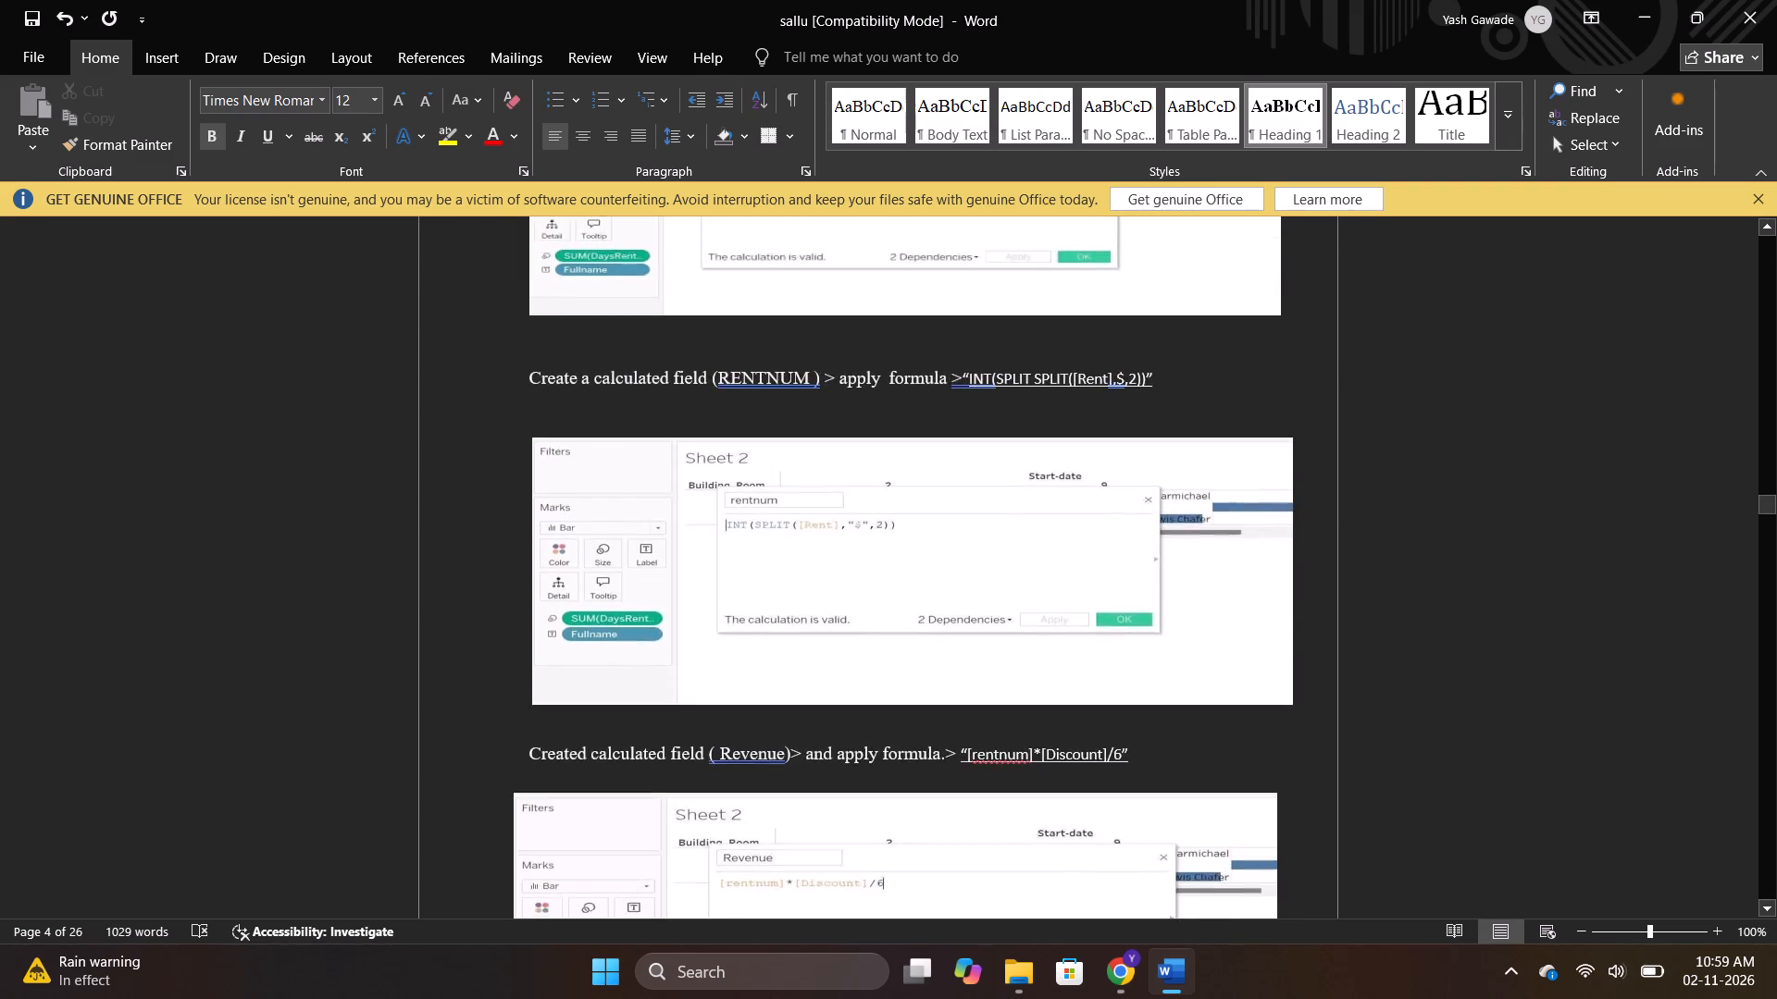
scroll(956, 728, down, 4)
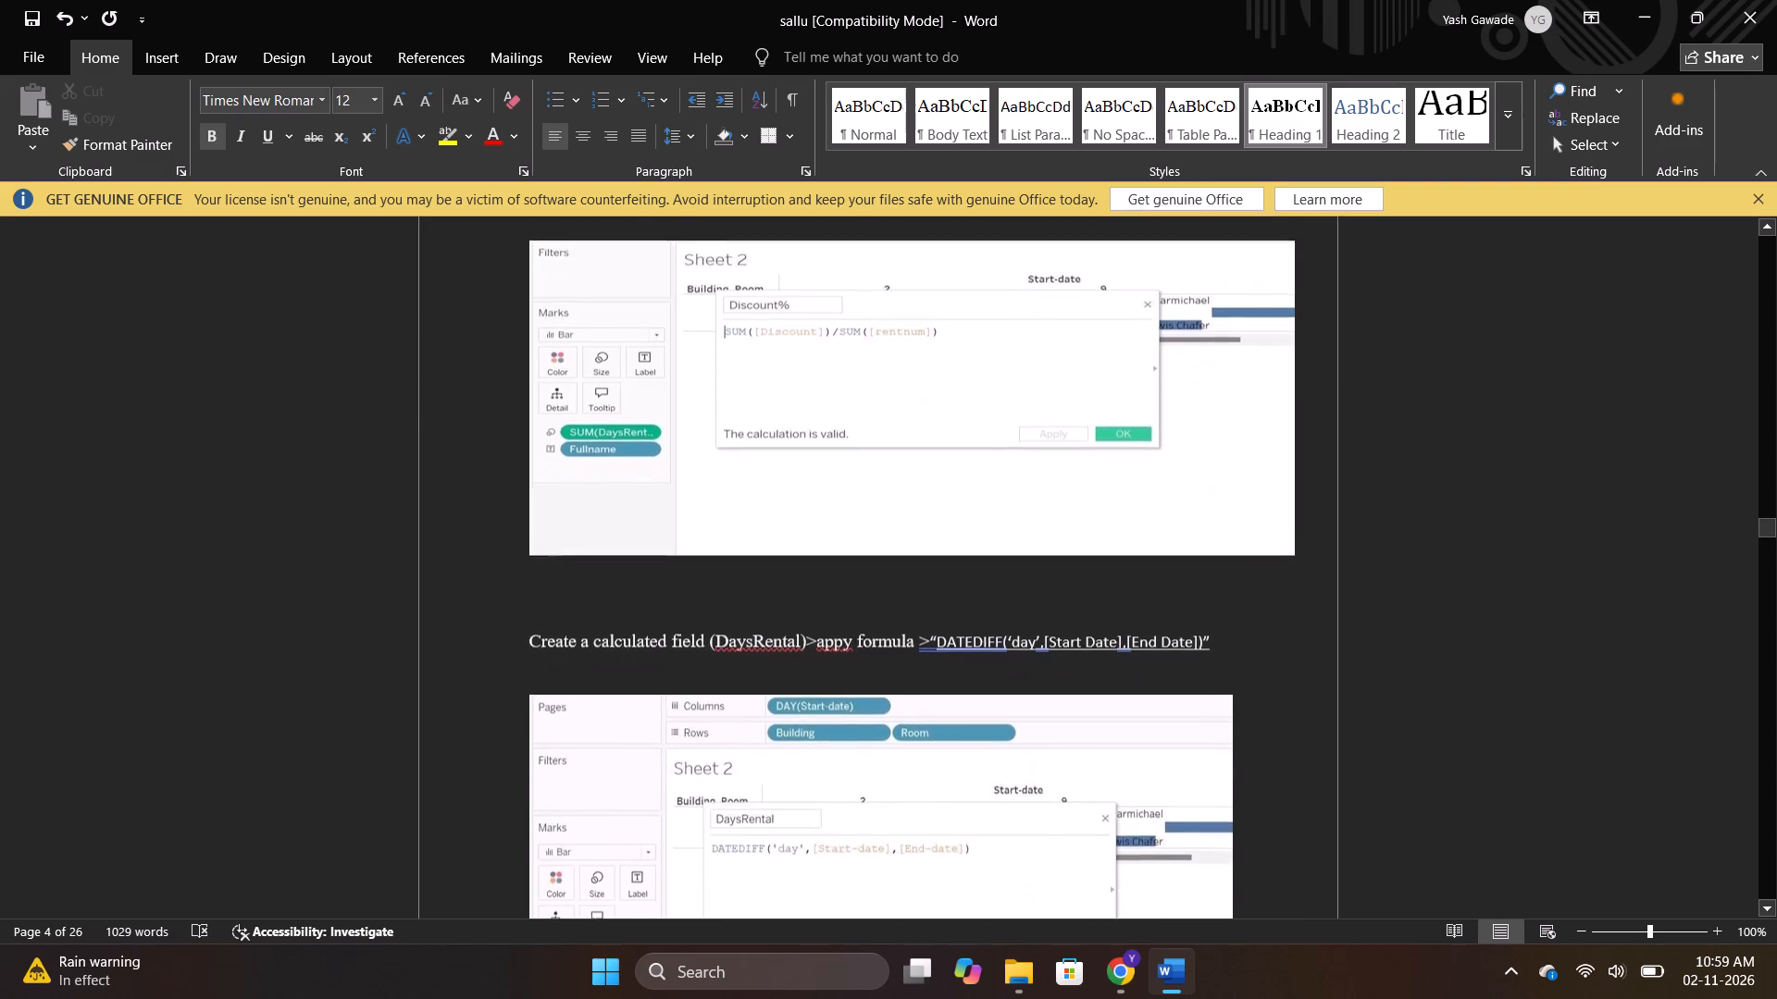
scroll(956, 728, down, 4)
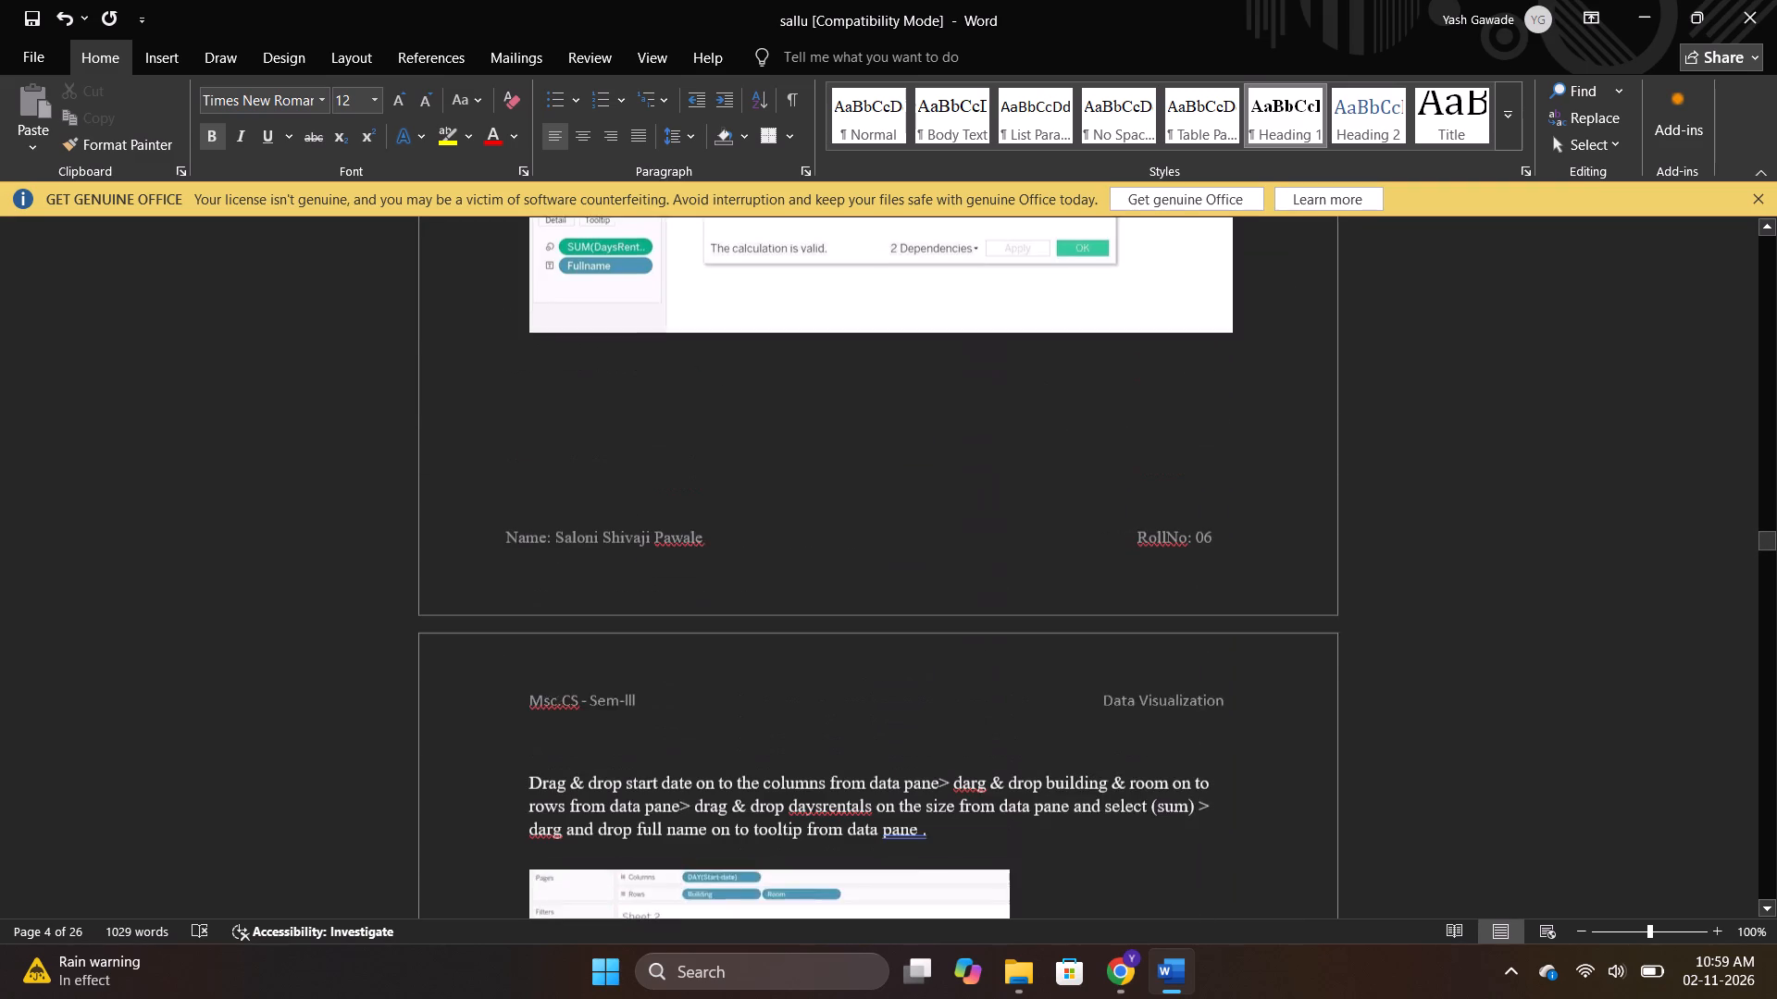
scroll(956, 728, down, 1)
scroll(956, 728, up, 2)
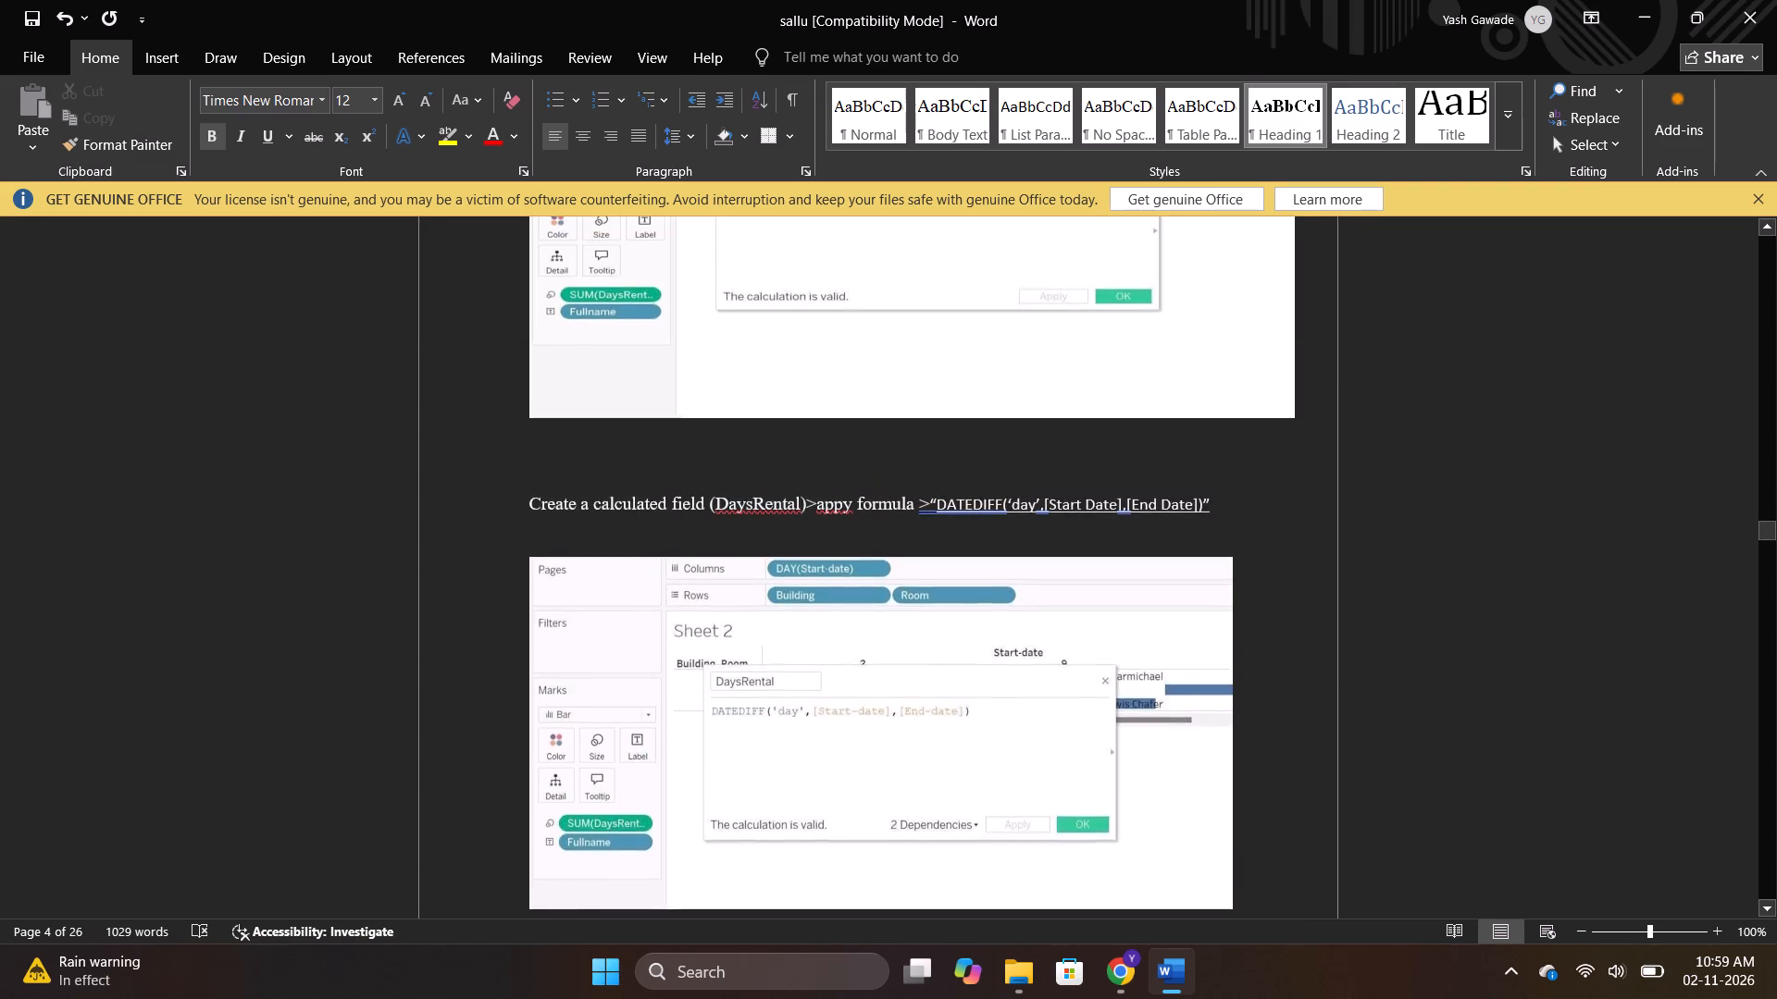
scroll(956, 728, up, 1)
scroll(956, 728, down, 7)
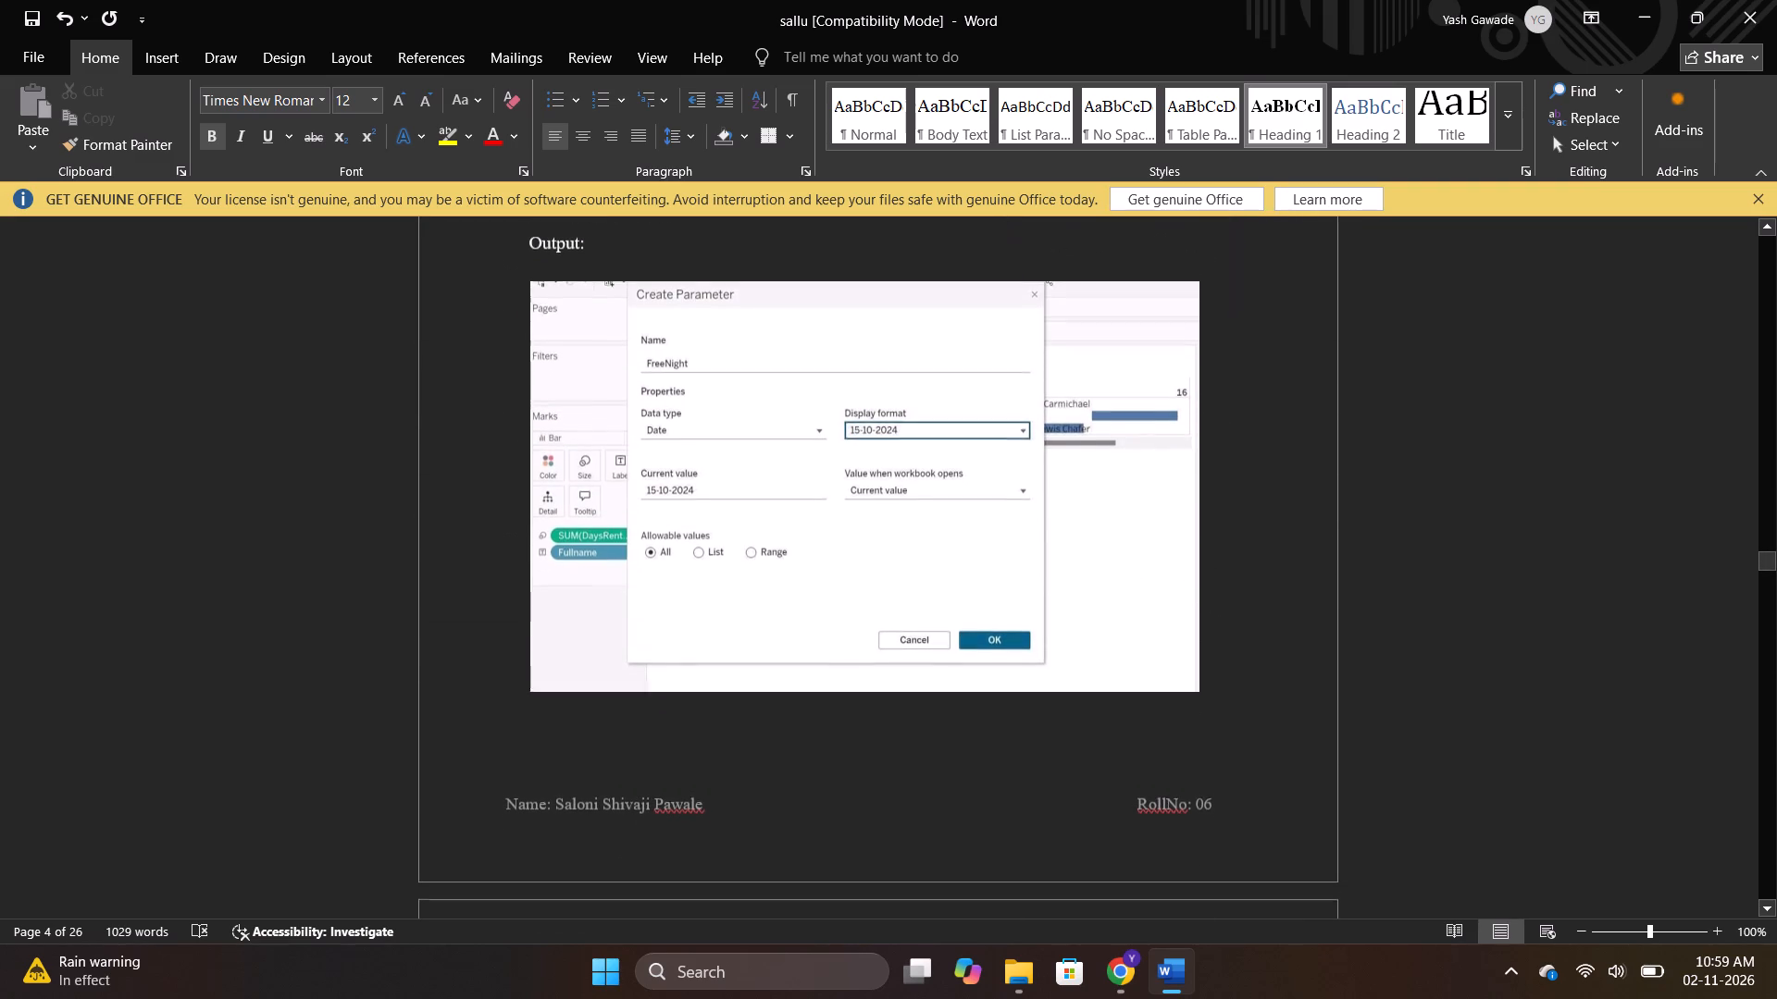
scroll(956, 728, up, 4)
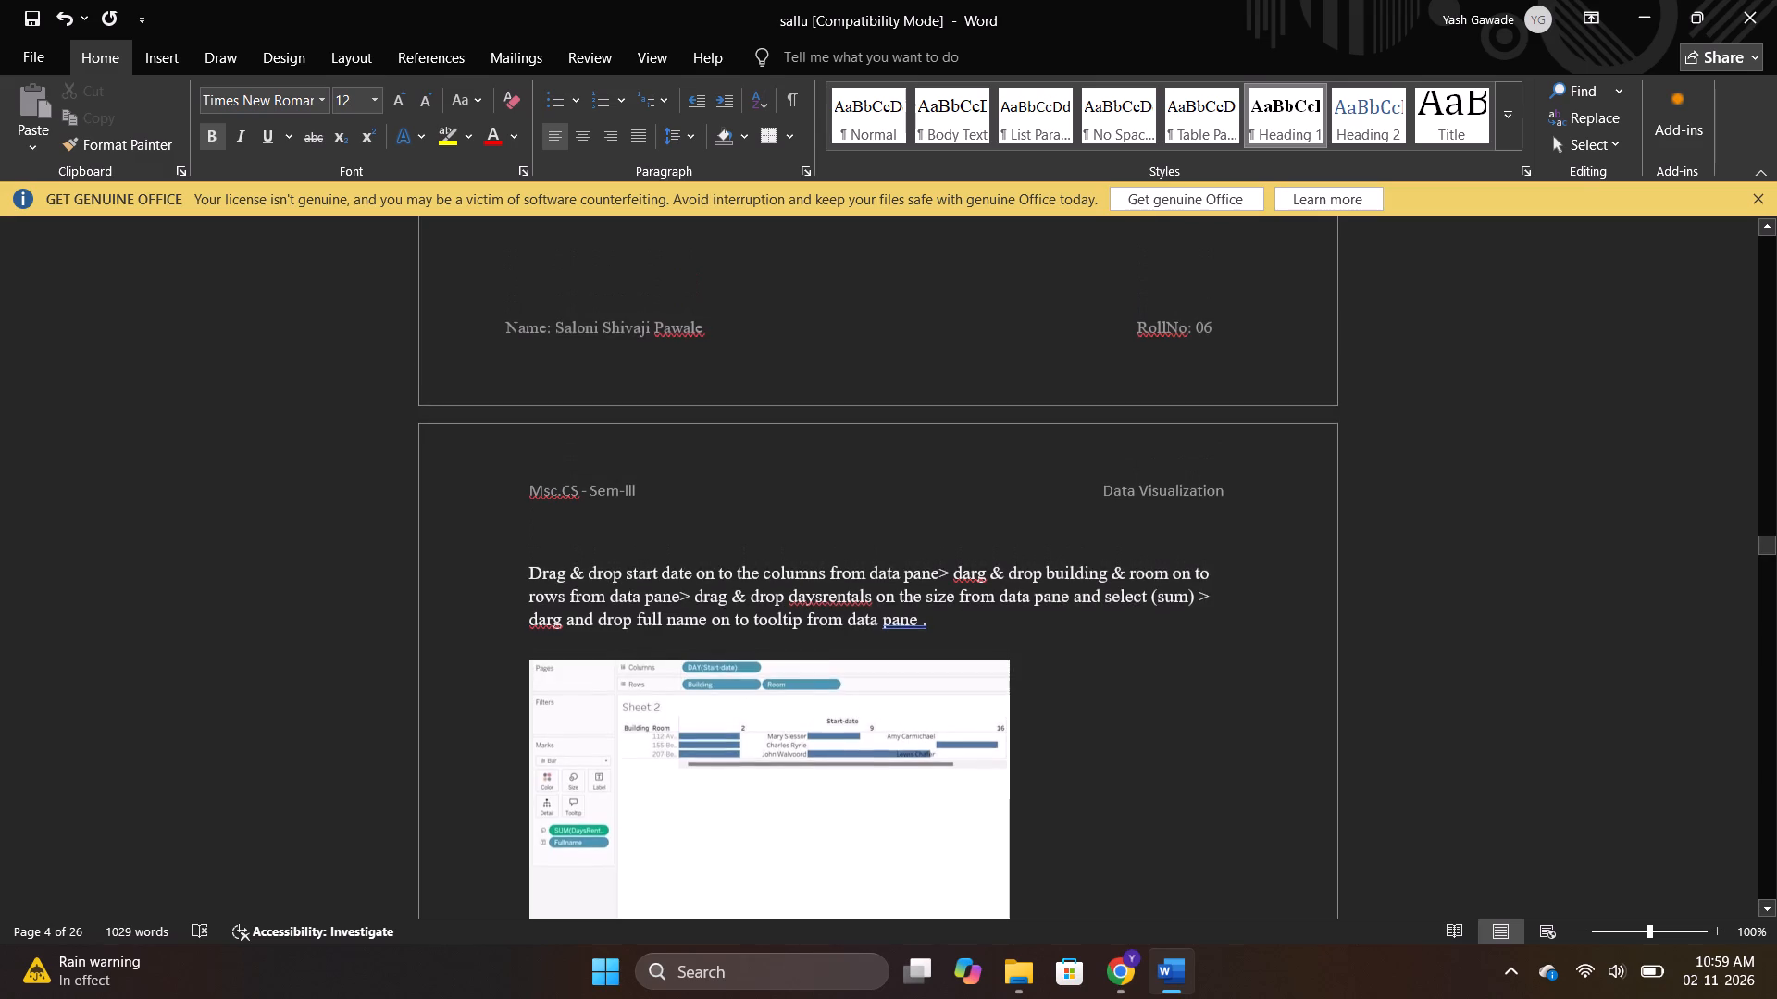
scroll(956, 728, up, 3)
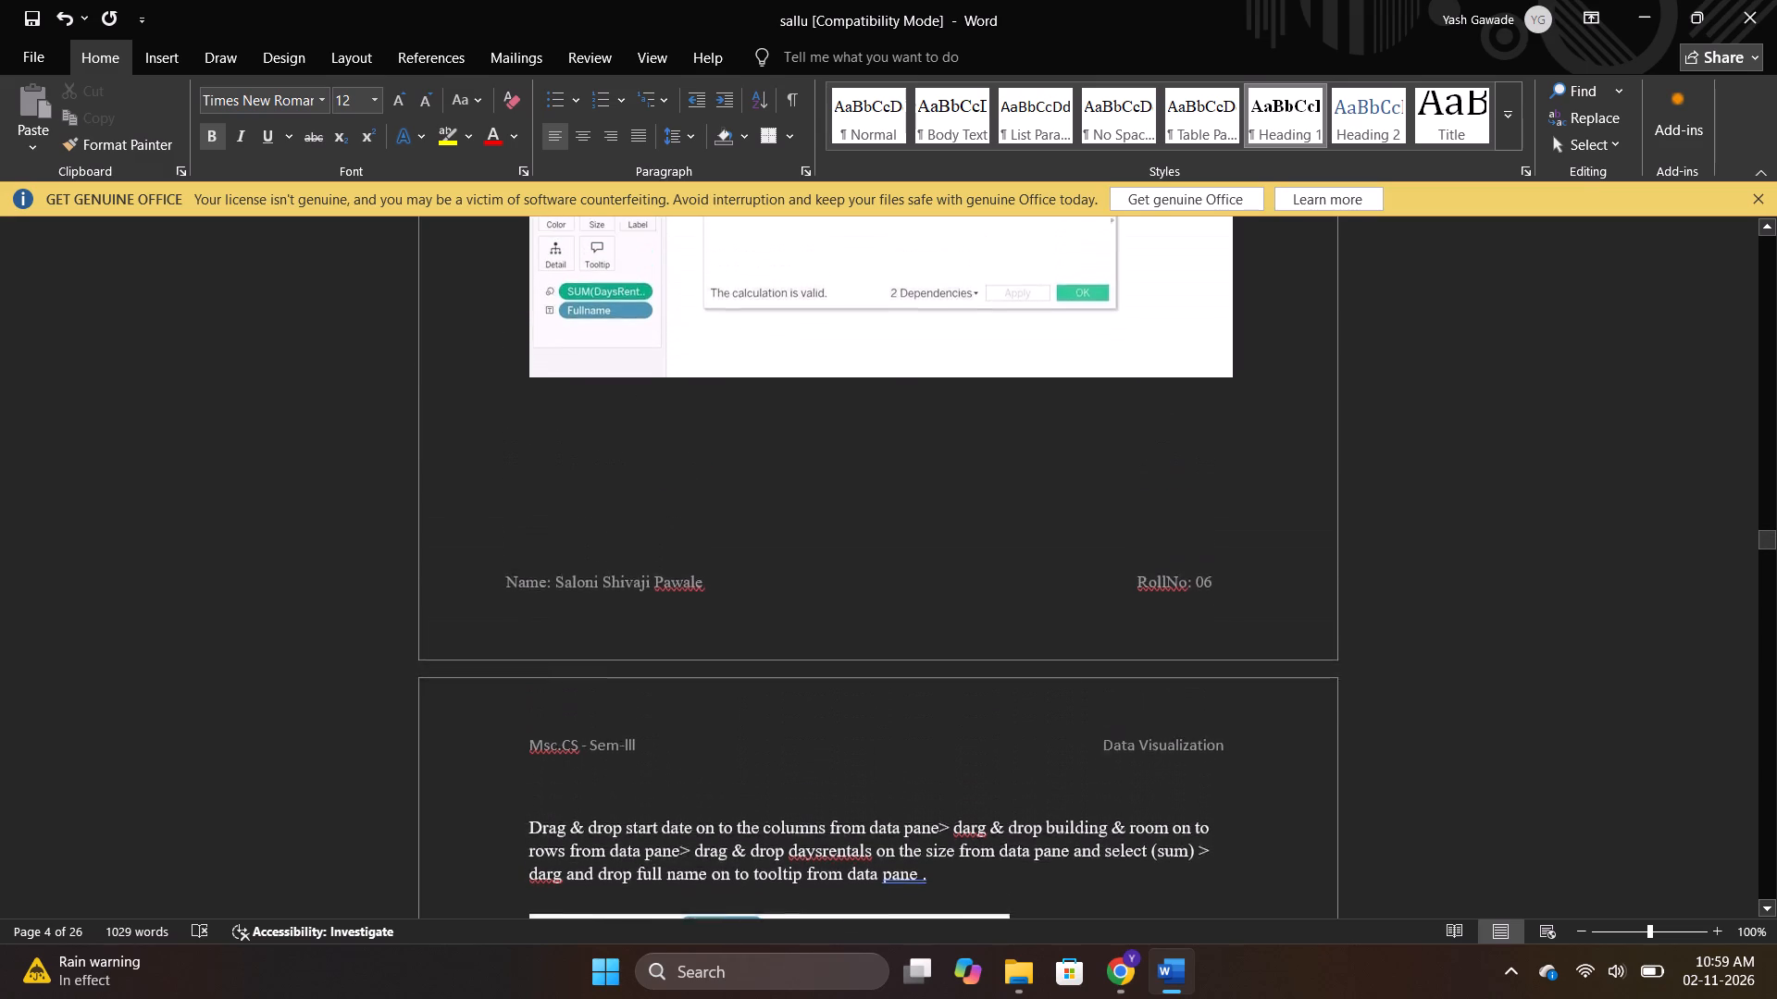
scroll(956, 728, up, 1)
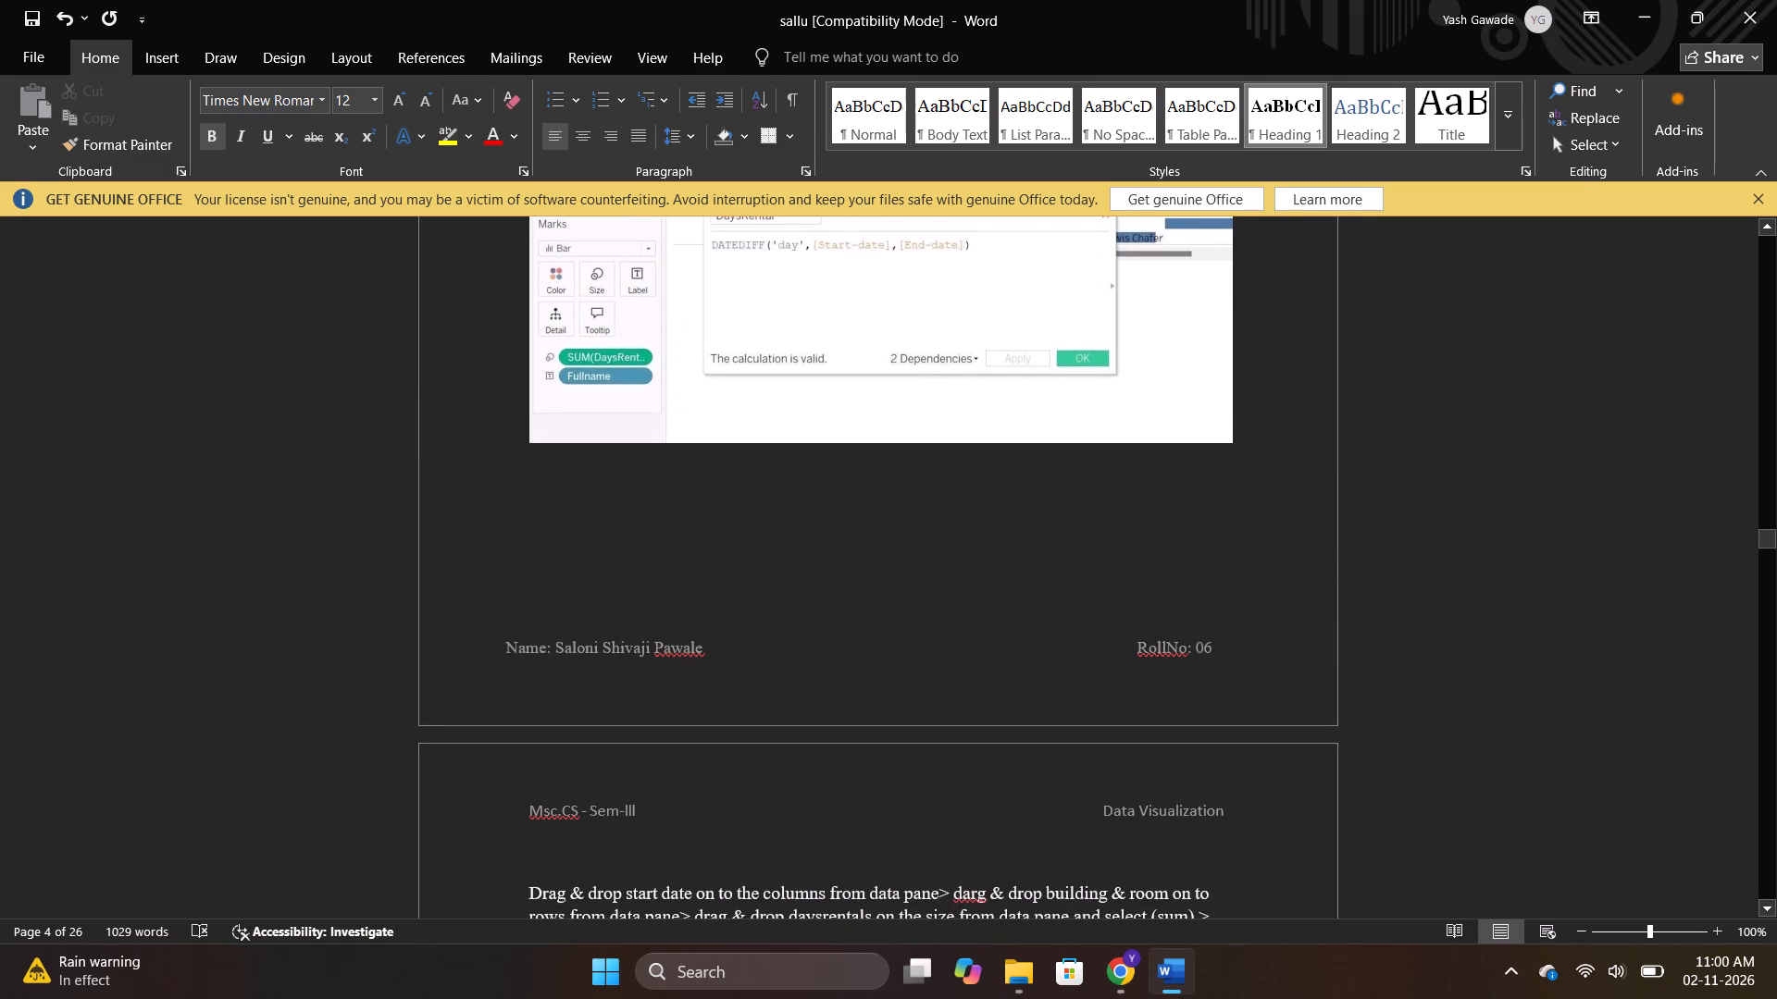
click(956, 728)
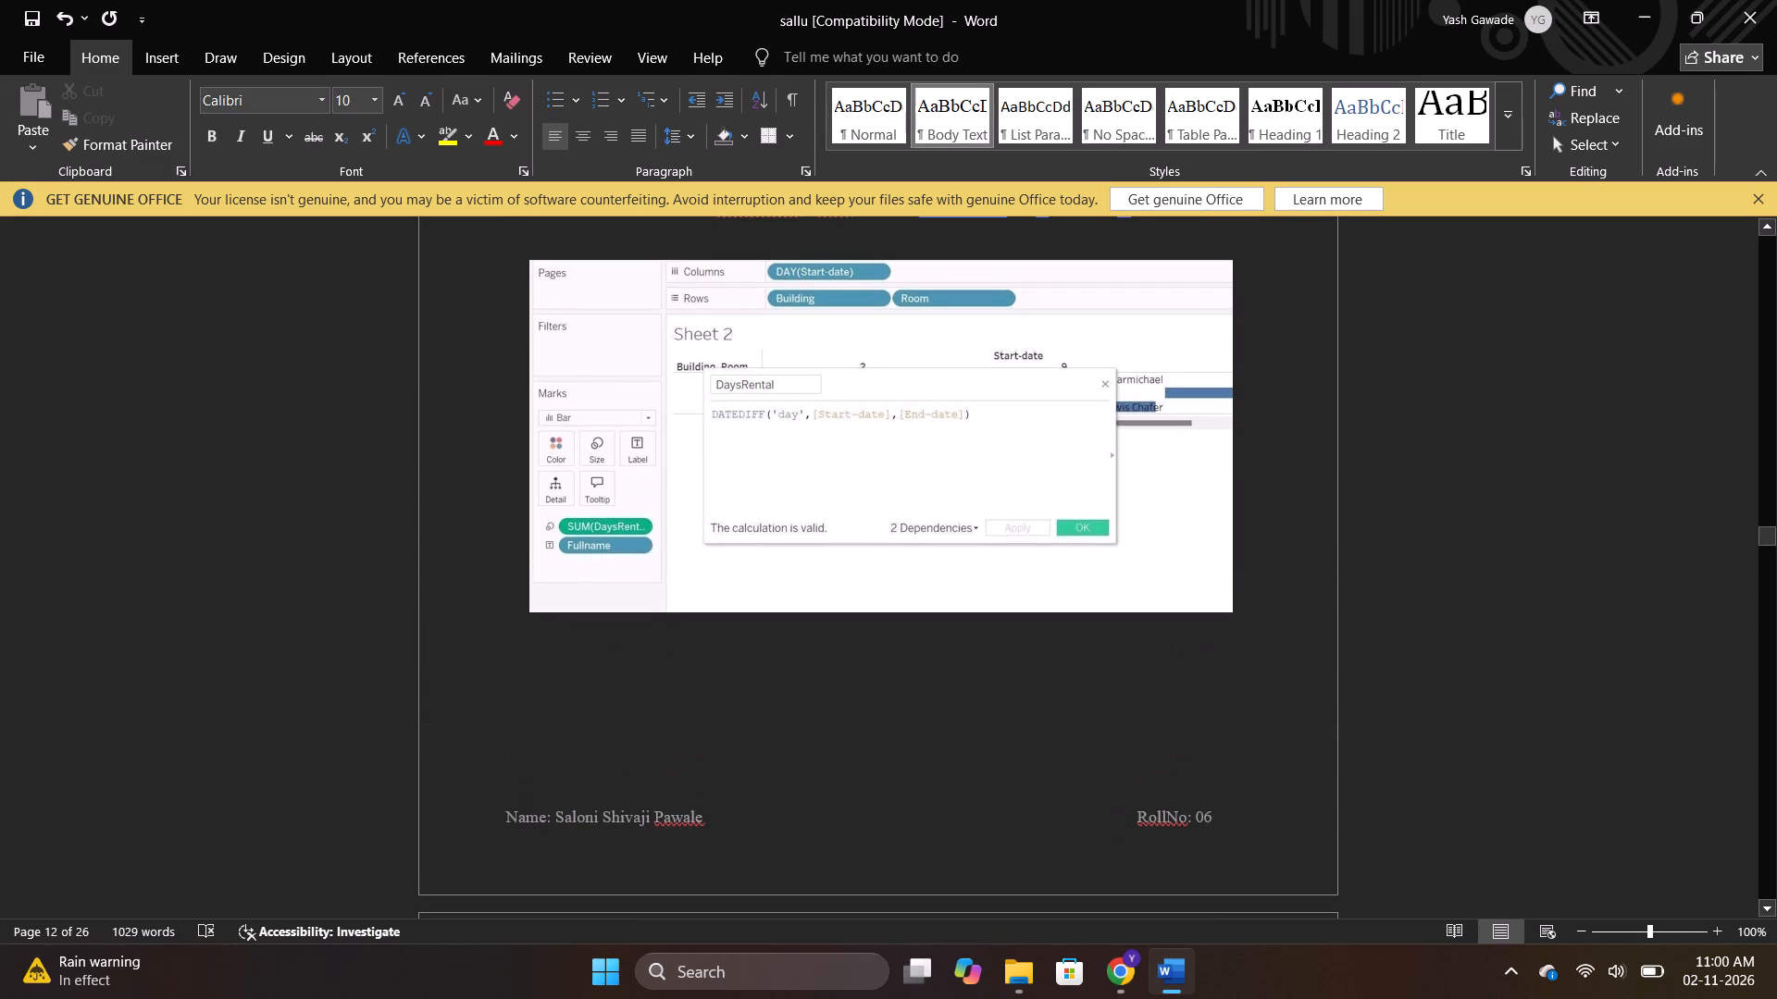
scroll(956, 728, down, 5)
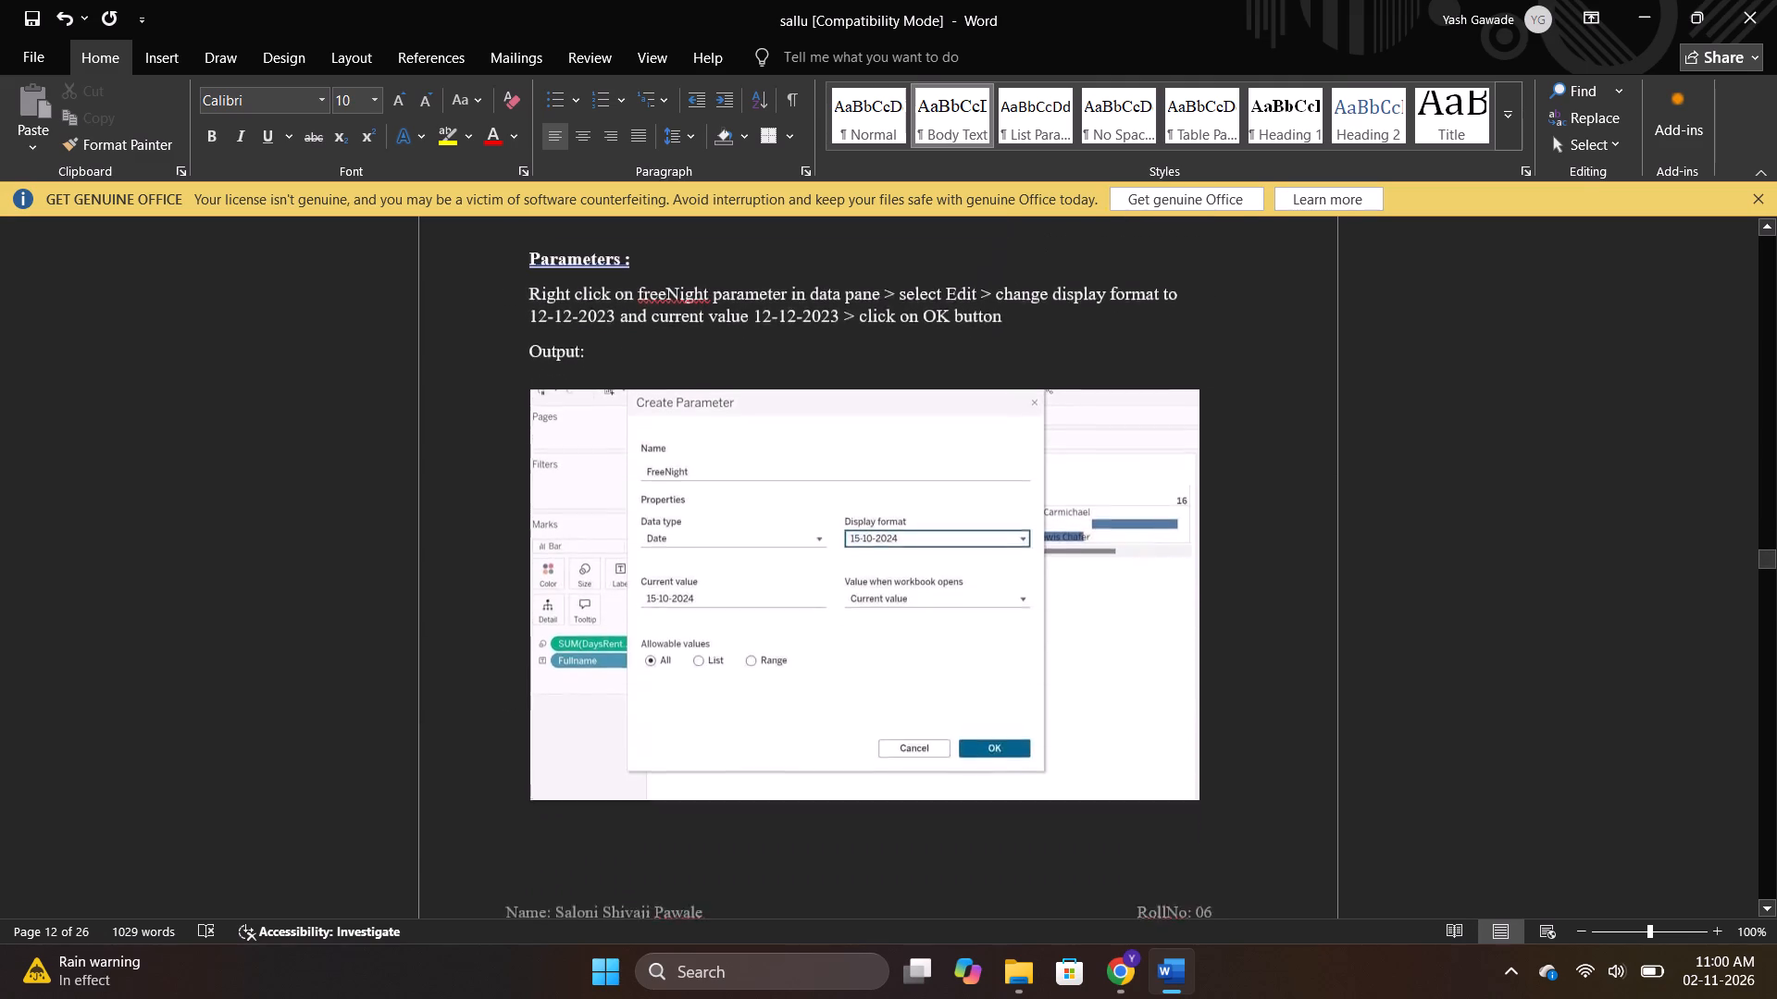
Review Practical No. 5 on Tableau dashboards and Practical No. 6 on trend models, checking headings, instructions and output images.
scroll(956, 728, down, 6)
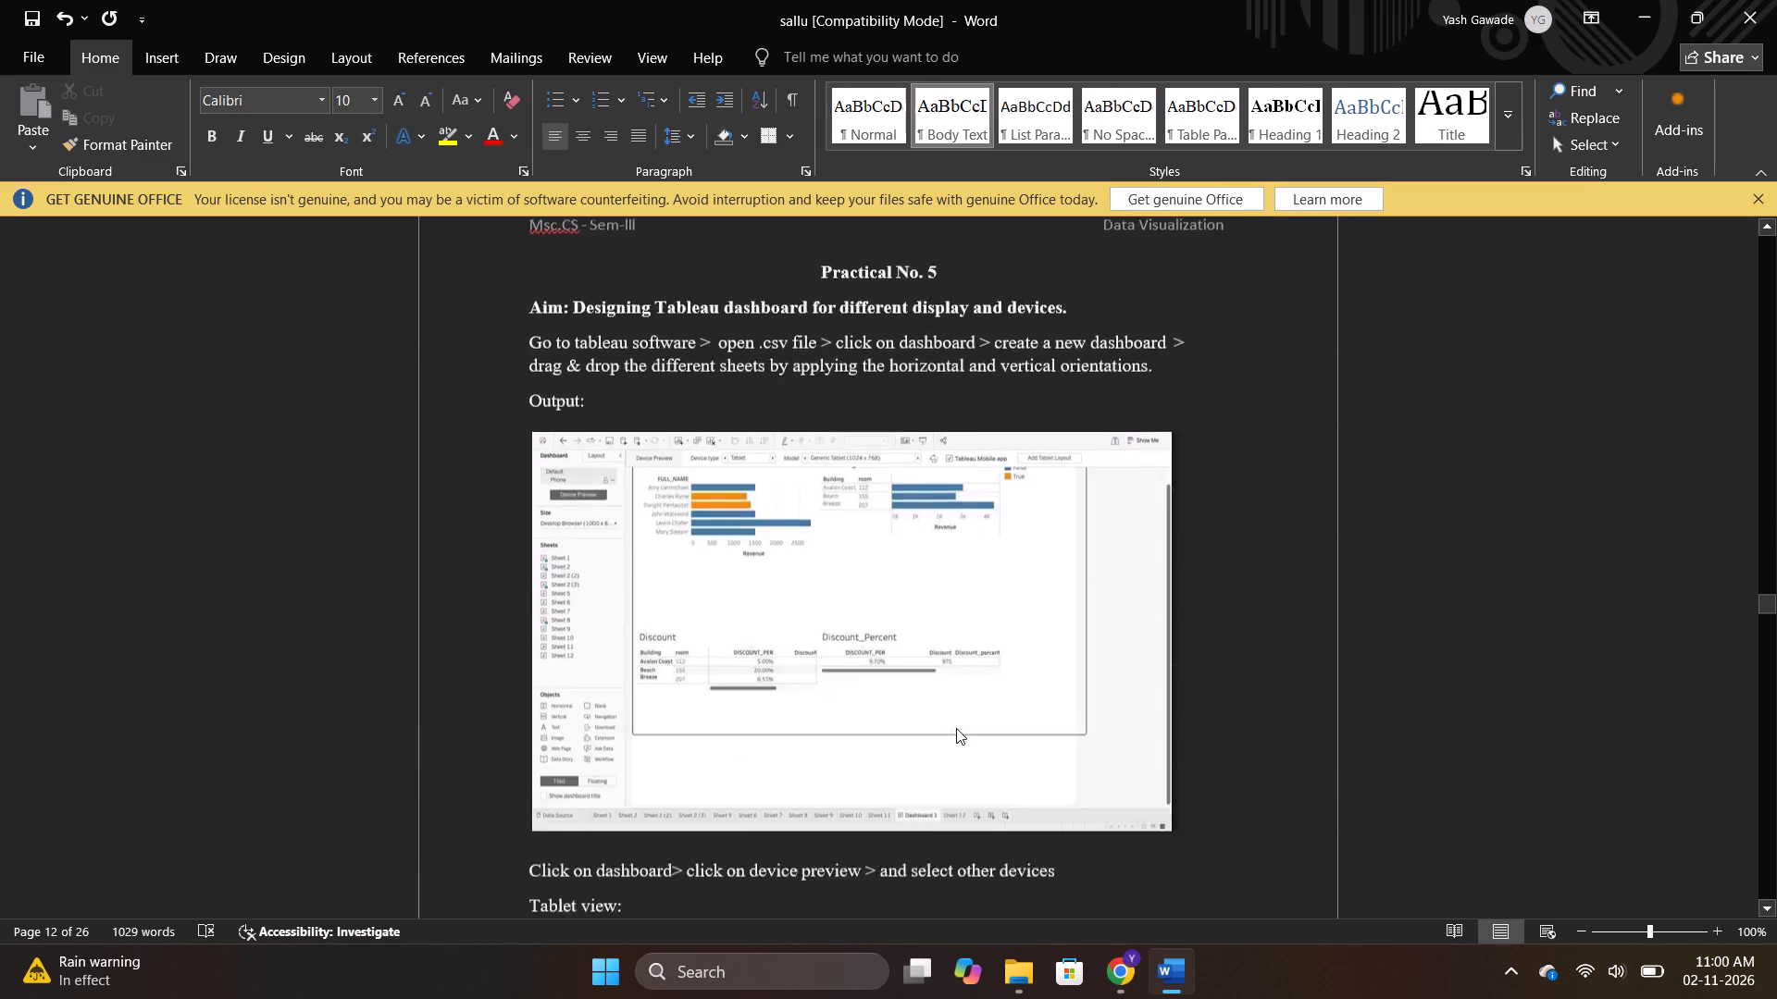
scroll(956, 728, down, 1)
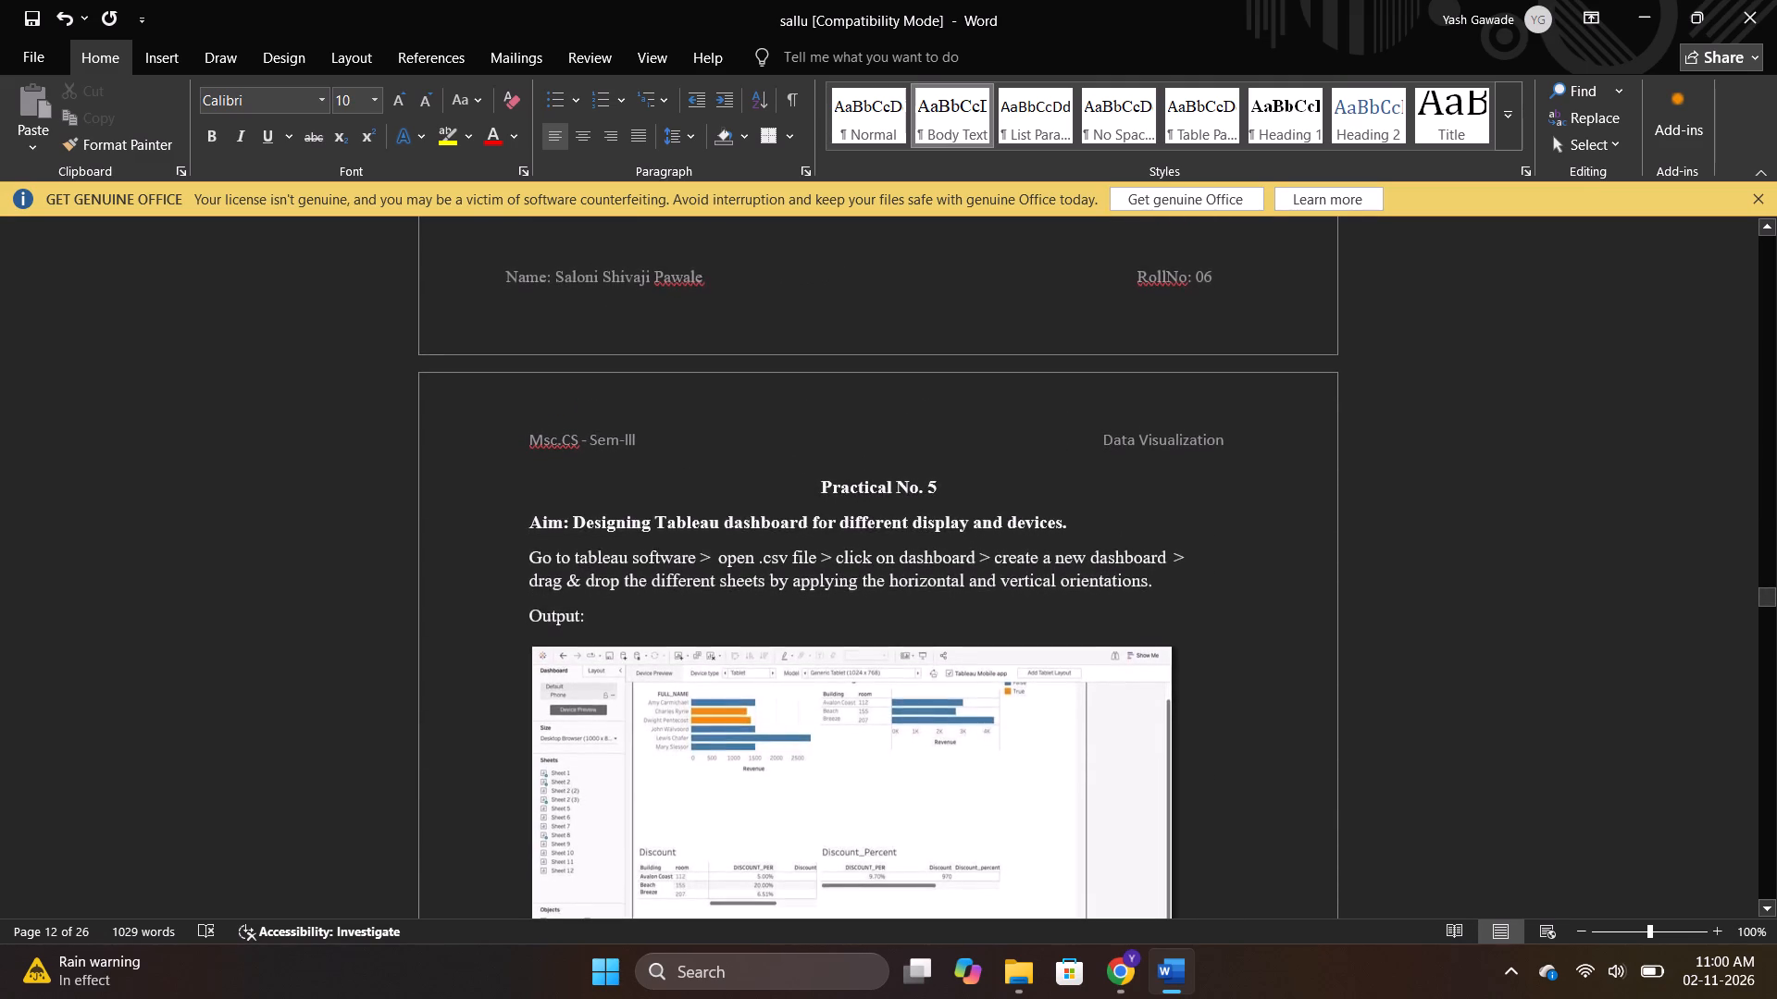
scroll(956, 728, down, 12)
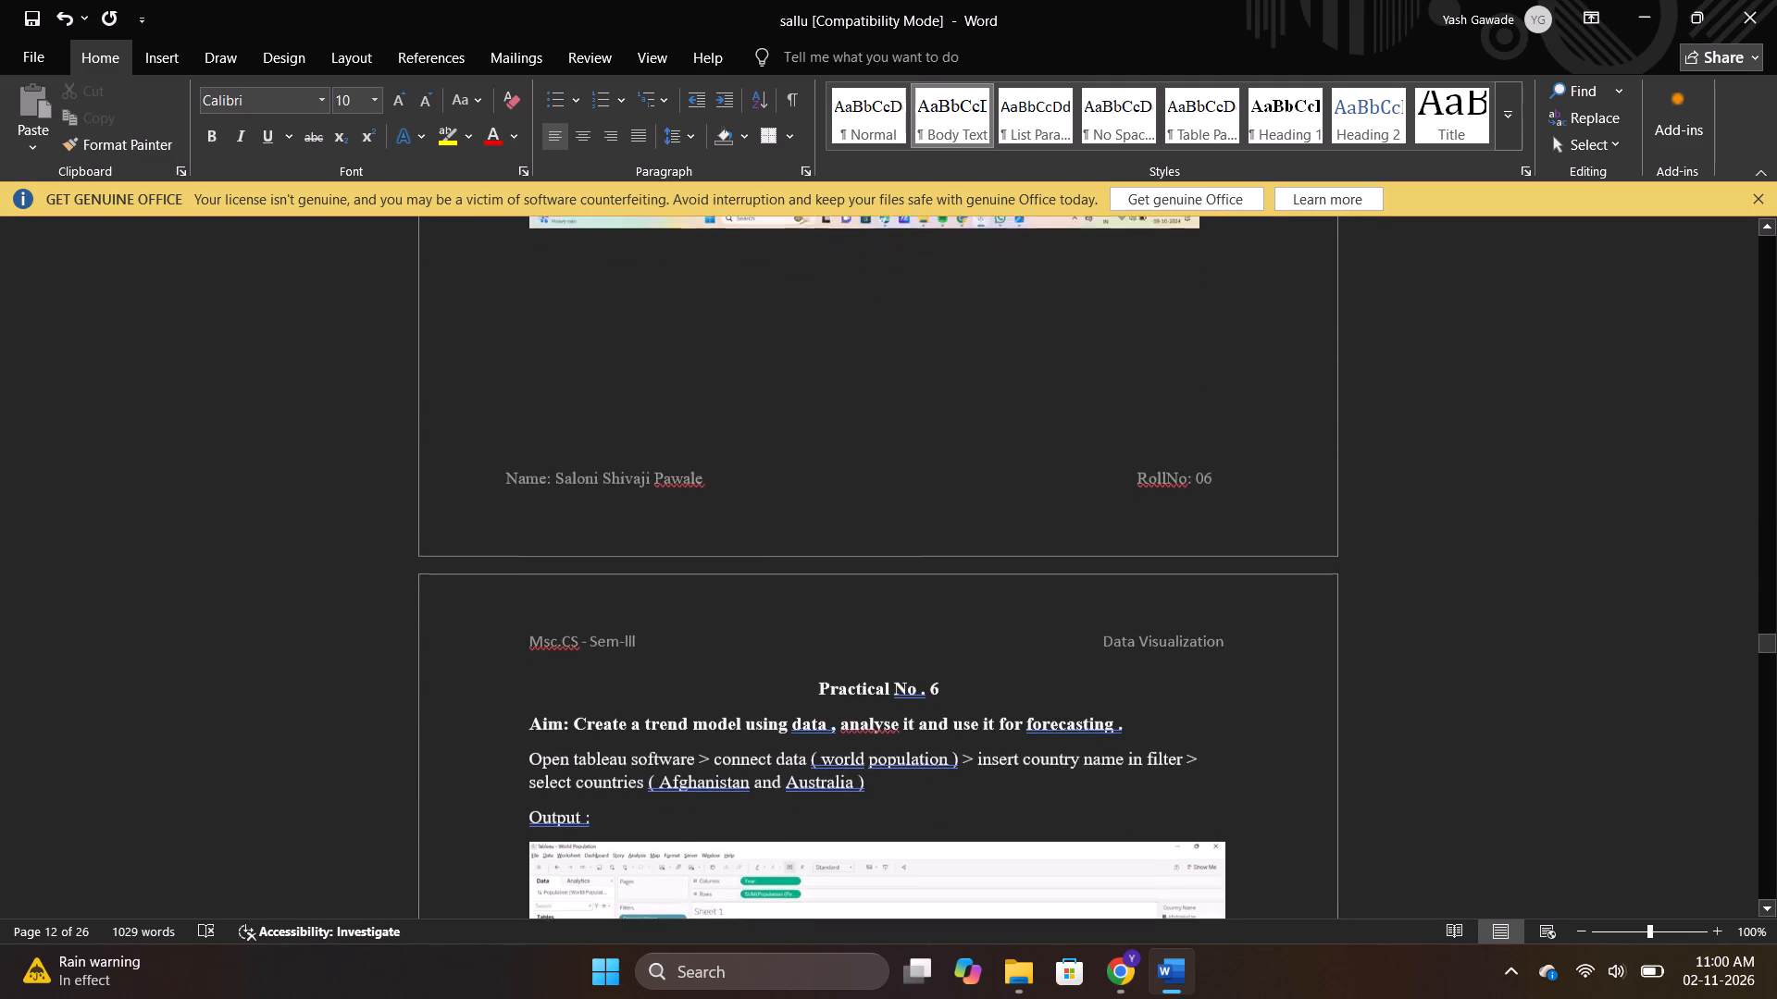
scroll(956, 728, down, 5)
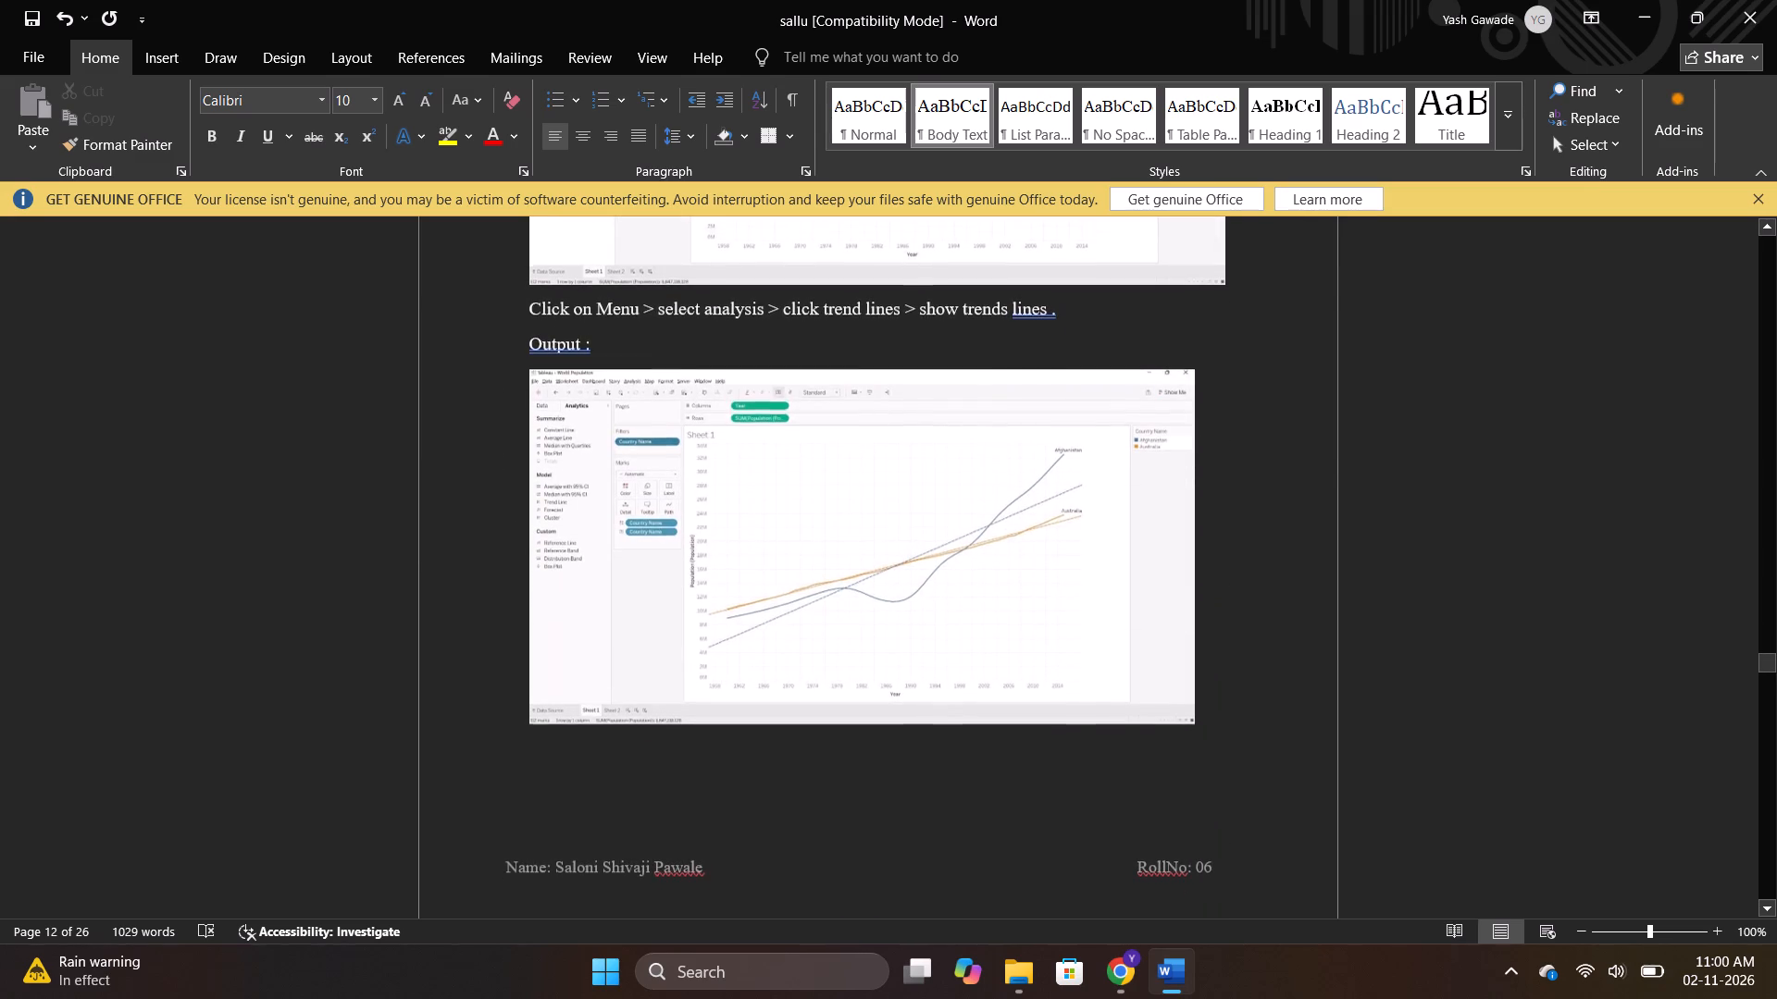
scroll(956, 728, down, 5)
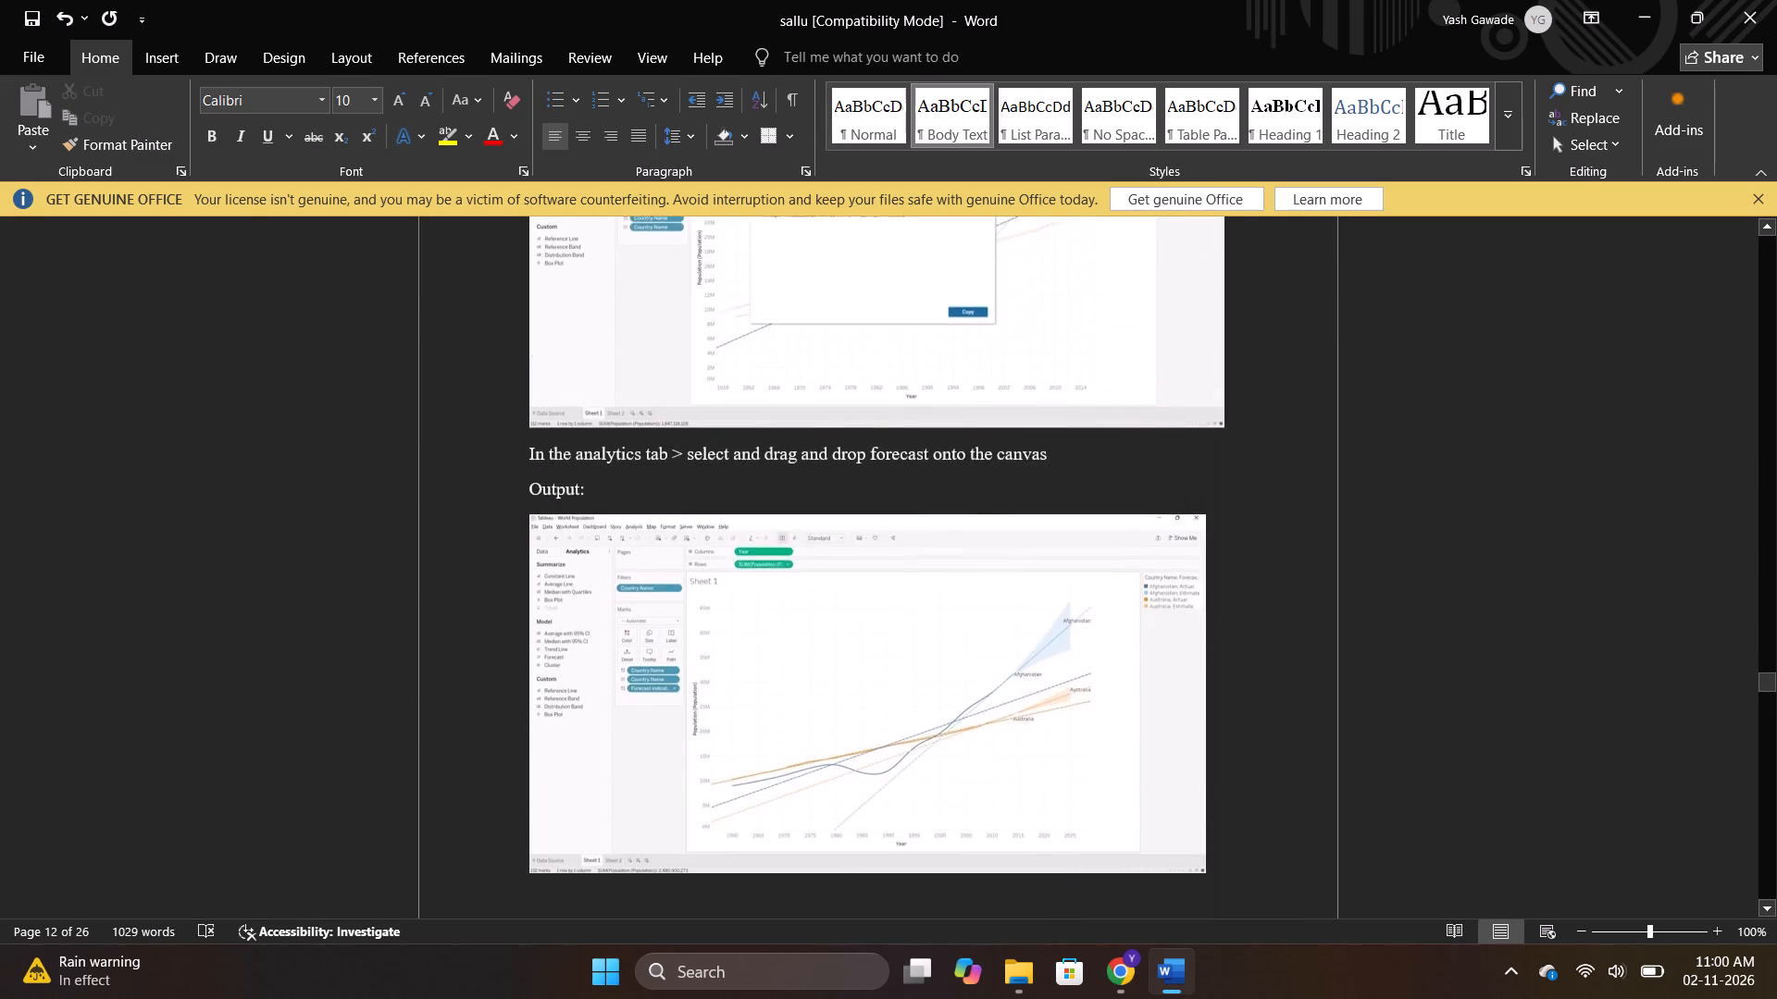
Review Practical No. 7 on geospatial maps, checking the filled, symbol and density map sections and the space below them.
scroll(956, 728, down, 5)
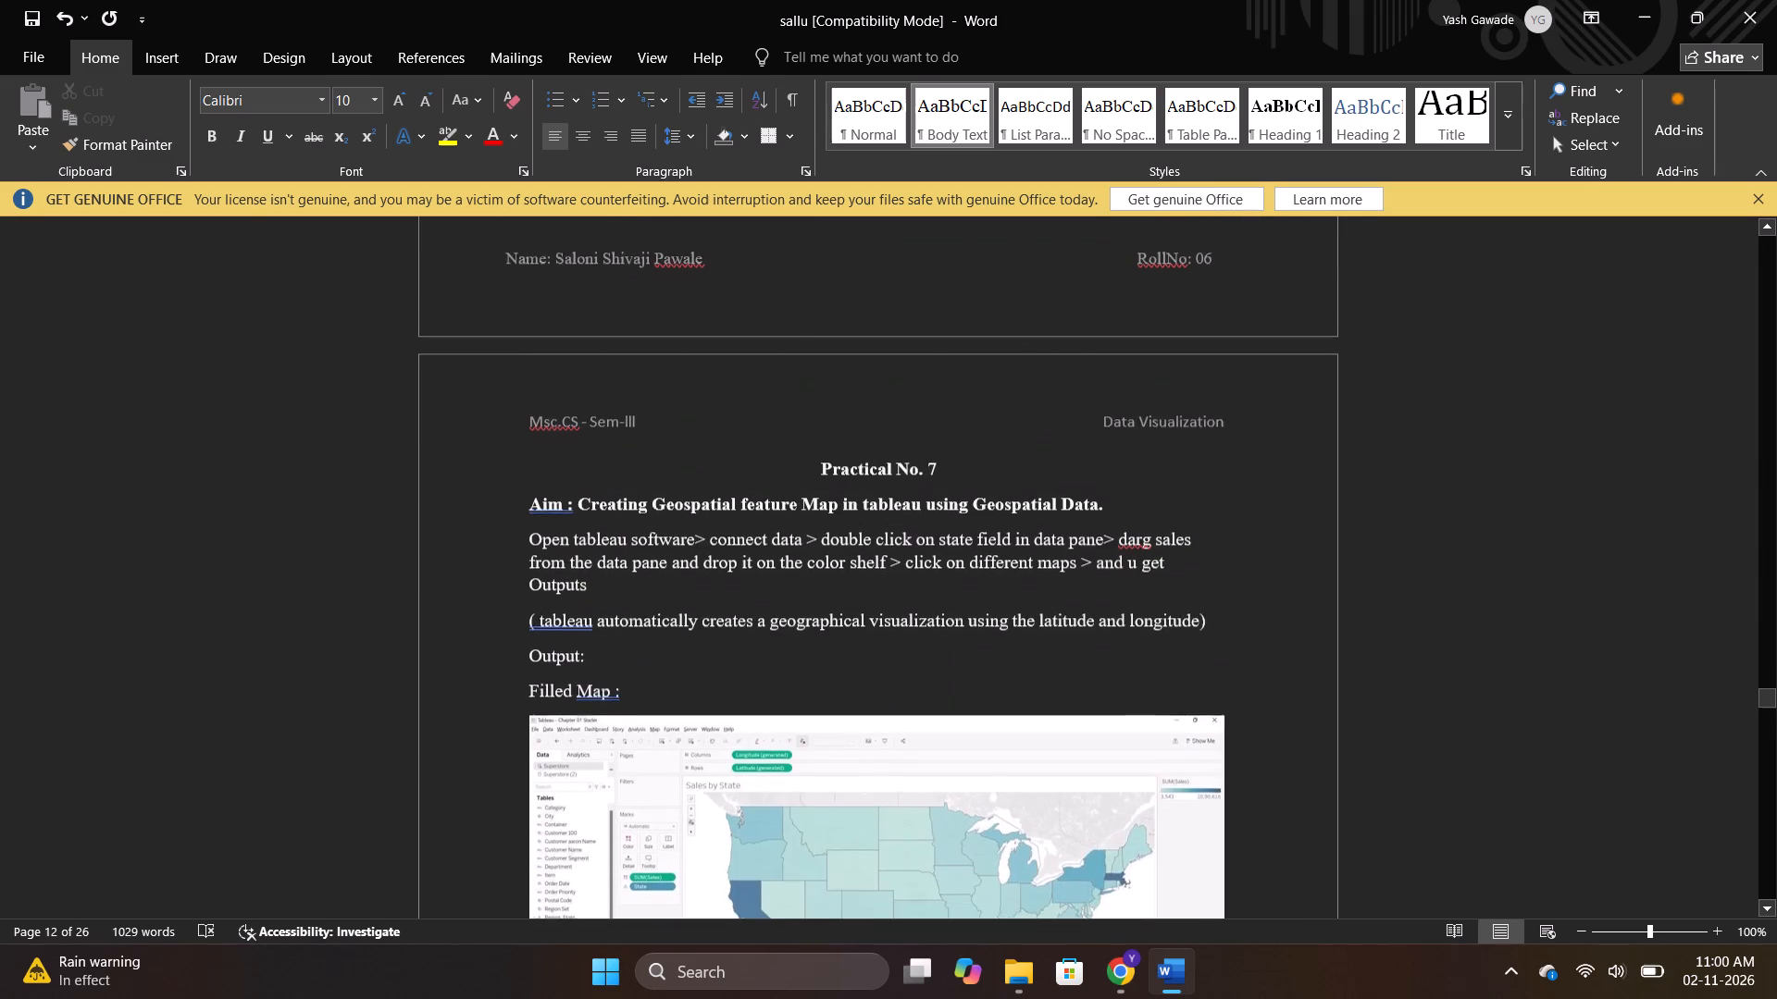
scroll(956, 728, down, 5)
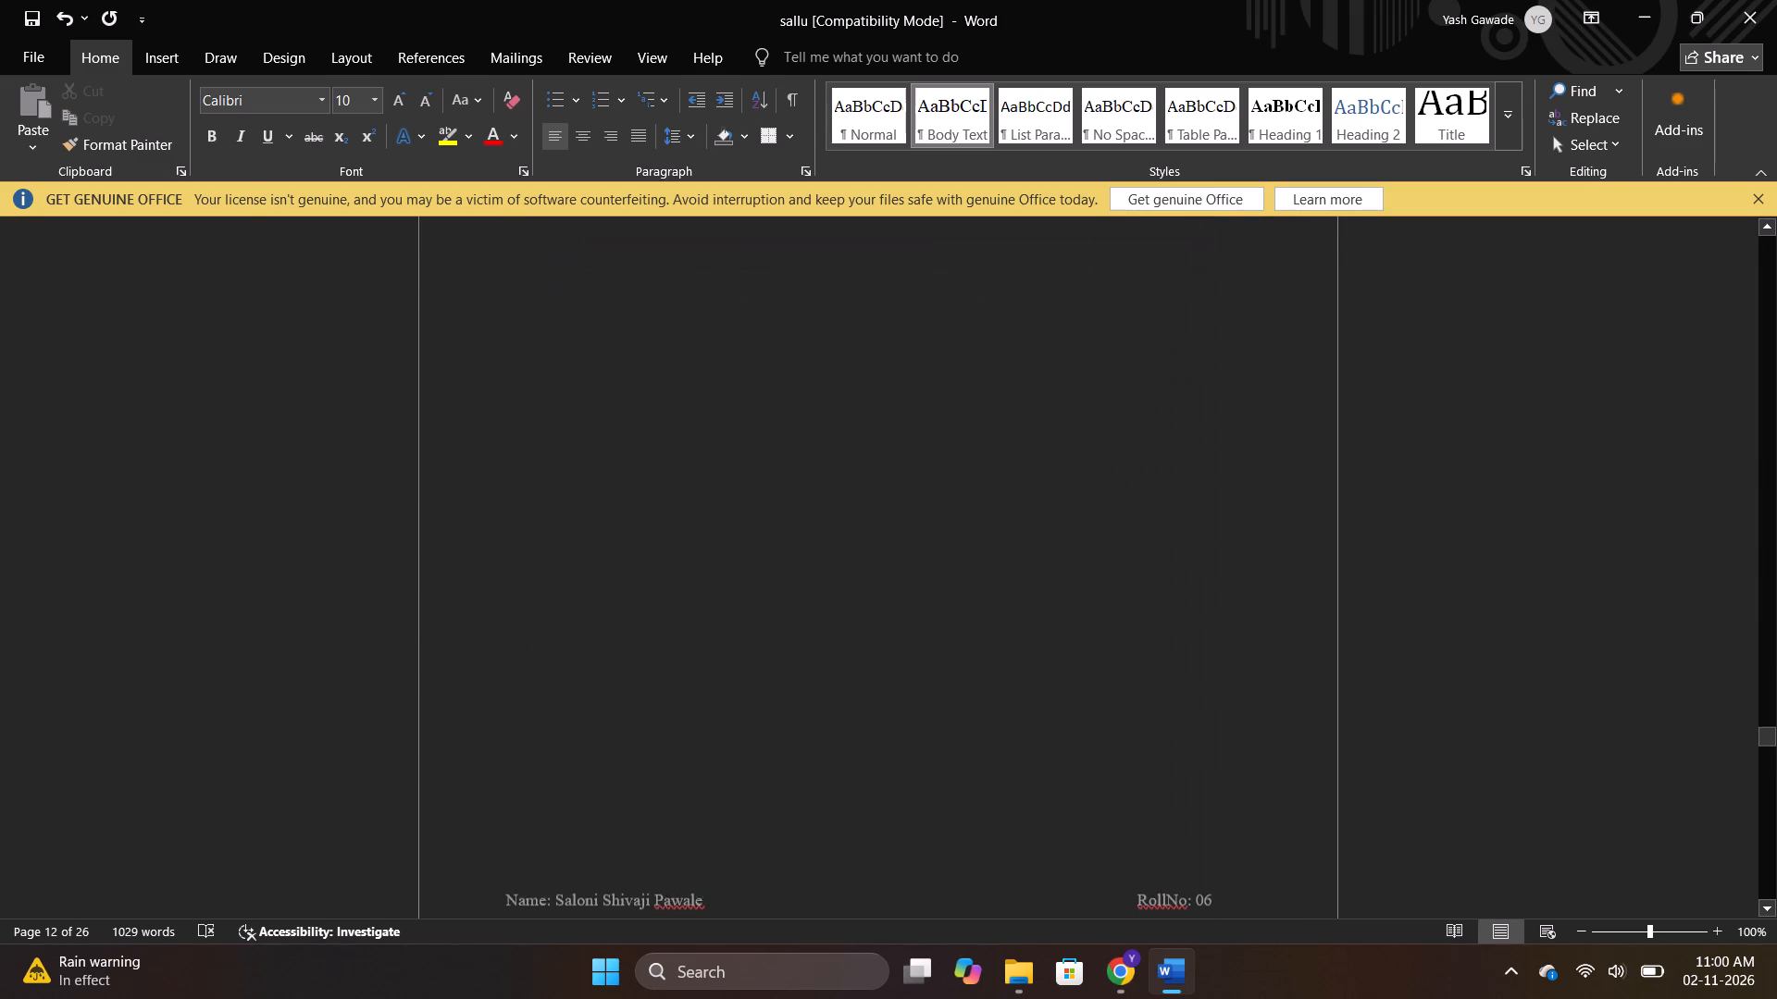
scroll(956, 728, down, 1)
scroll(956, 728, up, 1)
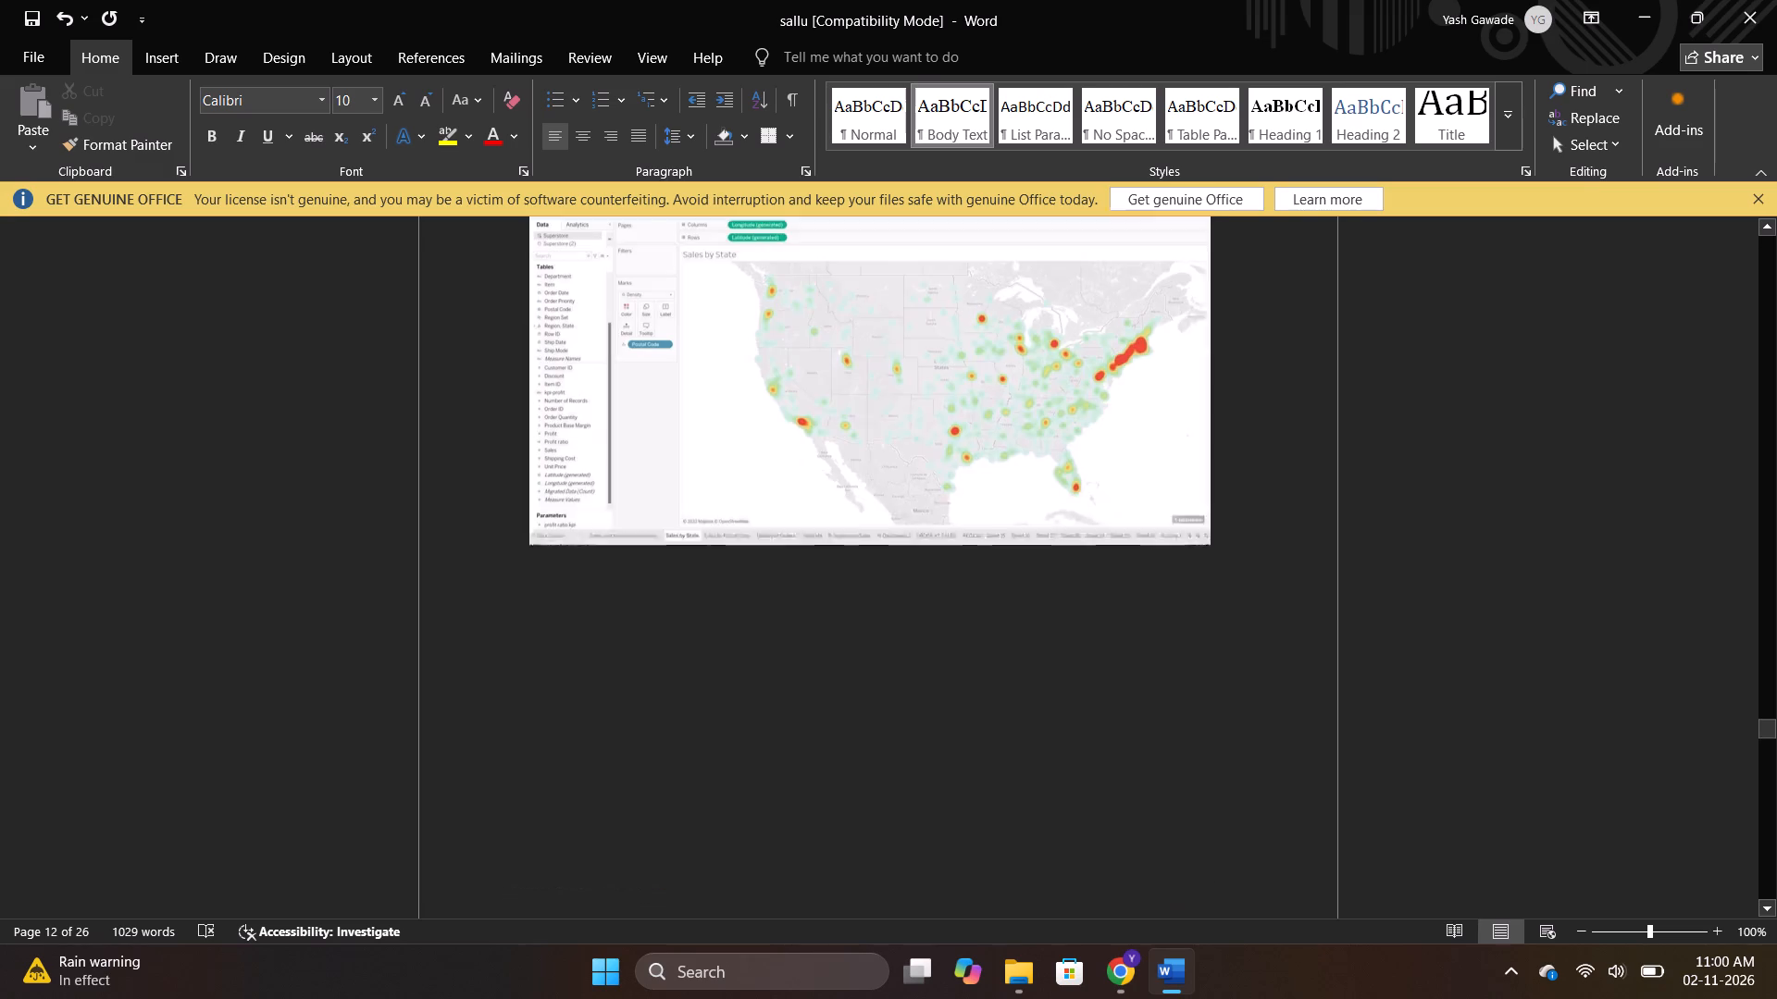
scroll(956, 728, up, 1)
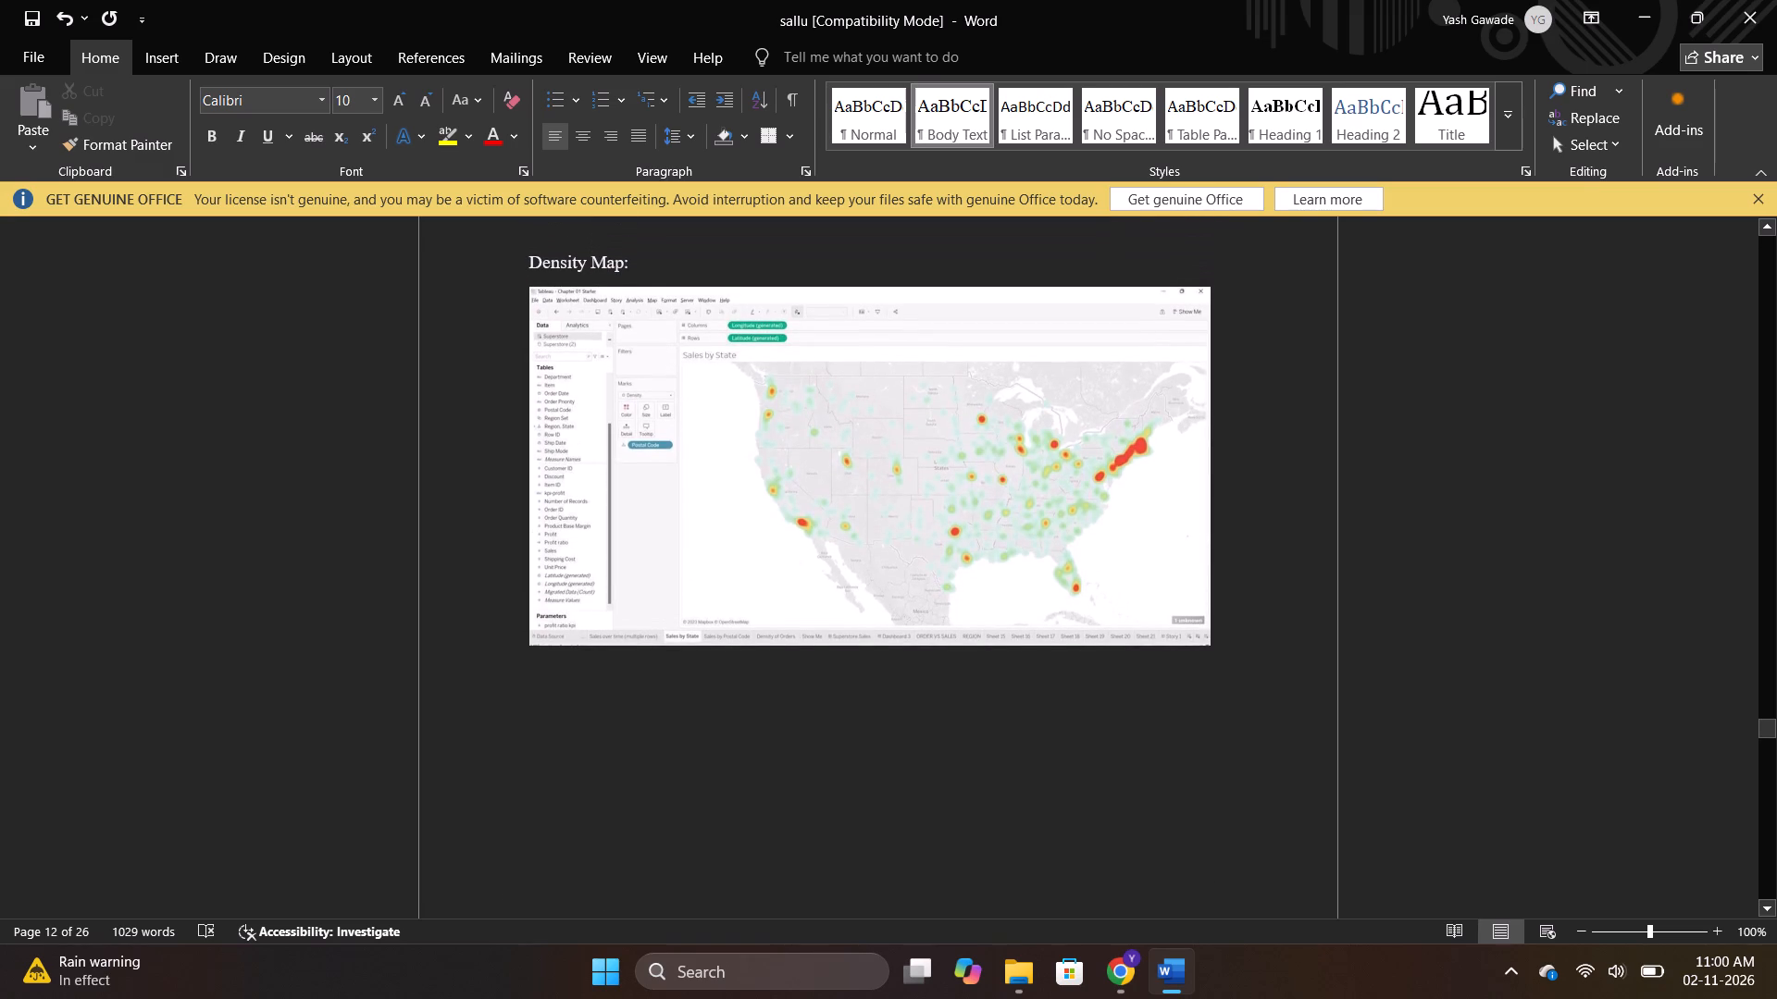
scroll(956, 728, up, 6)
scroll(956, 728, down, 1)
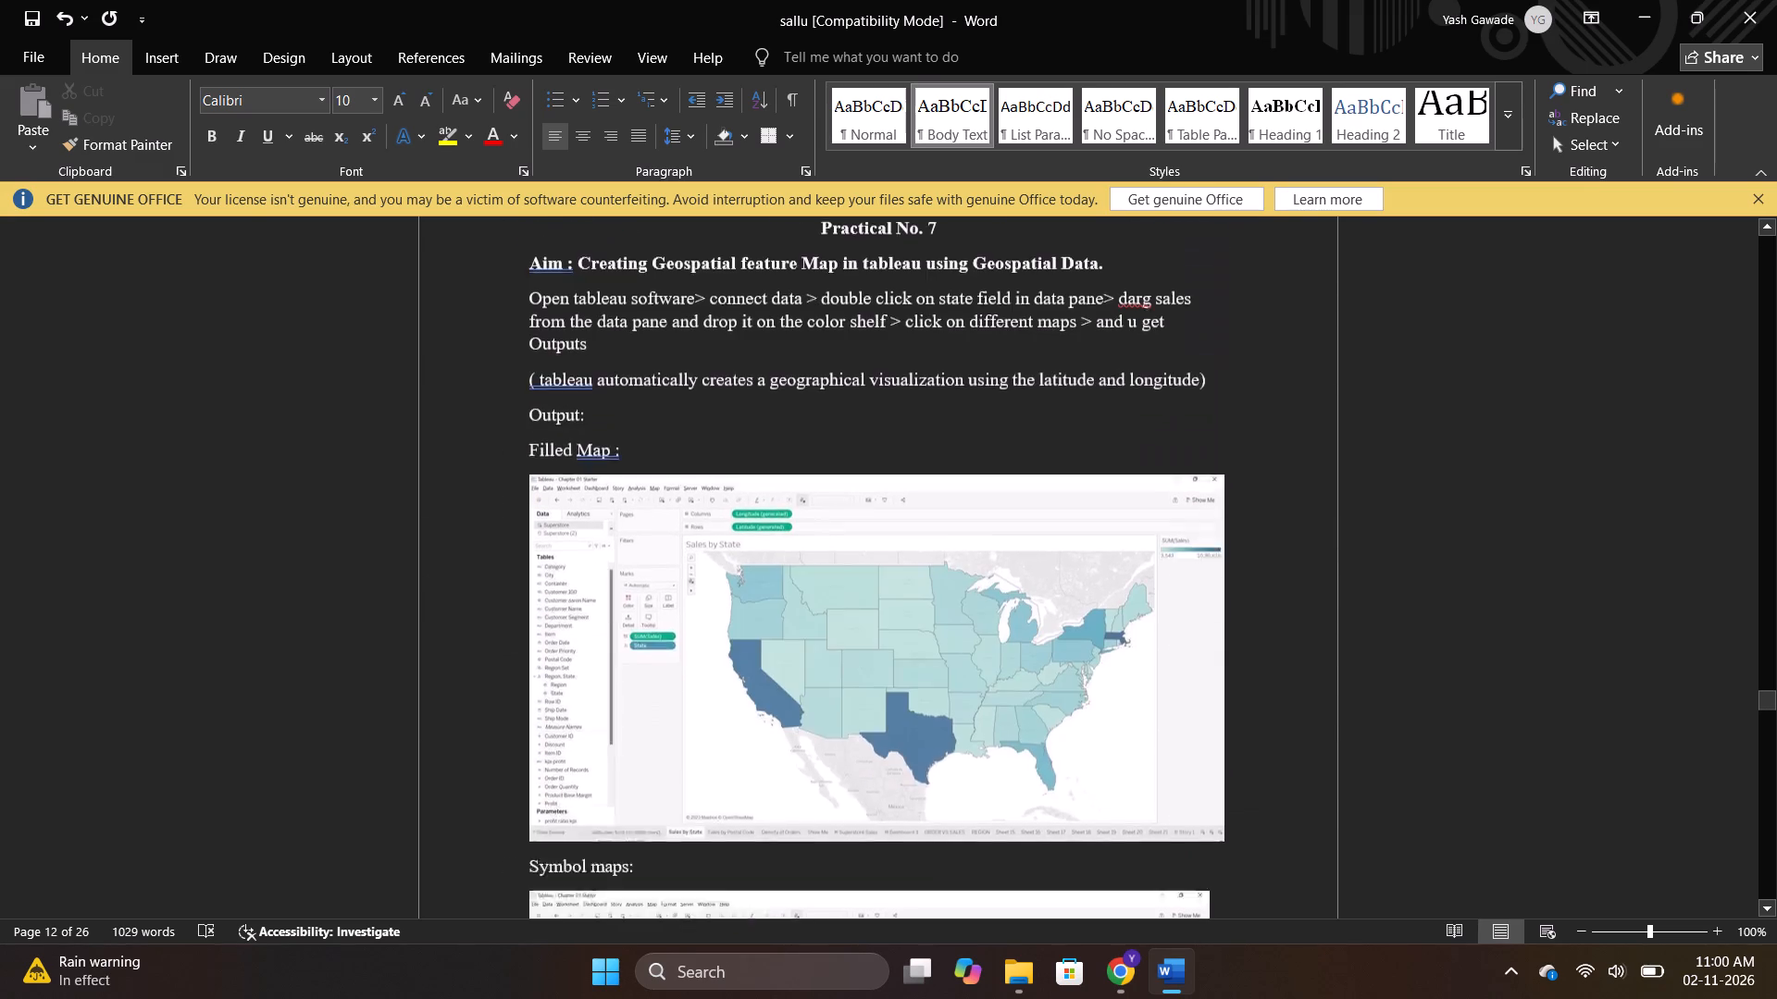
scroll(956, 728, down, 3)
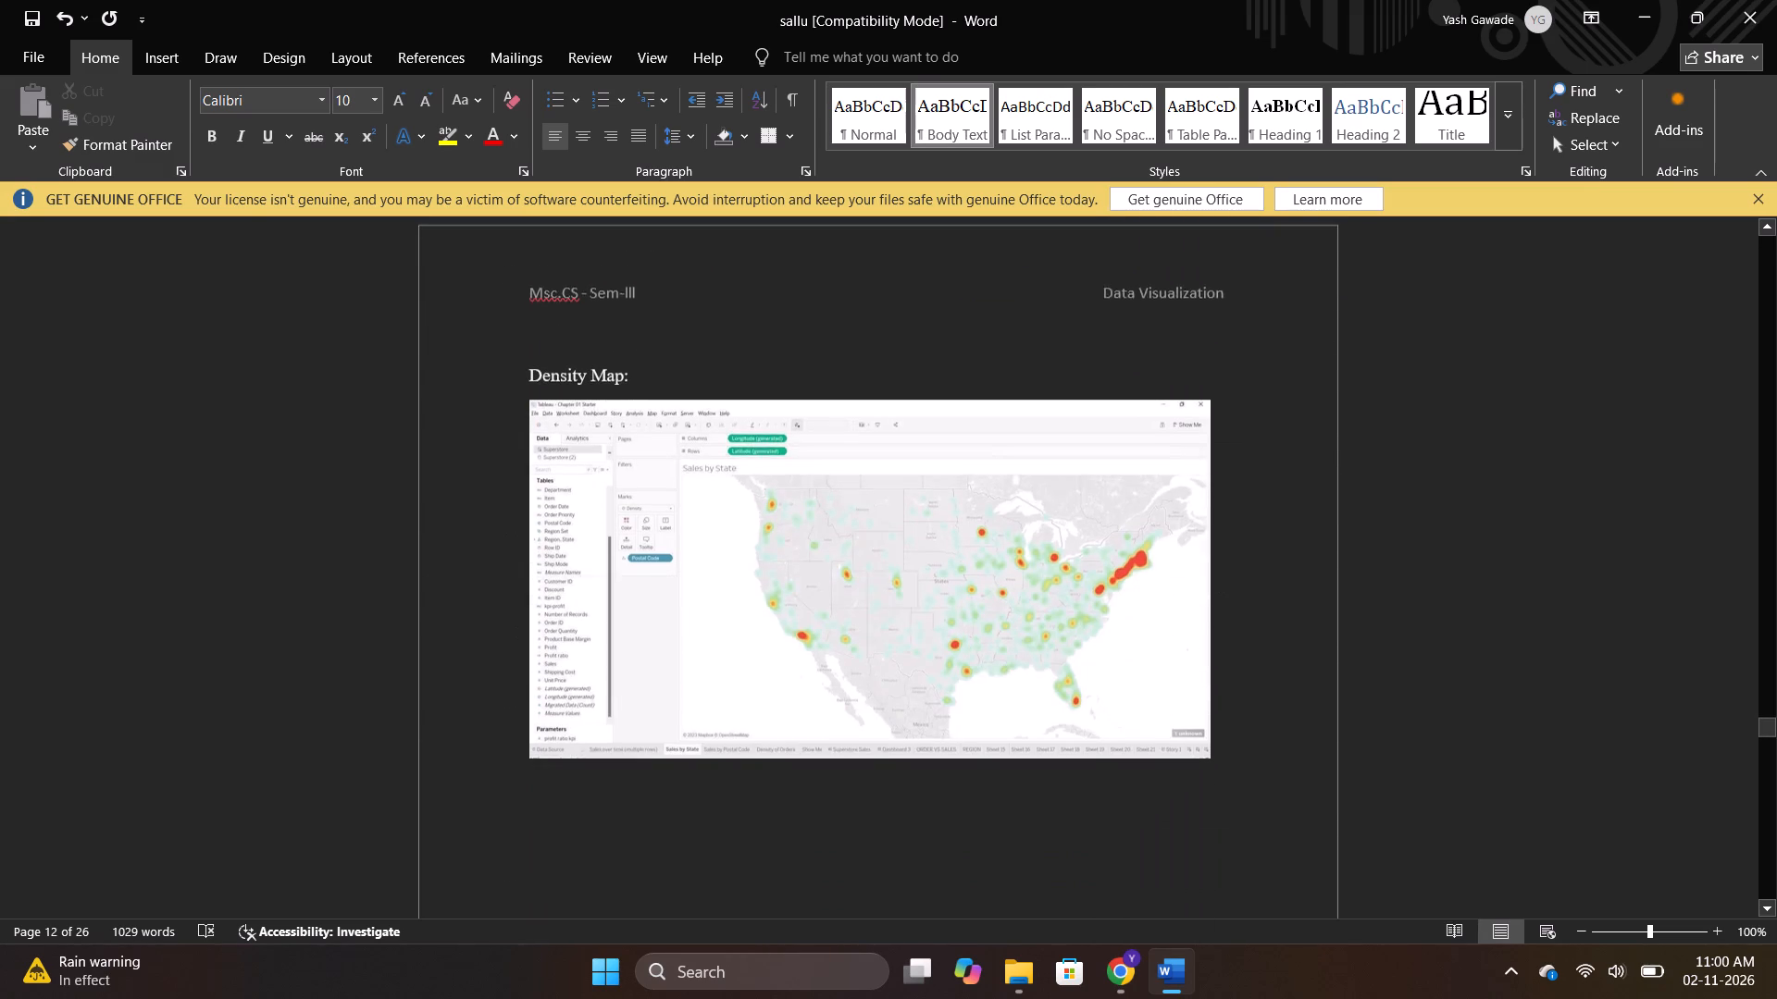
Review the start of Practical No. 8 on dashboards and storytelling, checking the category profit and top 10 least profitable steps and screenshots.
scroll(956, 728, down, 5)
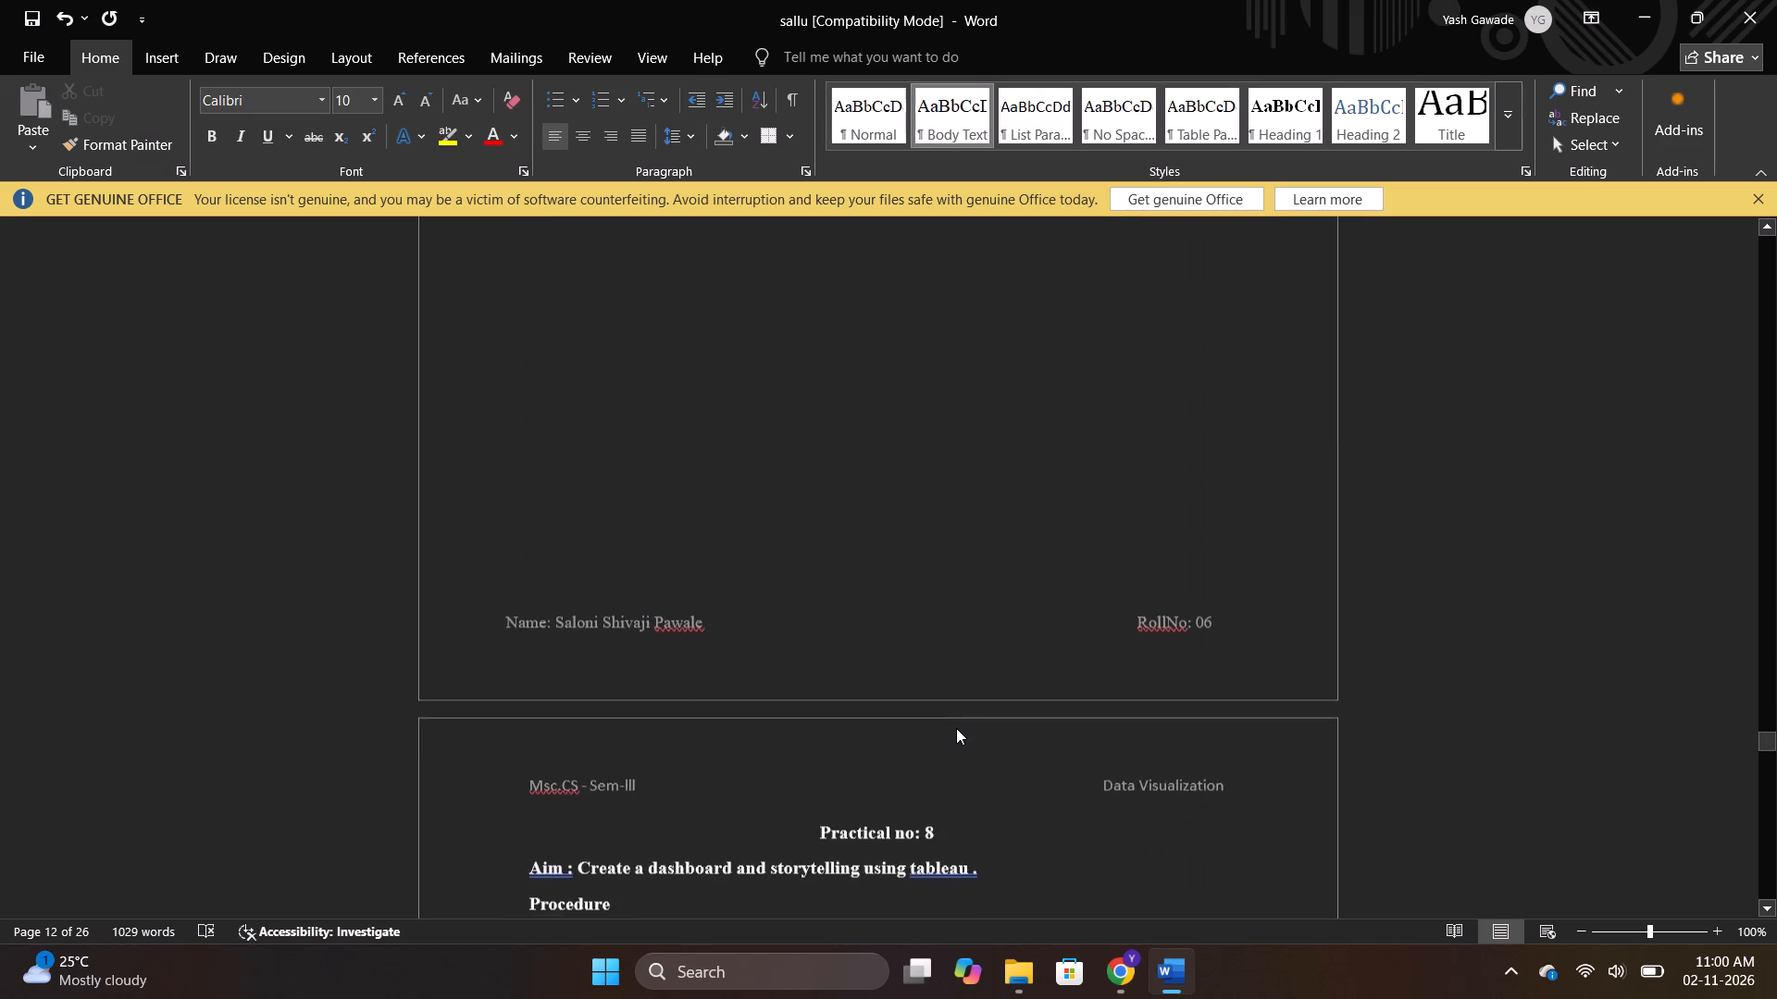
scroll(956, 728, down, 3)
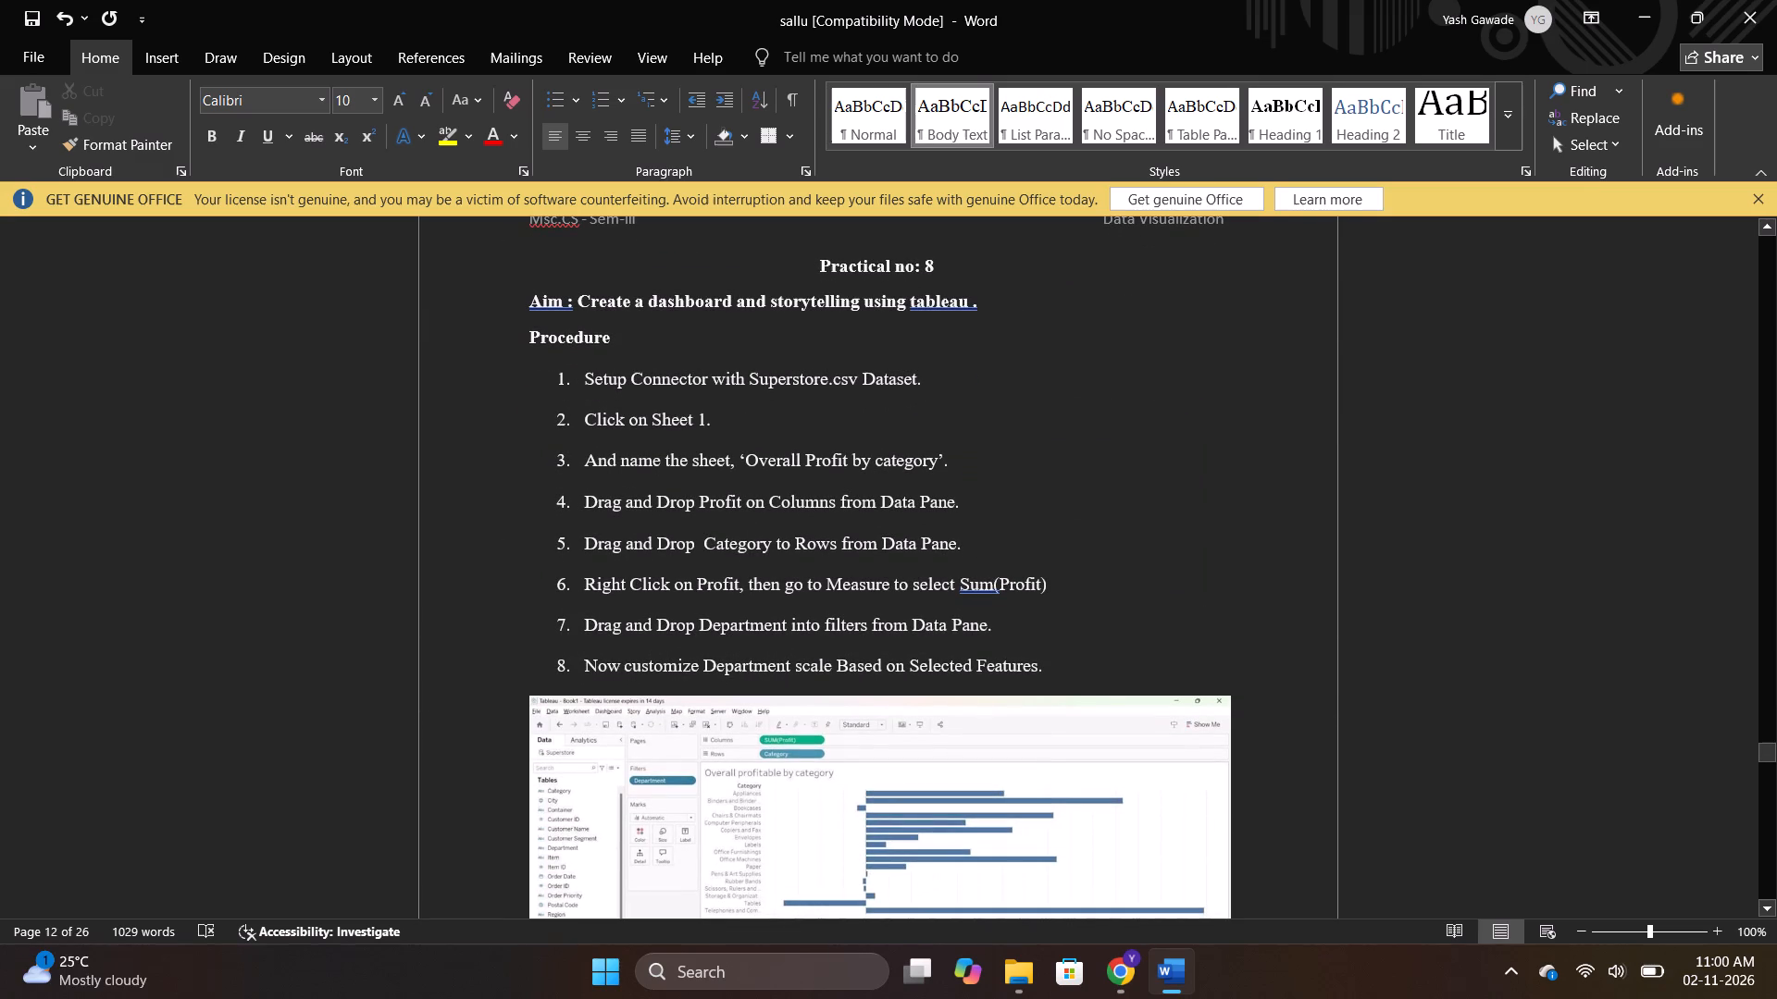
scroll(956, 728, down, 1)
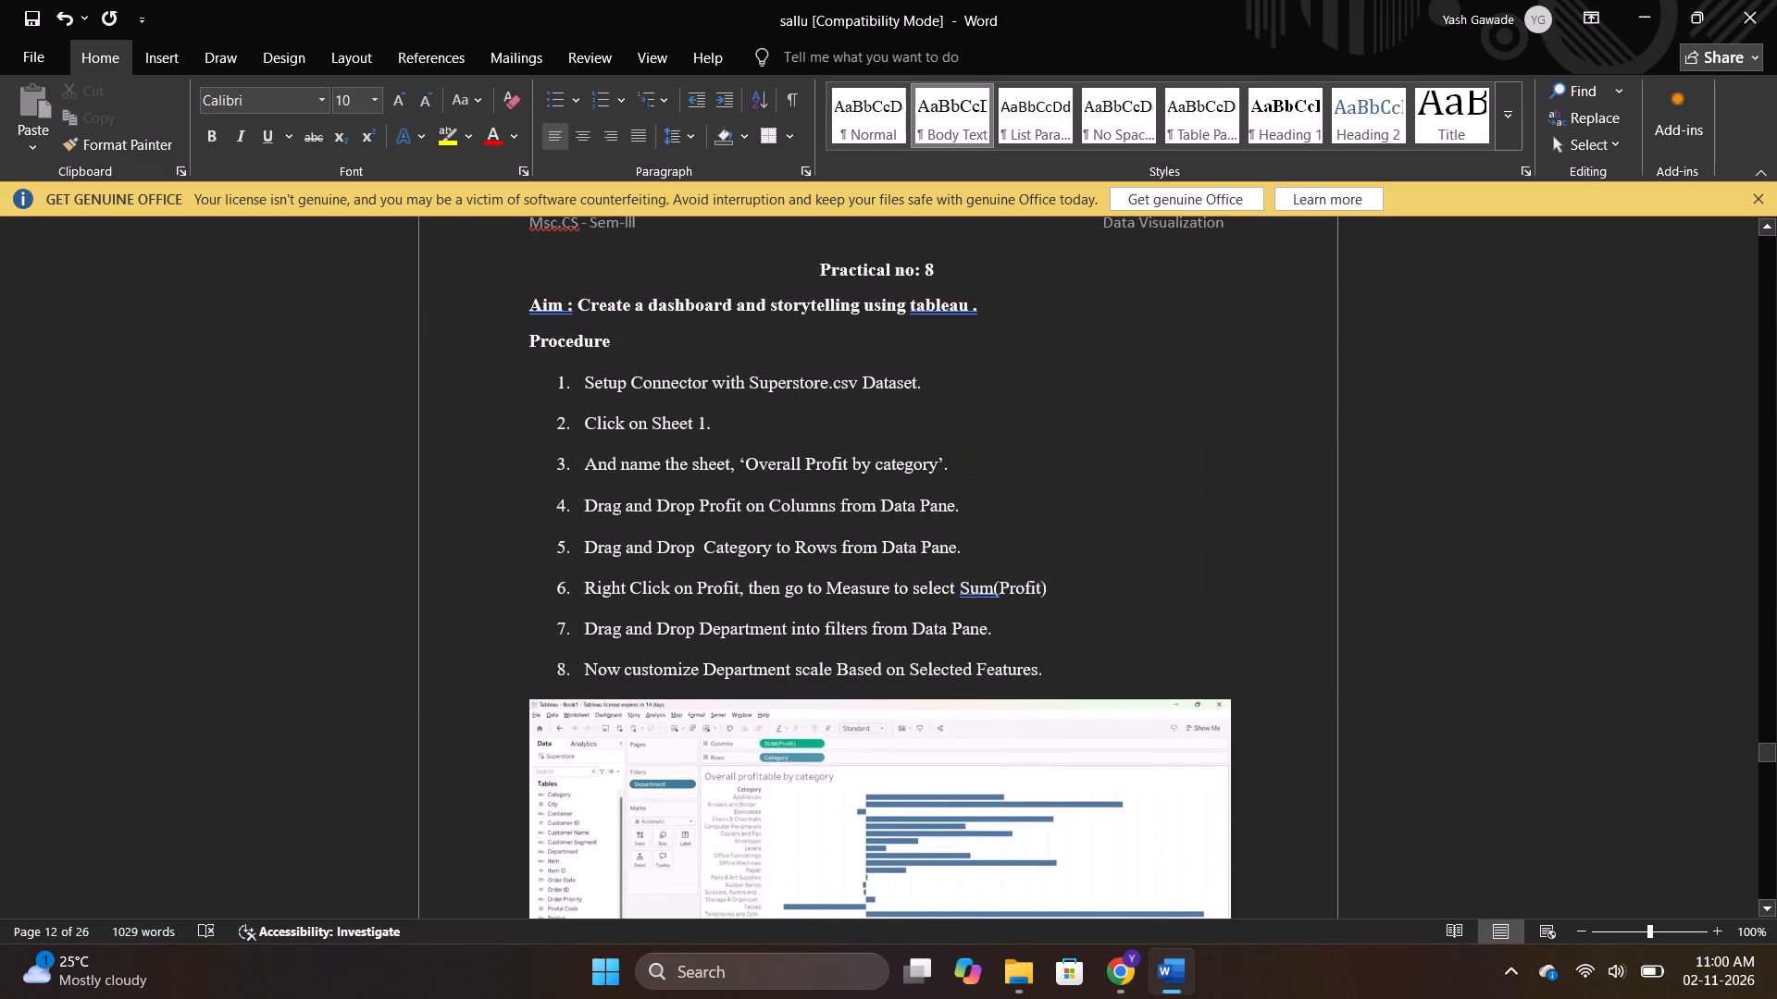
scroll(956, 728, down, 7)
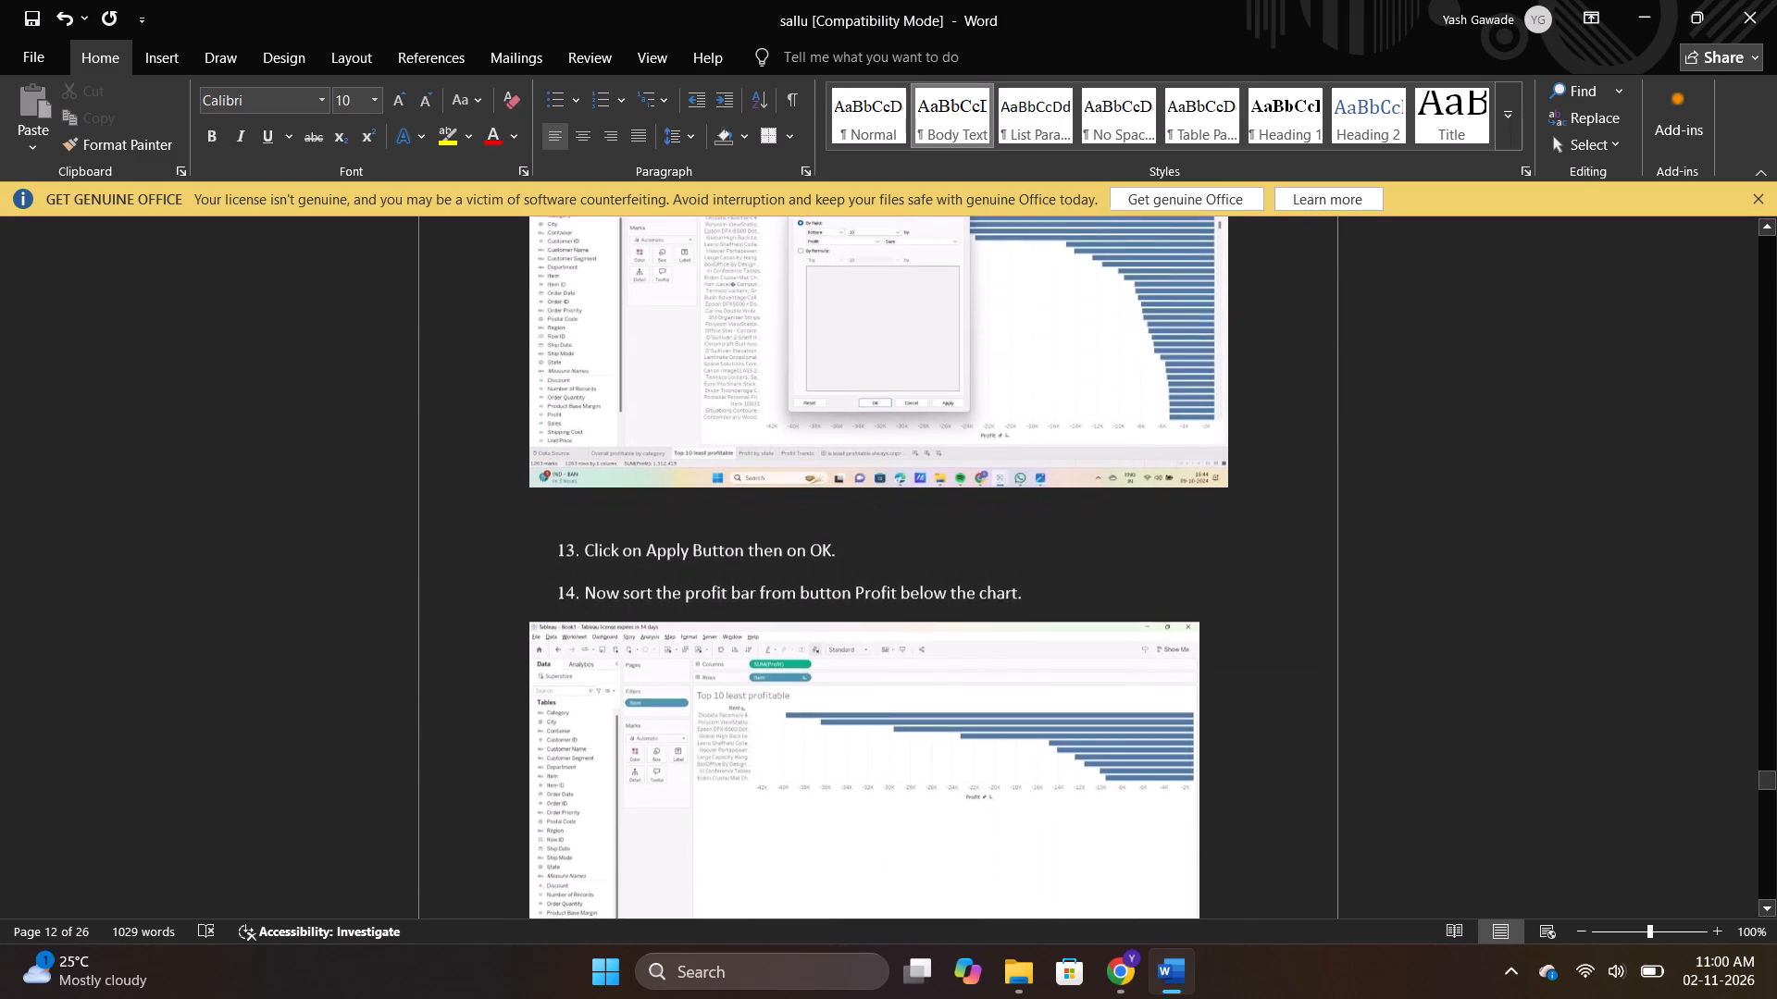
scroll(956, 728, up, 2)
scroll(956, 728, down, 1)
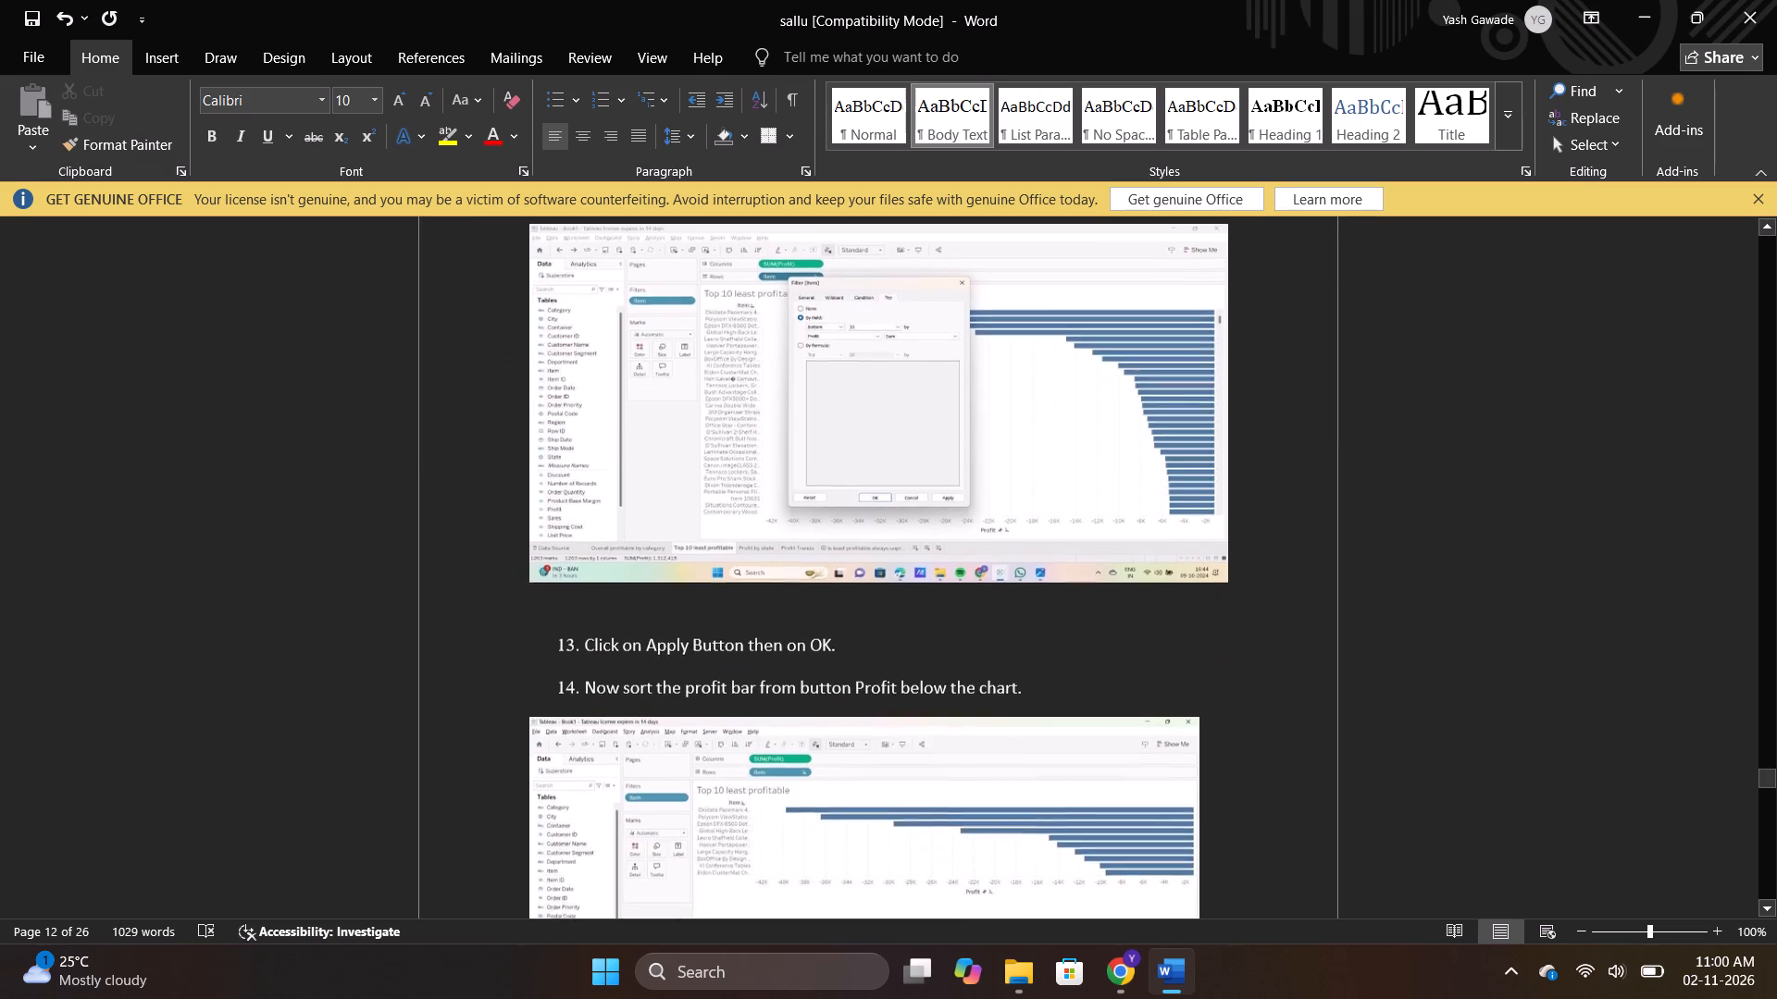
scroll(956, 728, down, 7)
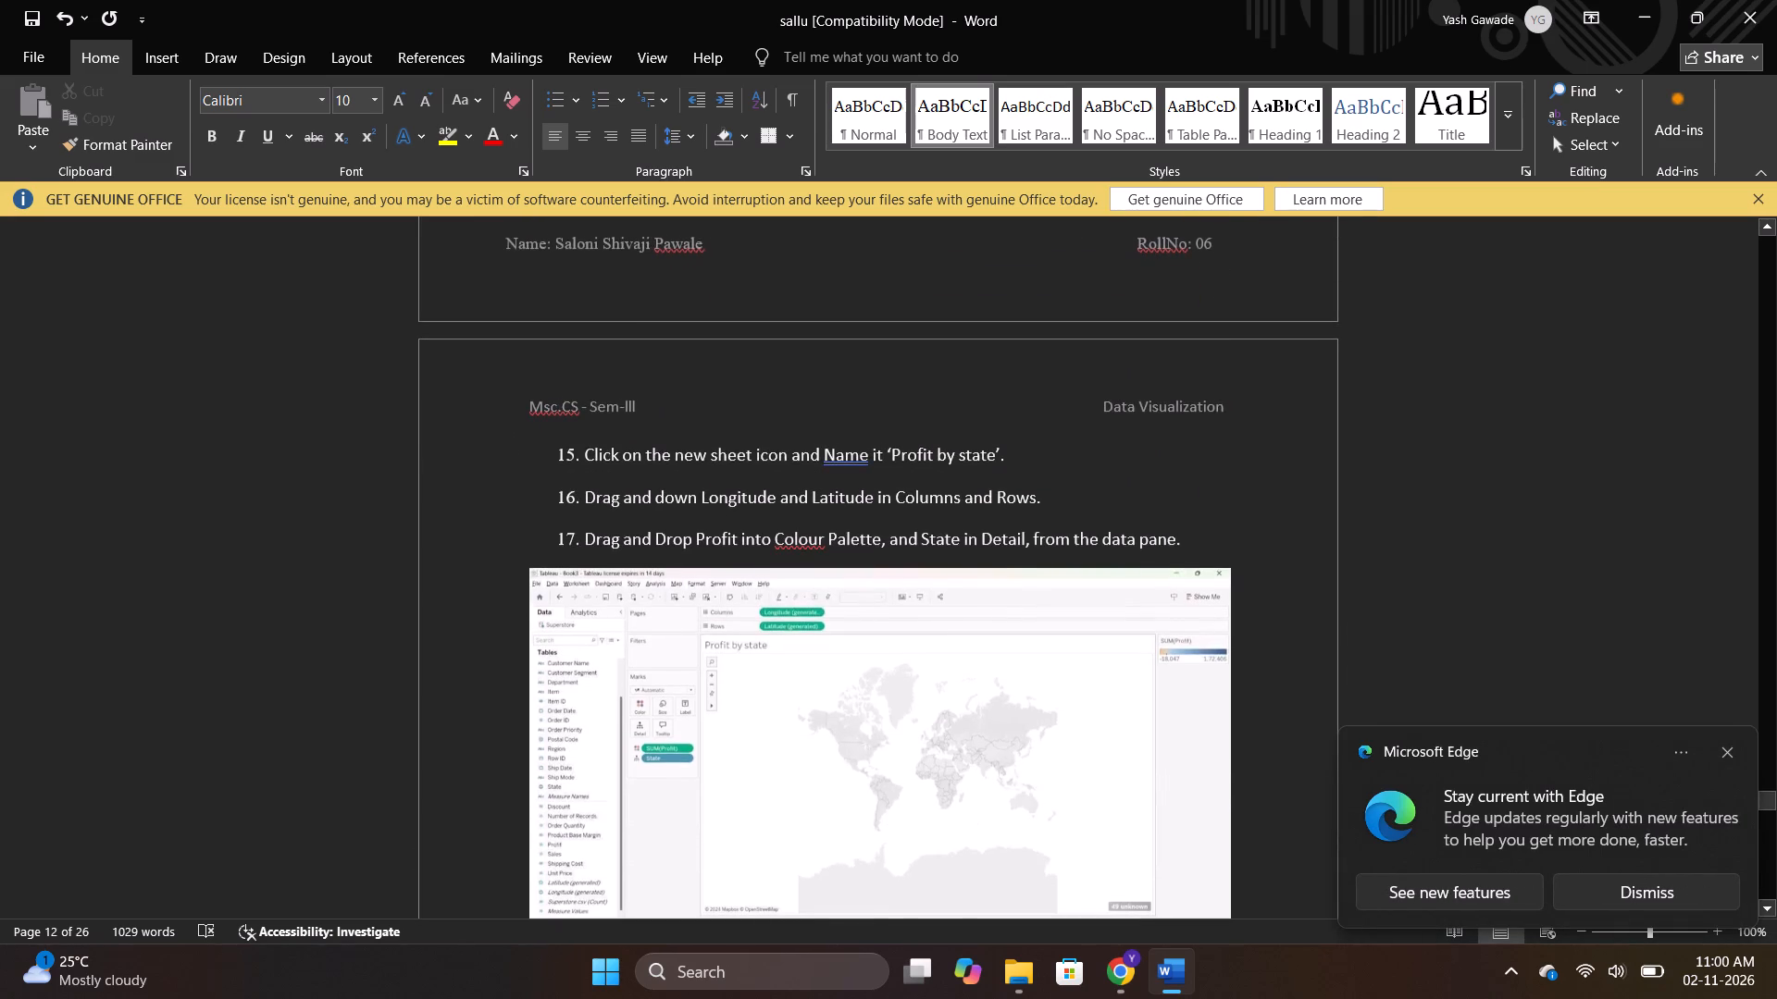
Review Practical No. 8's Profit by state and Profit Trends instructions, dismissing the Edge notification.
scroll(956, 728, down, 5)
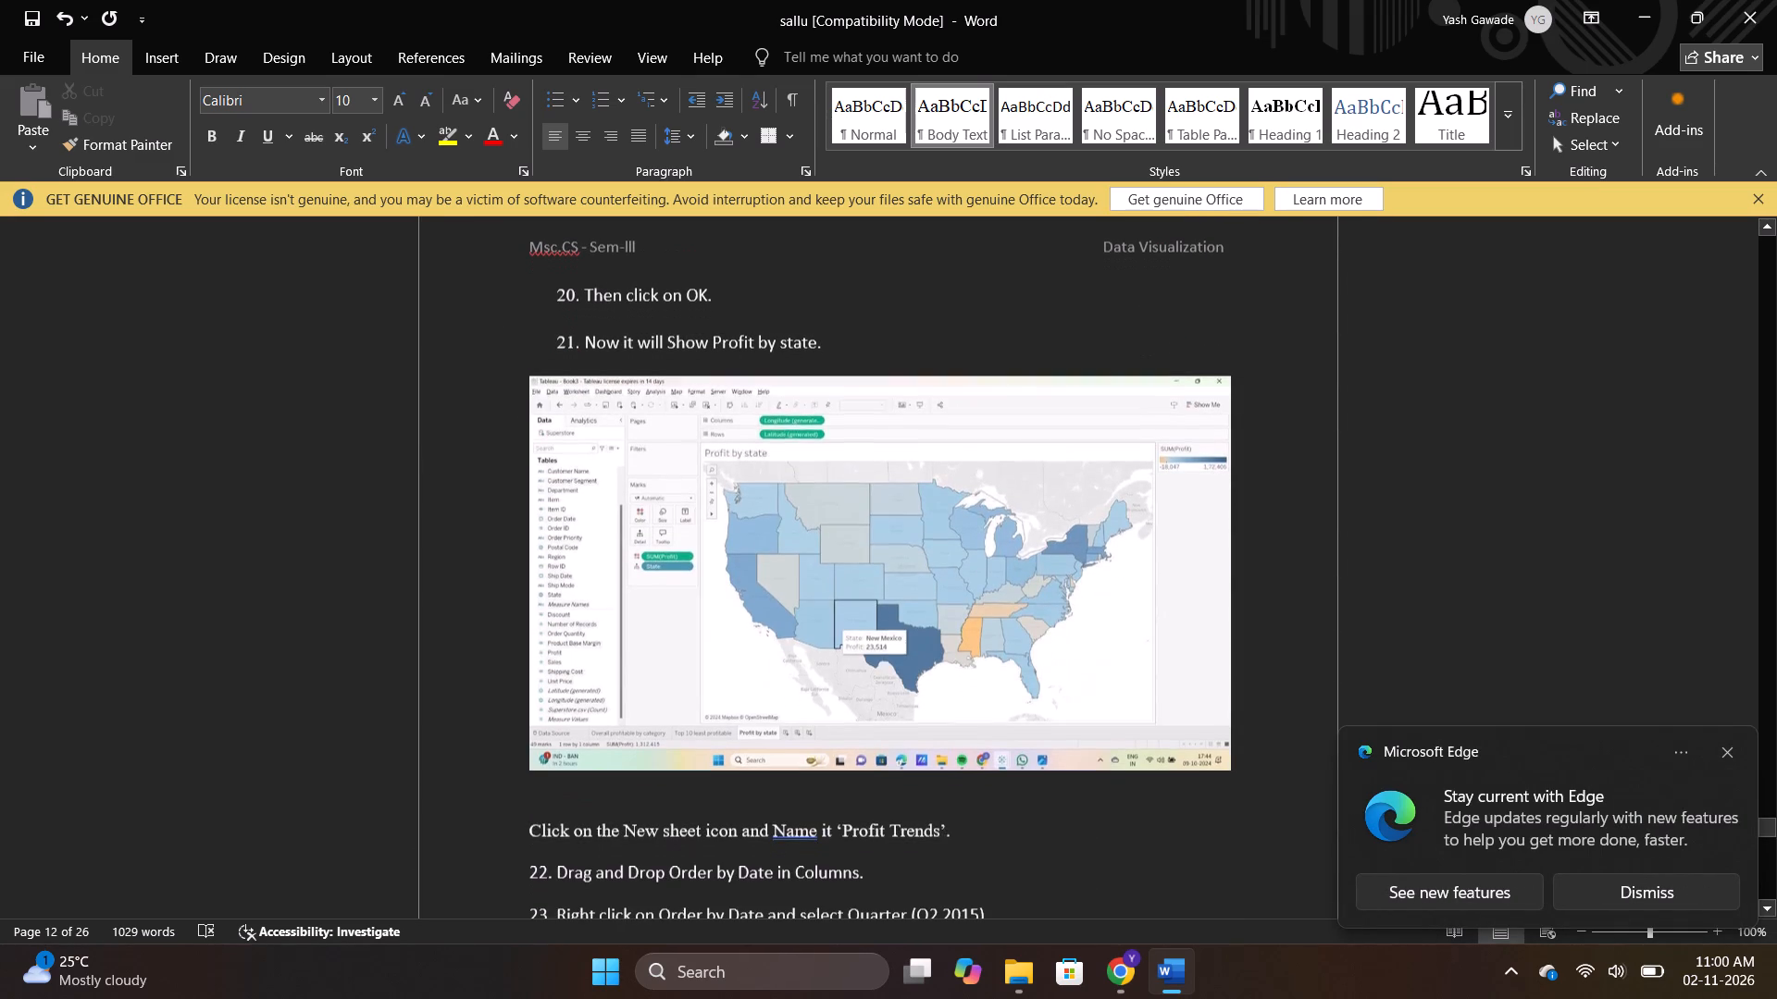
click(1731, 747)
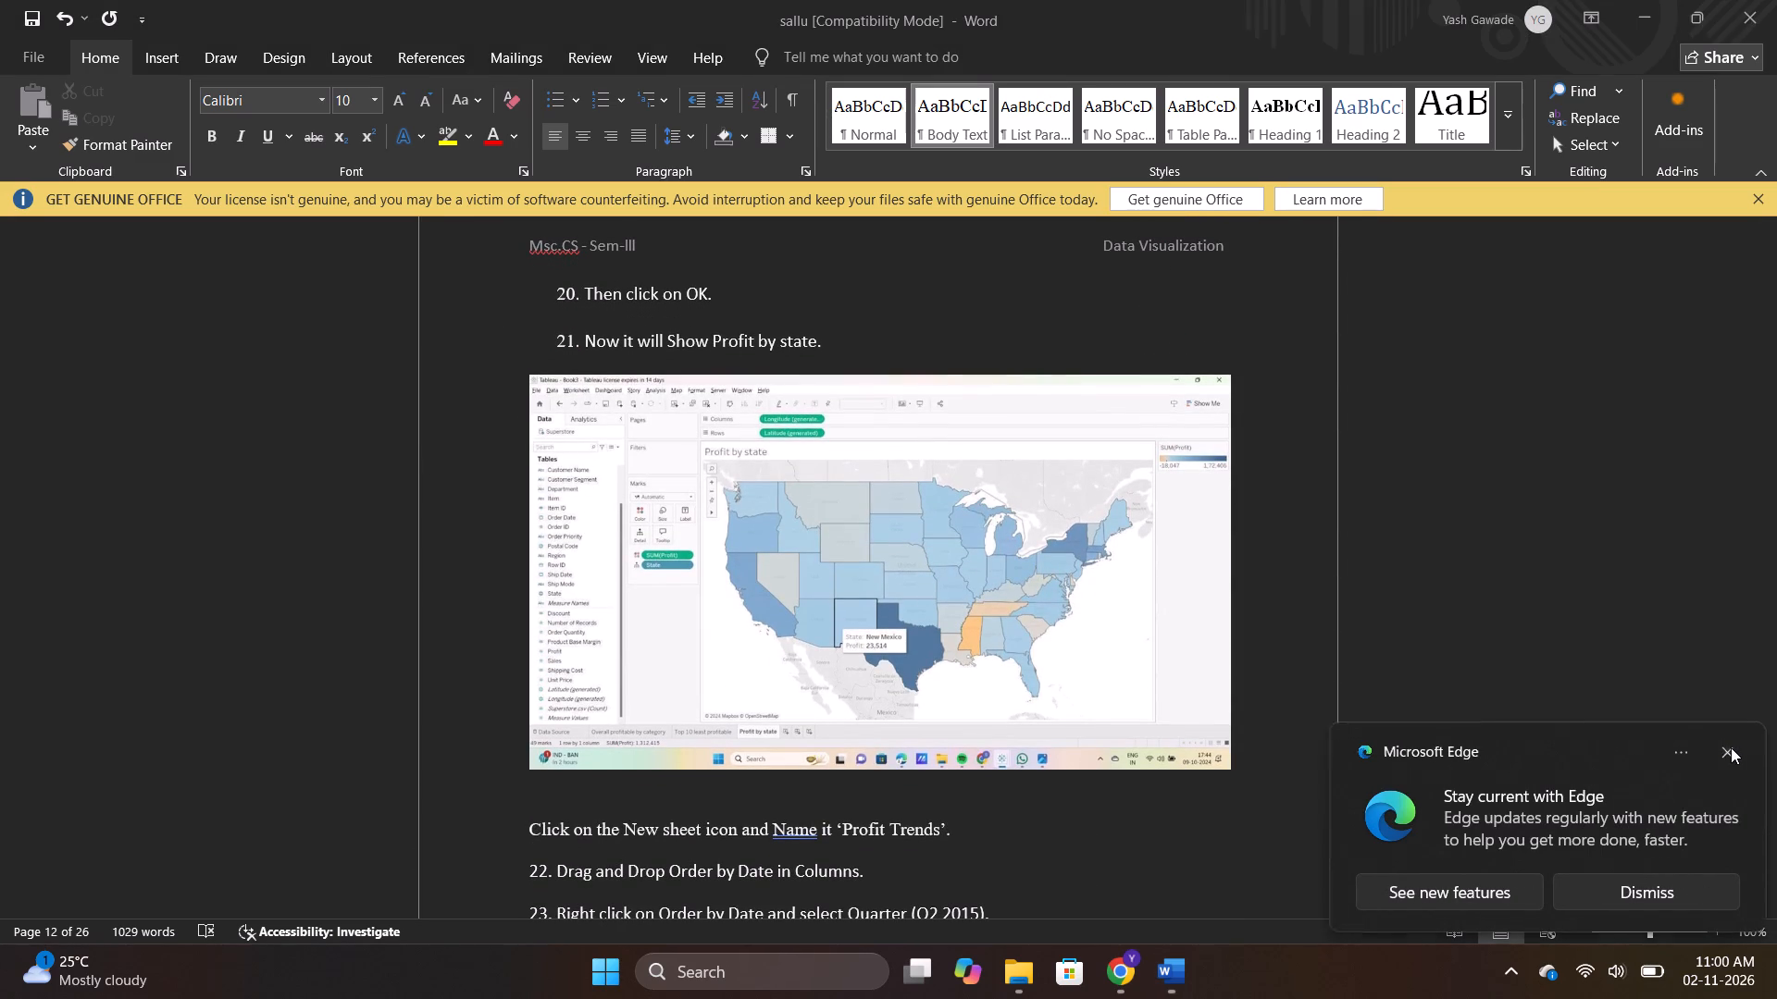
scroll(1333, 754, down, 3)
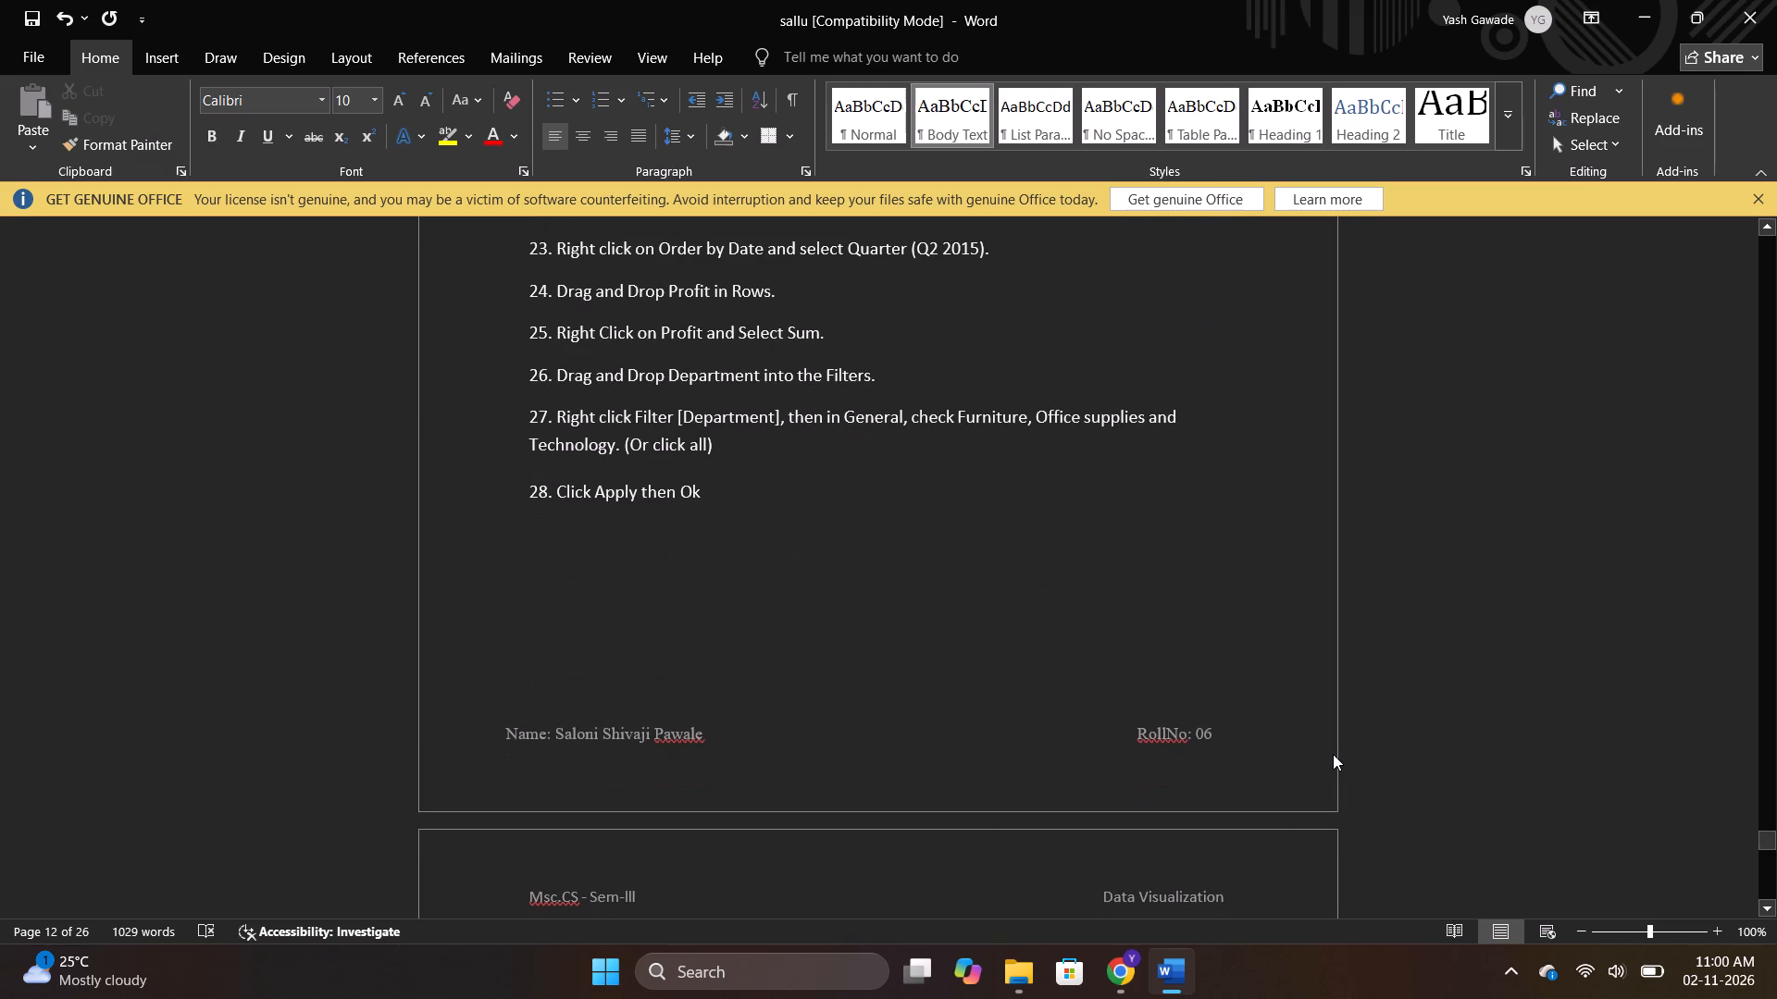
scroll(1148, 670, up, 1)
ctrl+scroll(1164, 869, down, 1)
Recheck the earlier practicals side by side at 90% zoom, going back from Practical No. 8 to the pandas output pages.
ctrl+scroll(1164, 869, up, 2)
scroll(1164, 869, up, 1)
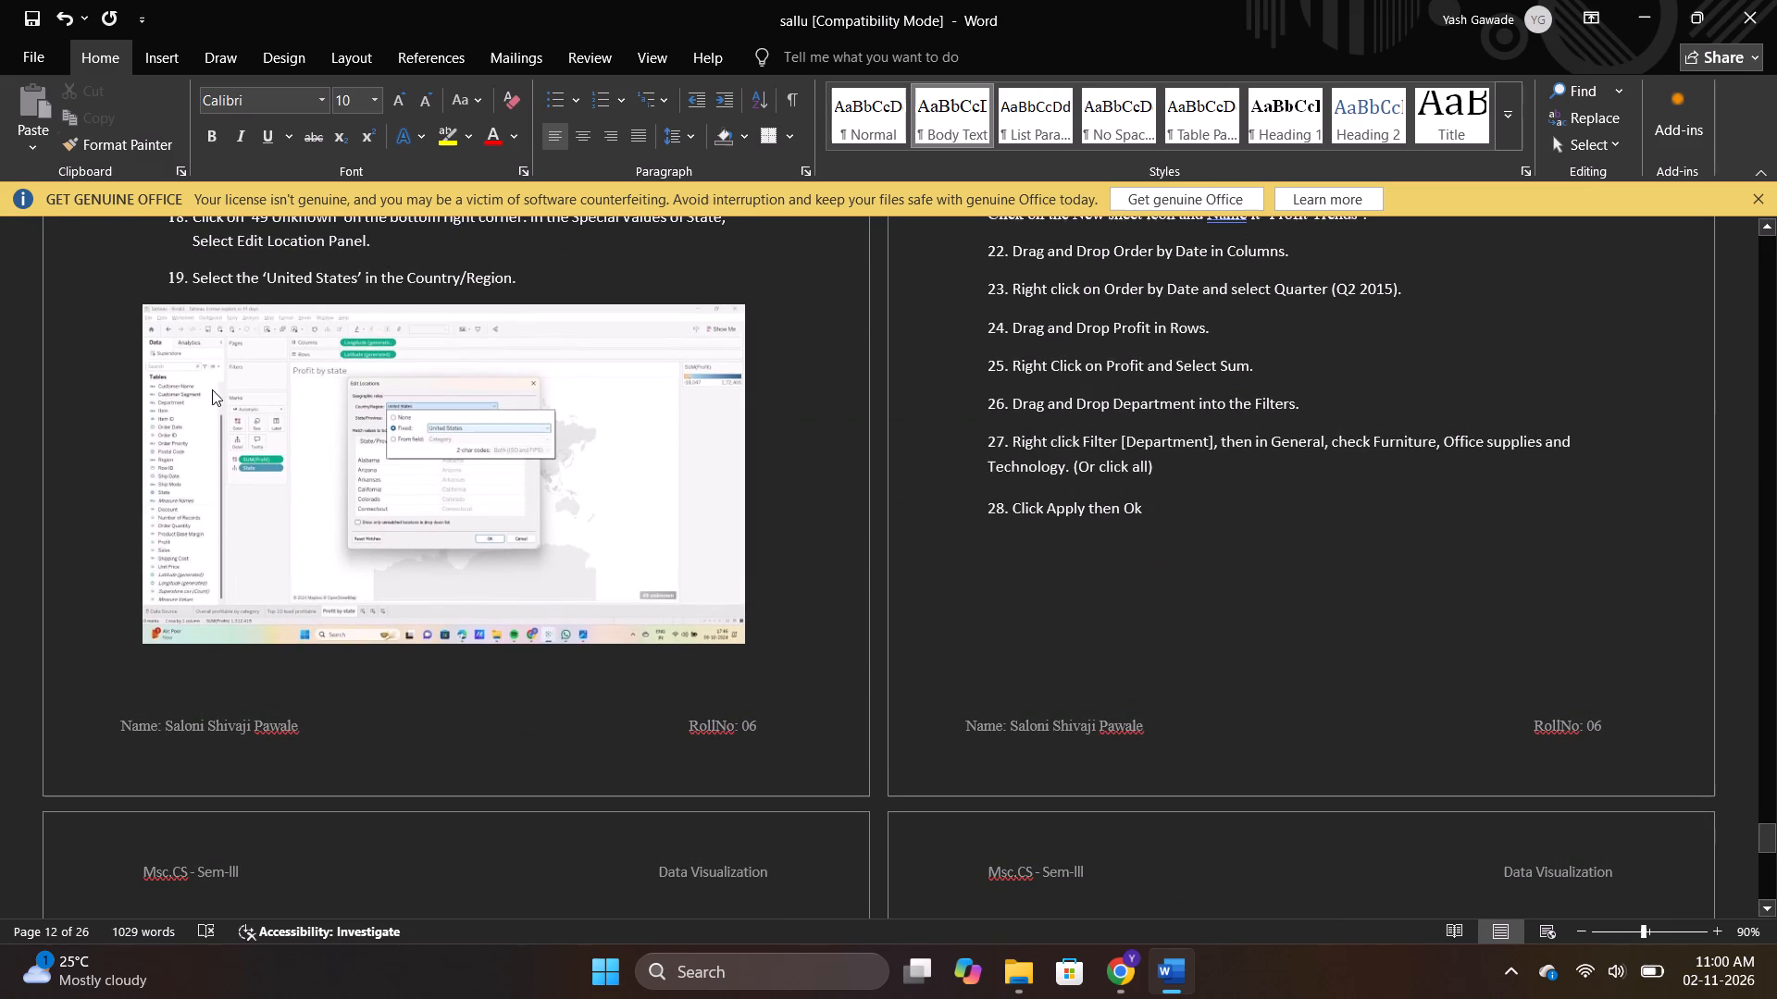
scroll(286, 557, up, 15)
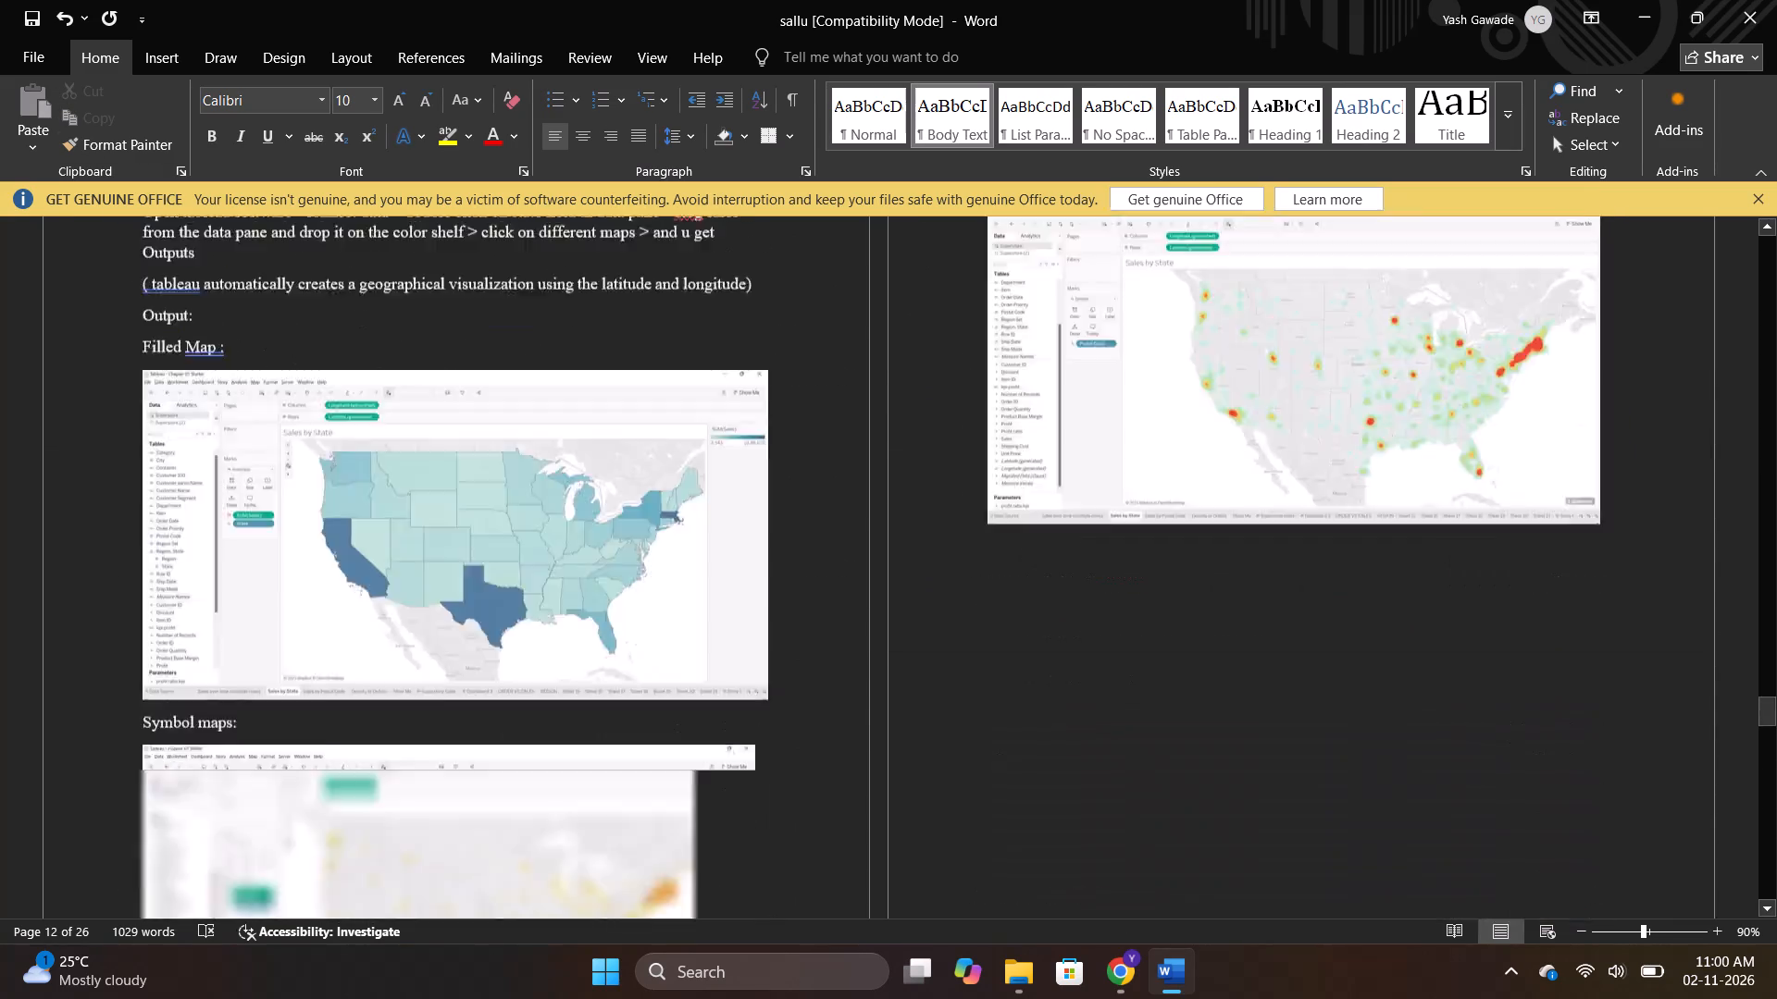
scroll(286, 557, up, 20)
scroll(286, 557, up, 20)
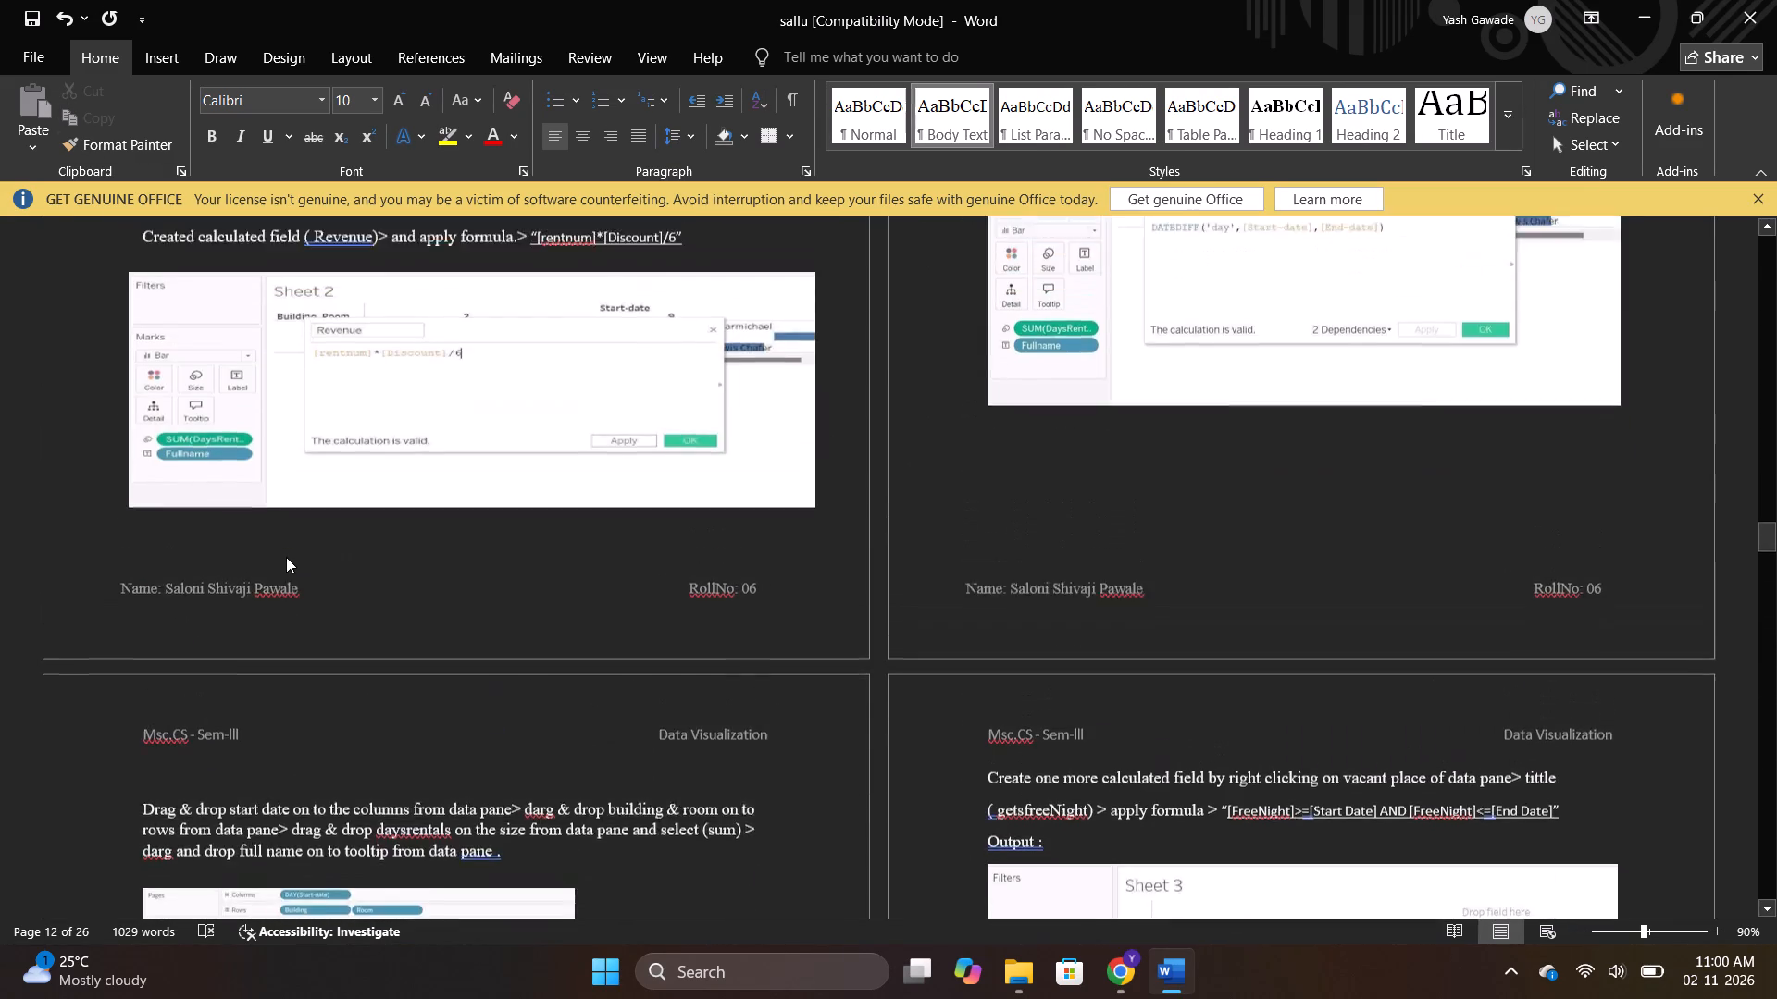
scroll(286, 557, up, 9)
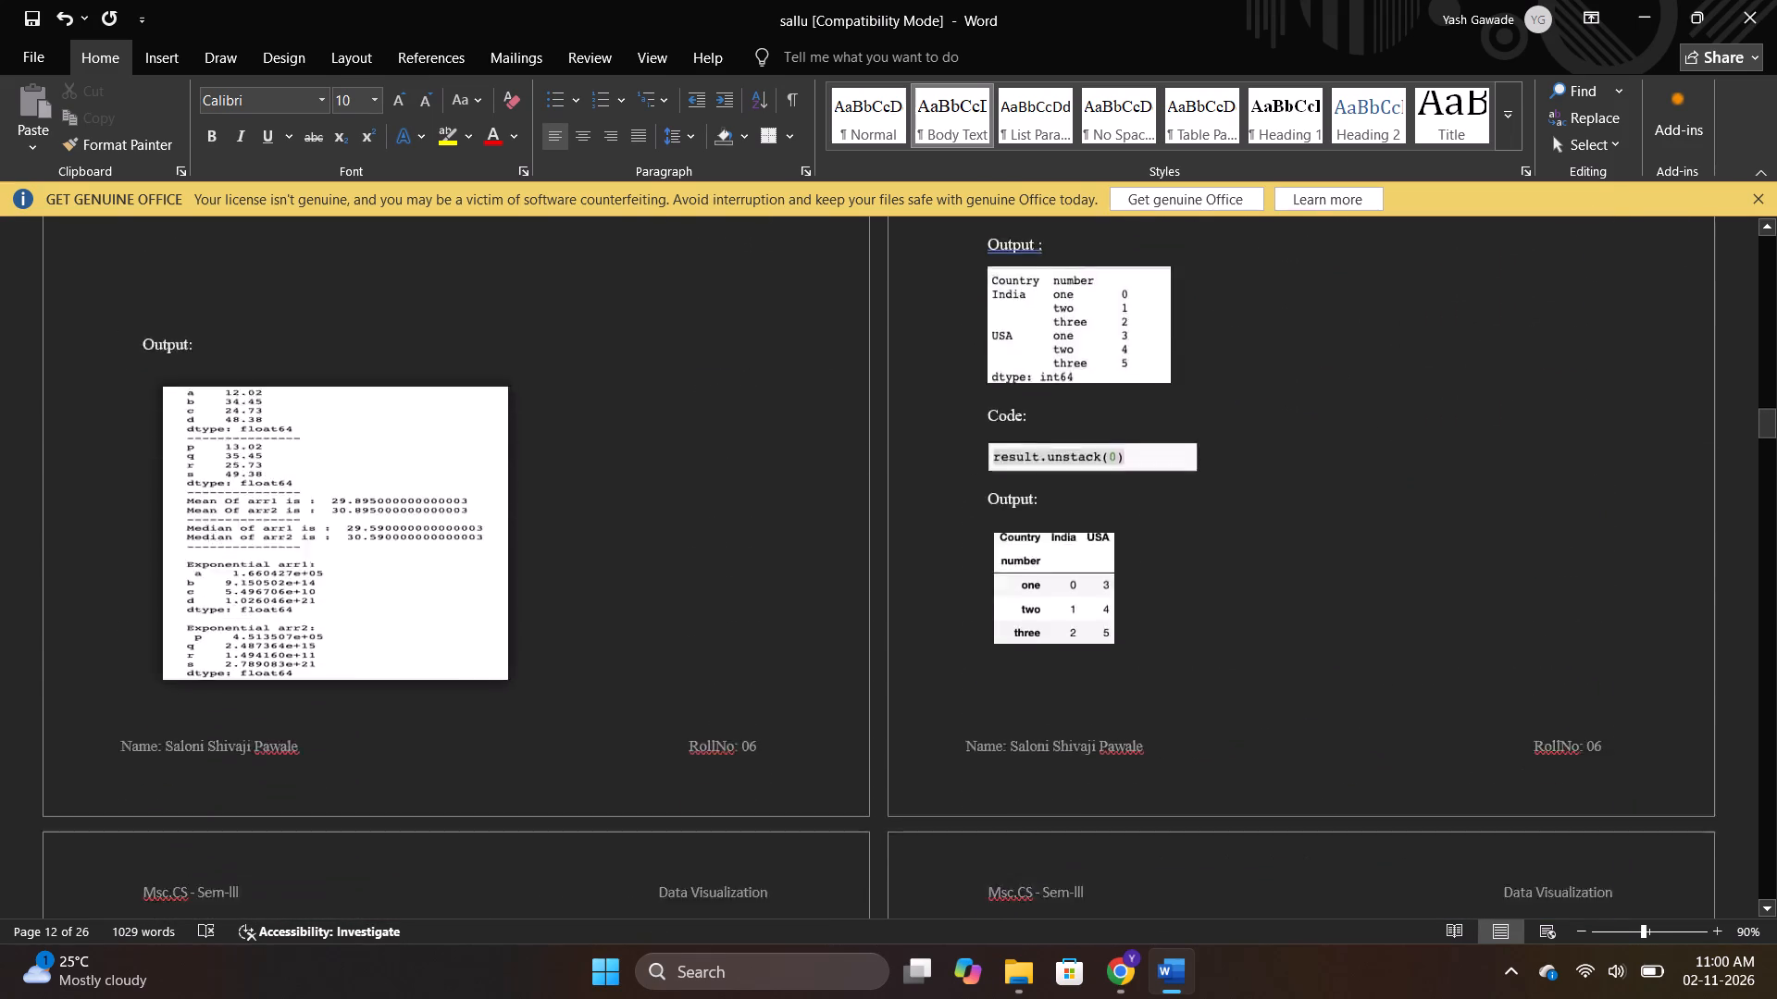
scroll(286, 557, up, 1)
Compare the page layout, footers and blank space from Practical No. 4 through the maps of Practical No. 7.
scroll(286, 557, down, 12)
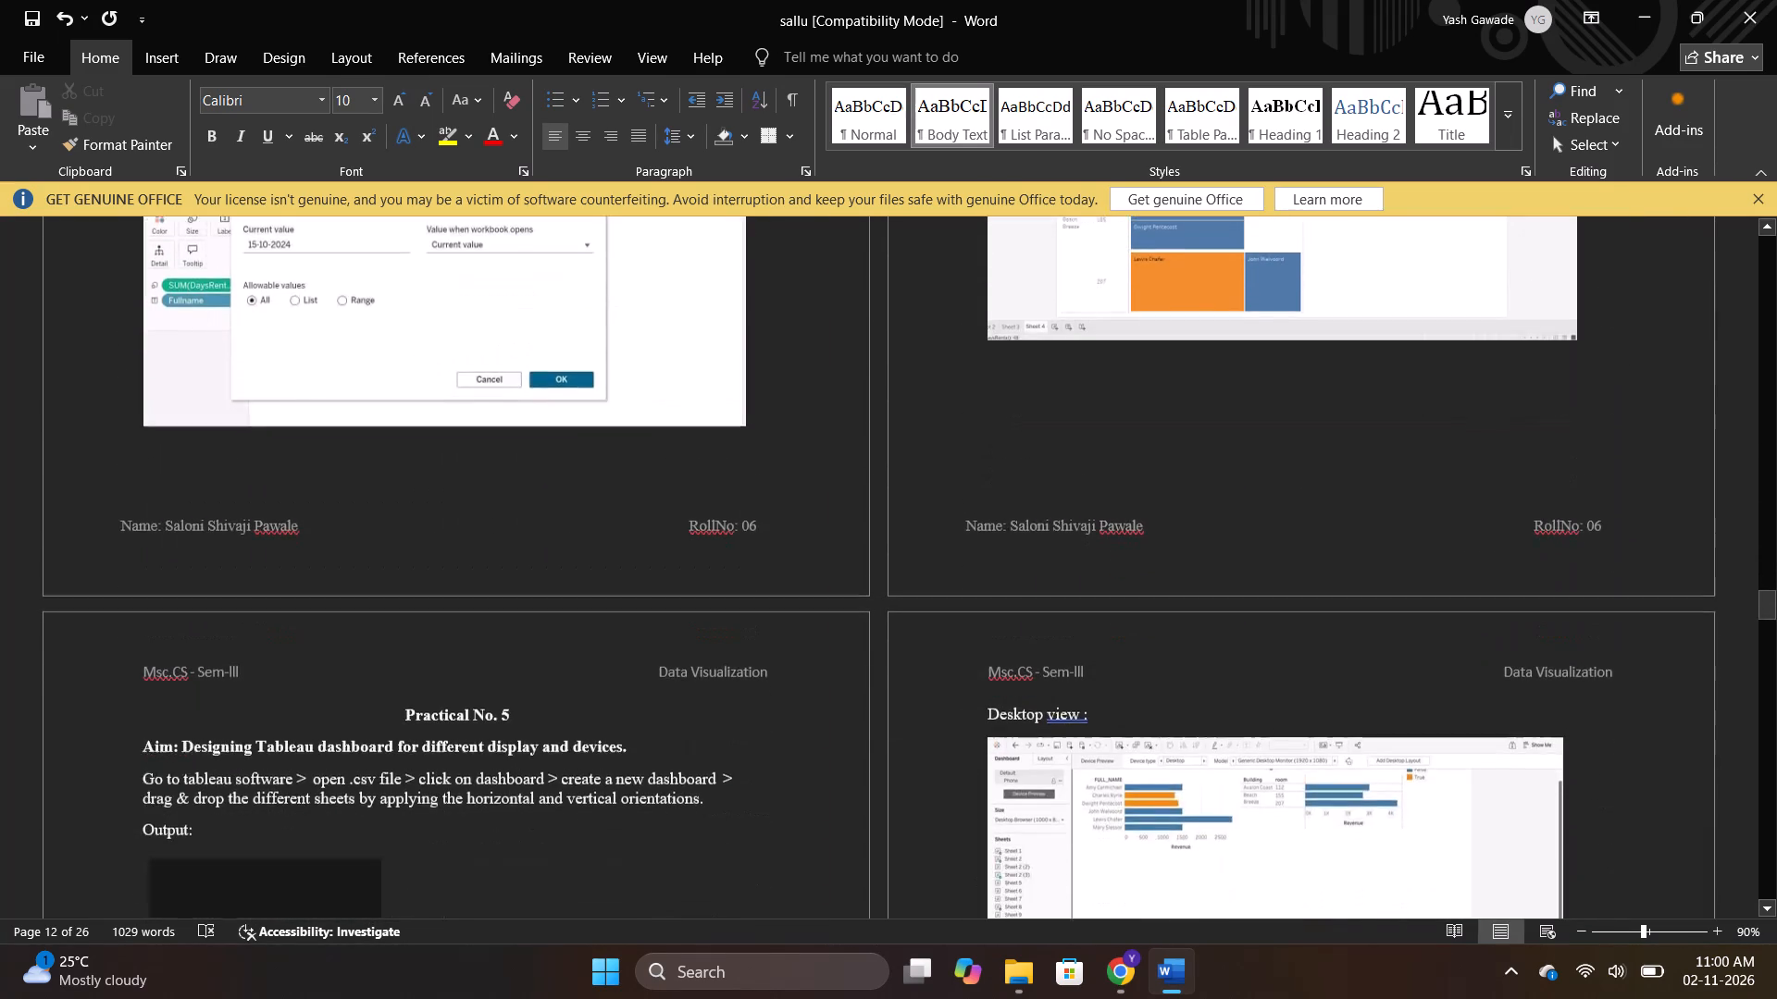
scroll(286, 557, down, 9)
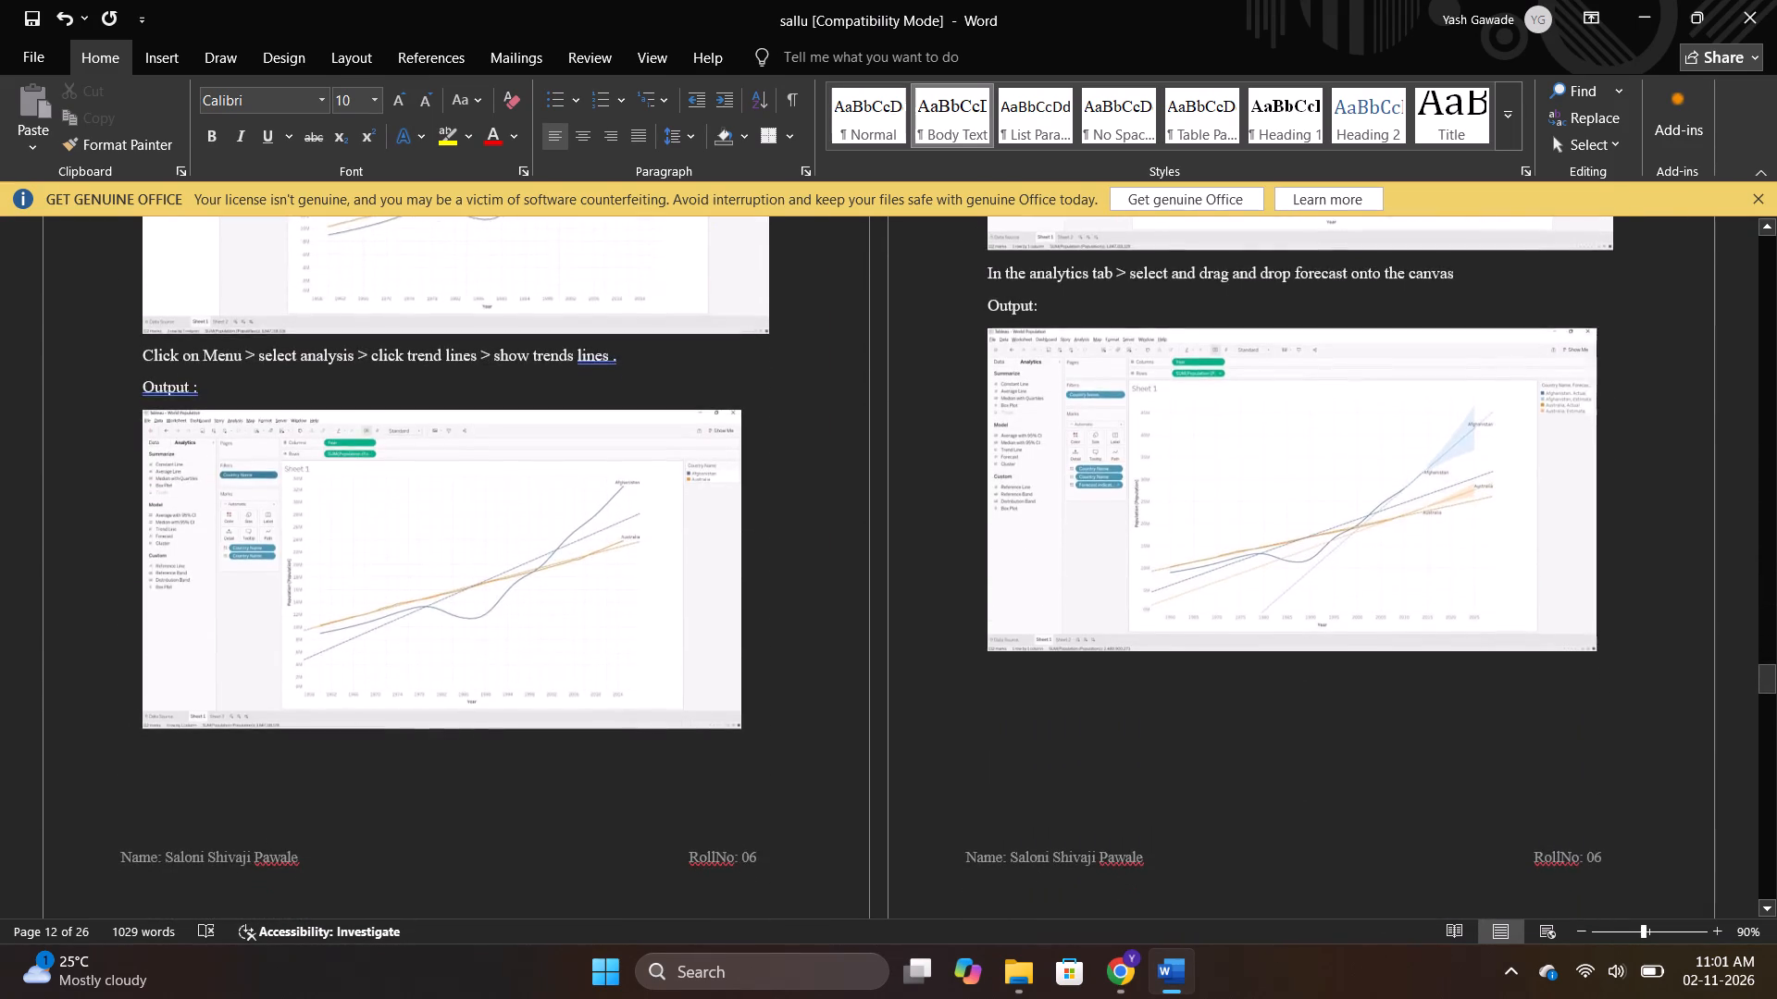
scroll(286, 557, down, 4)
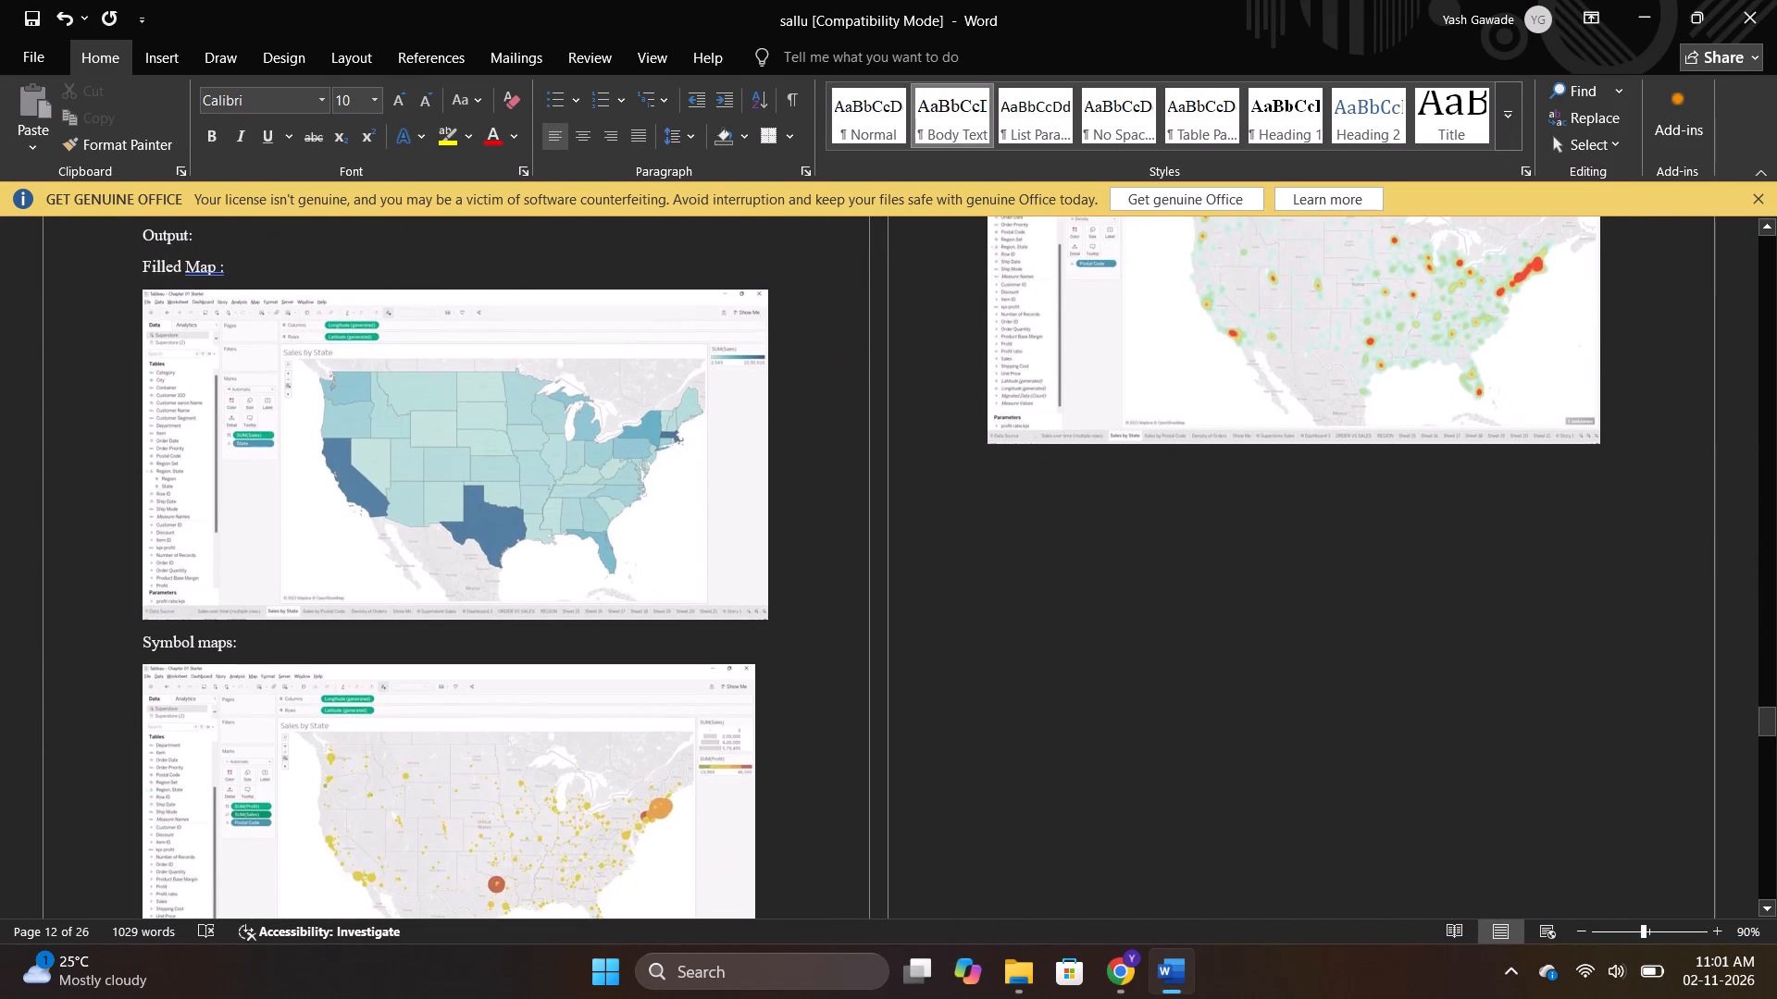
scroll(286, 557, down, 5)
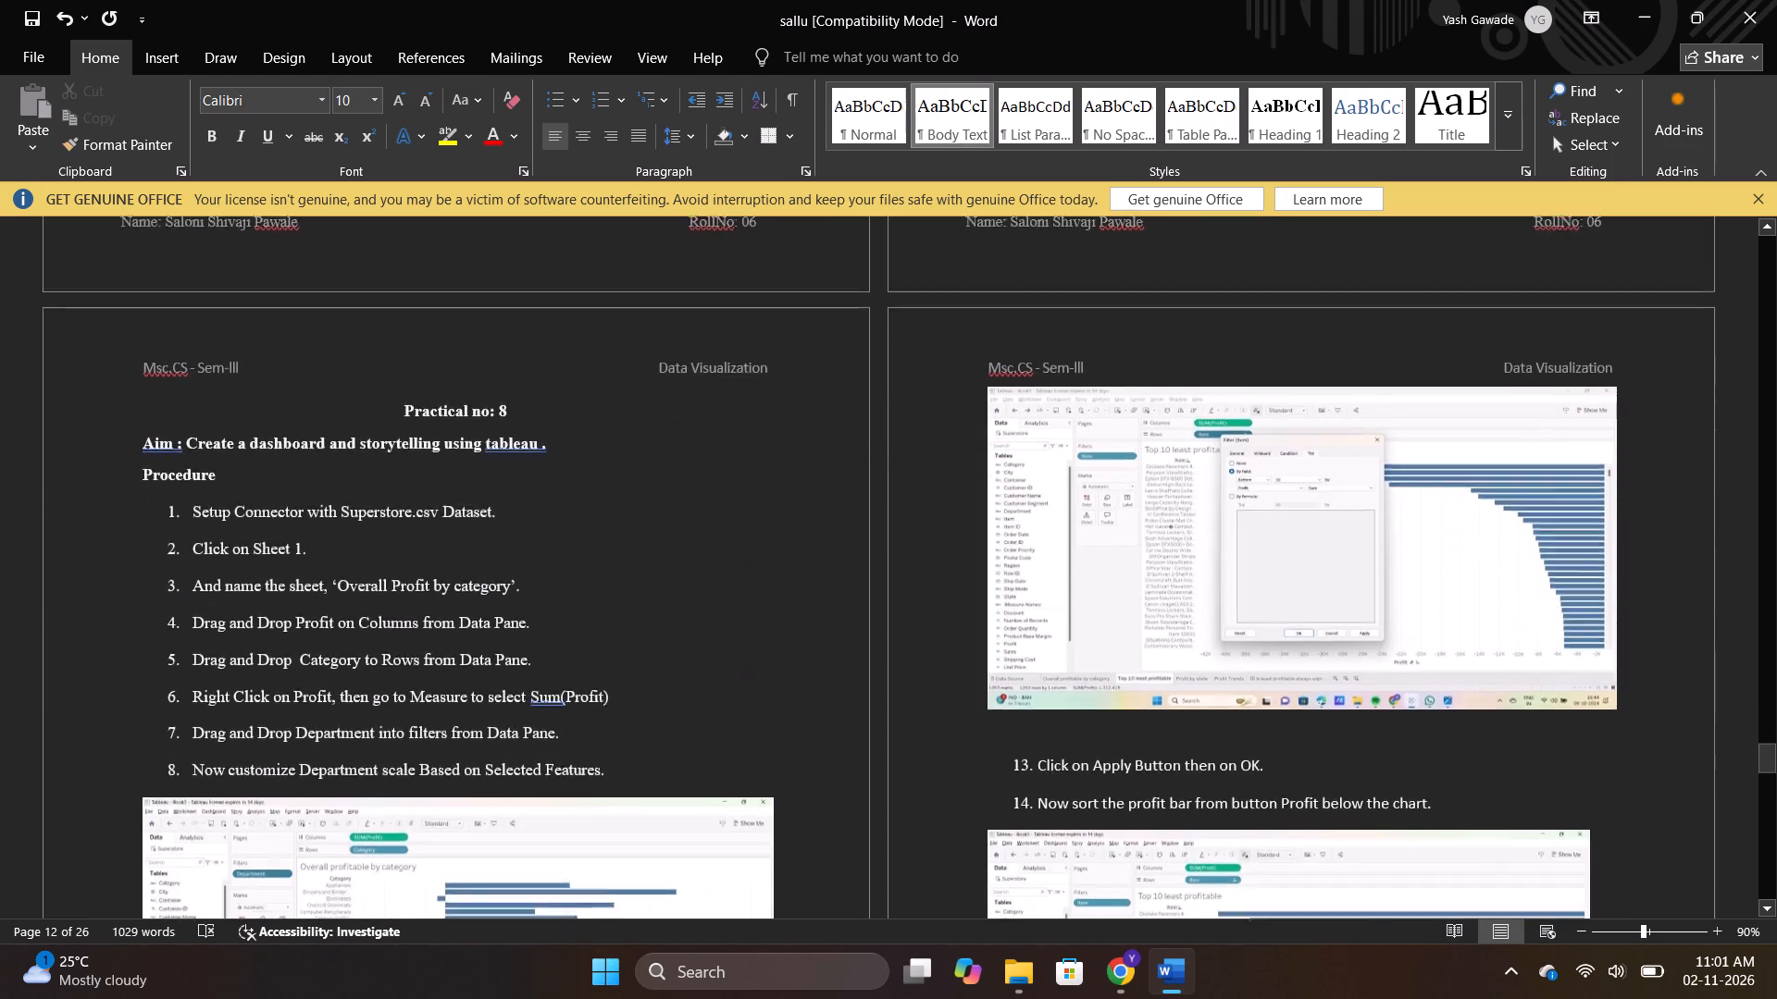
Review Practical No. 8 through the last page, checking the numbered instructions, trend line and dashboard screenshots, and the name and roll number lines.
scroll(286, 557, down, 7)
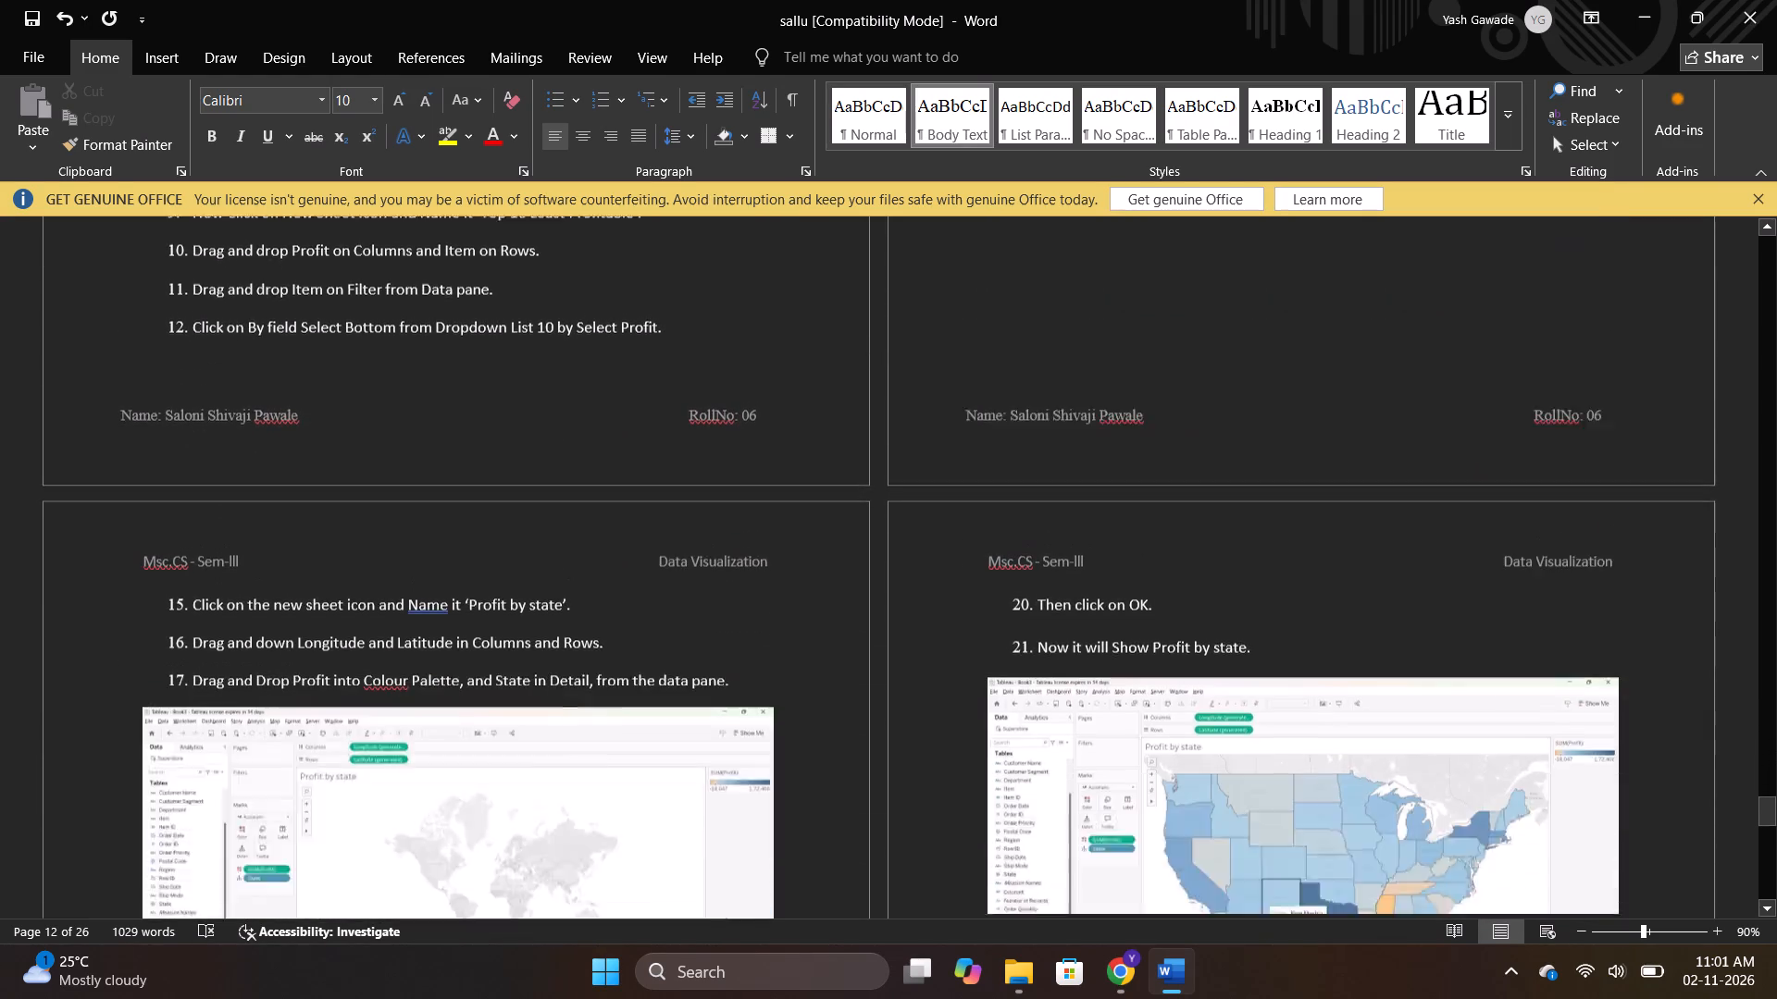
scroll(286, 557, down, 6)
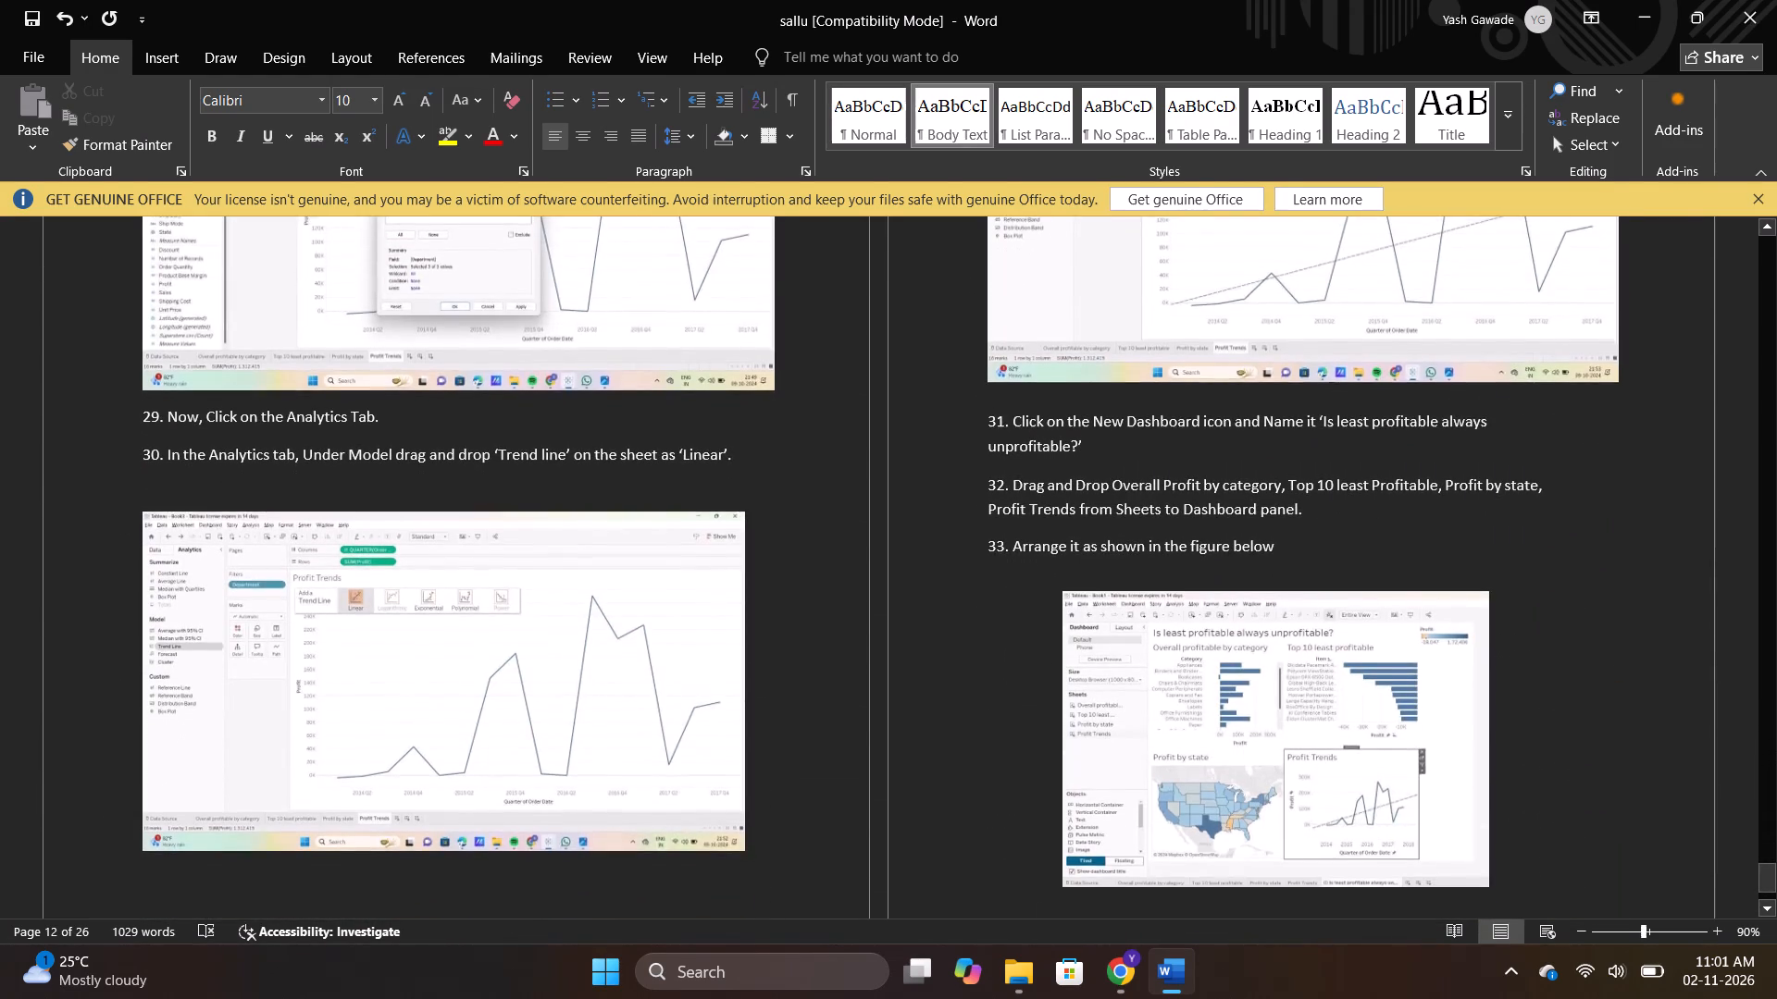
scroll(286, 557, down, 8)
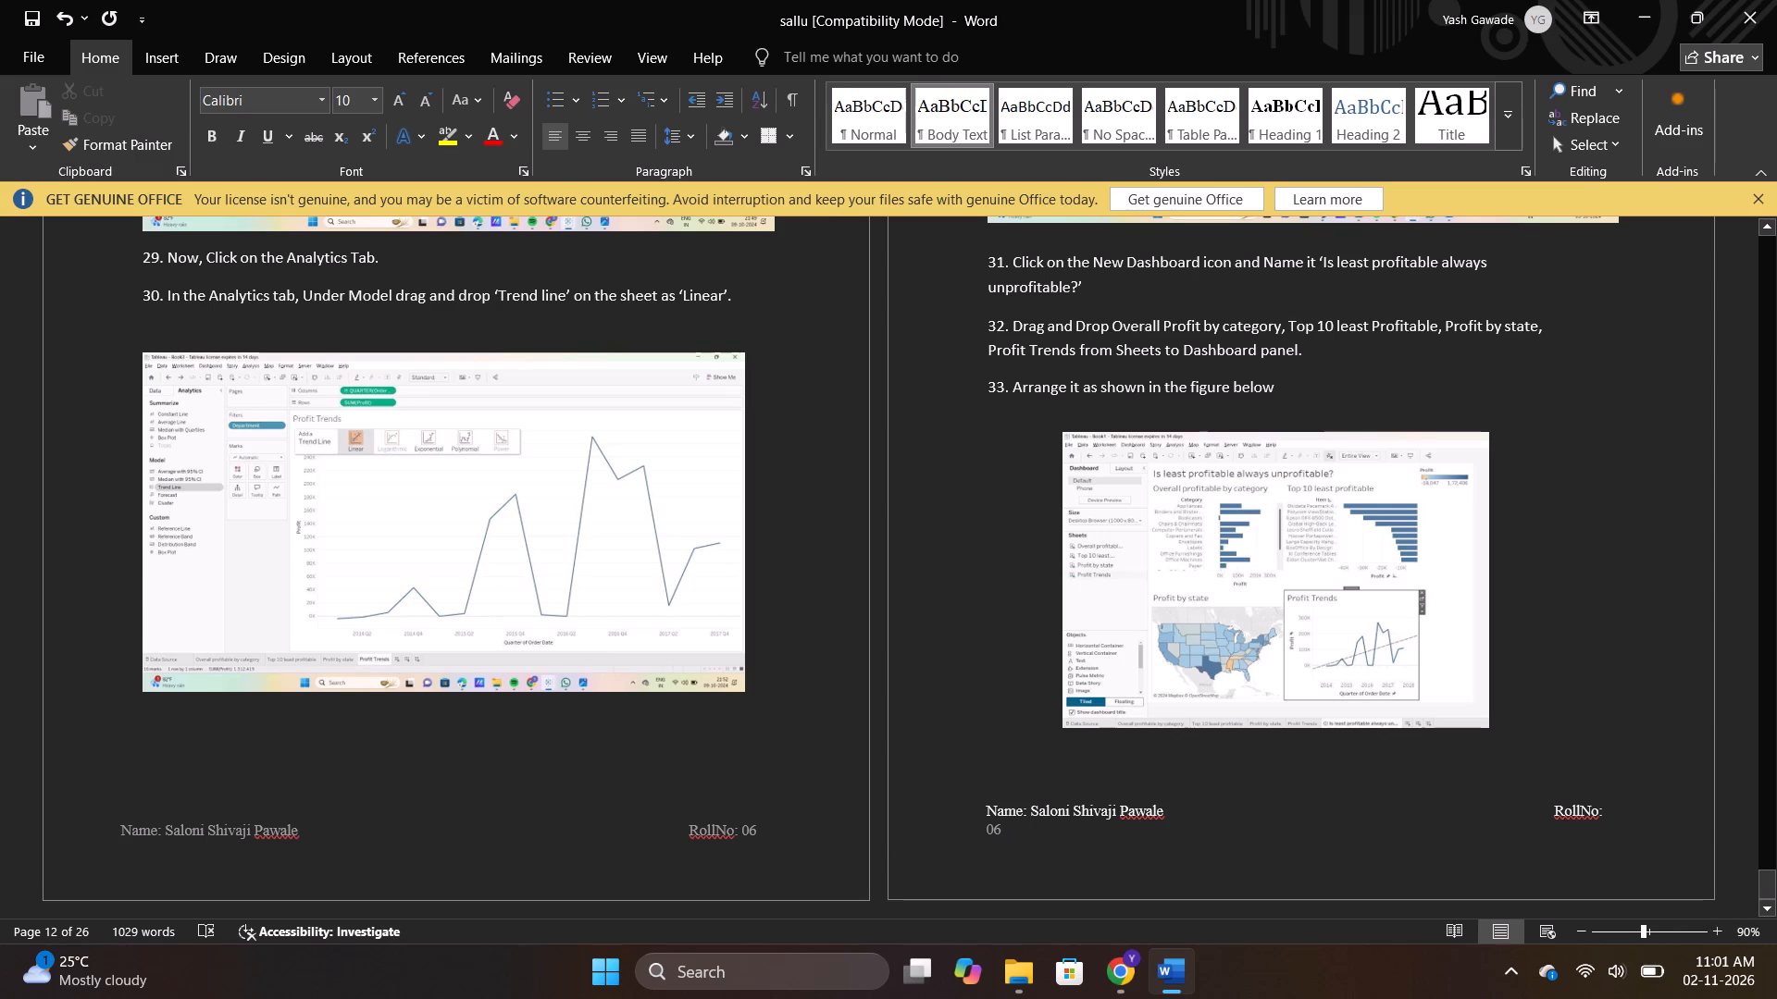
scroll(1002, 865, up, 3)
scroll(1002, 865, down, 4)
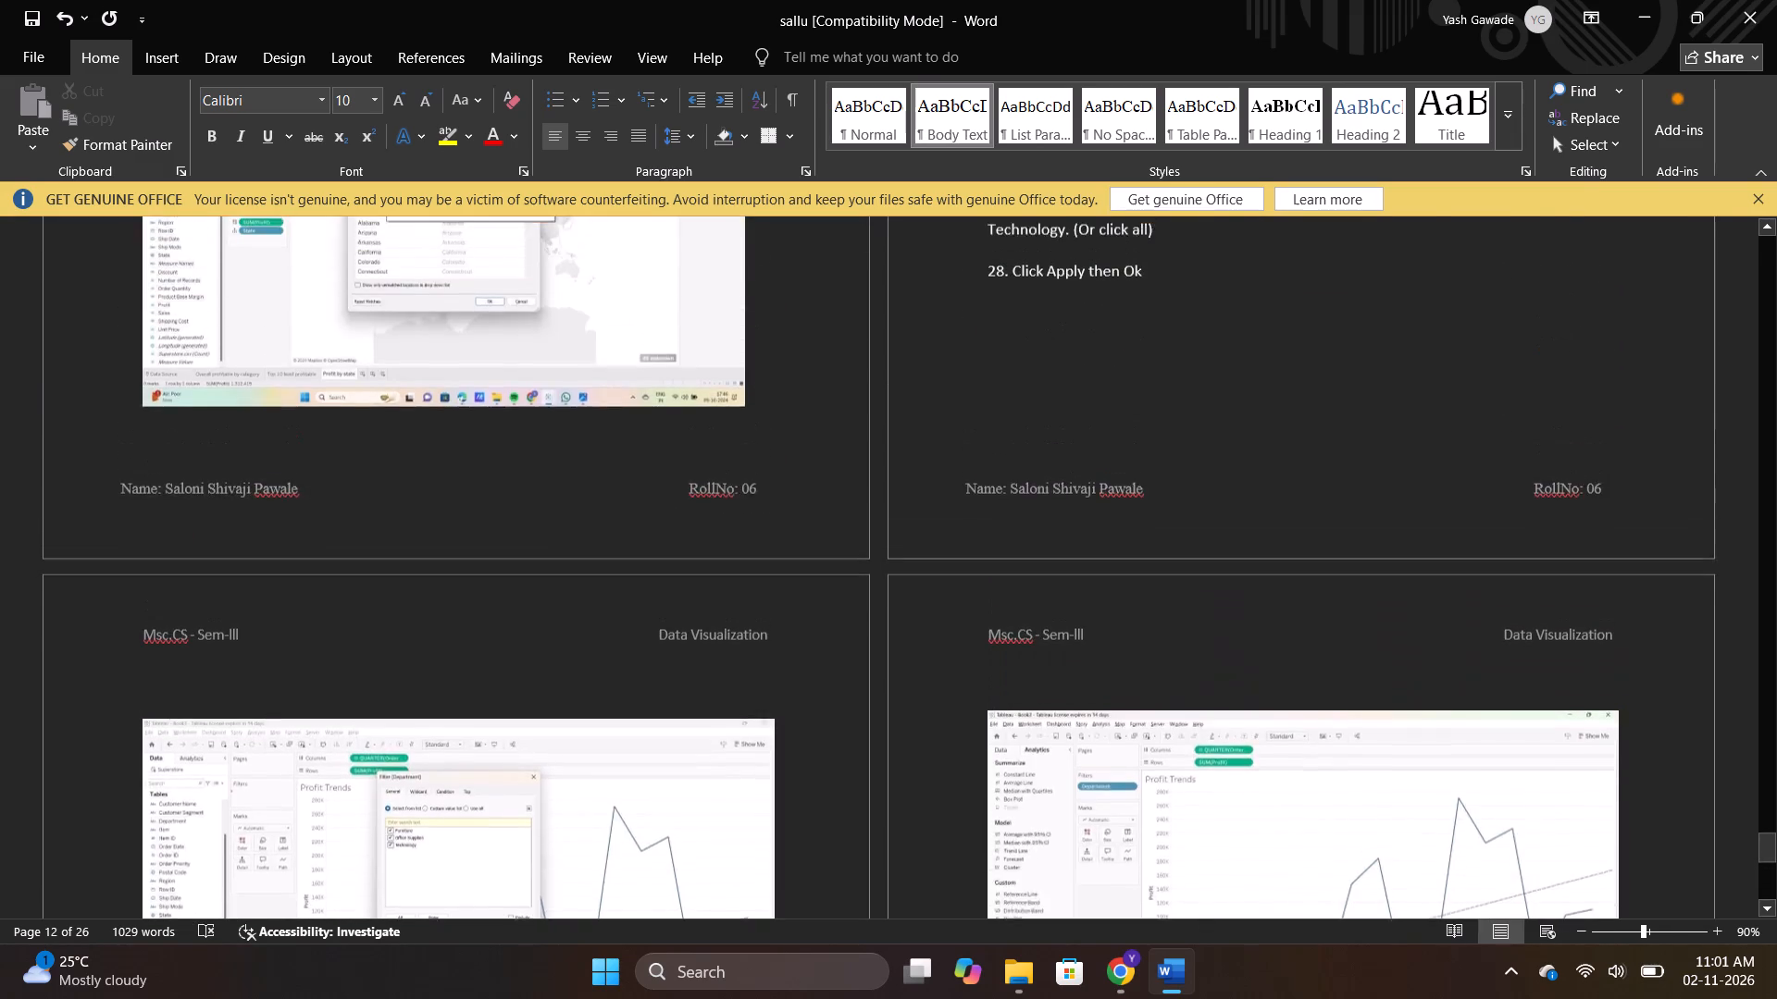
scroll(1002, 865, down, 6)
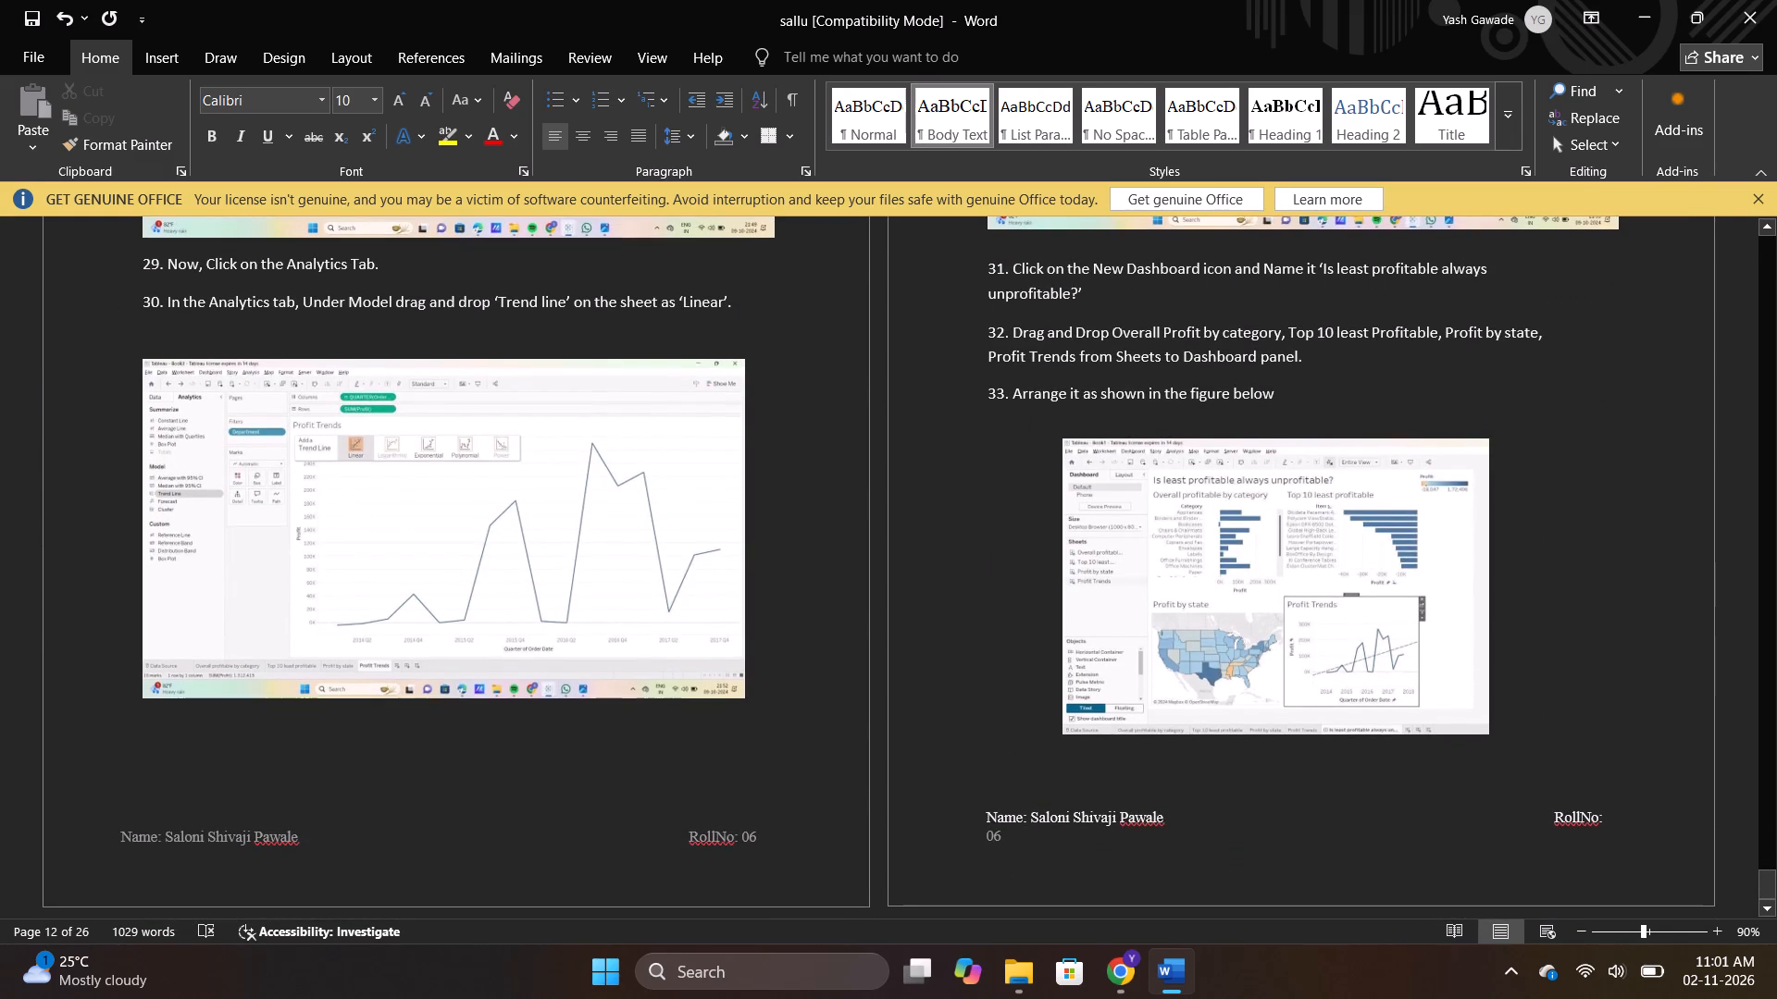
Place the cursor in the wrapped name and roll number line below the dashboard image on the last page.
click(982, 829)
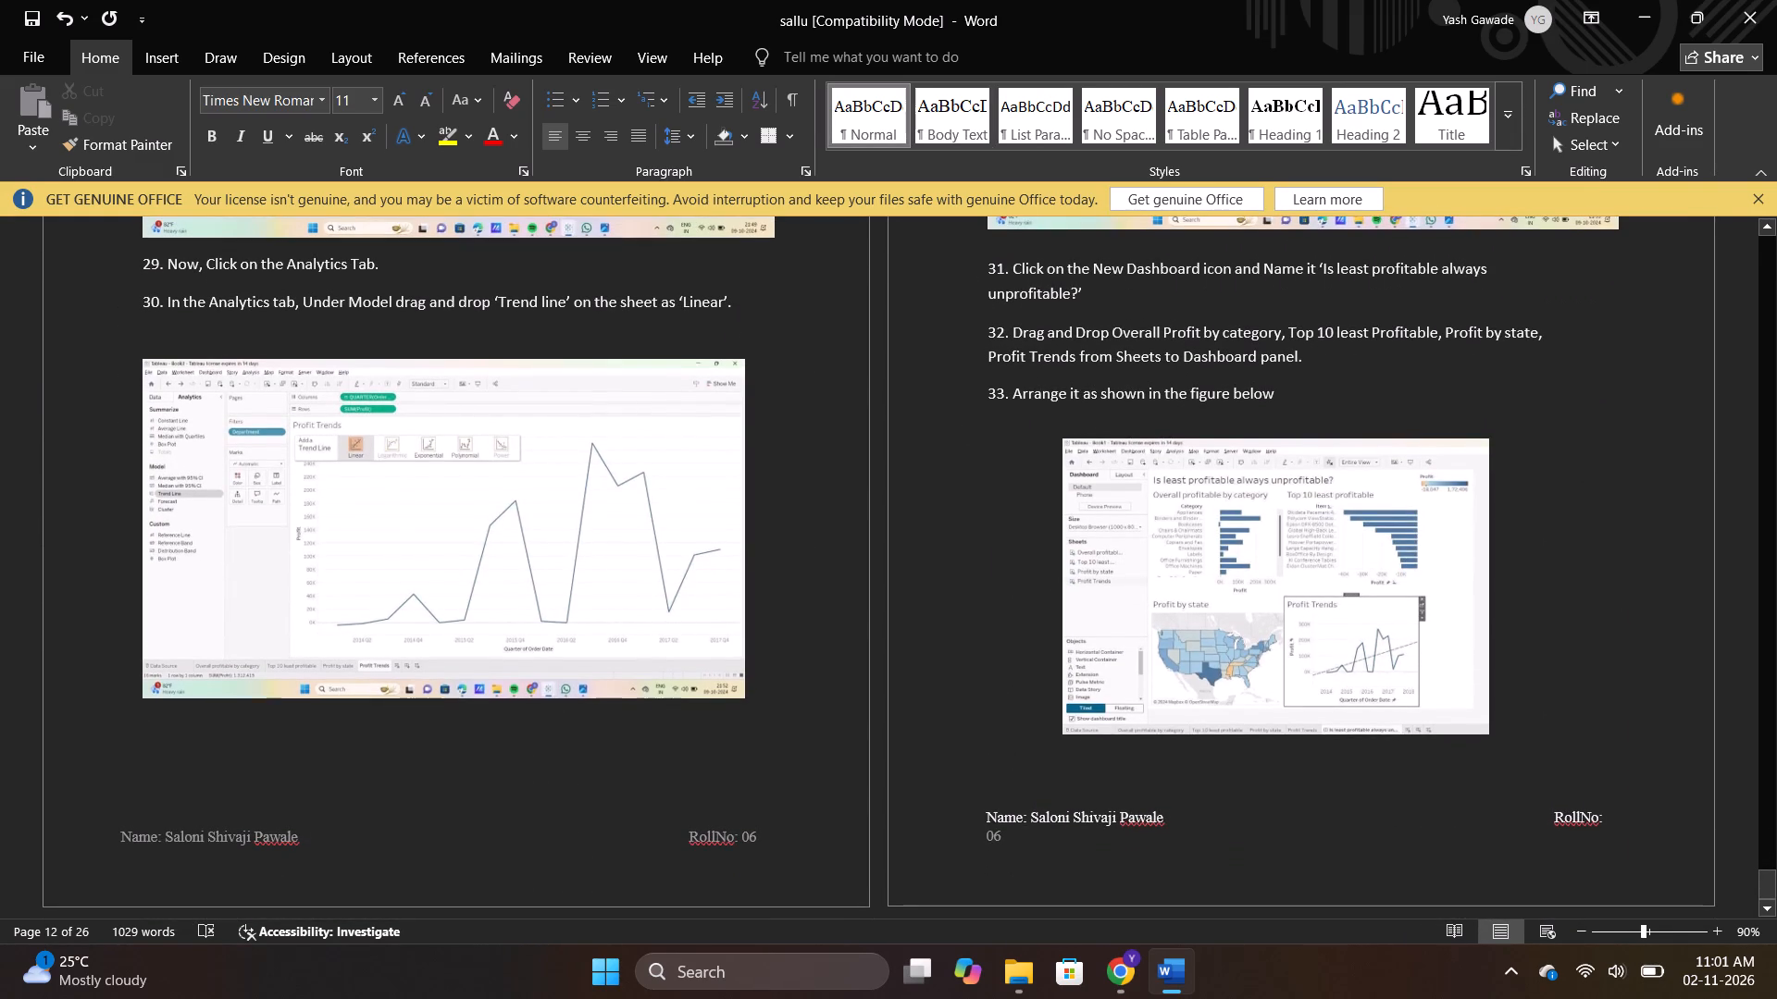
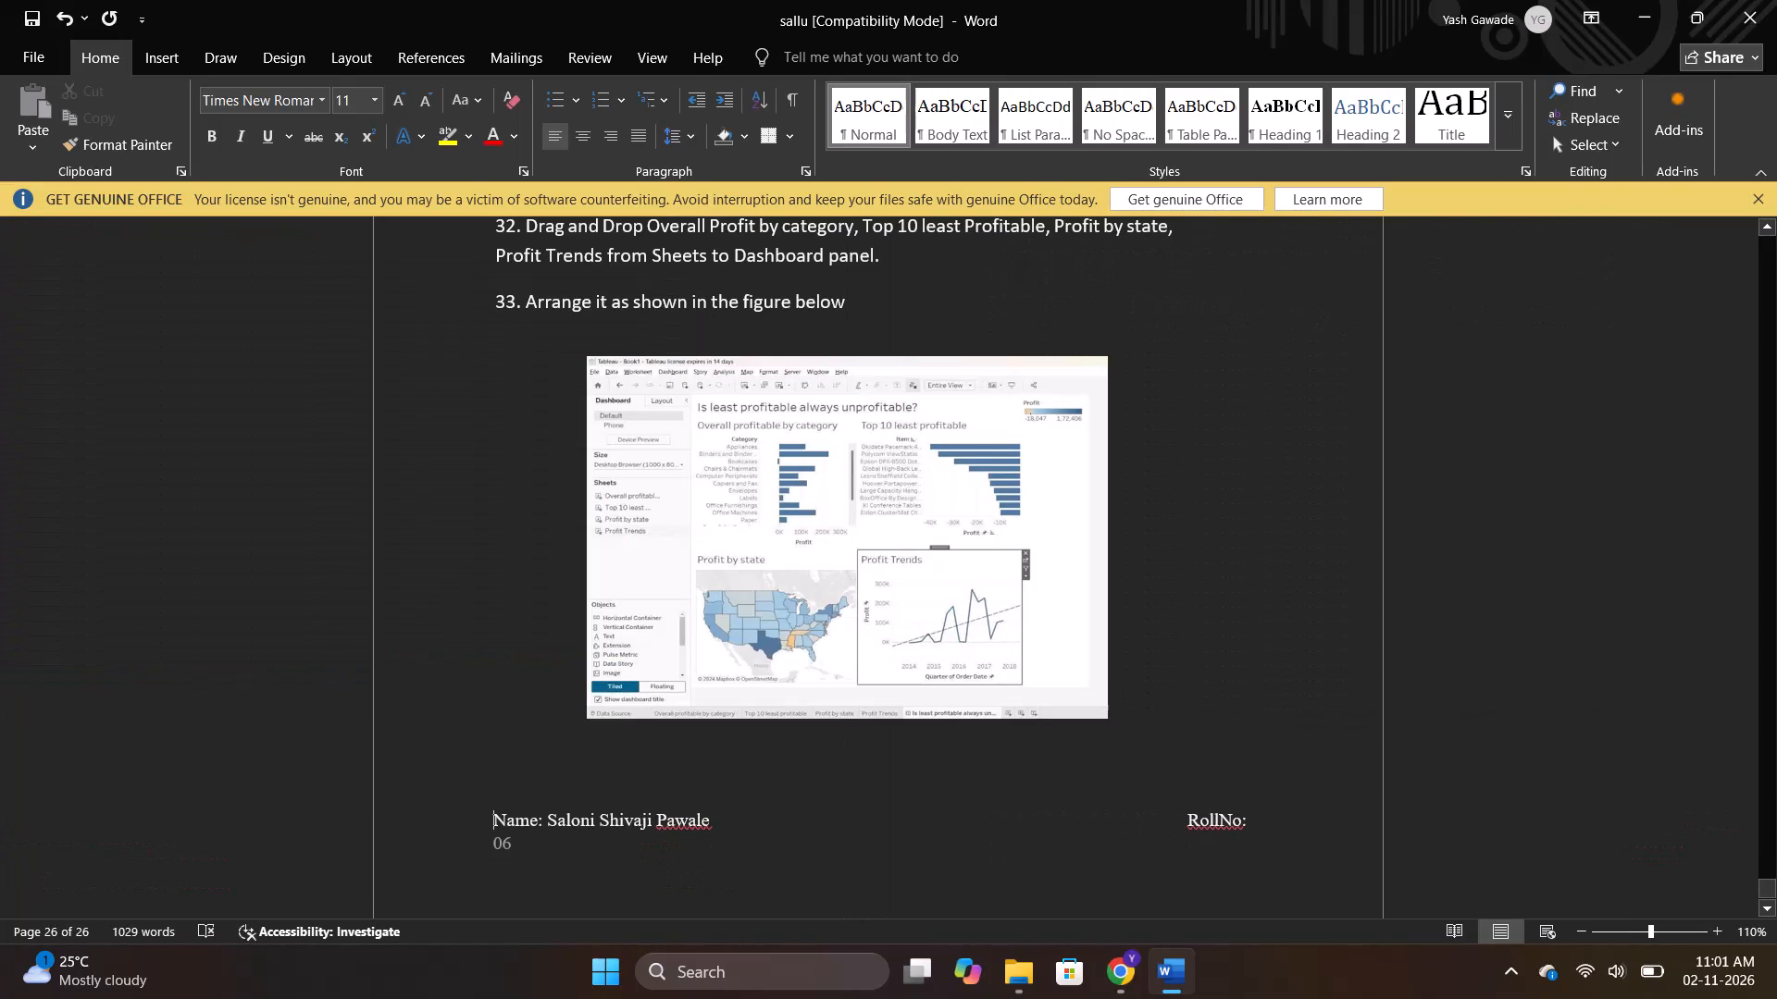
Adjust the gap between the name and "RollNo:" in the last page's body line, using spaces to make room for the number.
scroll(982, 829, down, 1)
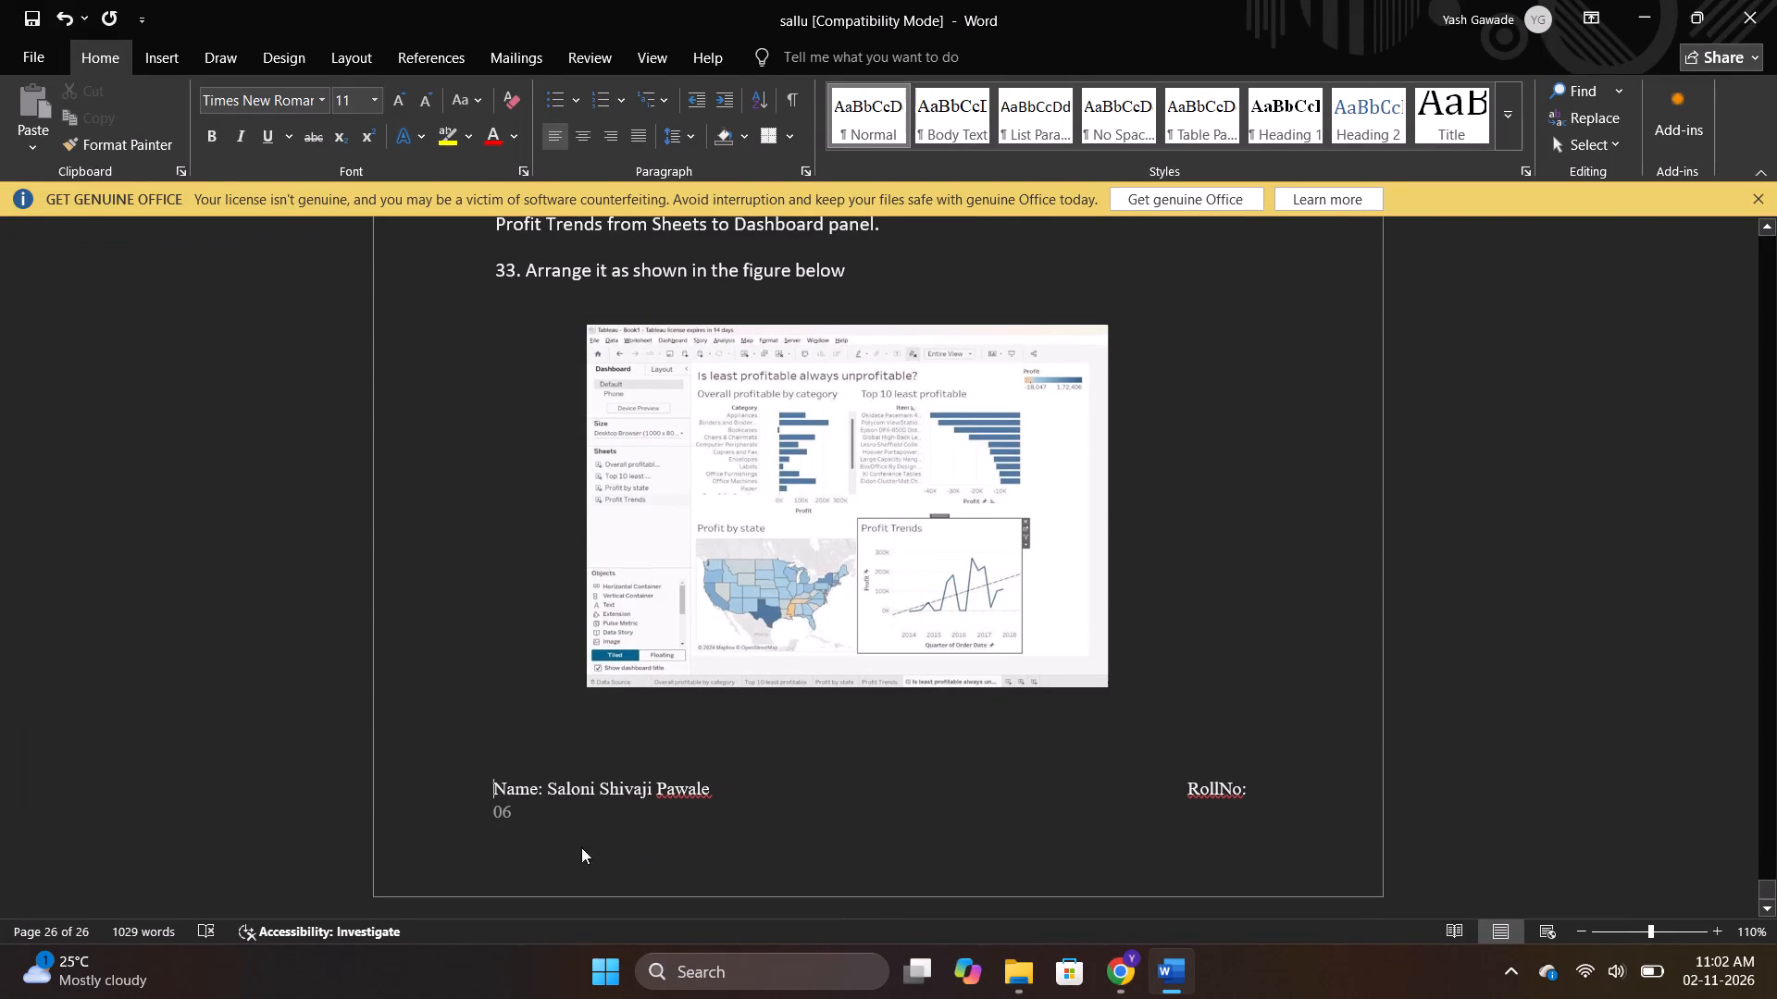
double_click(1180, 792)
key(BackSpace)
key(BackSpace)
key(BackSpace)
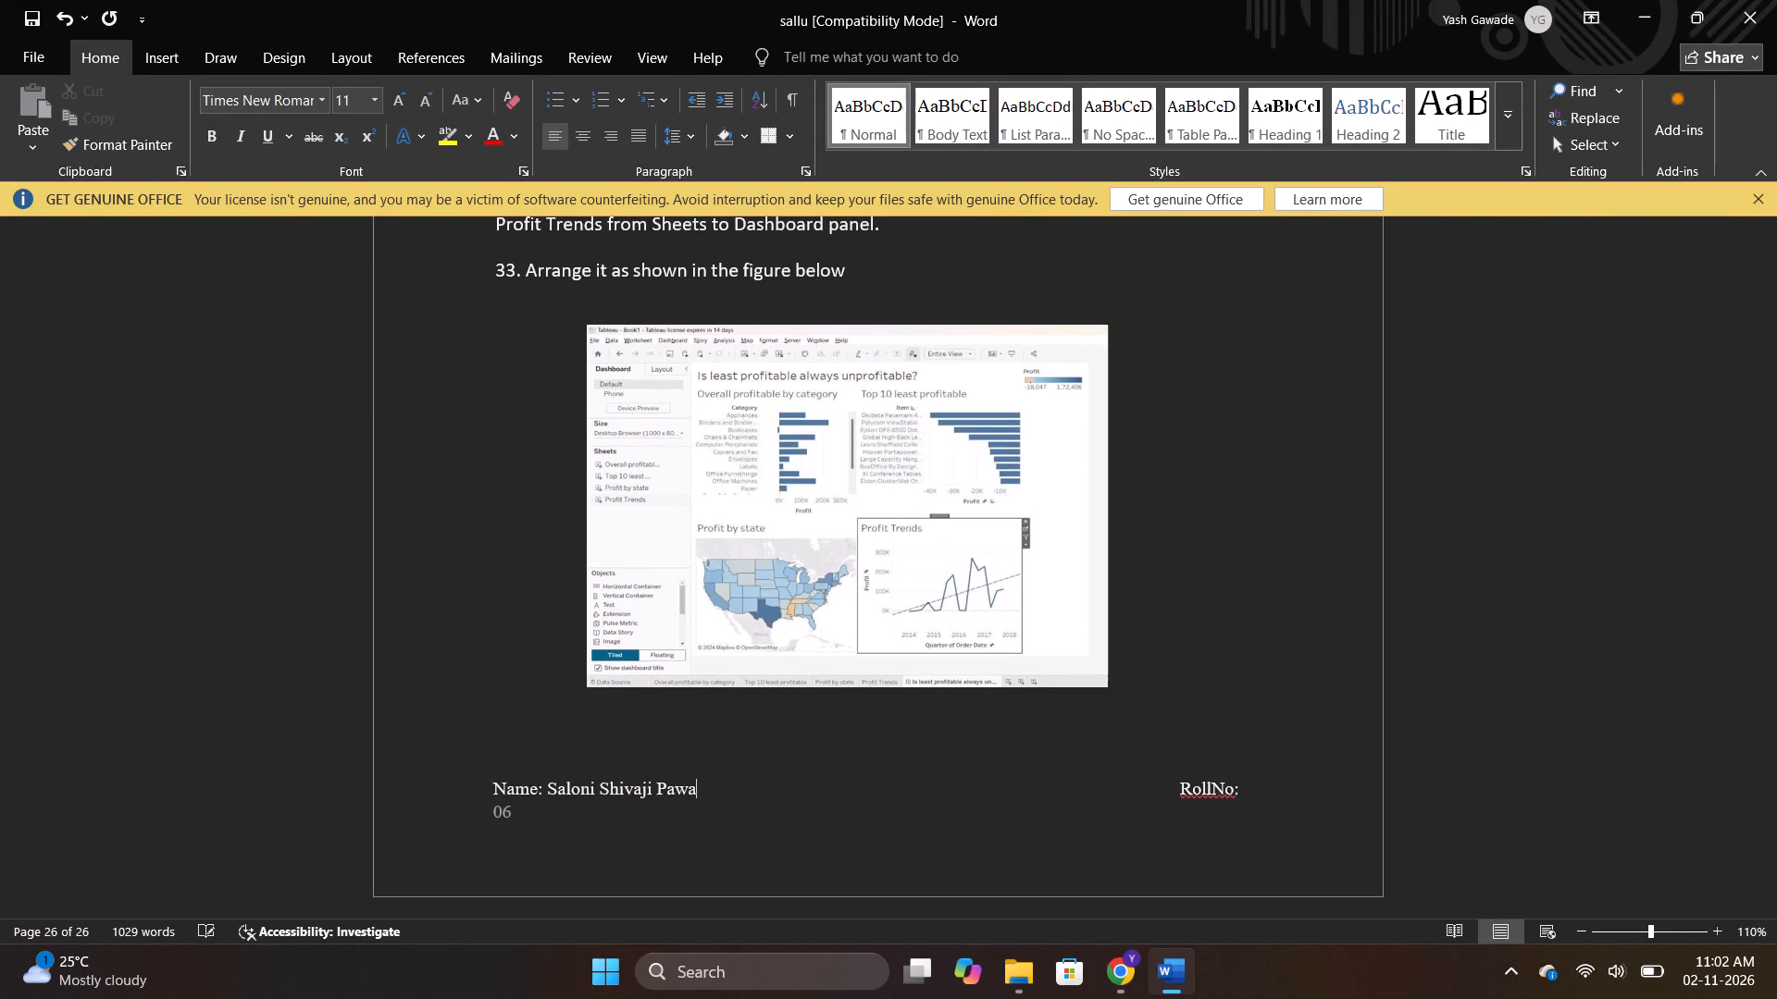
key(l)
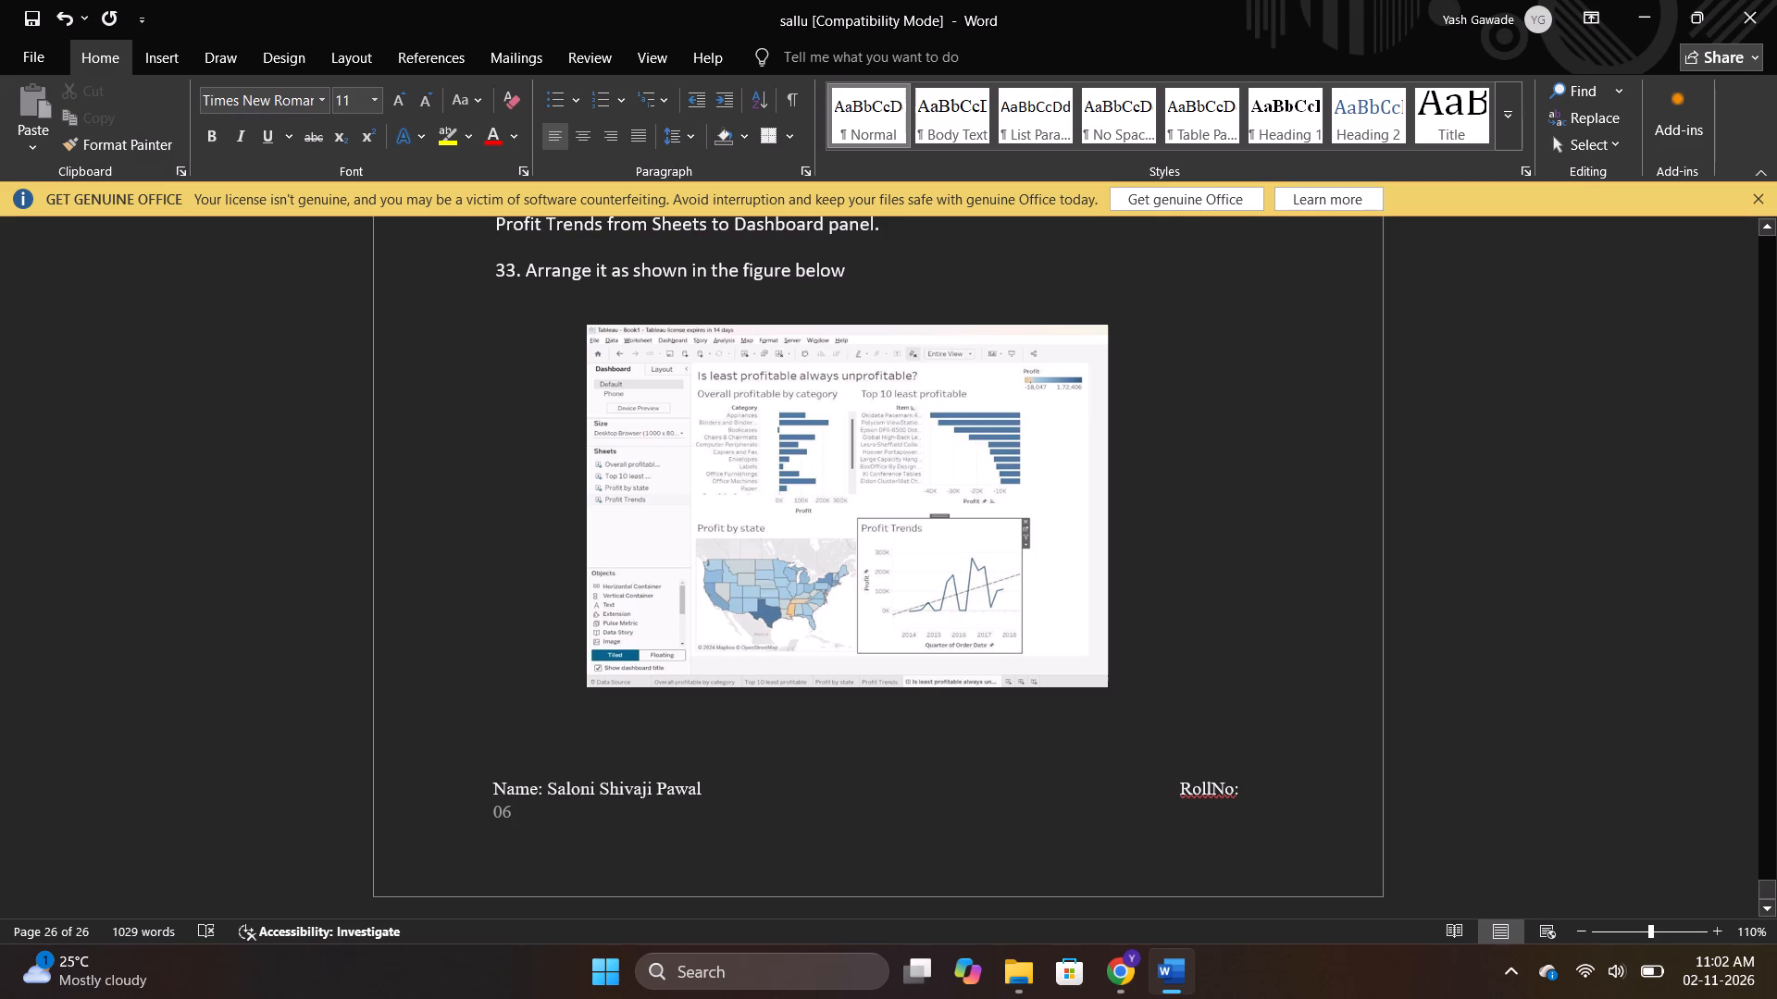
click(1177, 778)
key(BackSpace)
key(space)
key(space)
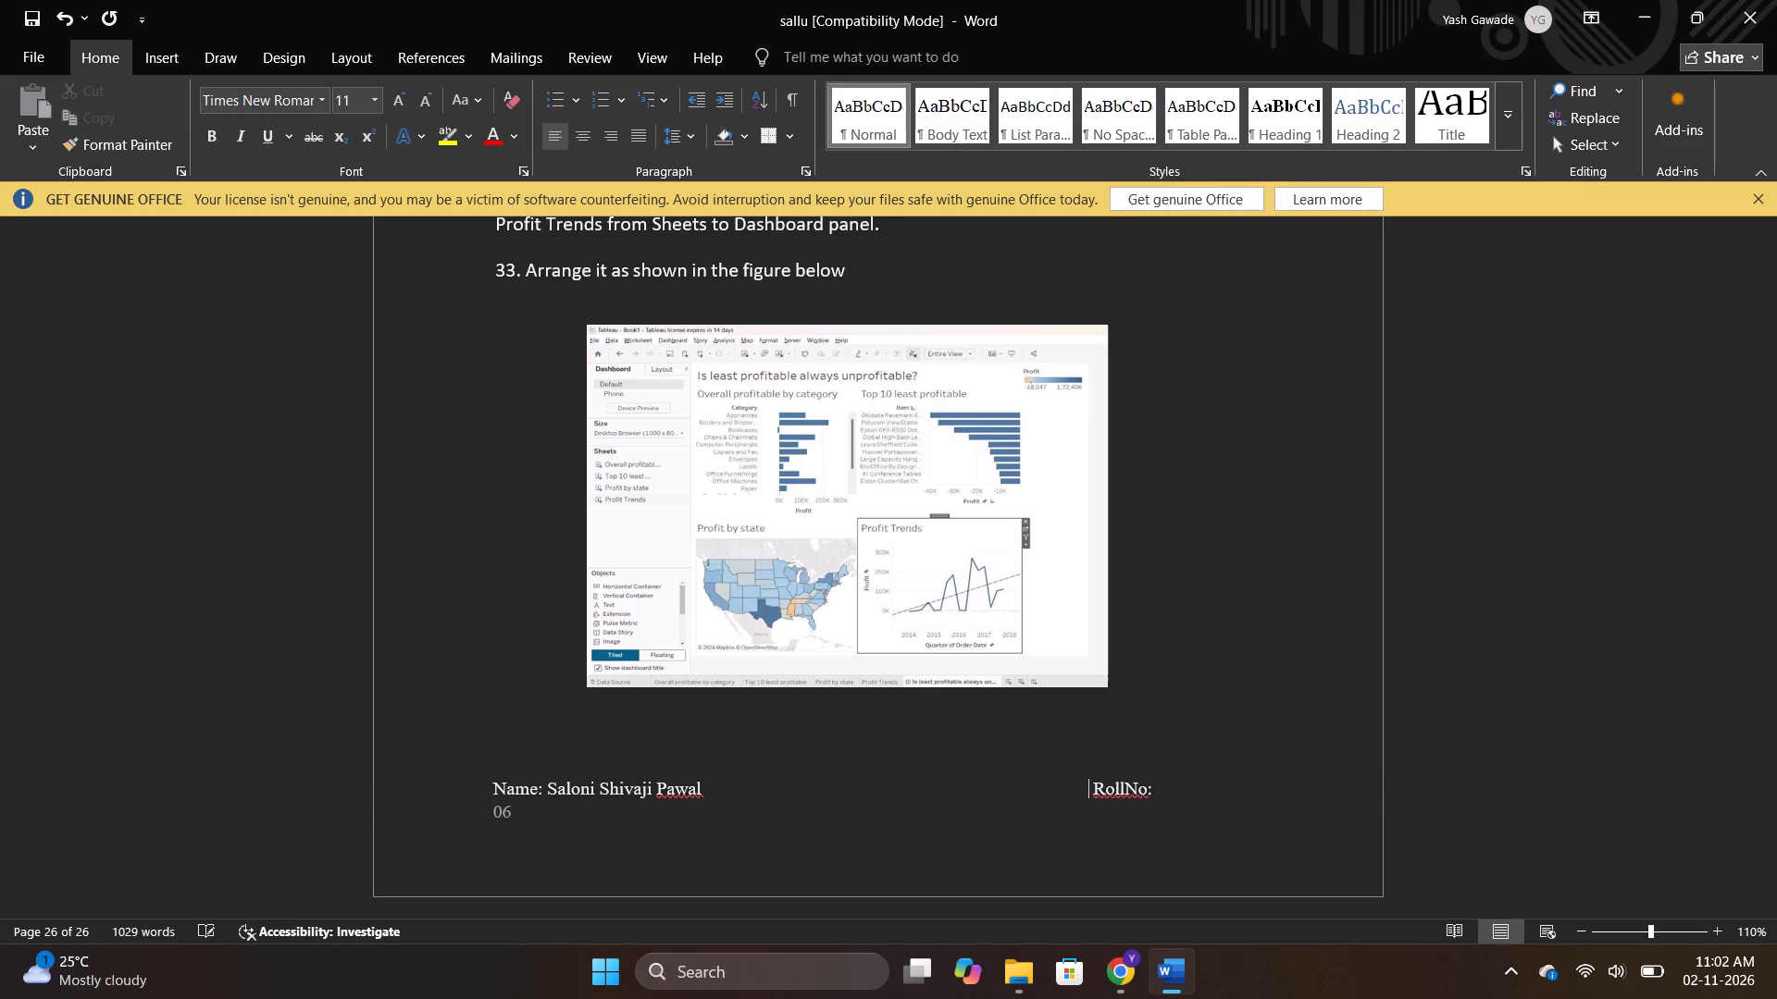
key(space)
key(space)
key(space)
key(space)
key(space)
key(space)
key(space)
key(space)
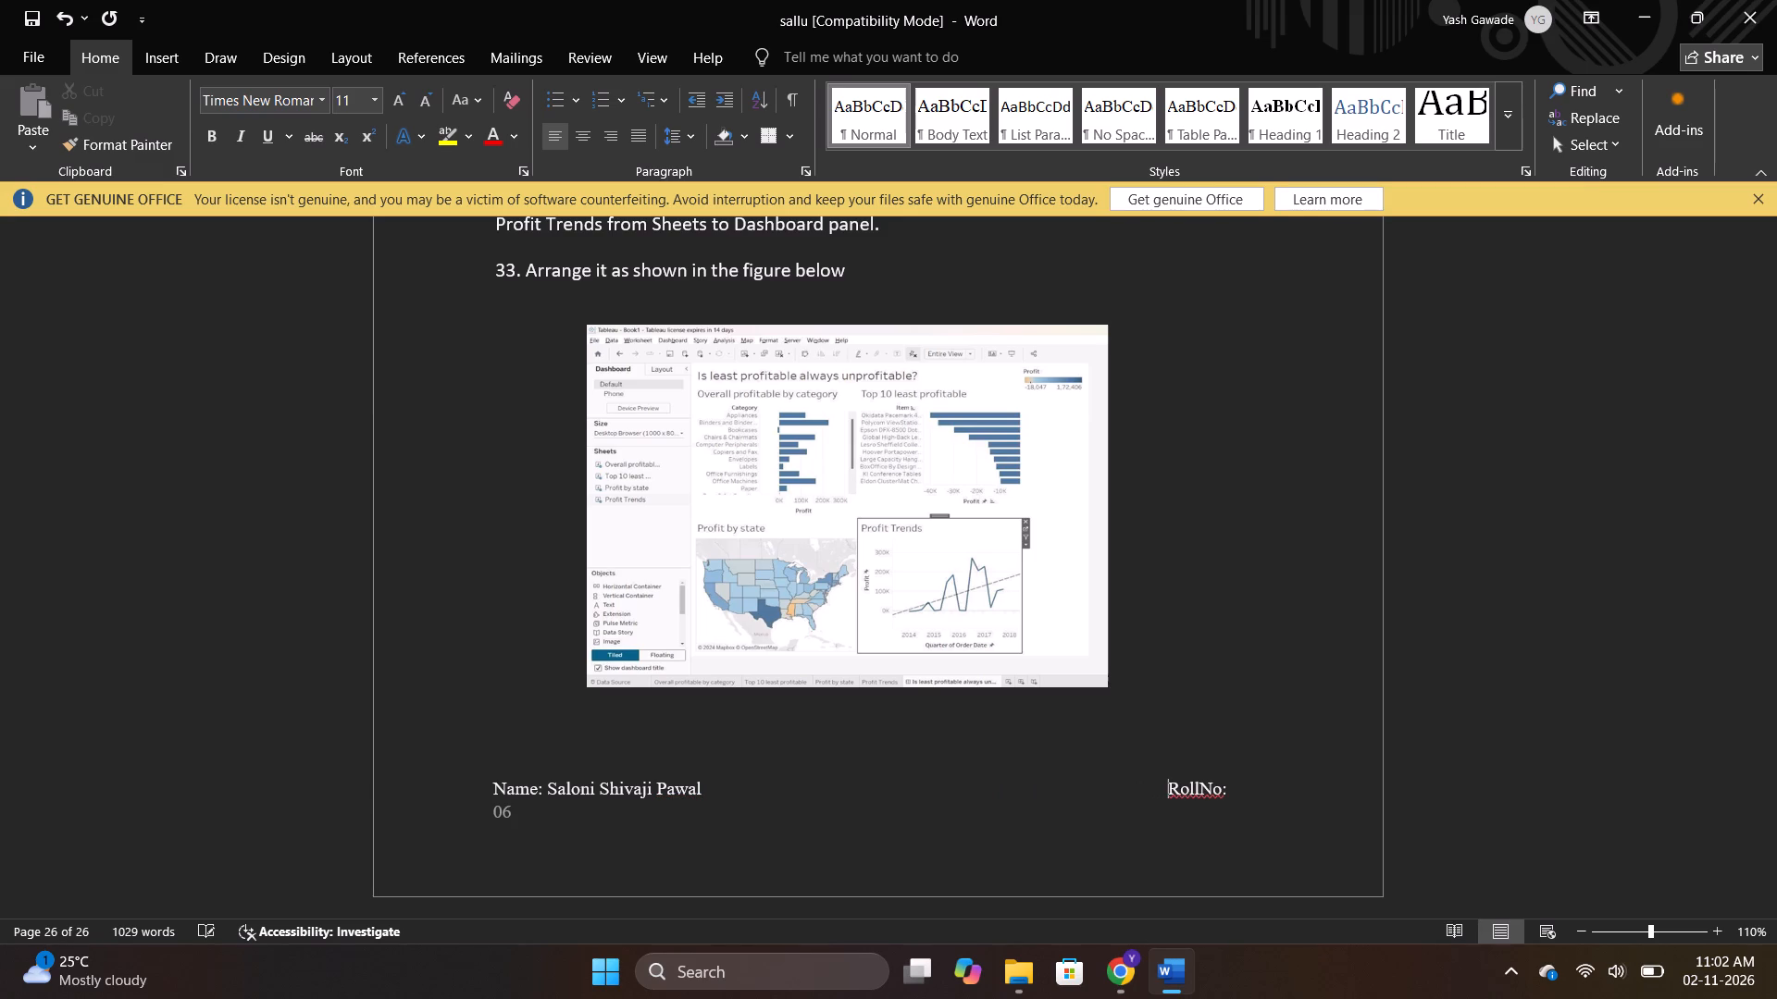
Enter the roll number directly after "RollNo:" on the same line as the name.
key(Right)
key(Right)
key(Right)
key(Right)
key(Right)
key(Right)
key(Right)
text(06)
Delete the leftover roll number text box from the last page's footer, below the name line.
click(551, 827)
double_click(503, 805)
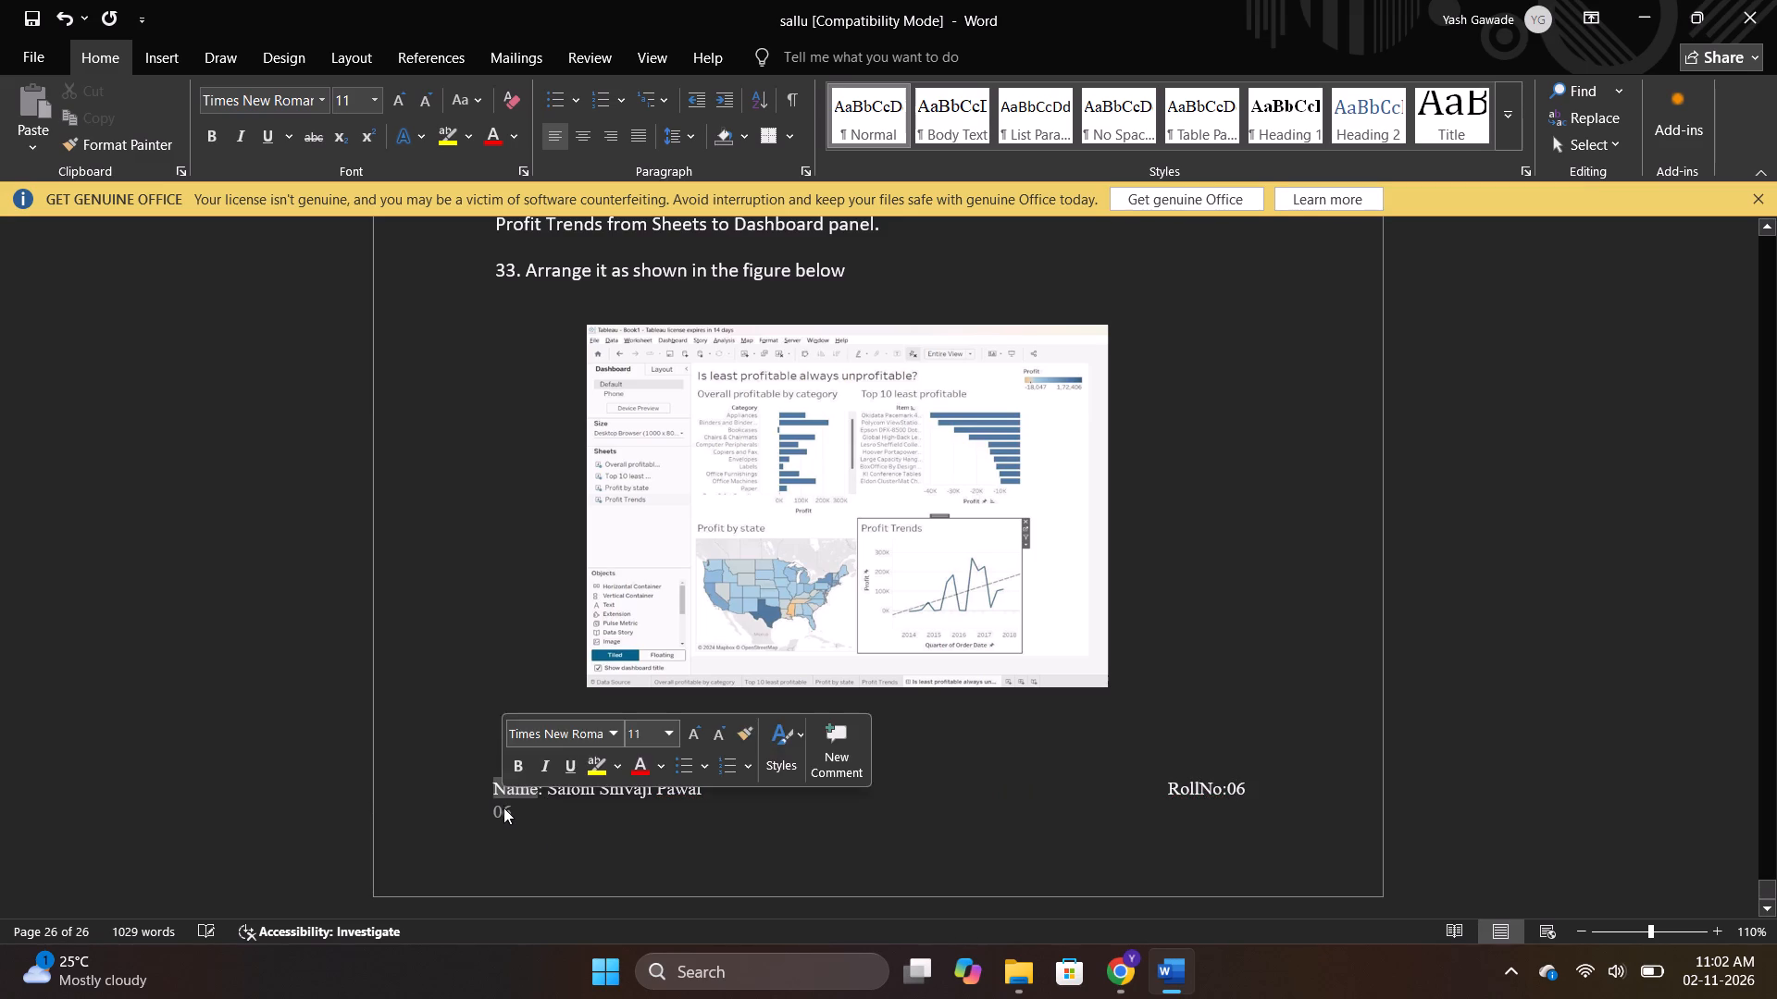
double_click(503, 808)
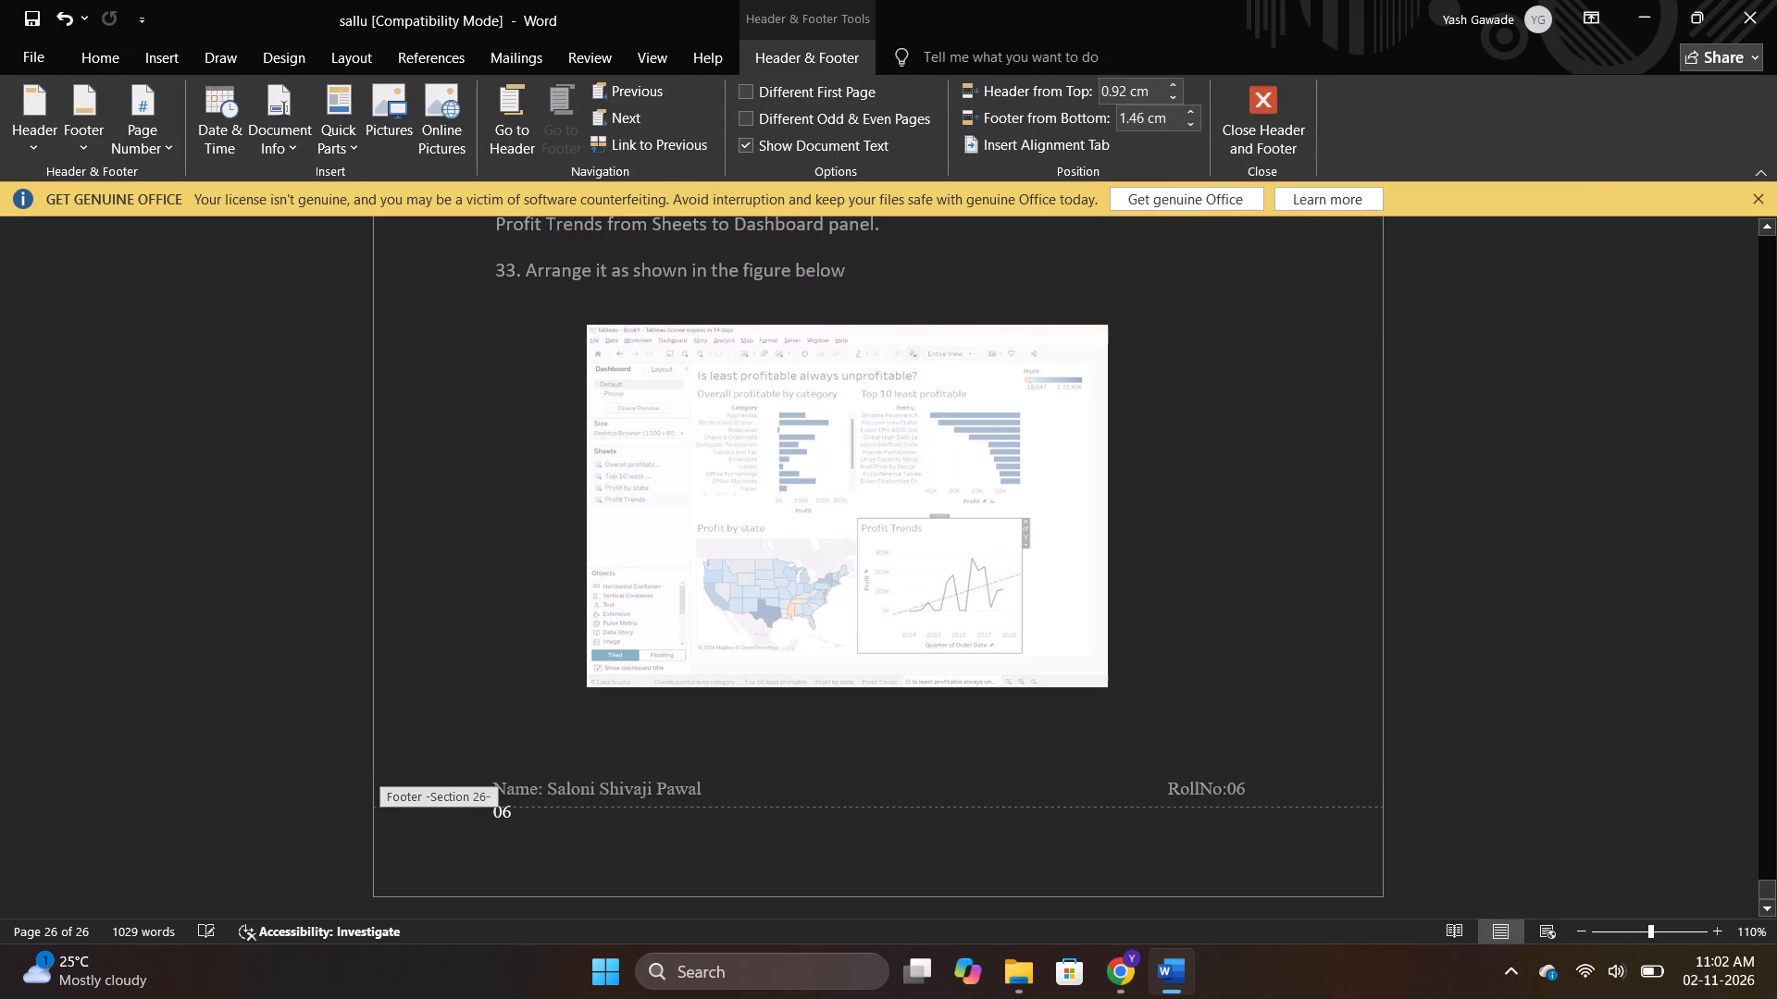
key(Right)
key(Right)
key(BackSpace)
key(BackSpace)
key(BackSpace)
key(Down)
key(Up)
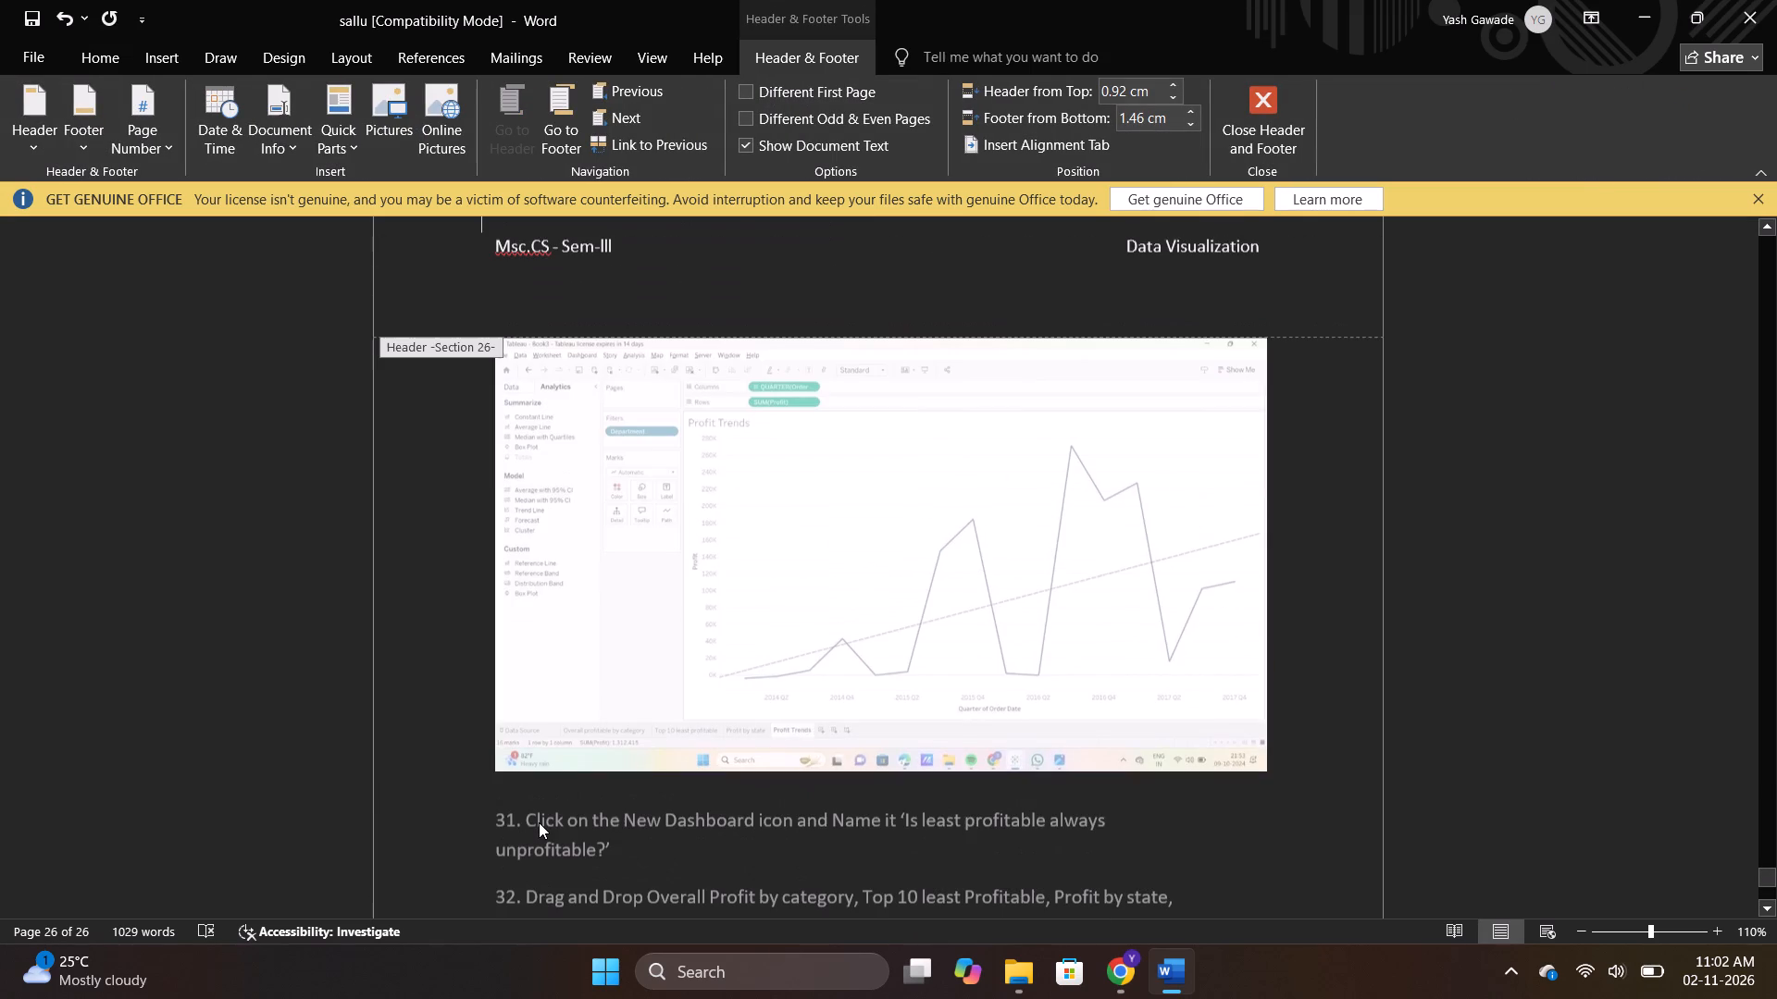
scroll(539, 822, down, 6)
click(519, 816)
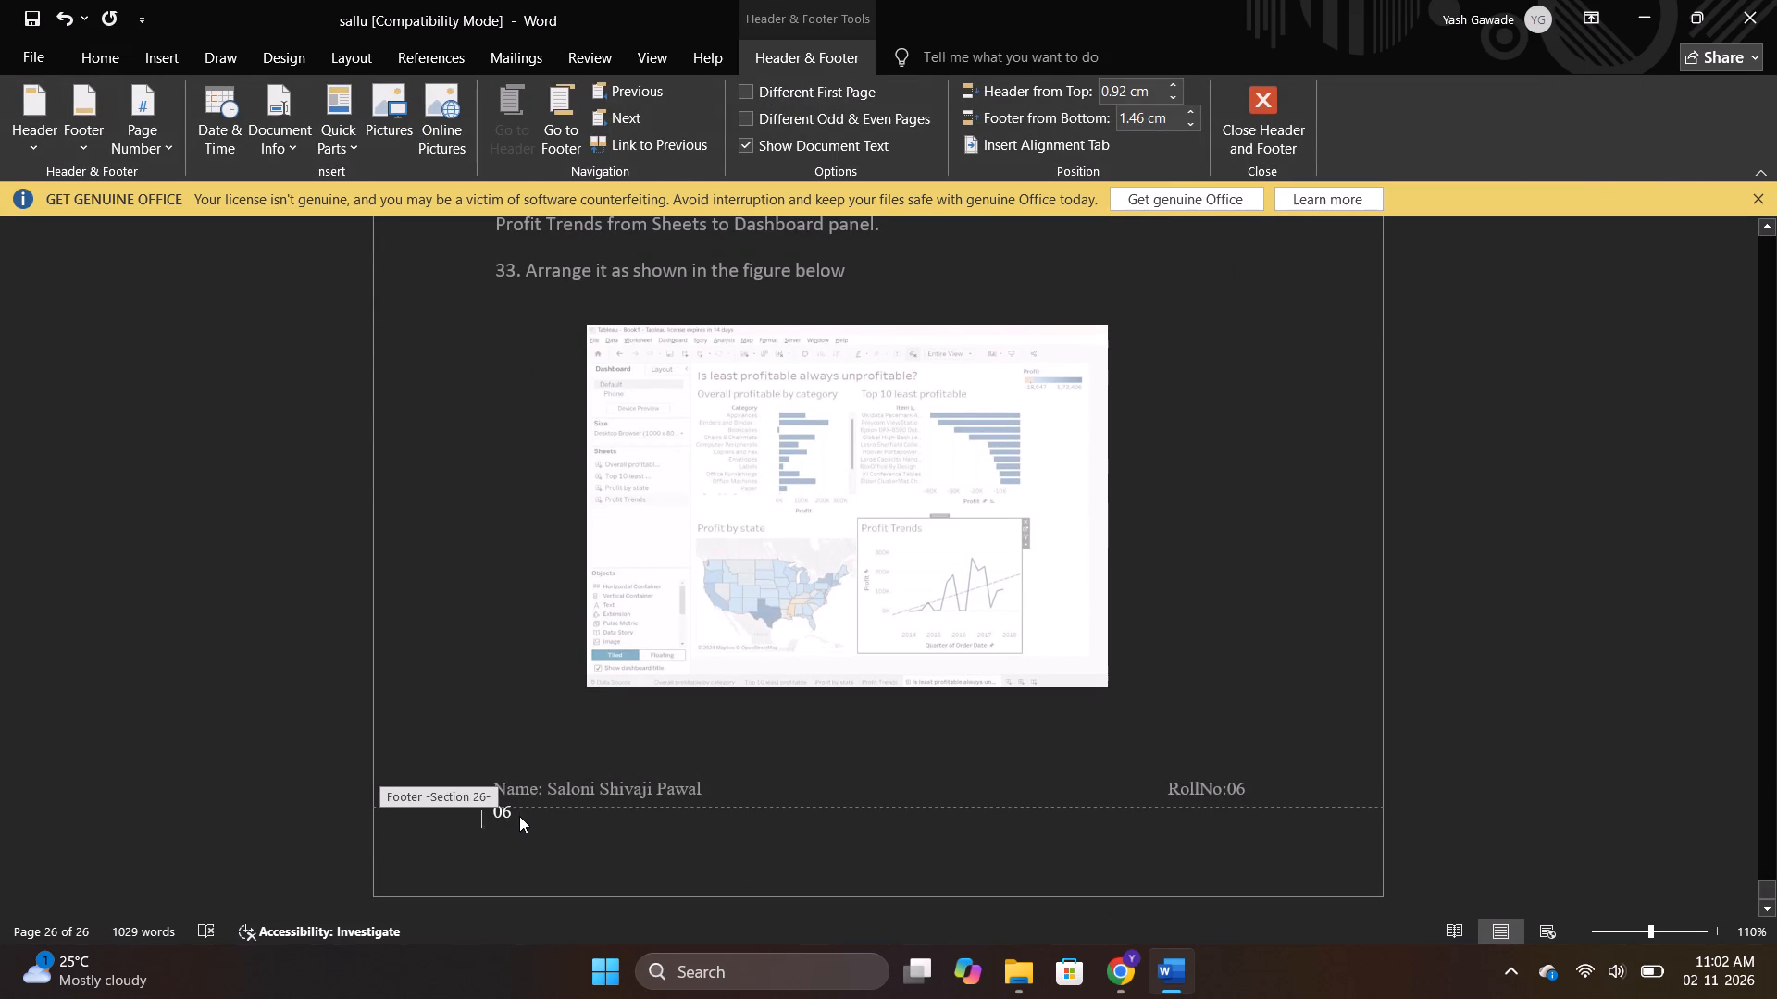
triple_click(510, 818)
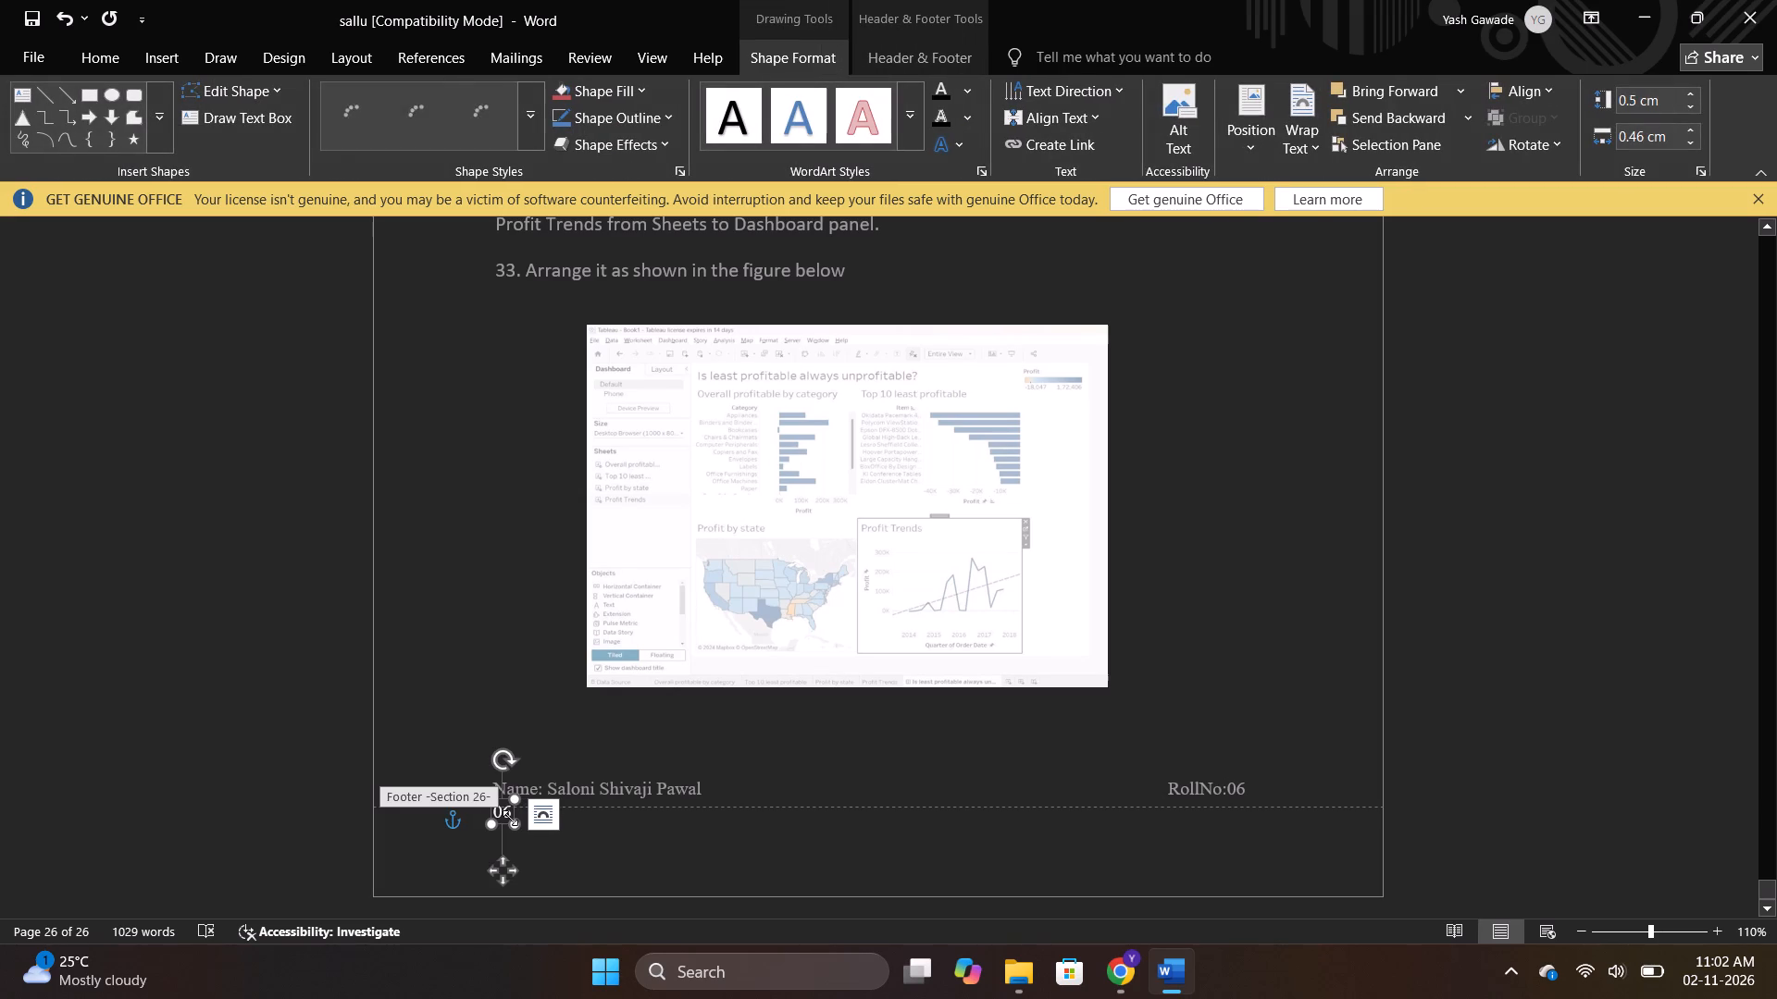
scroll(510, 818, down, 5)
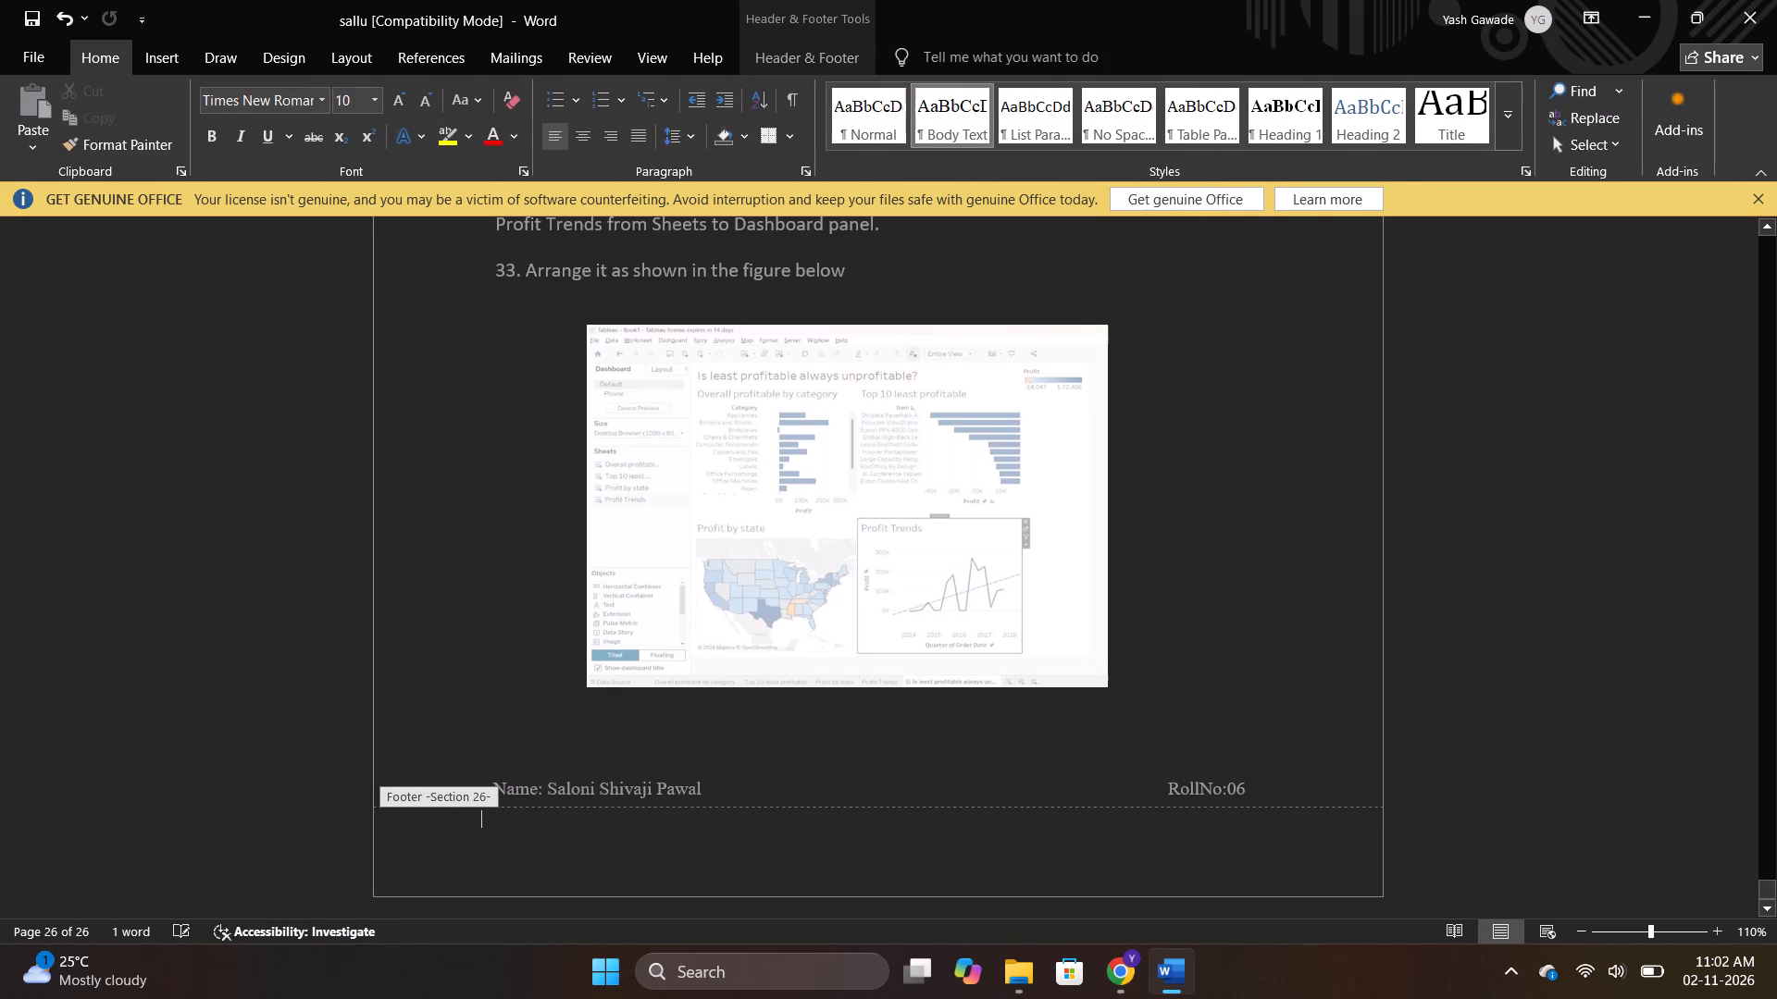
Check the footers and page layout of the Practical No. 7 and 8 pages against the last page's name line.
scroll(728, 838, down, 3)
scroll(728, 838, up, 2)
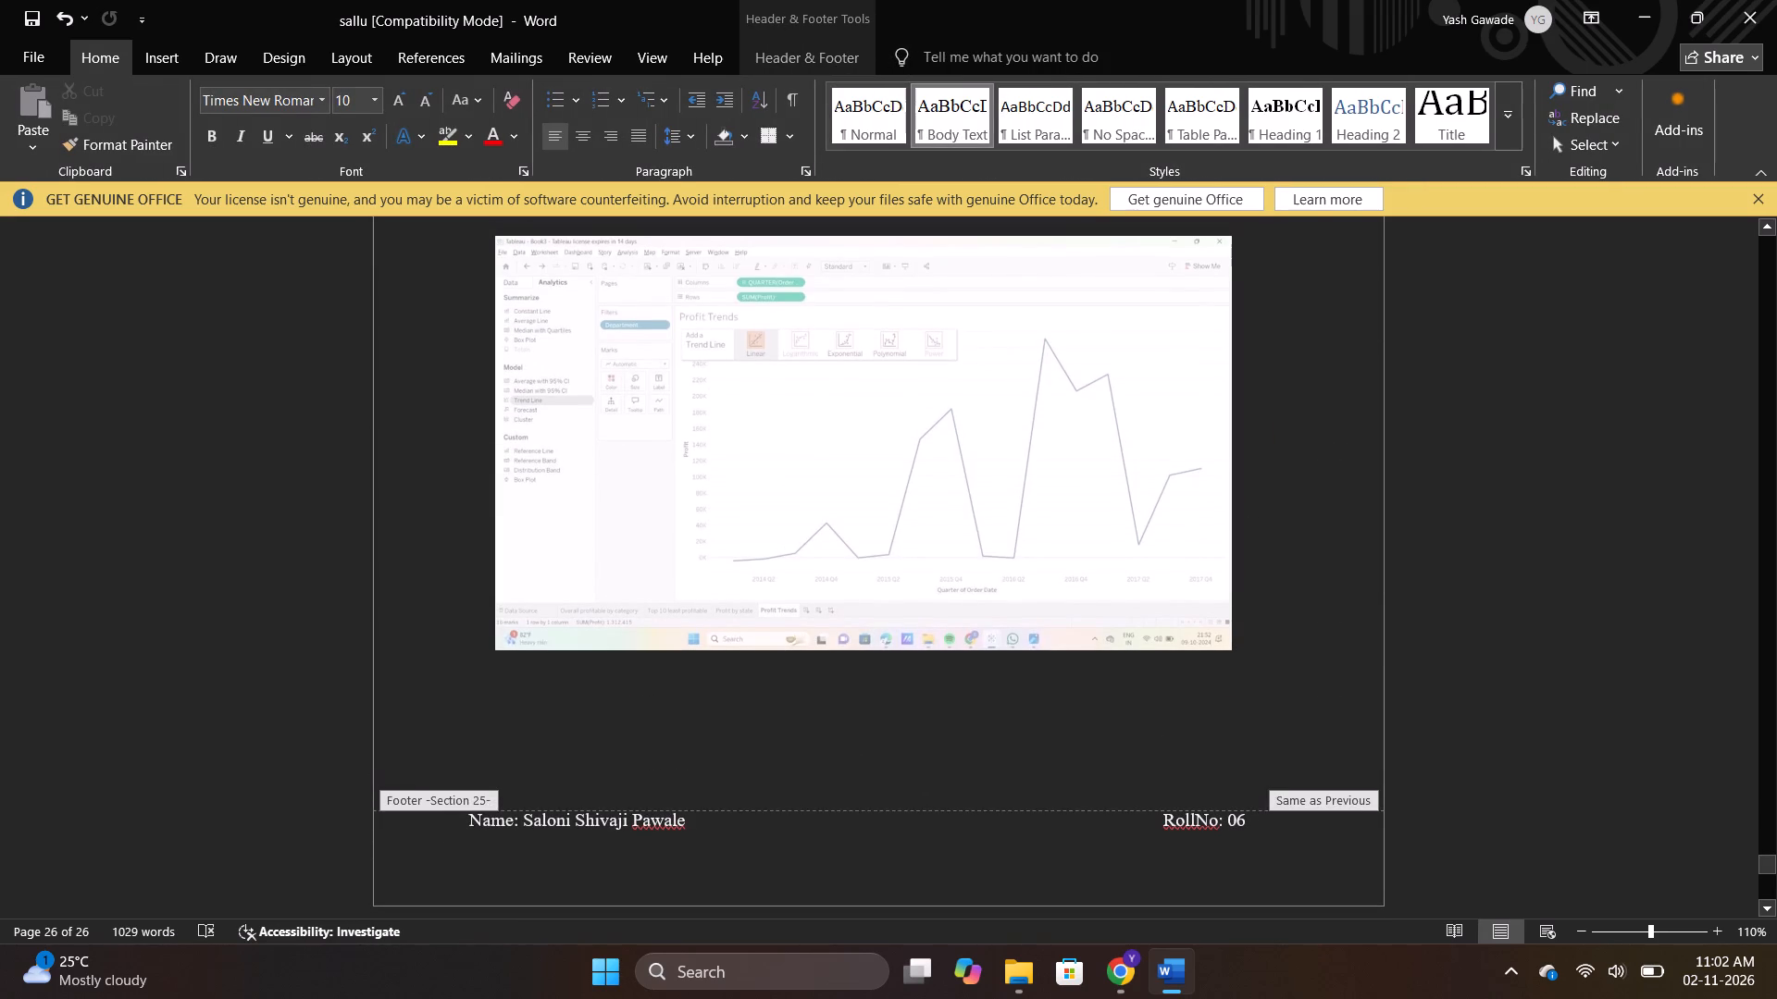
scroll(789, 761, up, 6)
scroll(789, 761, down, 2)
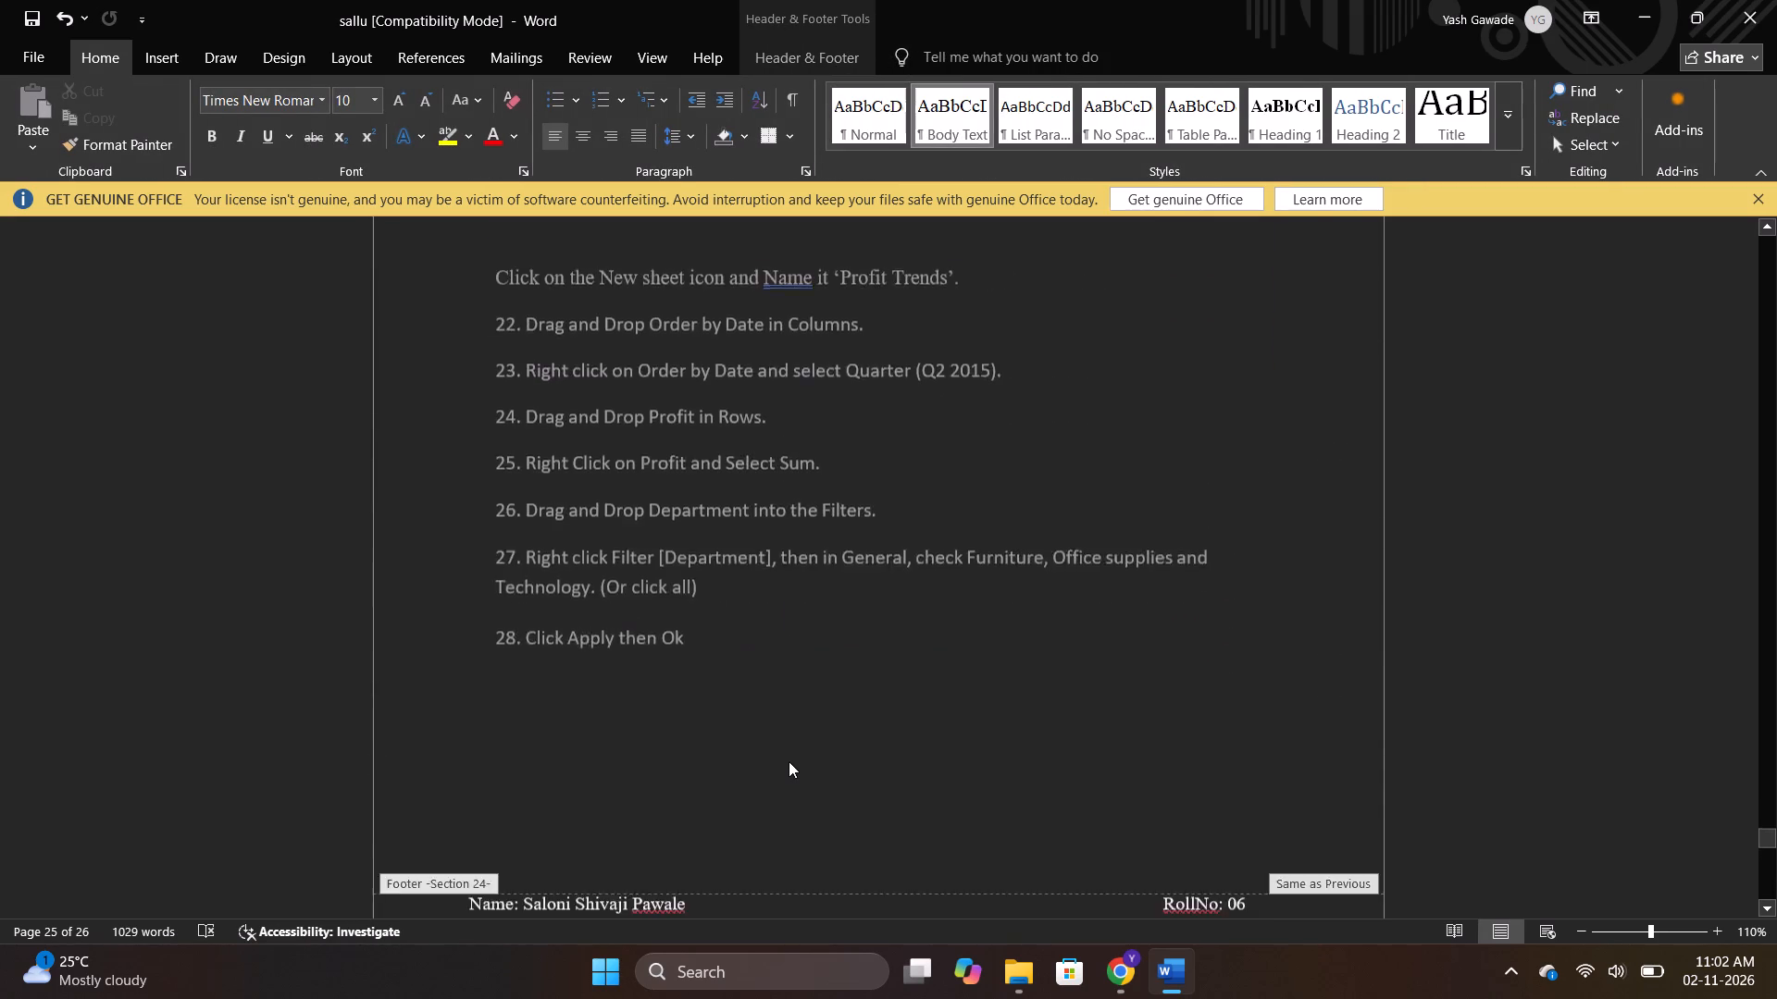
scroll(789, 761, down, 3)
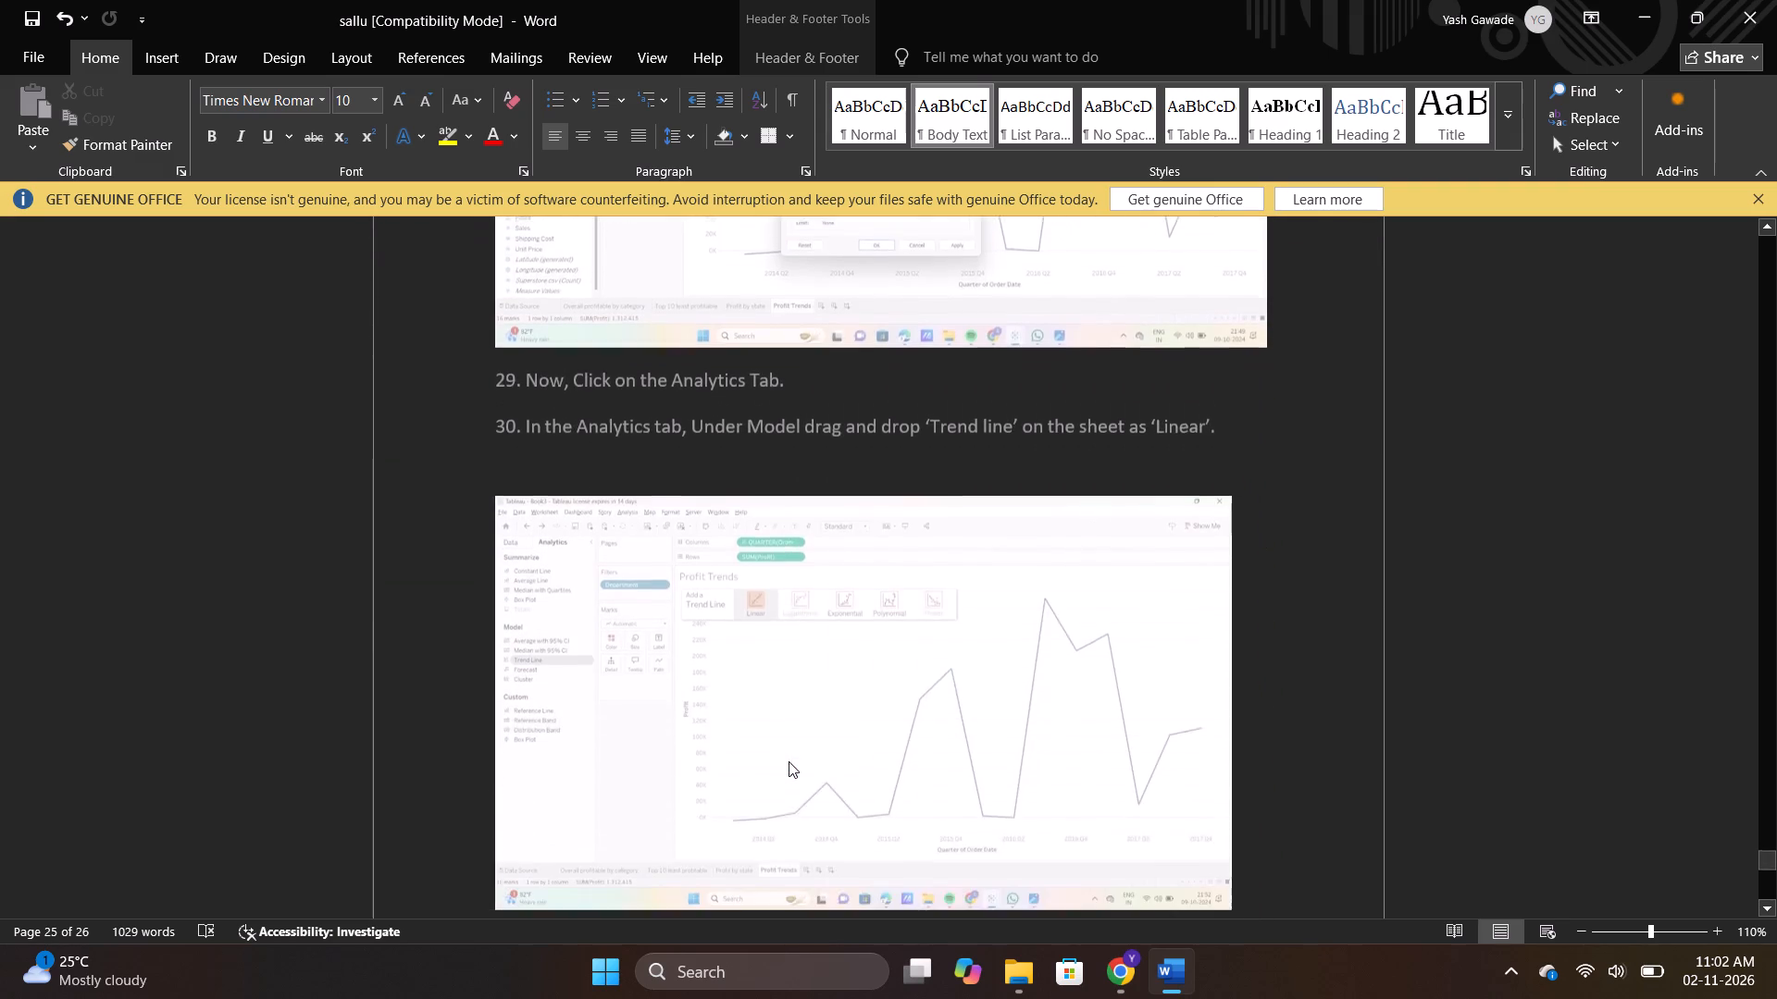
scroll(789, 761, down, 1)
scroll(789, 761, up, 20)
scroll(789, 761, up, 1)
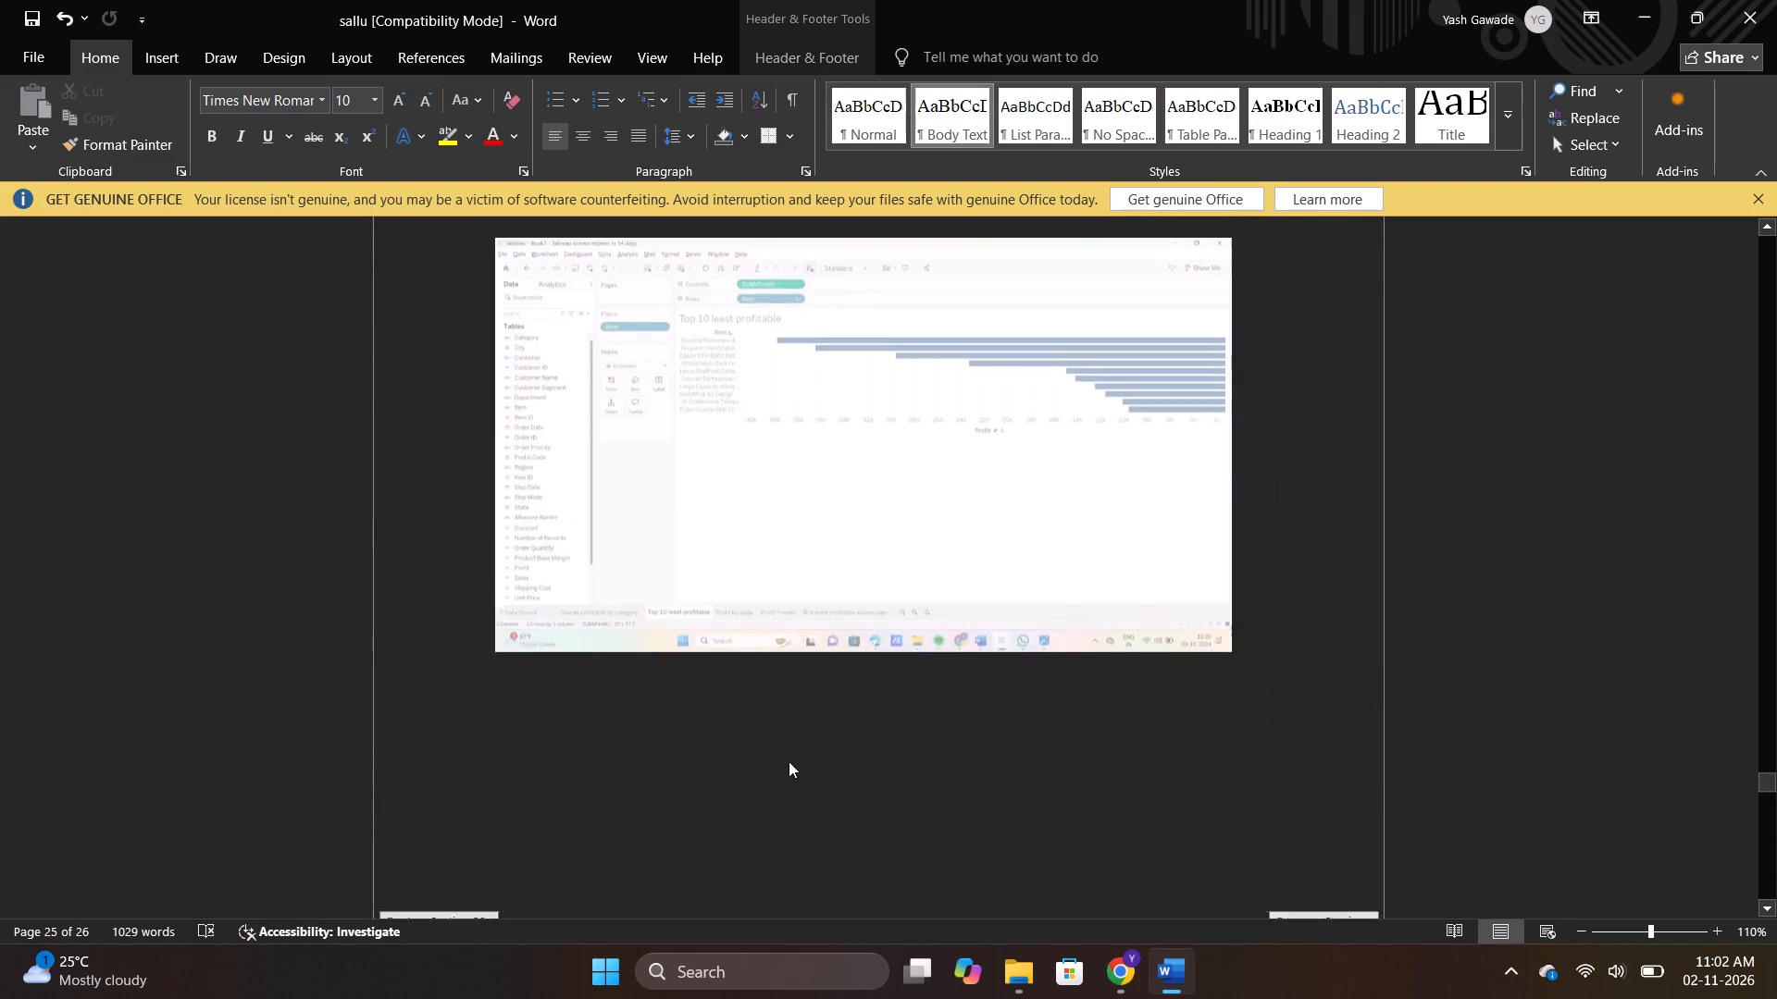
scroll(789, 761, up, 4)
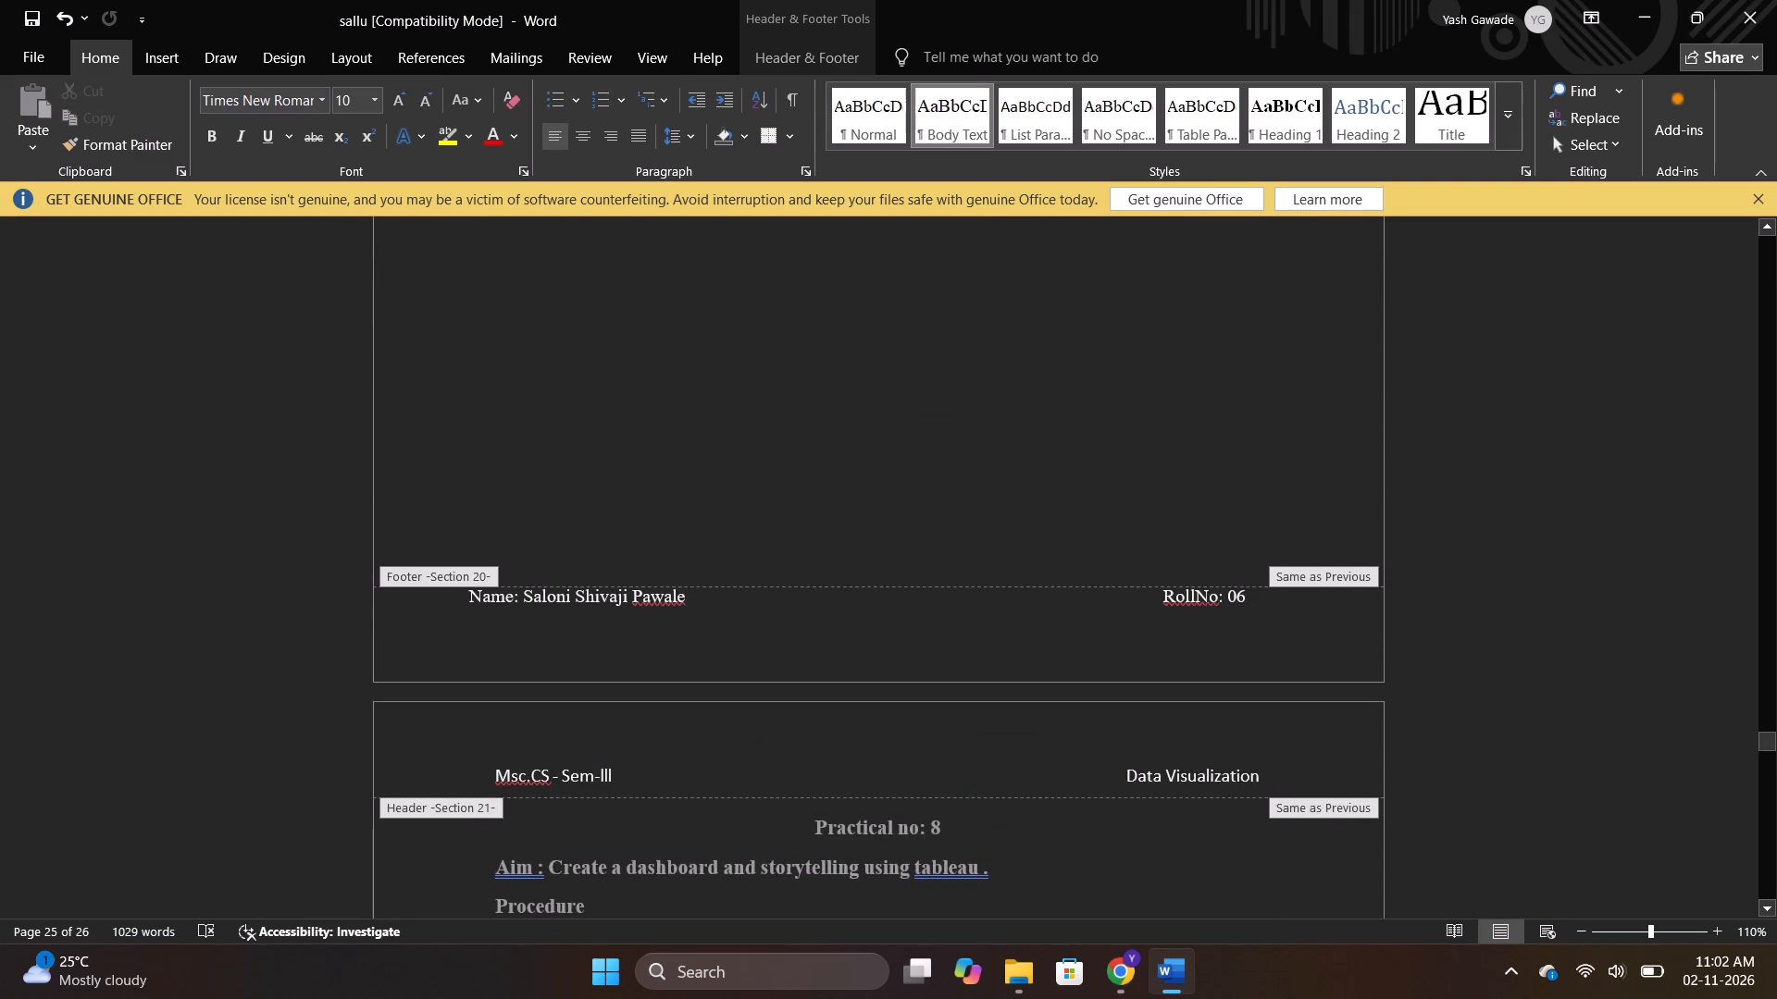
scroll(789, 761, up, 6)
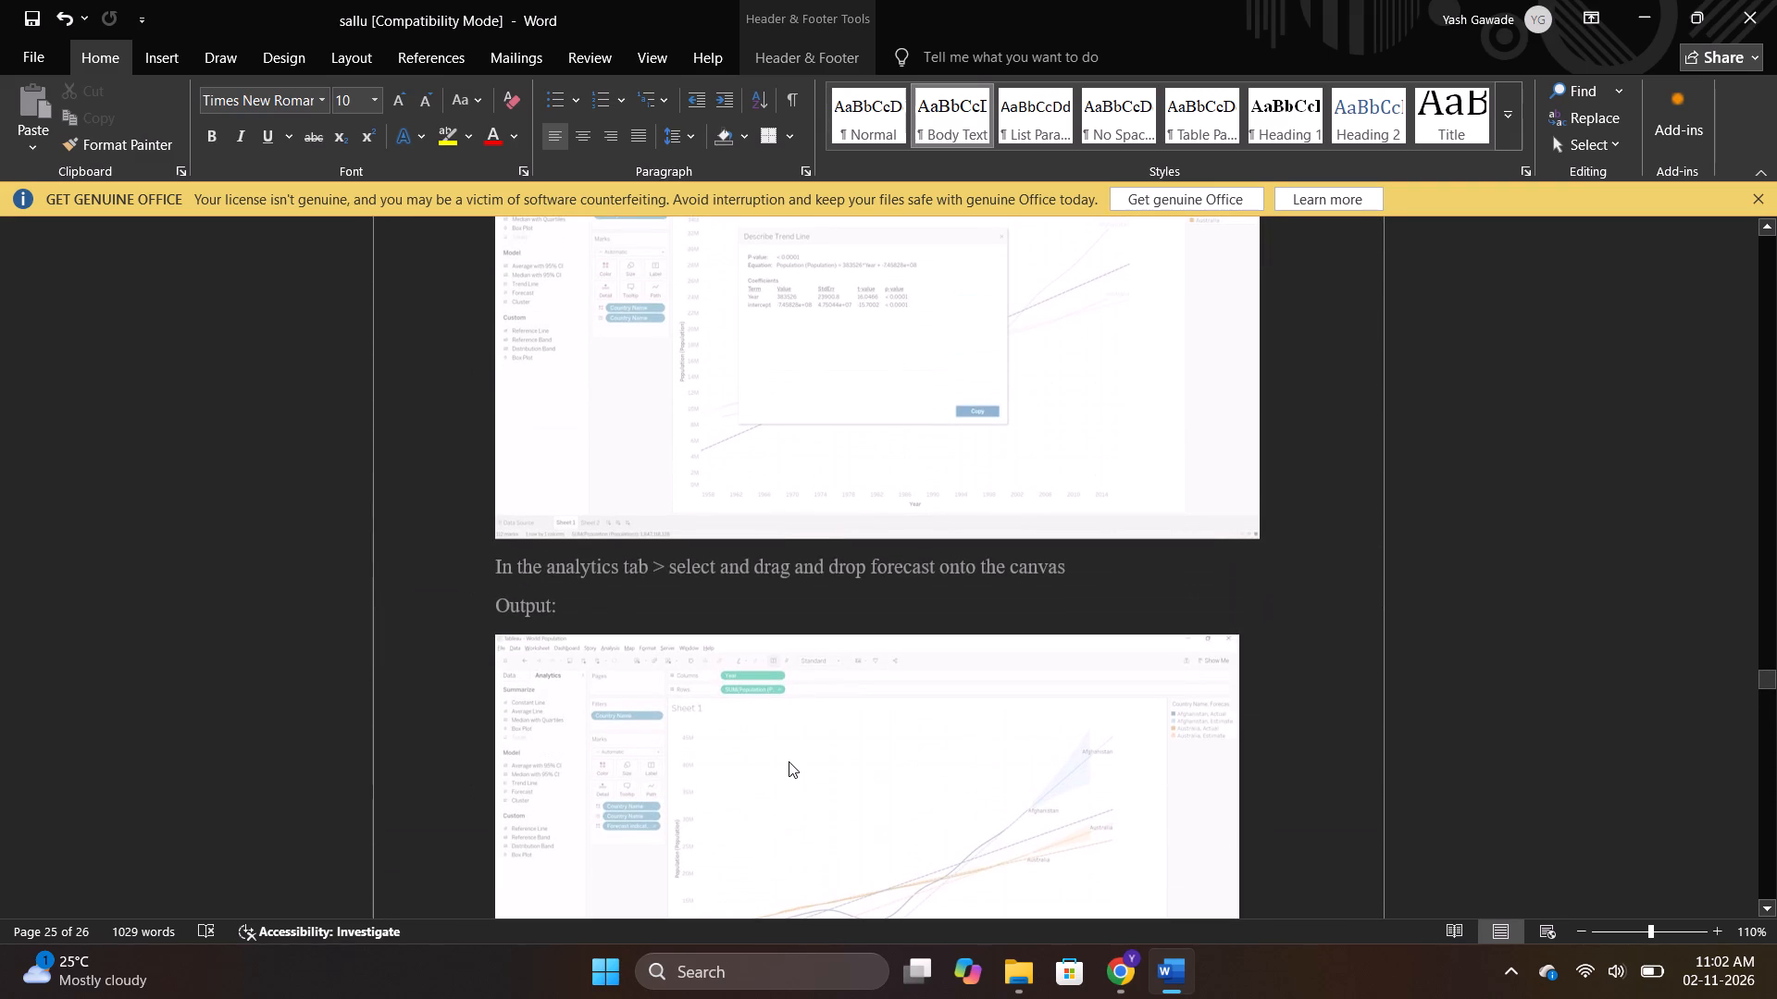
scroll(789, 761, down, 13)
scroll(789, 761, up, 6)
scroll(789, 761, down, 18)
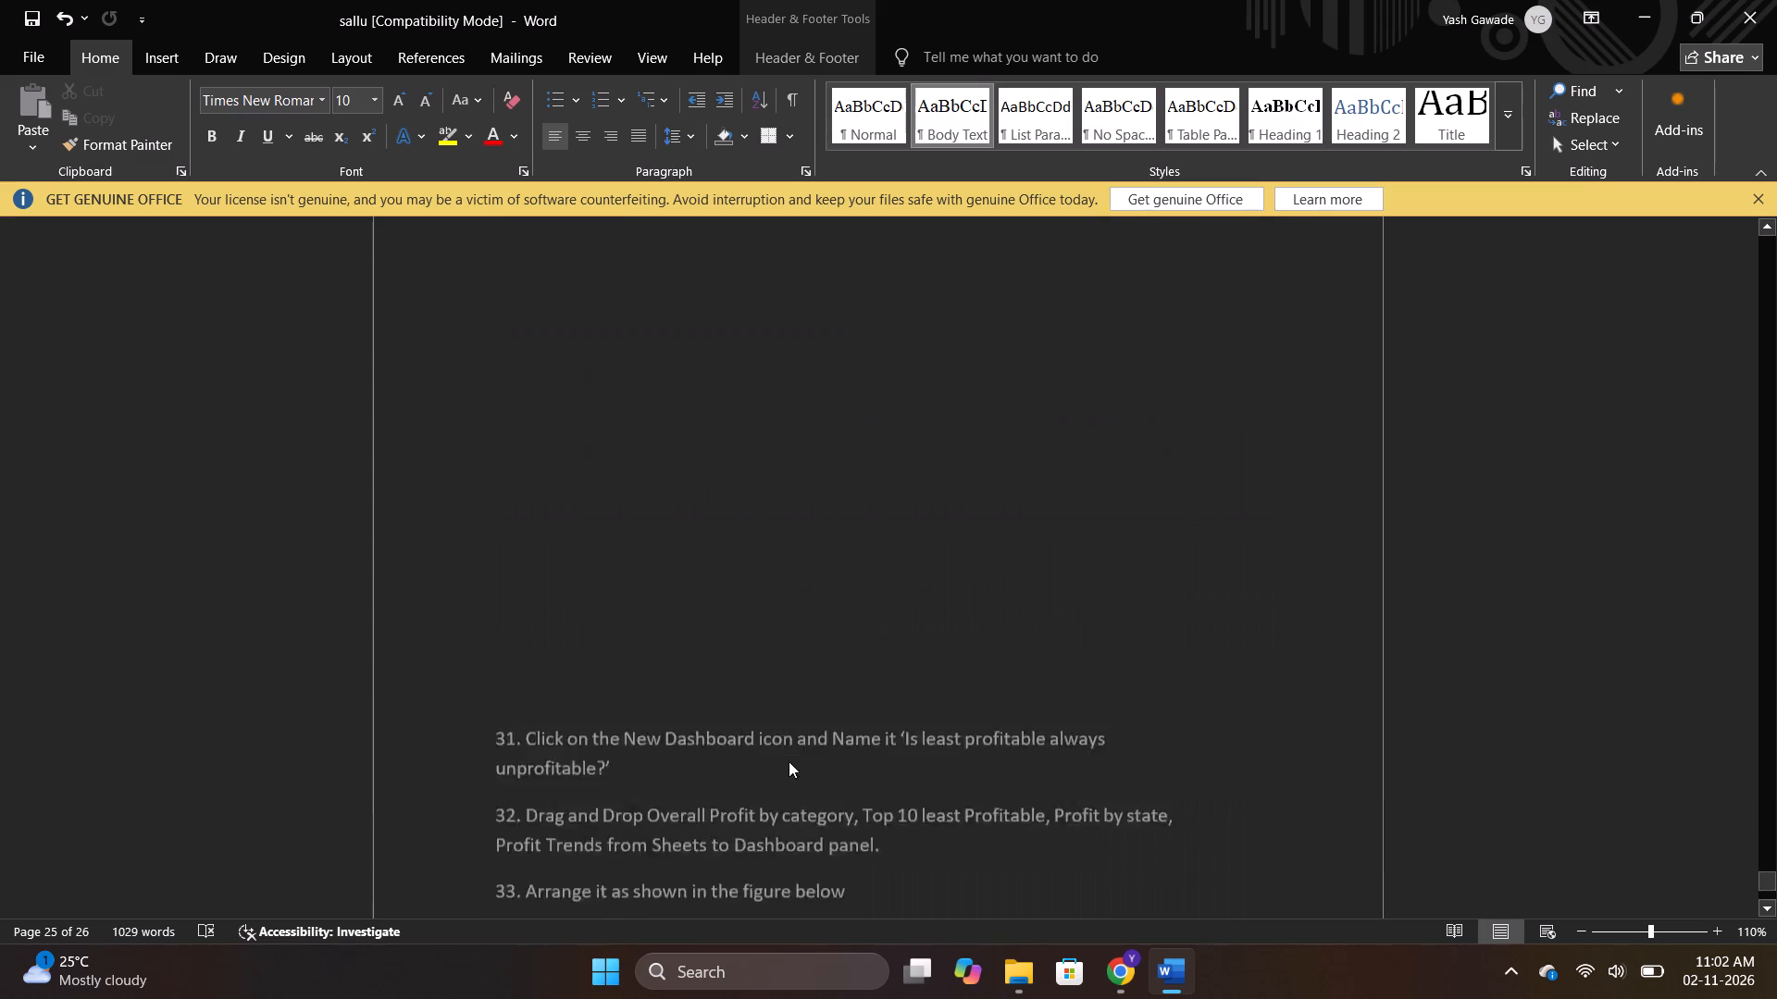
scroll(789, 761, down, 1)
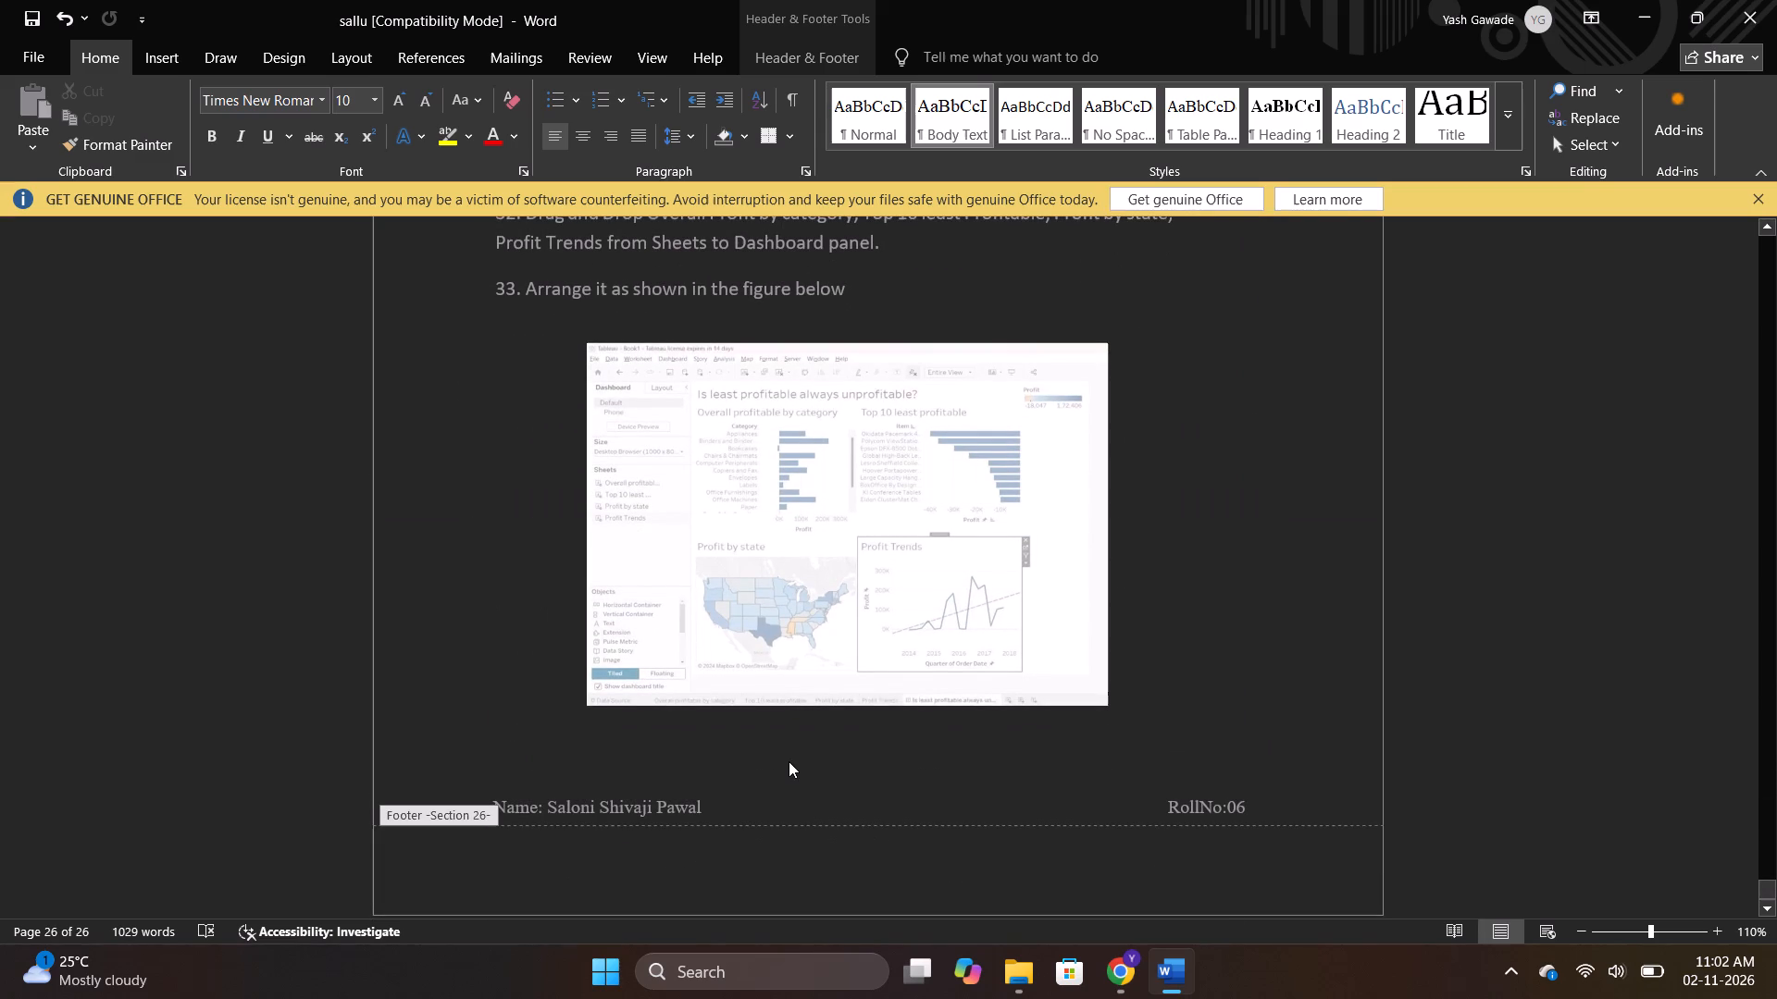
scroll(789, 761, down, 1)
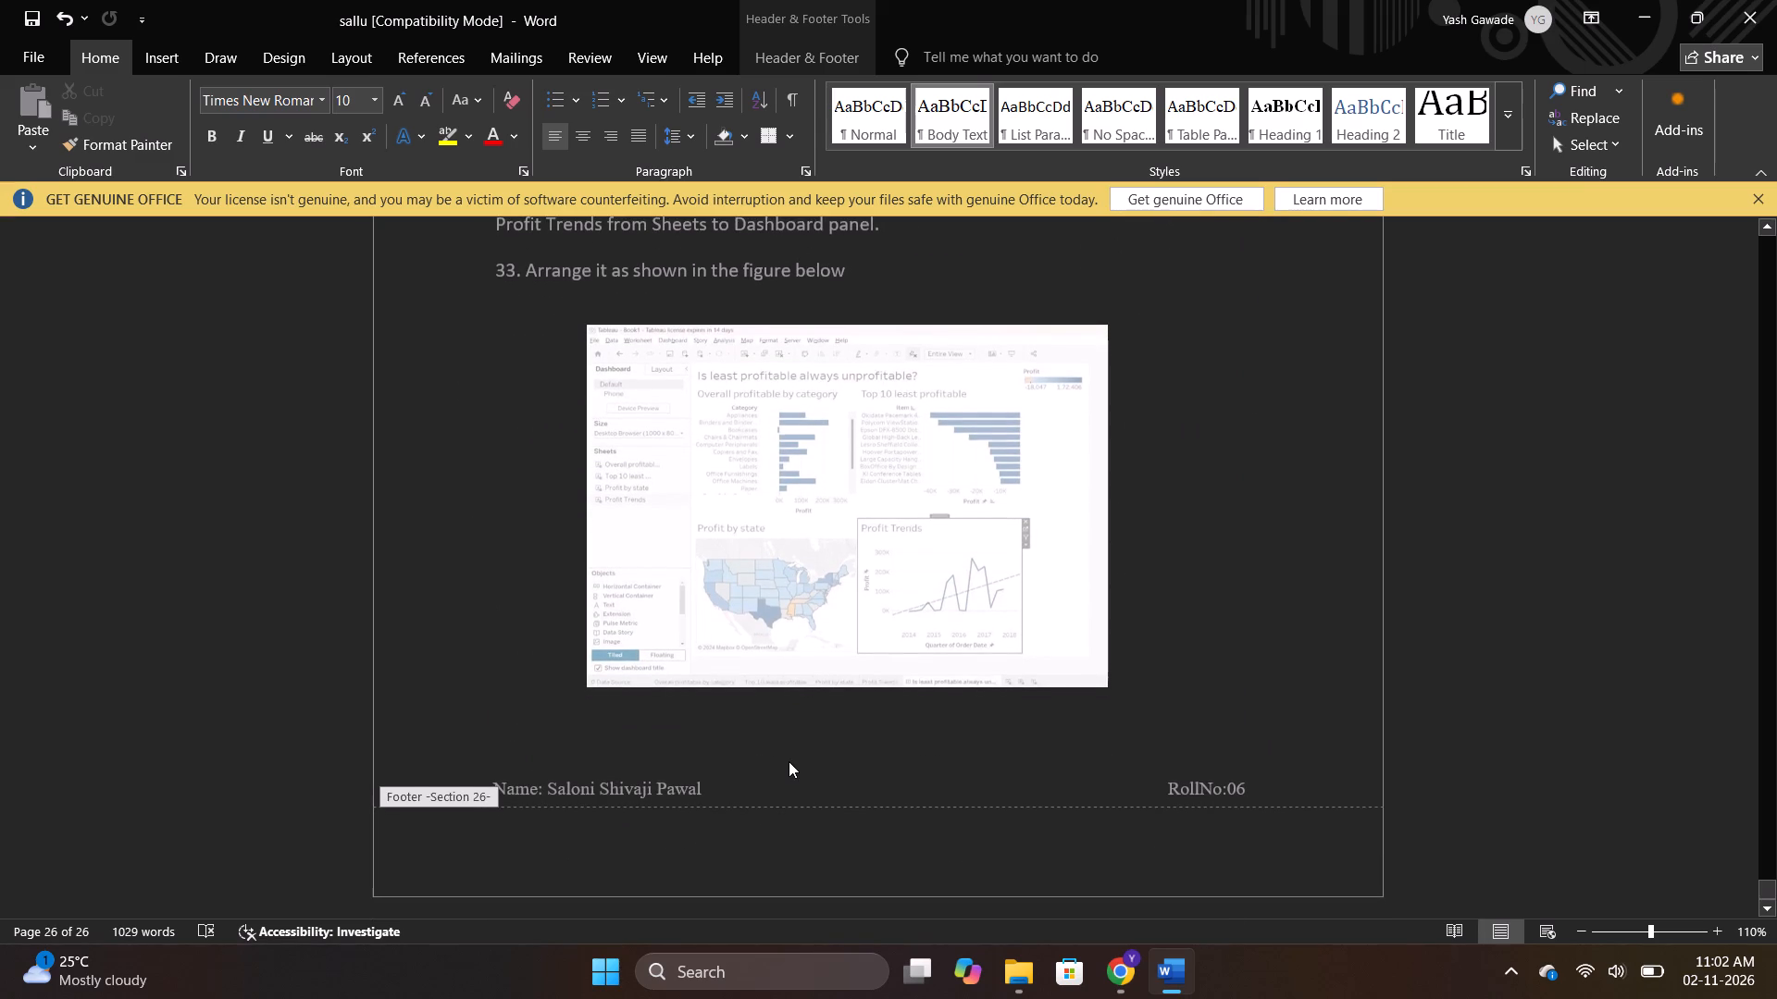
scroll(789, 761, down, 1)
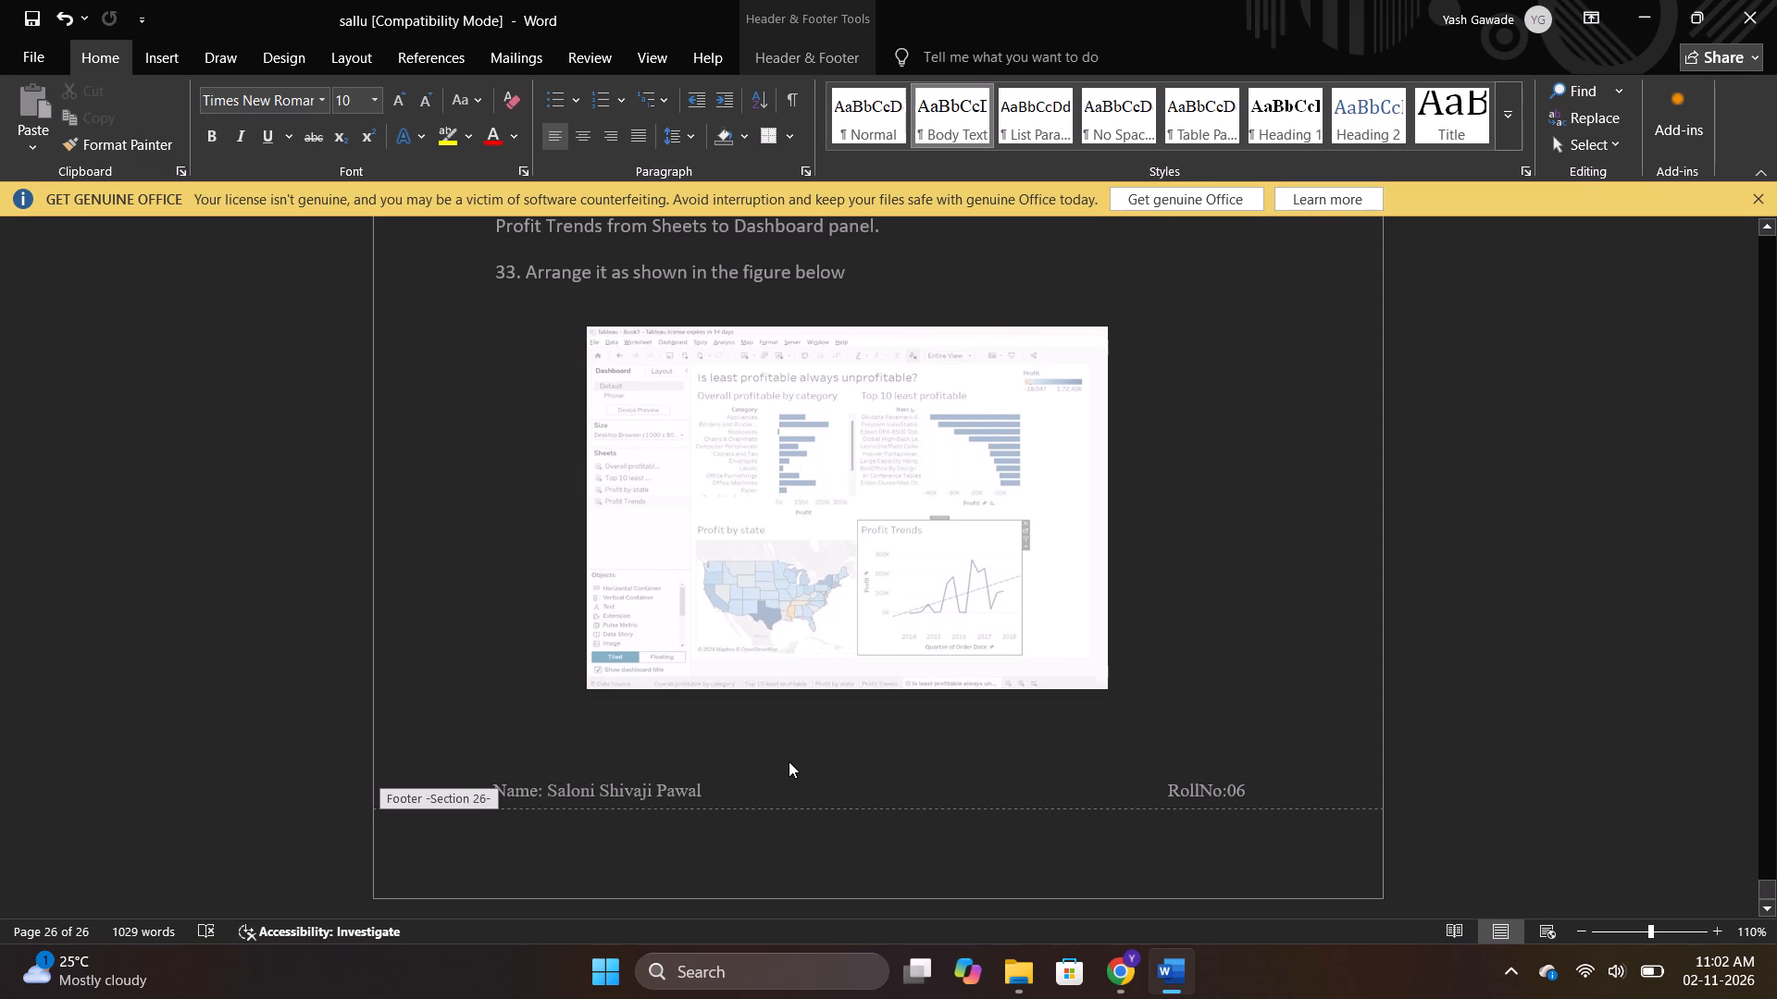
Remove the extra spacing after the surname in the last page's name line and add the missing final "e".
click(730, 794)
triple_click(718, 793)
click(711, 790)
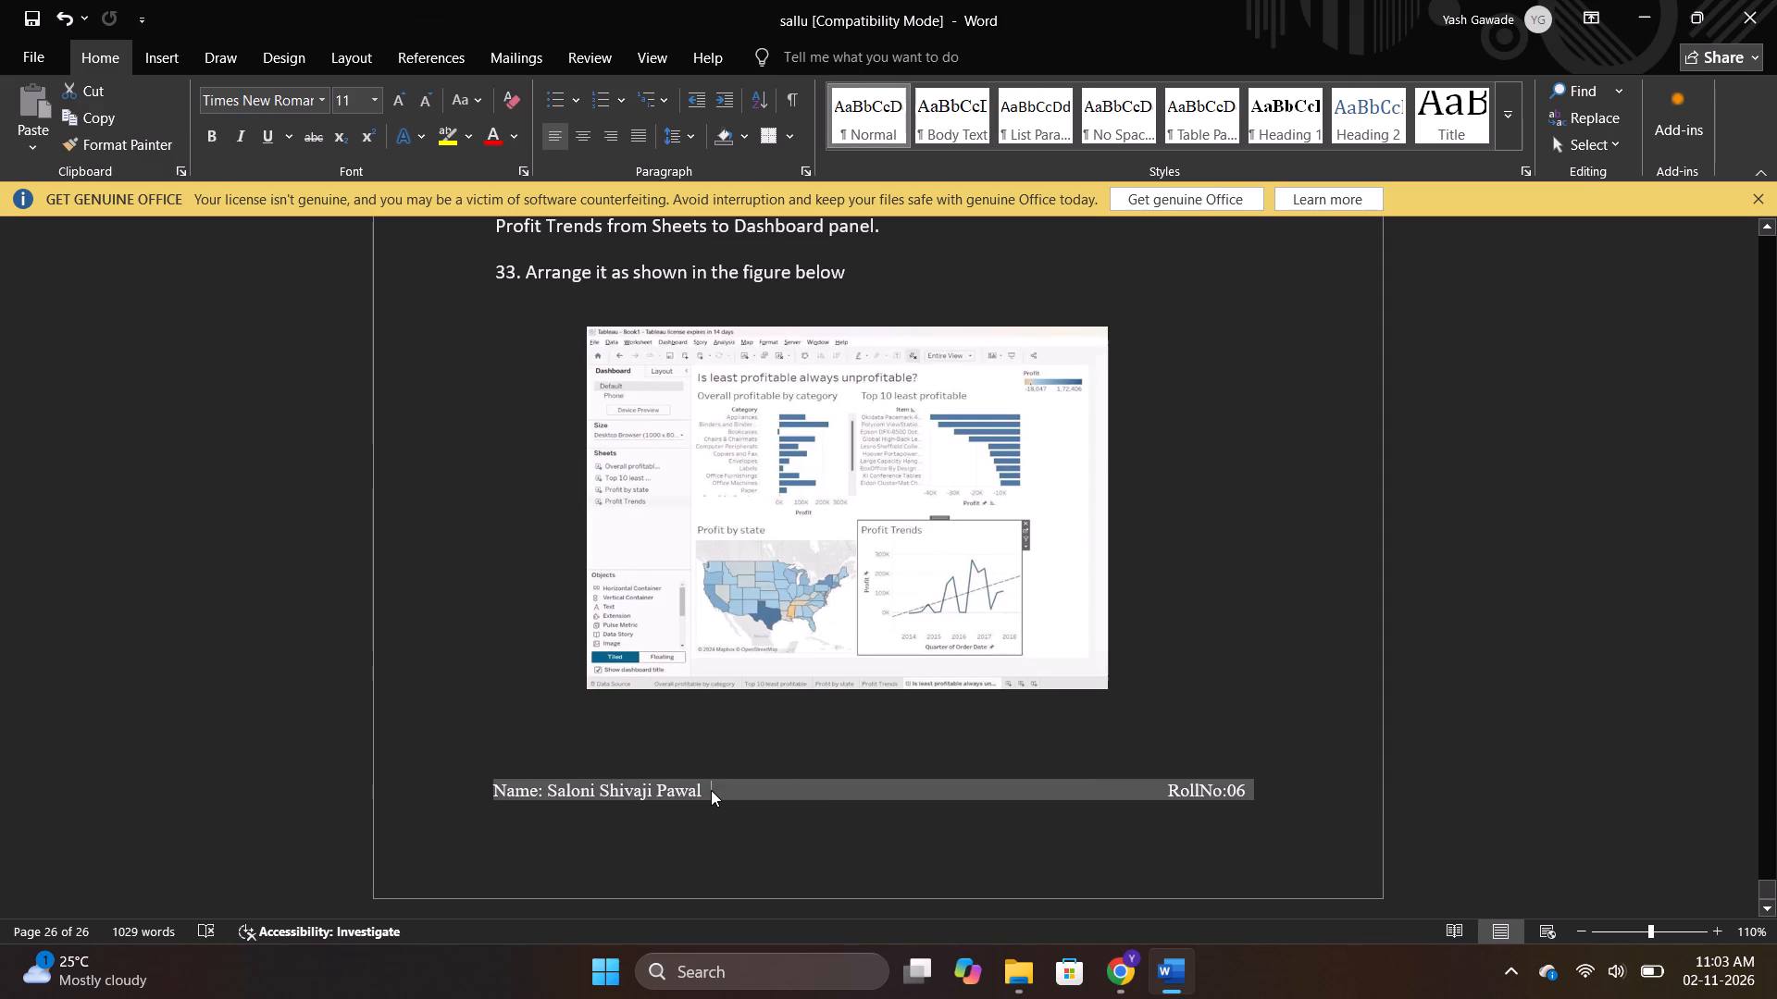
key(BackSpace)
key(BackSpace)
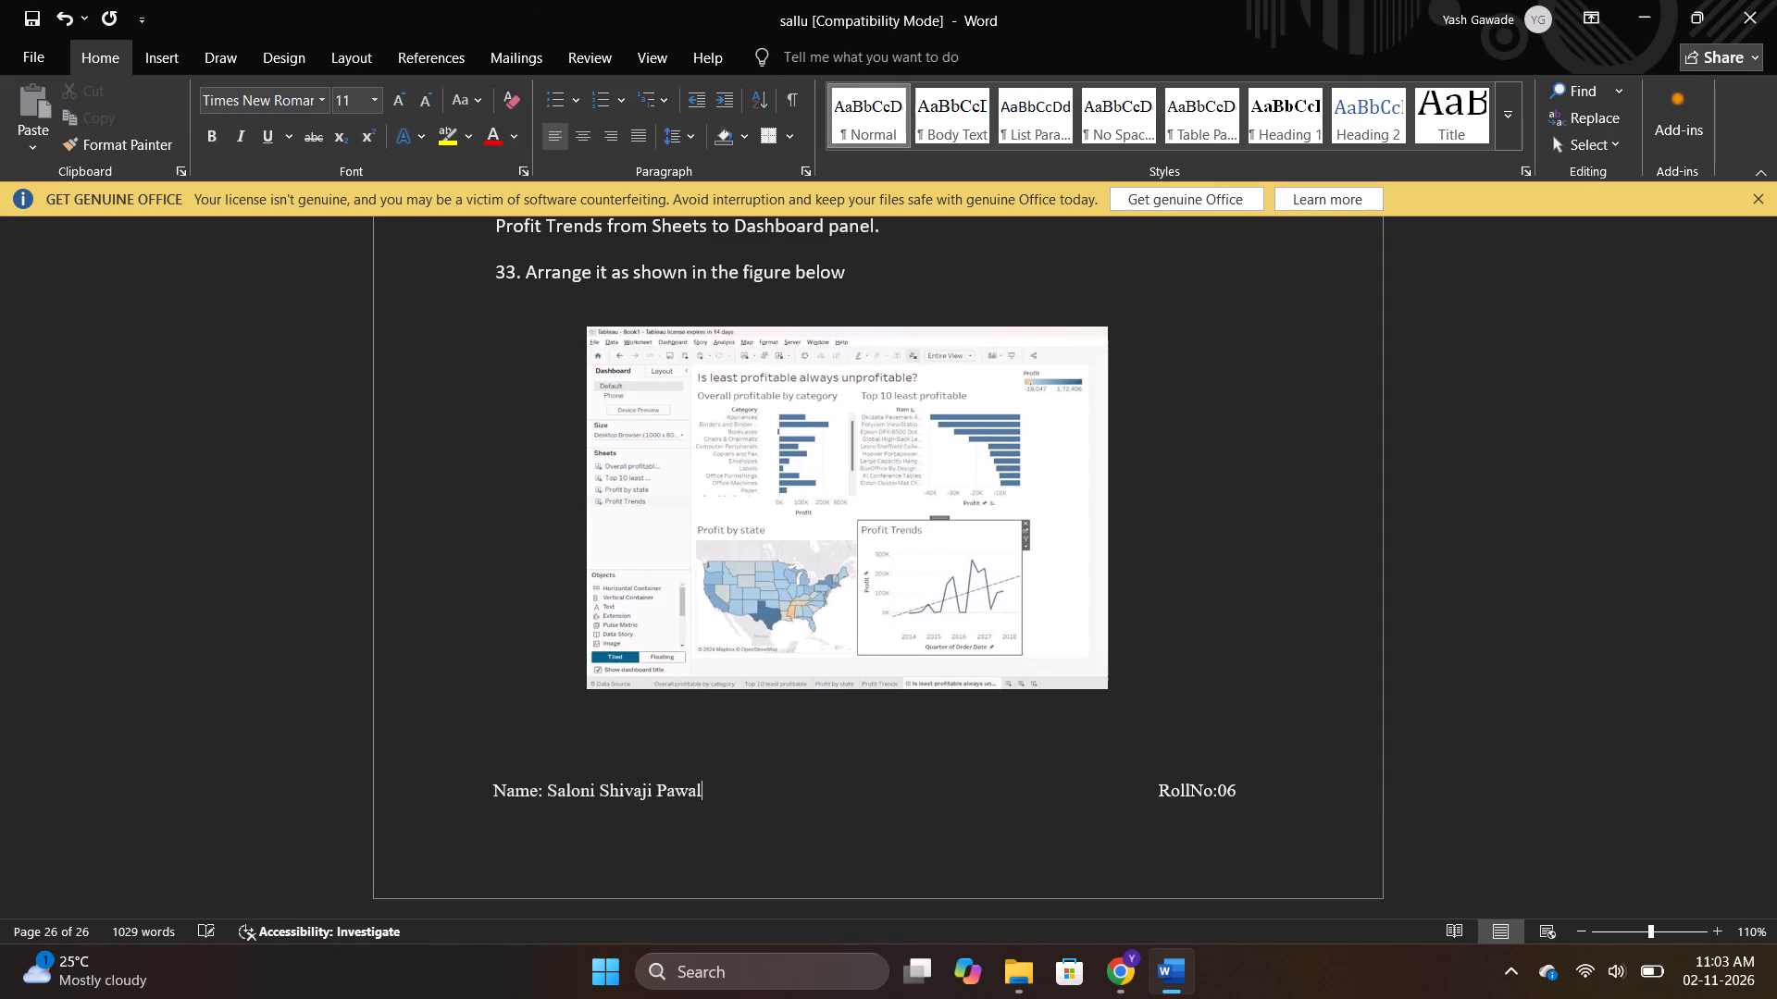
key(e)
Compare the corrected last-page name line with the footers of the preceding Practical No. 8 pages.
scroll(711, 790, up, 4)
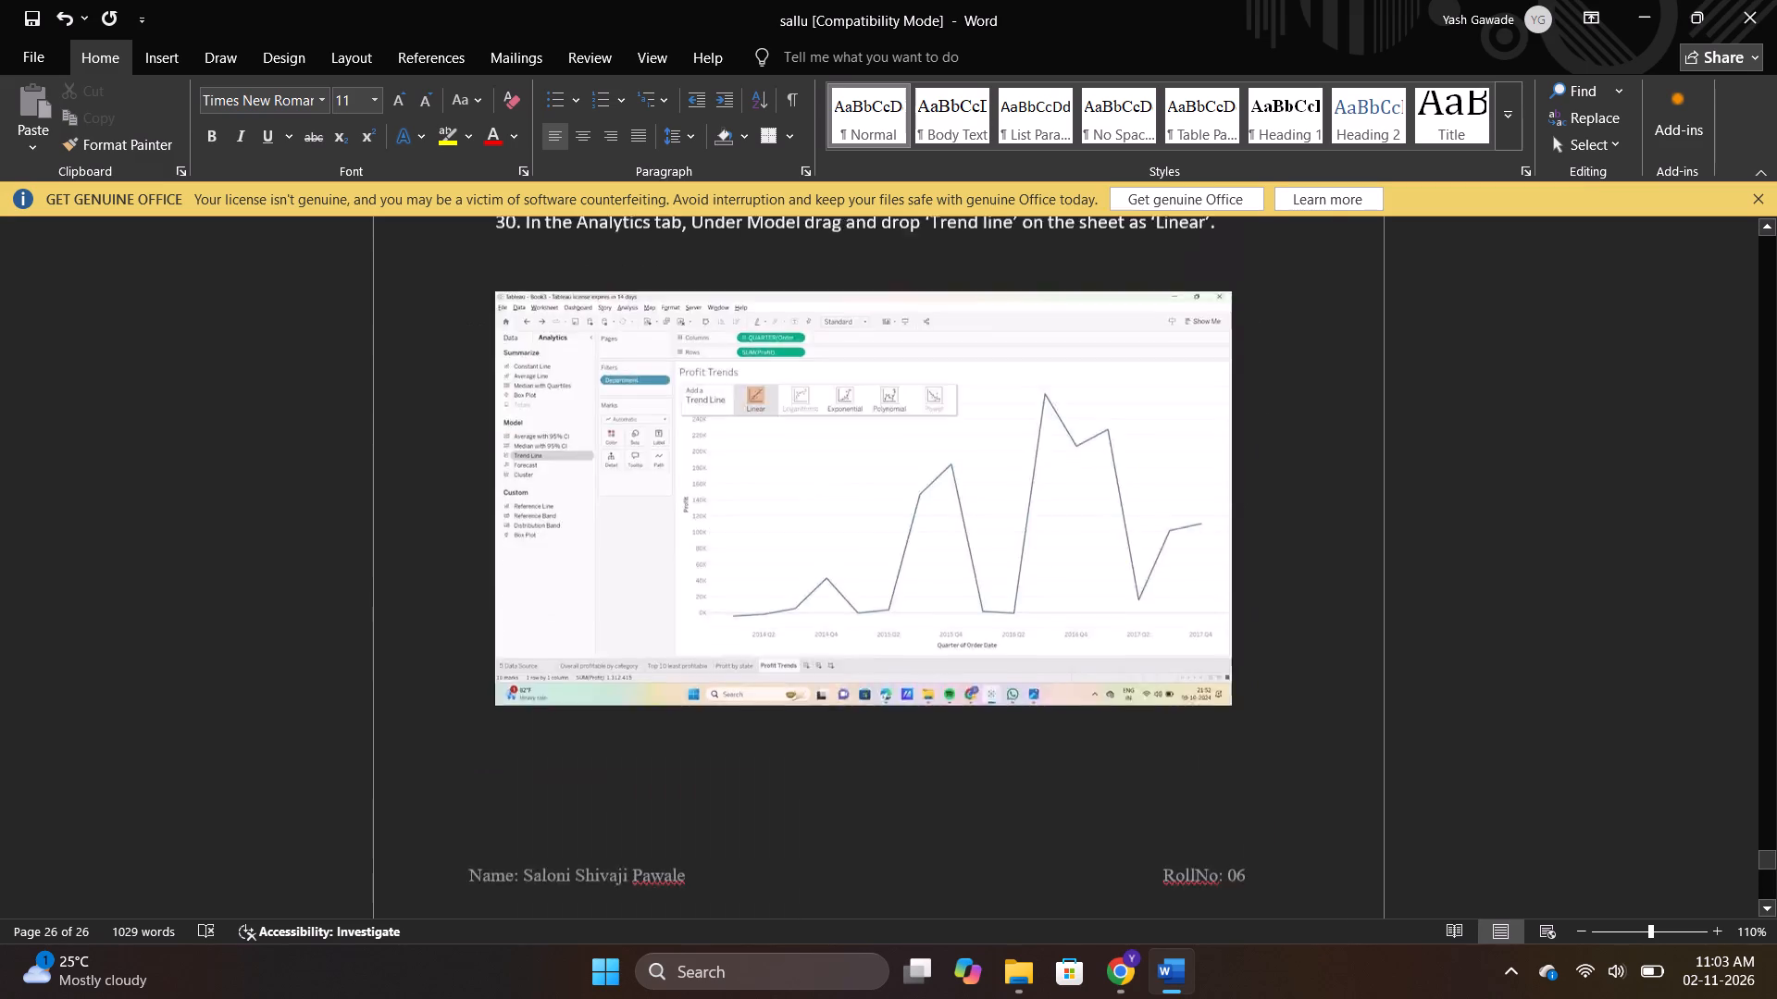
scroll(711, 790, up, 3)
scroll(711, 790, down, 20)
scroll(711, 790, down, 12)
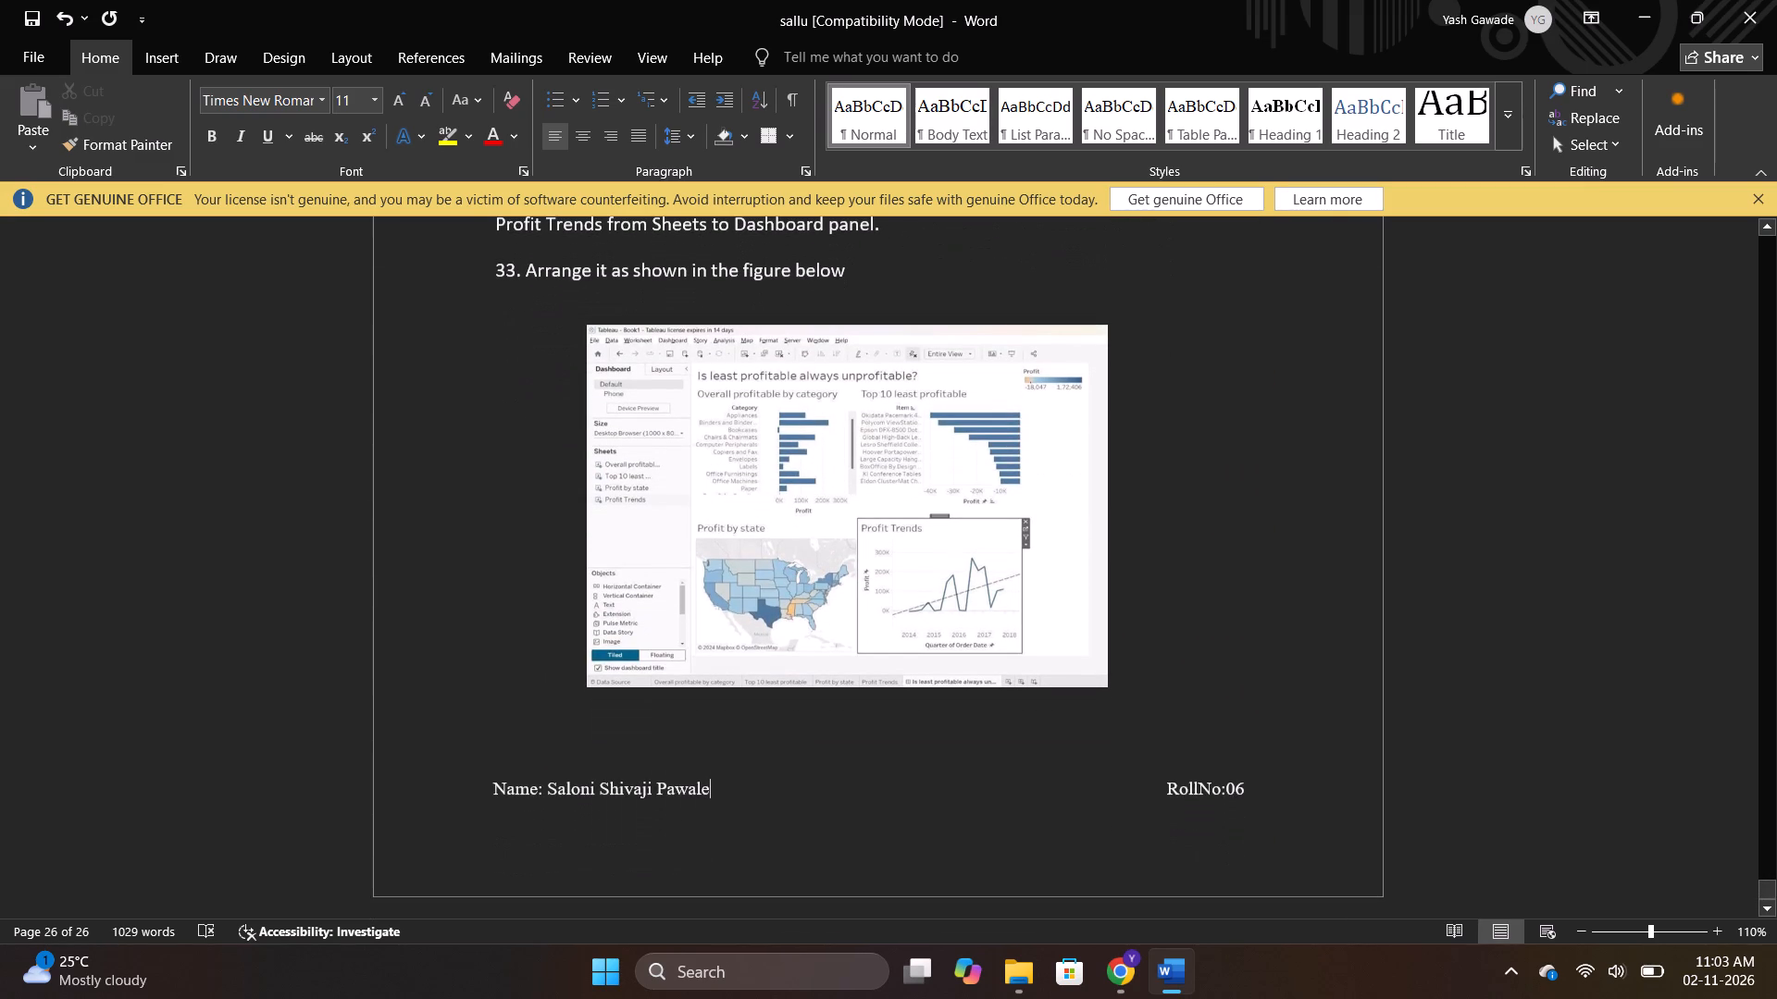
scroll(711, 790, down, 11)
scroll(711, 790, up, 5)
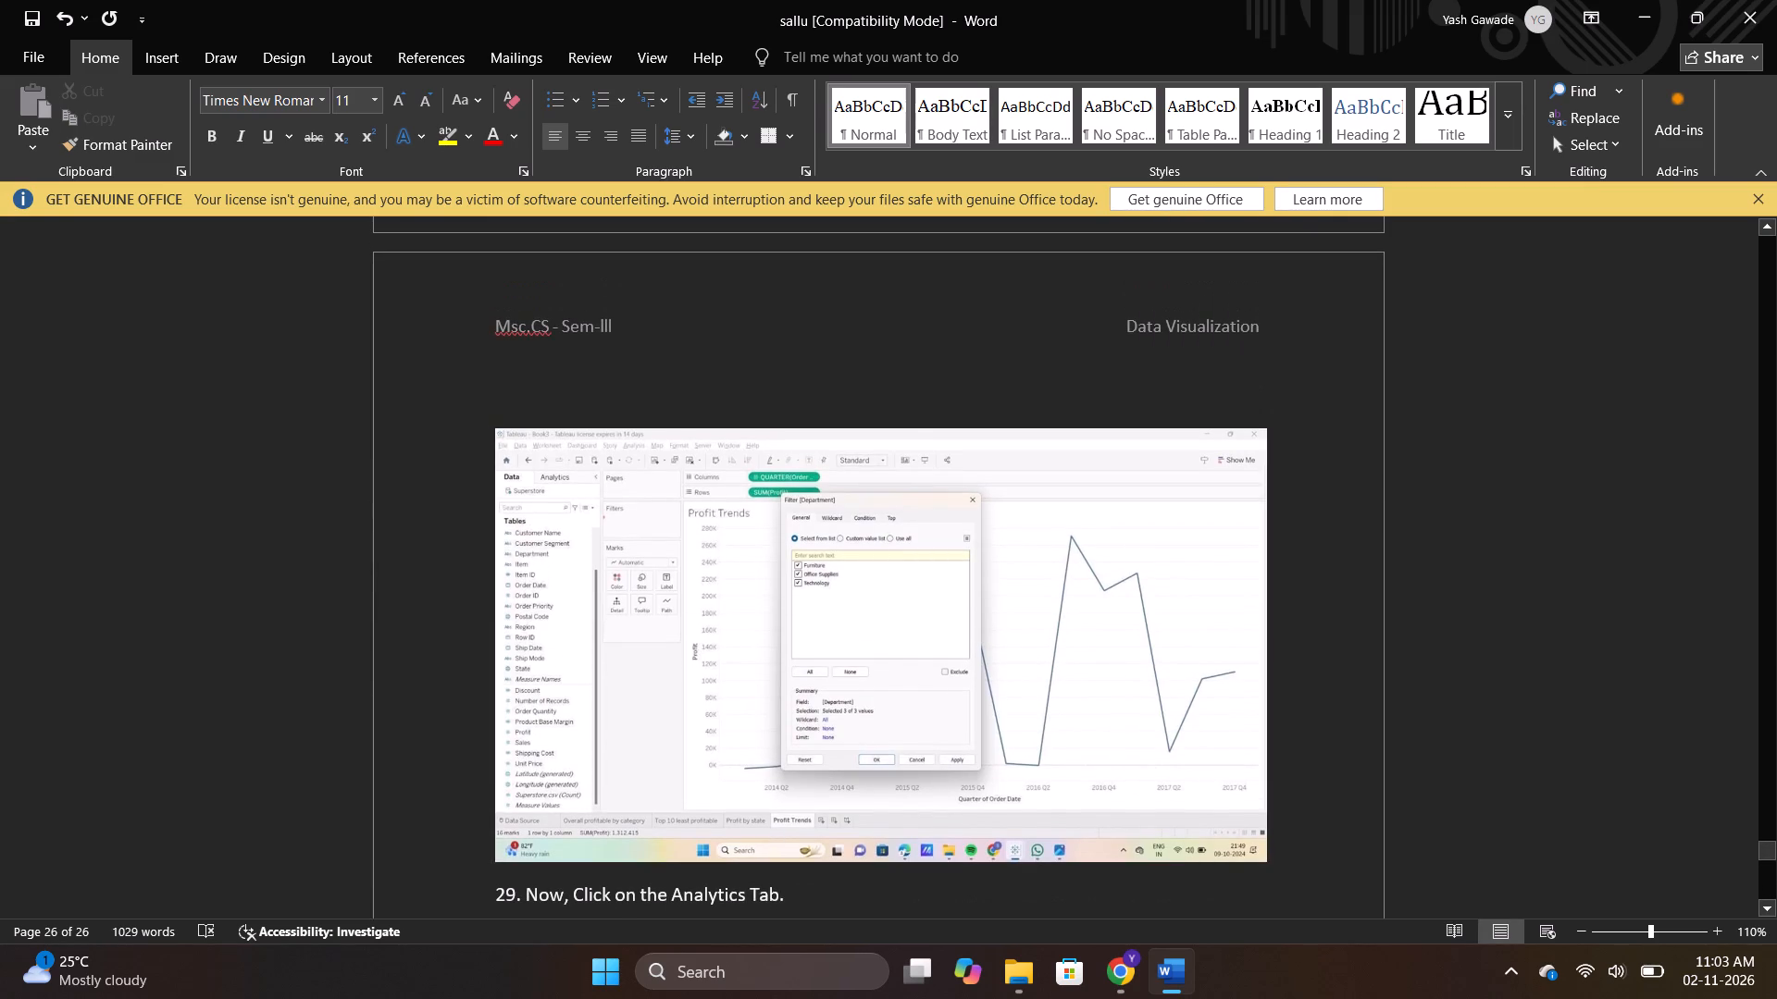
scroll(711, 790, up, 1)
scroll(779, 596, up, 2)
scroll(779, 596, down, 12)
scroll(779, 596, down, 11)
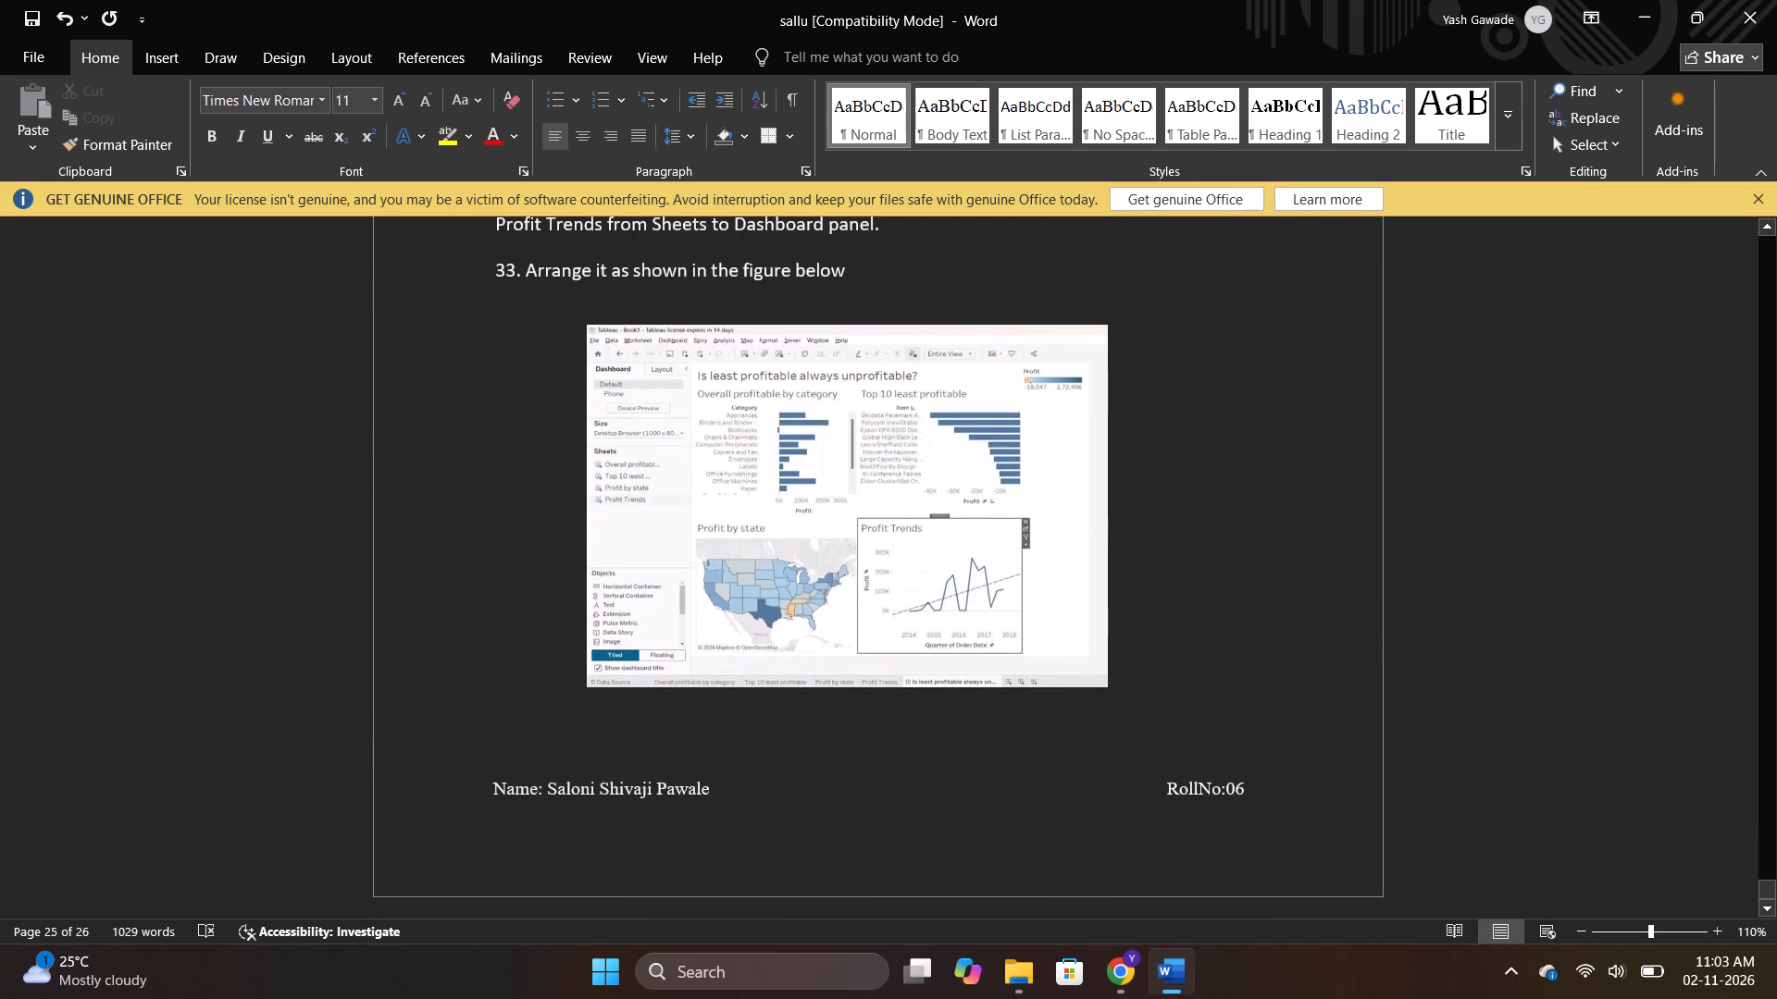
scroll(779, 596, down, 1)
scroll(779, 596, up, 4)
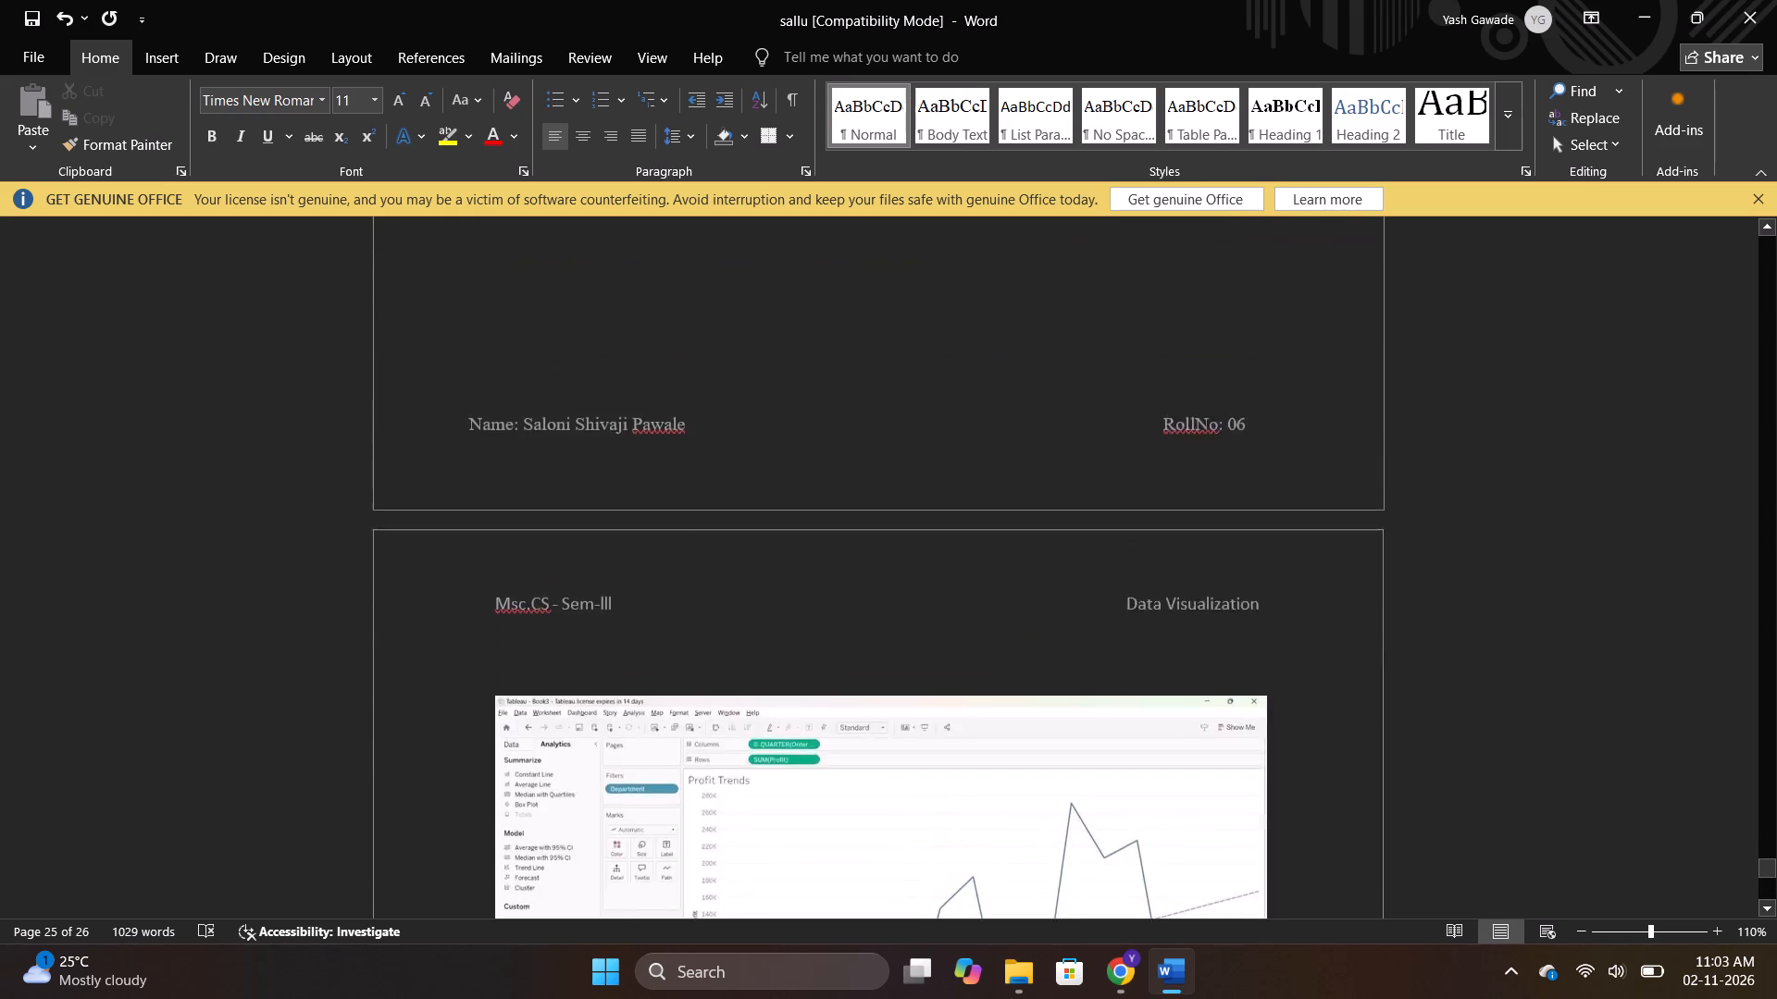
Review the Practical No. 8 and Practical No. 7 pages for consistent headers, name and roll number footers, and image layout.
scroll(779, 596, up, 1)
scroll(779, 596, down, 1)
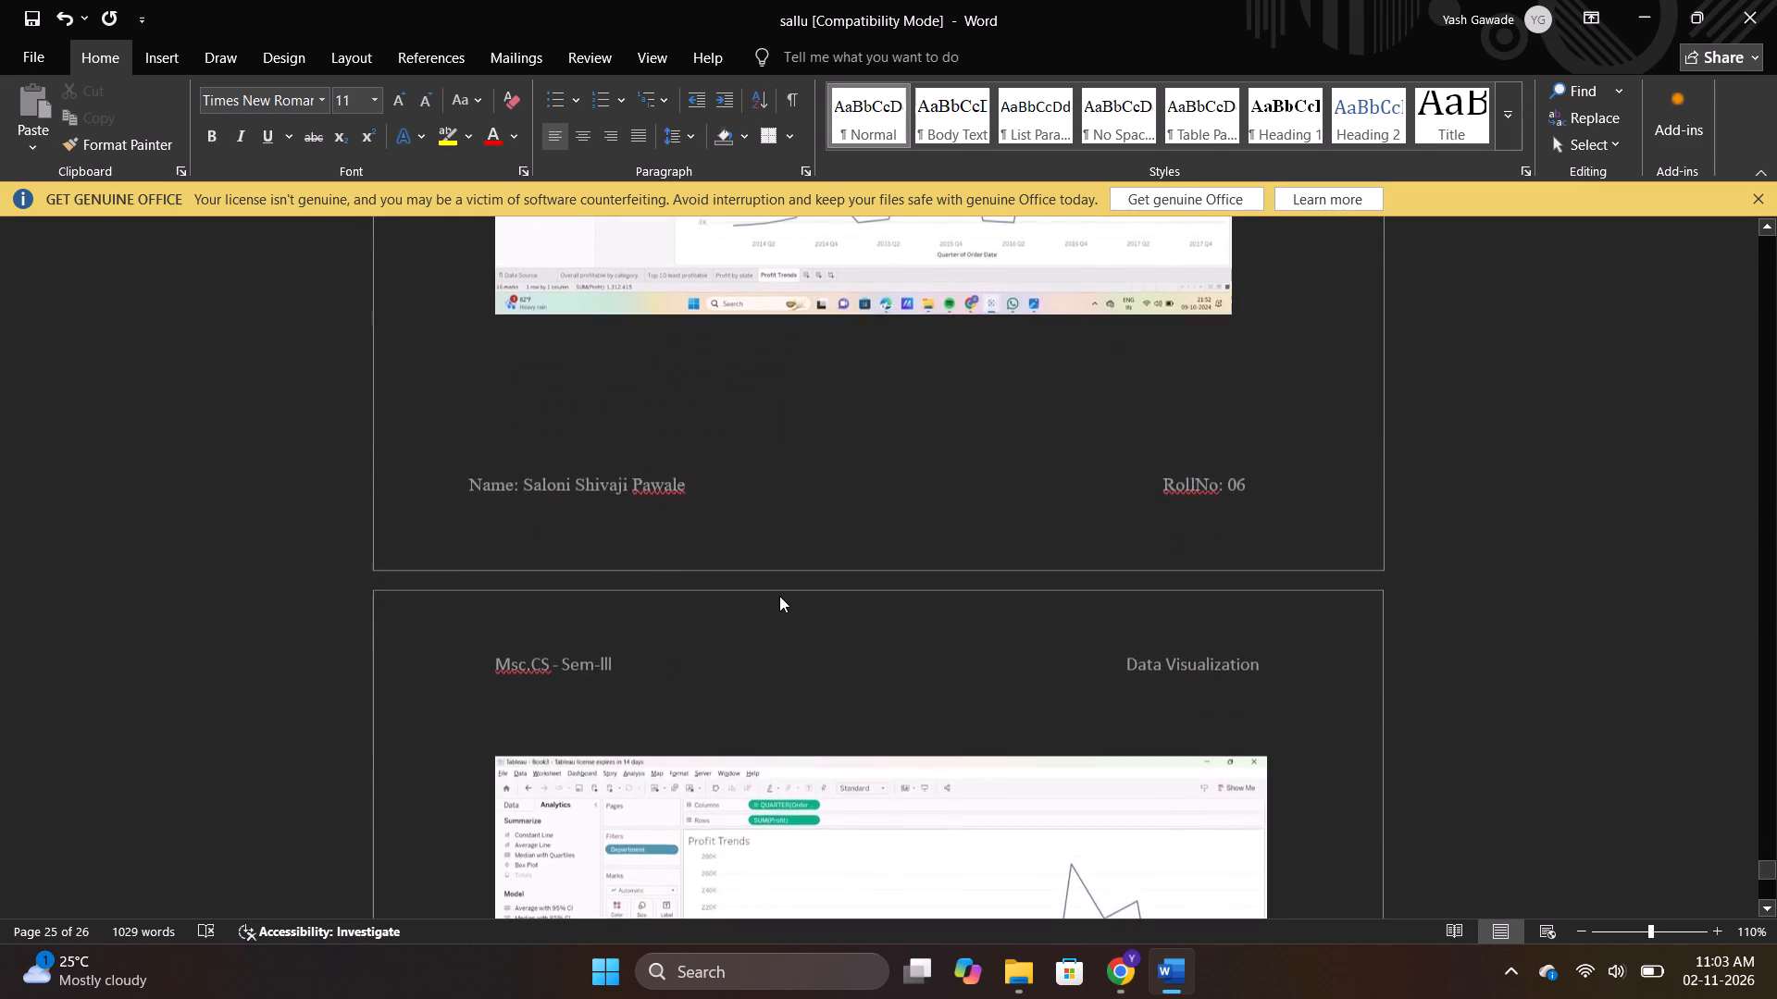
scroll(779, 596, down, 1)
scroll(779, 596, up, 3)
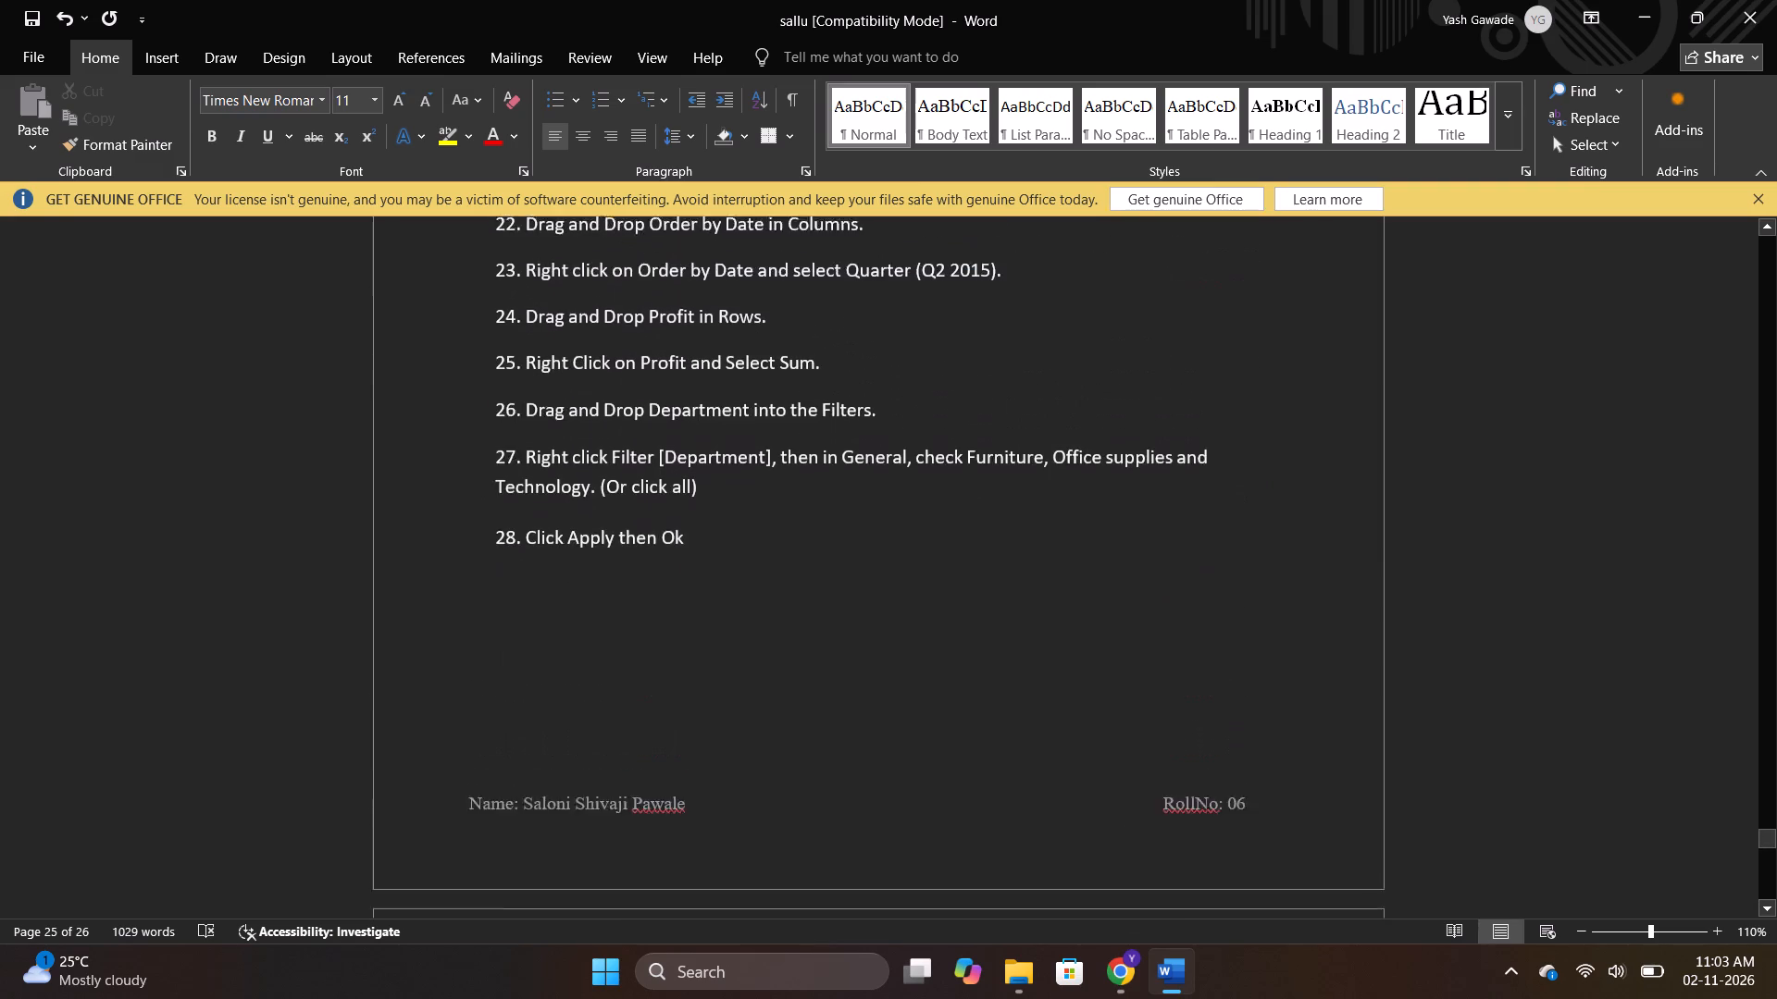
scroll(779, 596, up, 4)
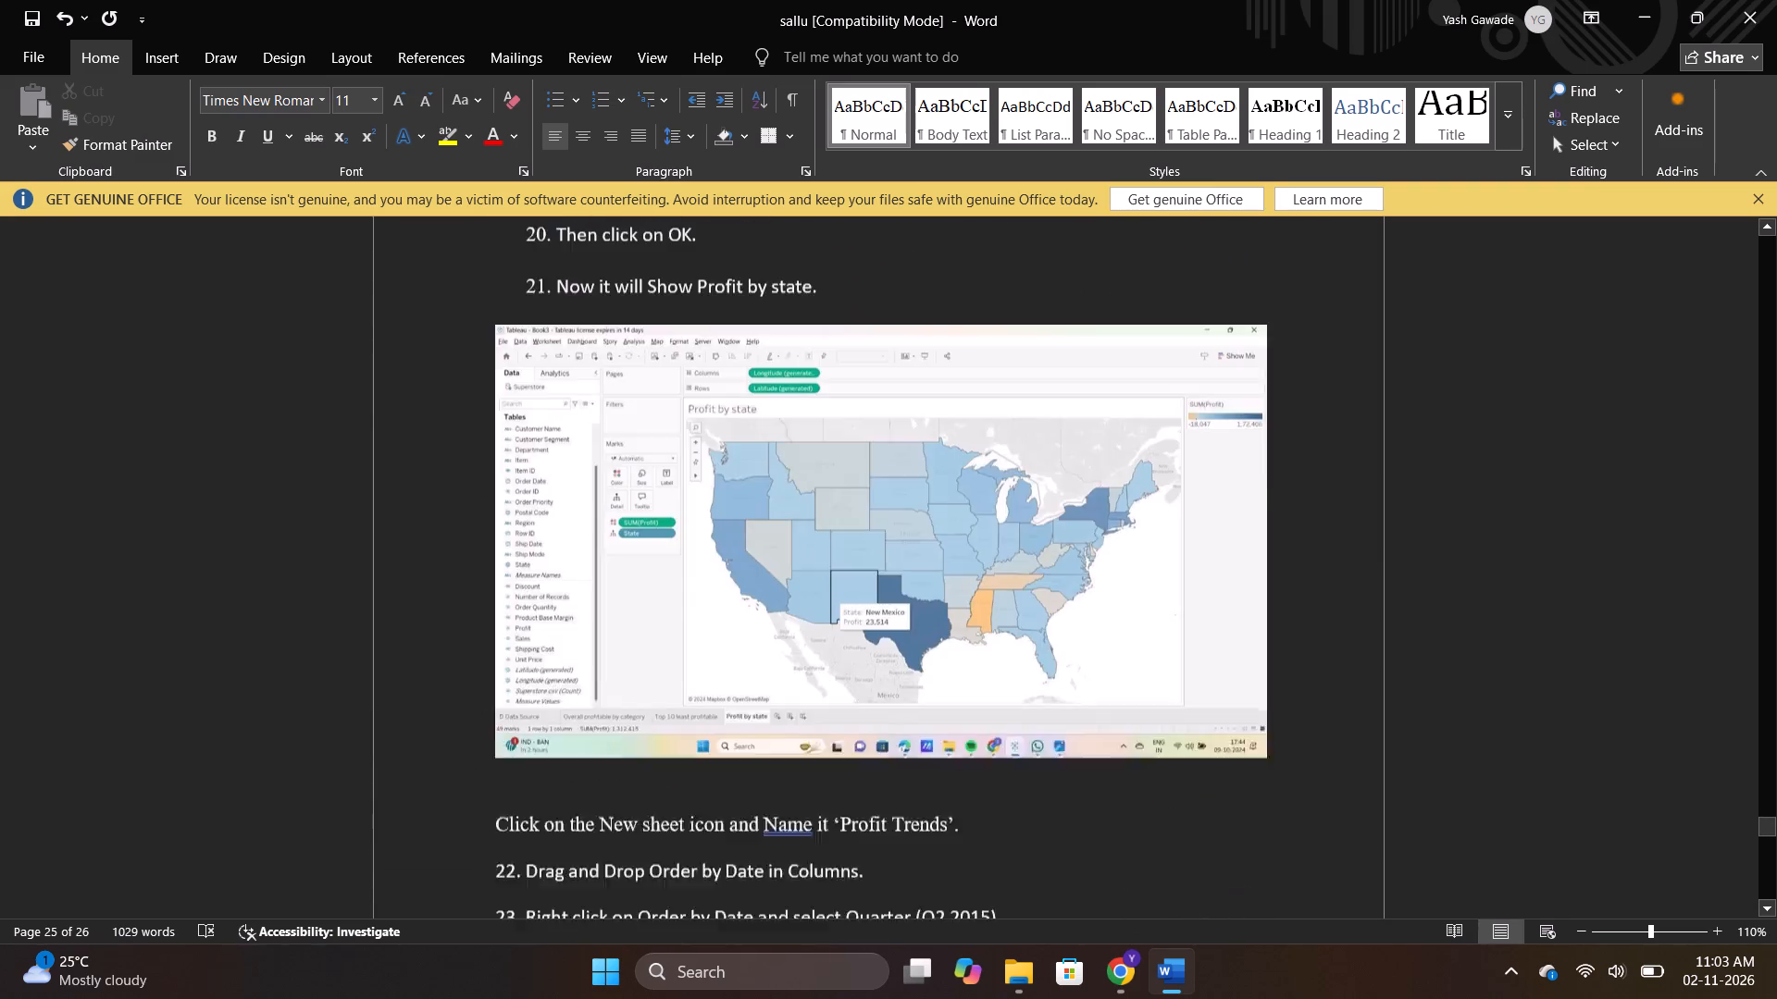
scroll(779, 596, up, 3)
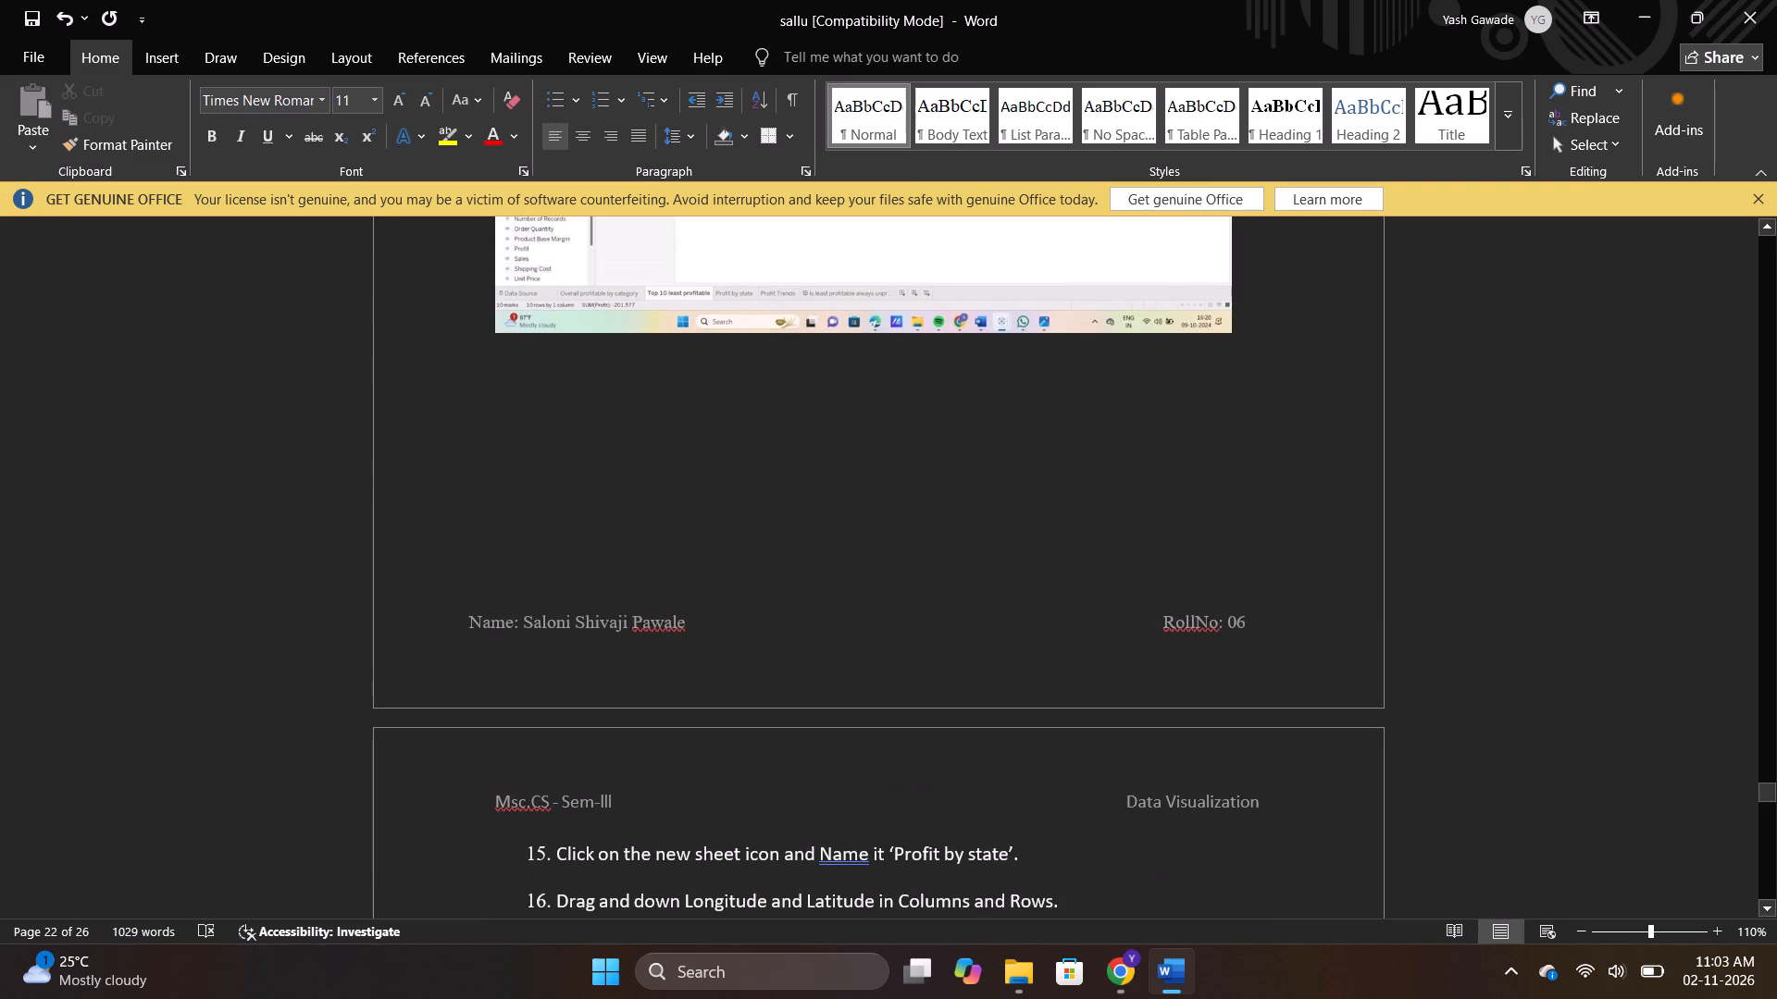
scroll(779, 596, up, 5)
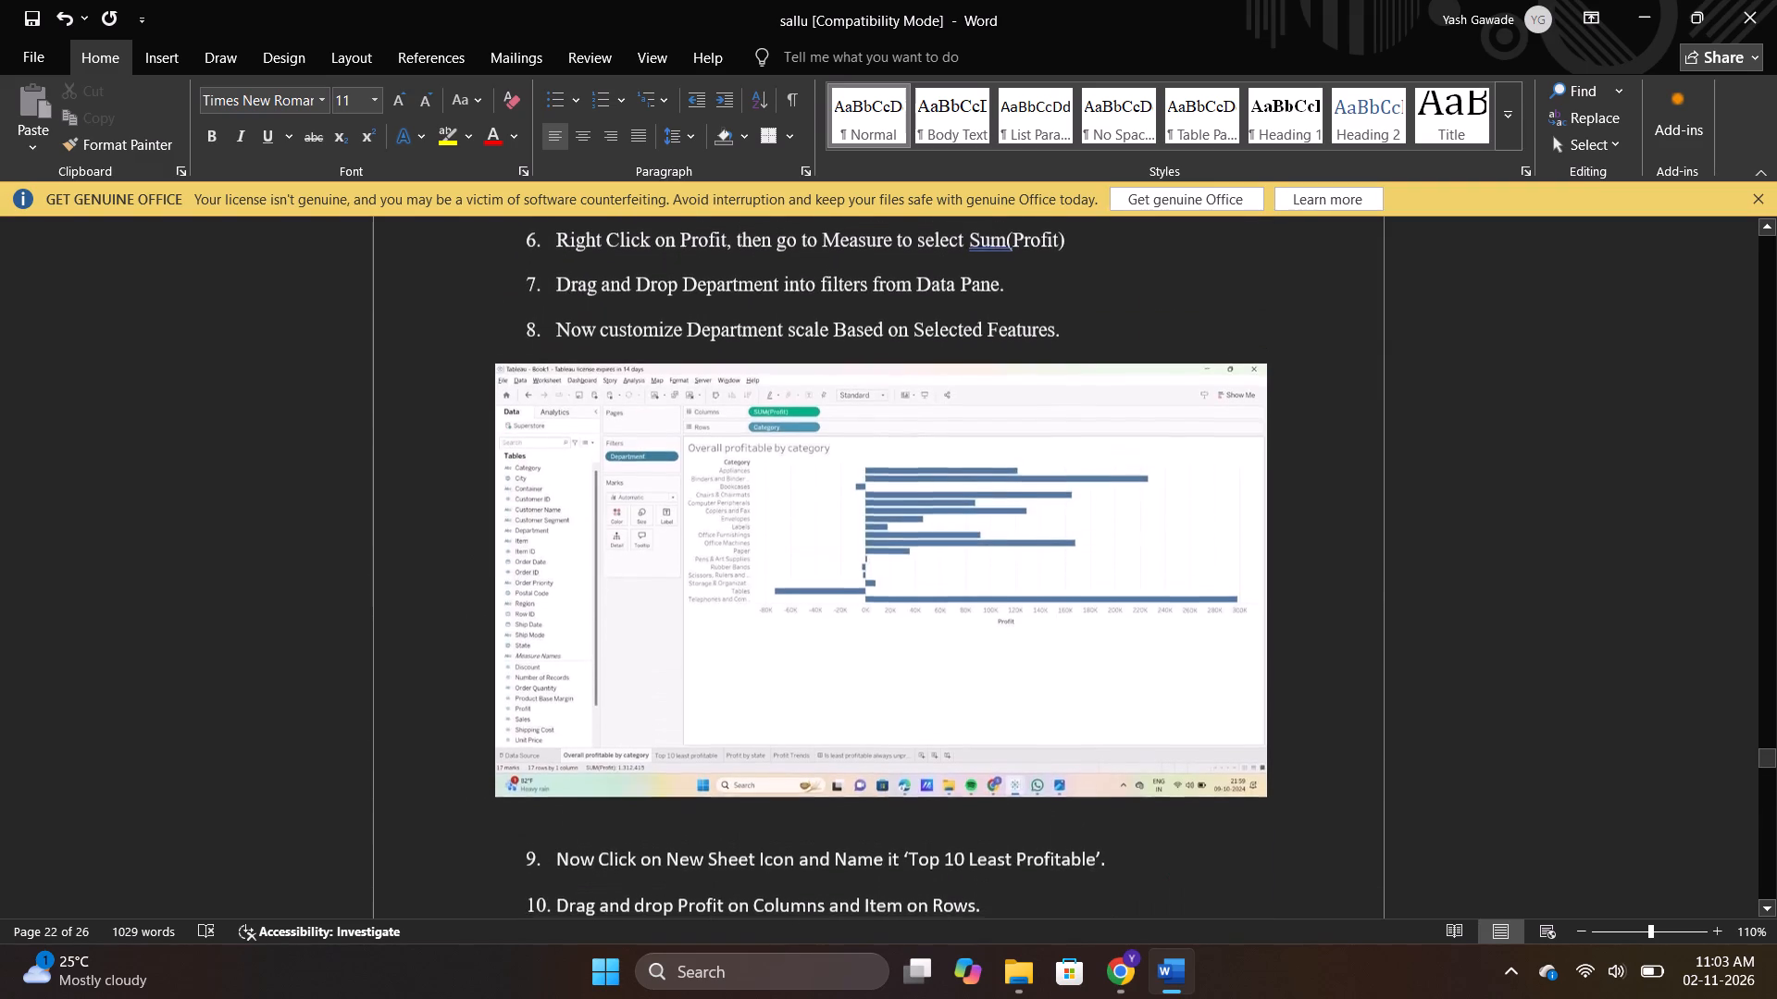
scroll(779, 596, up, 6)
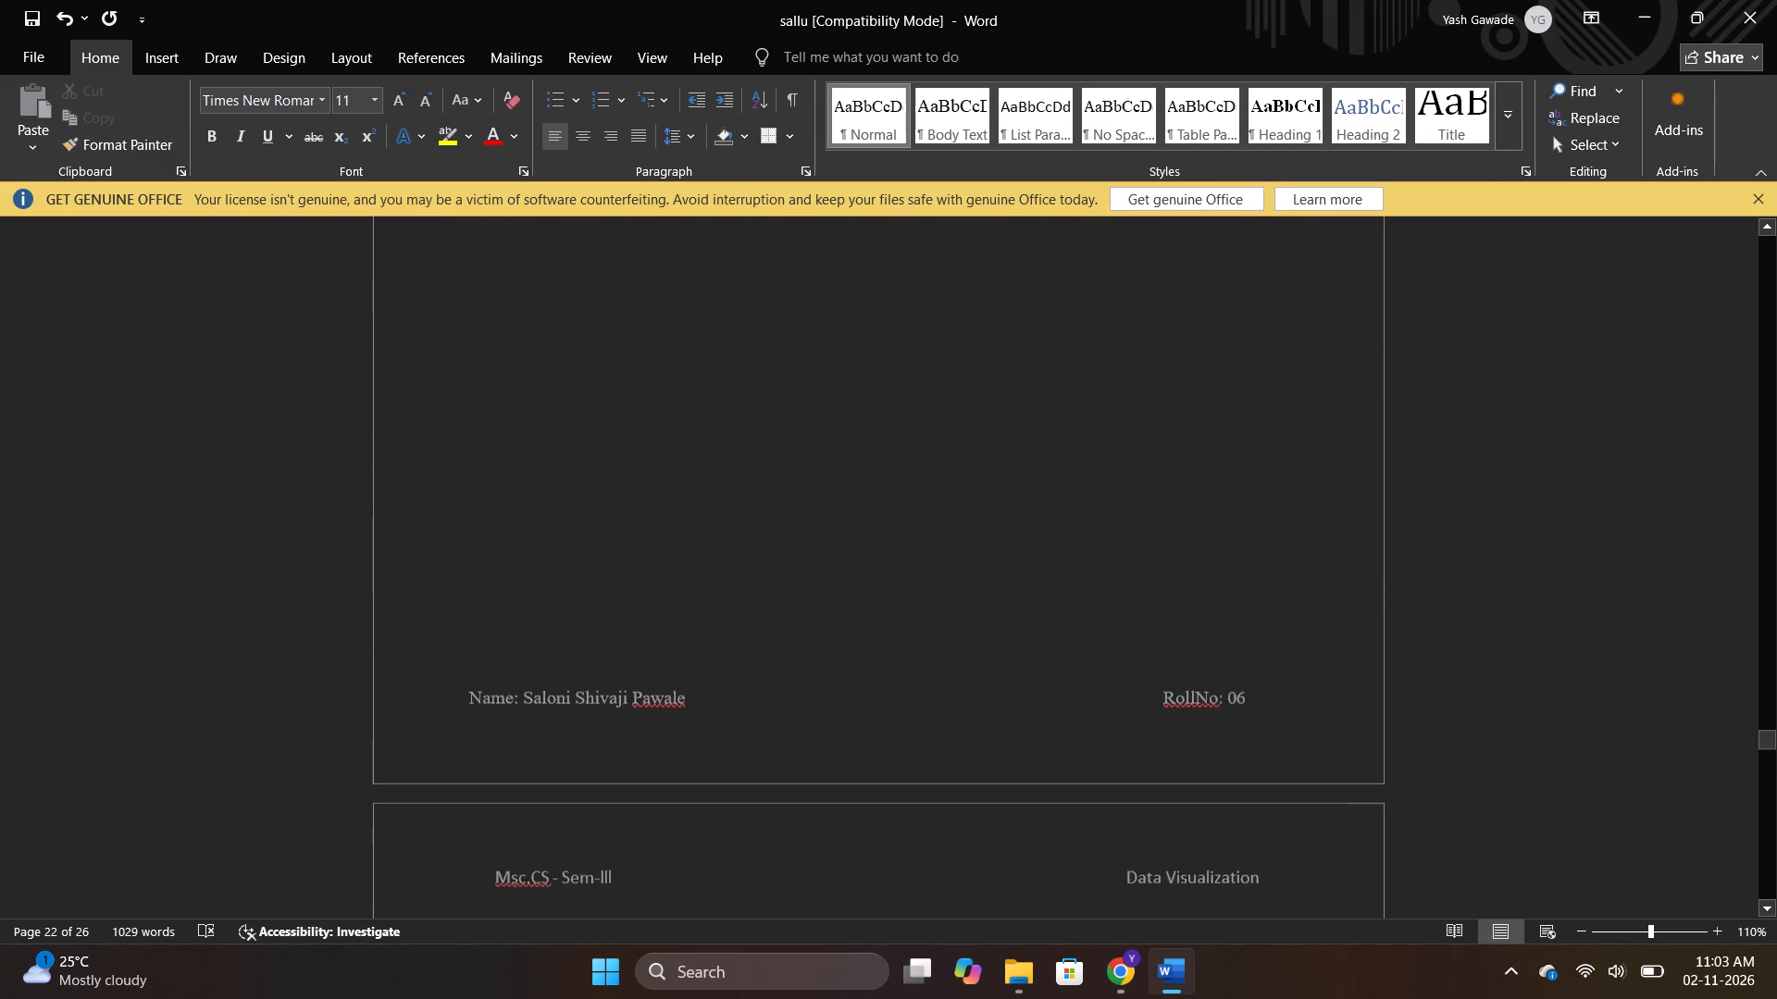
scroll(779, 596, up, 1)
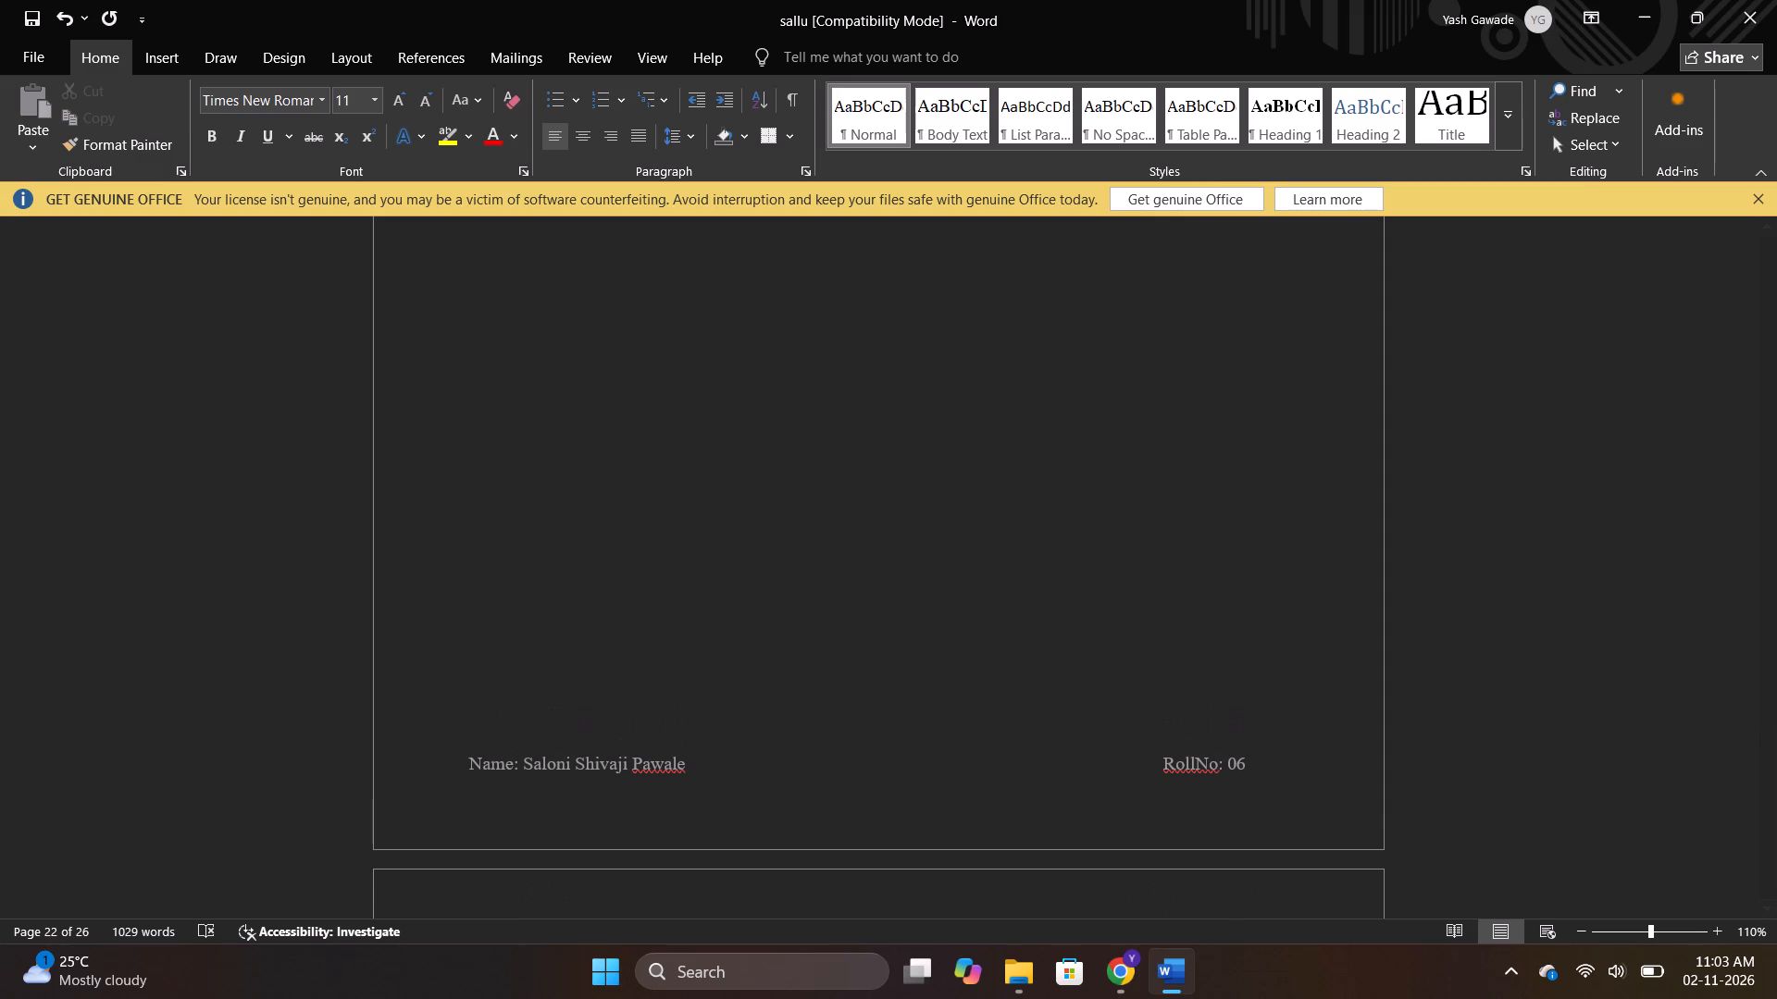
scroll(779, 596, right, 1)
scroll(779, 596, up, 2)
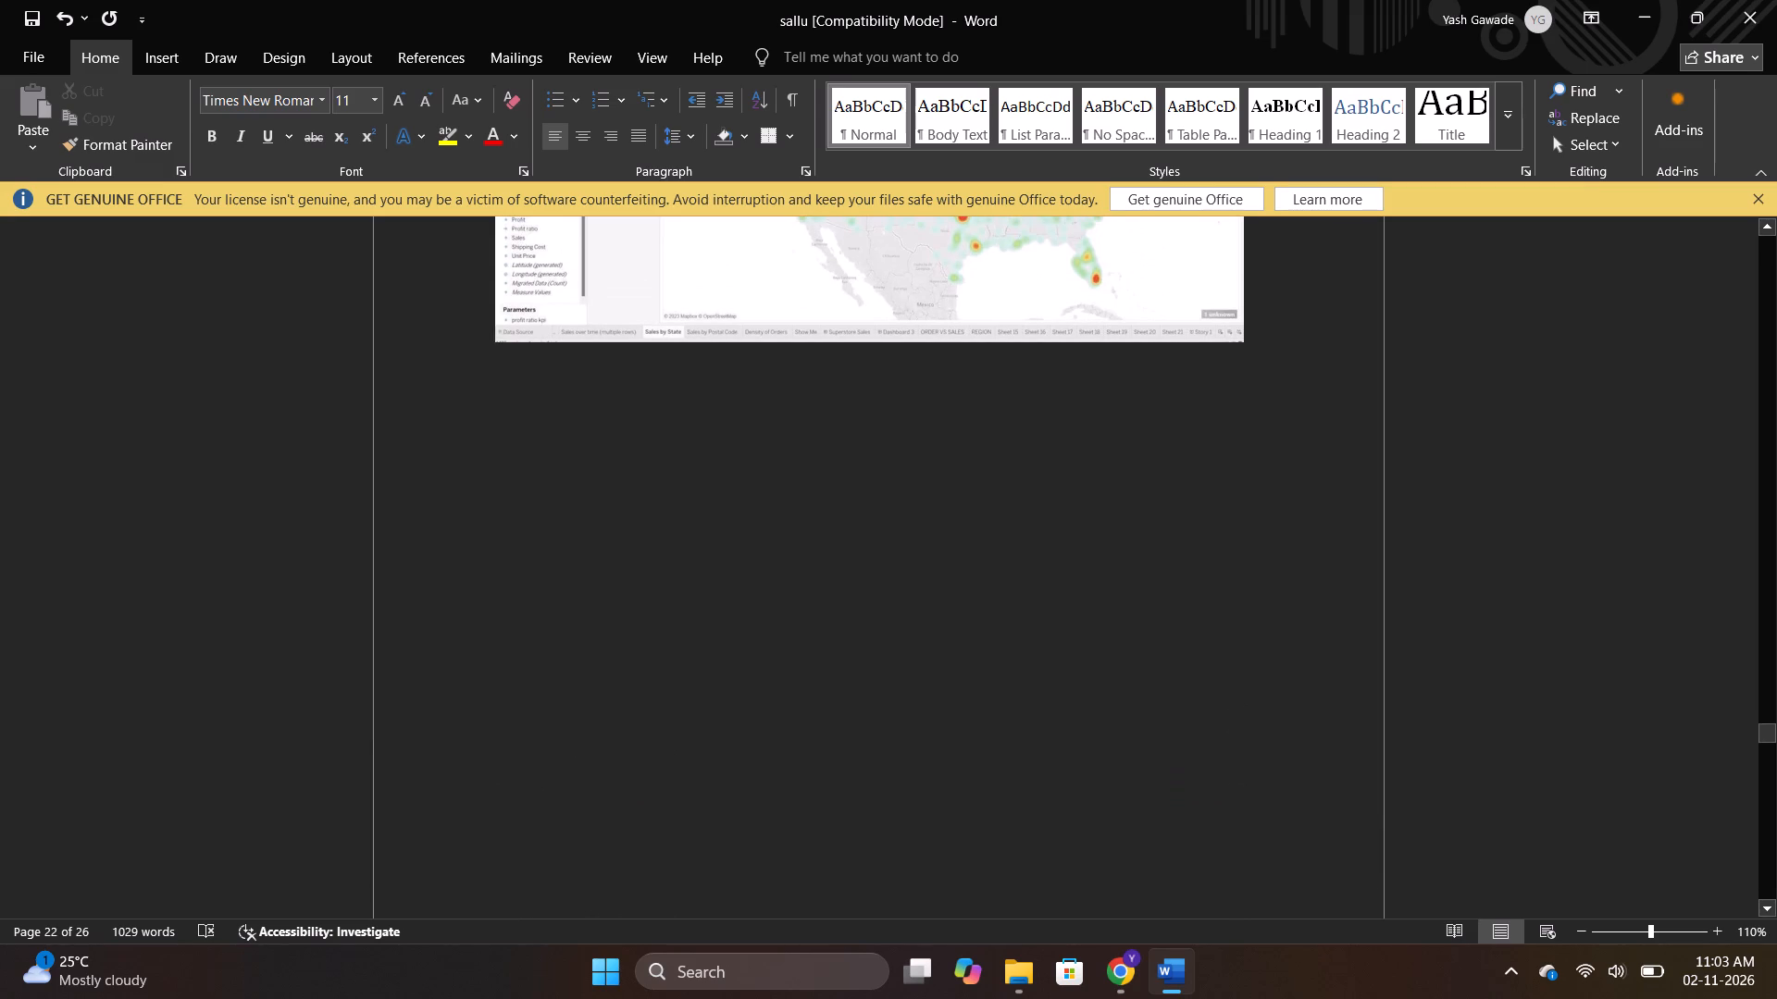
scroll(779, 596, up, 2)
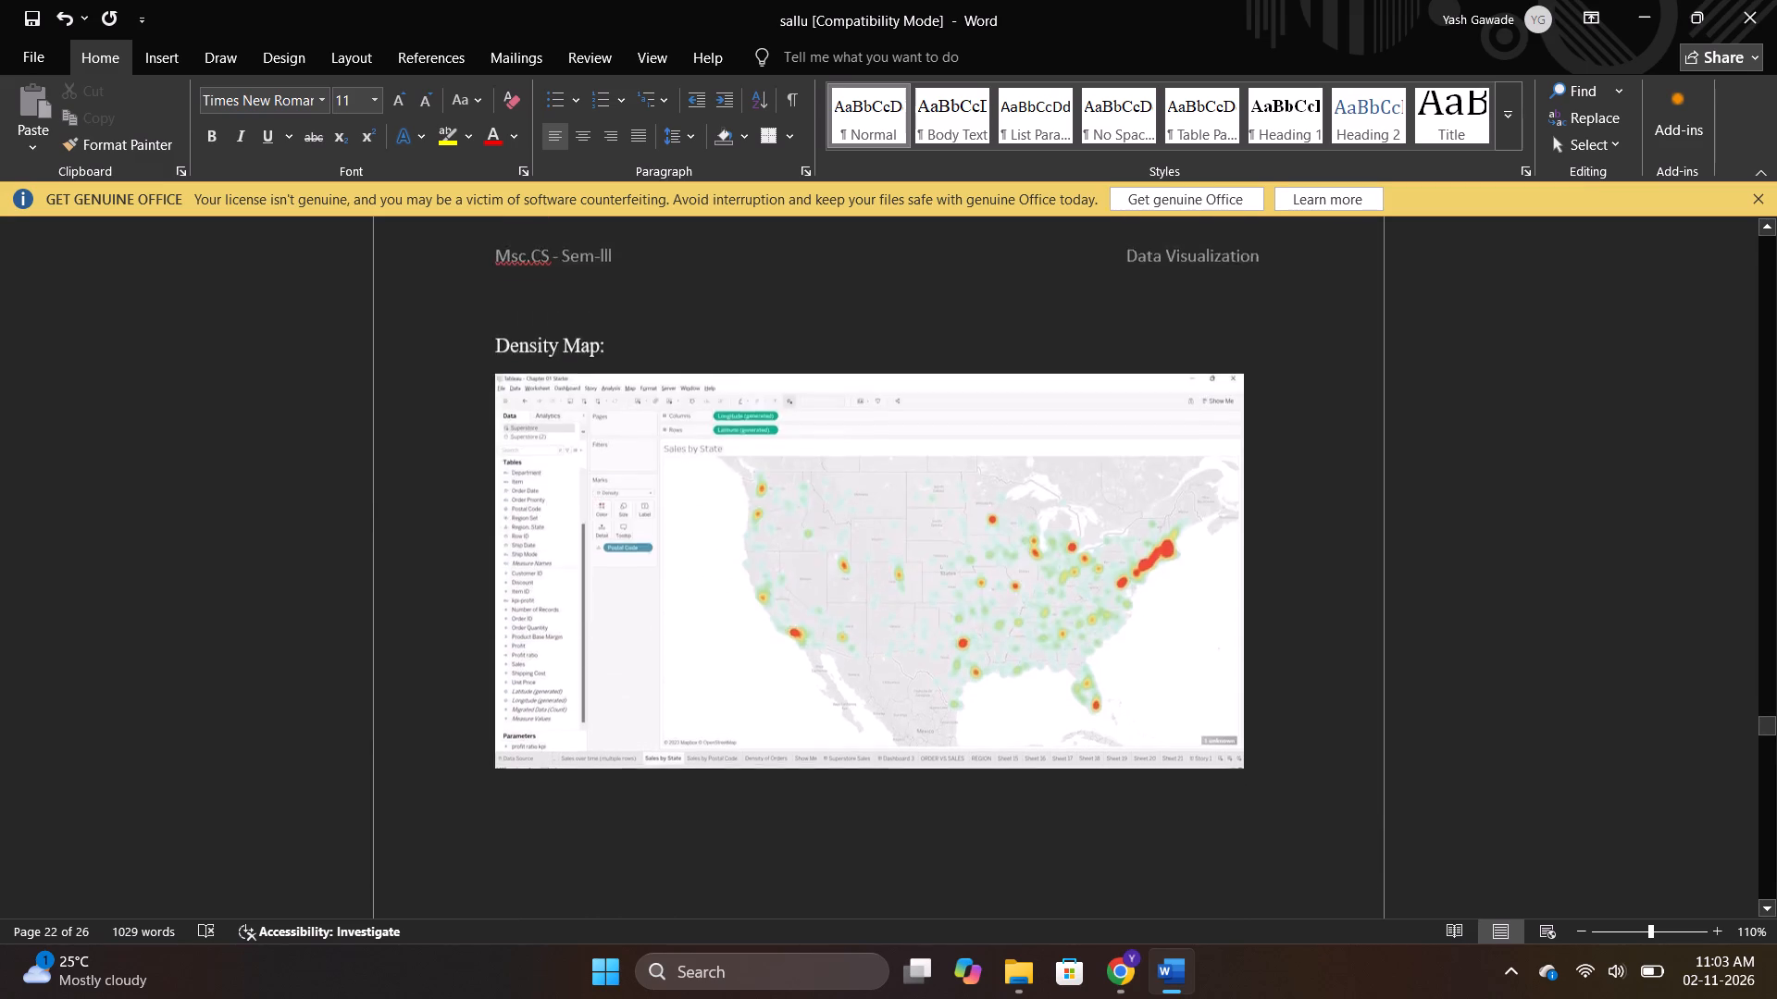
scroll(779, 596, up, 2)
scroll(779, 596, down, 1)
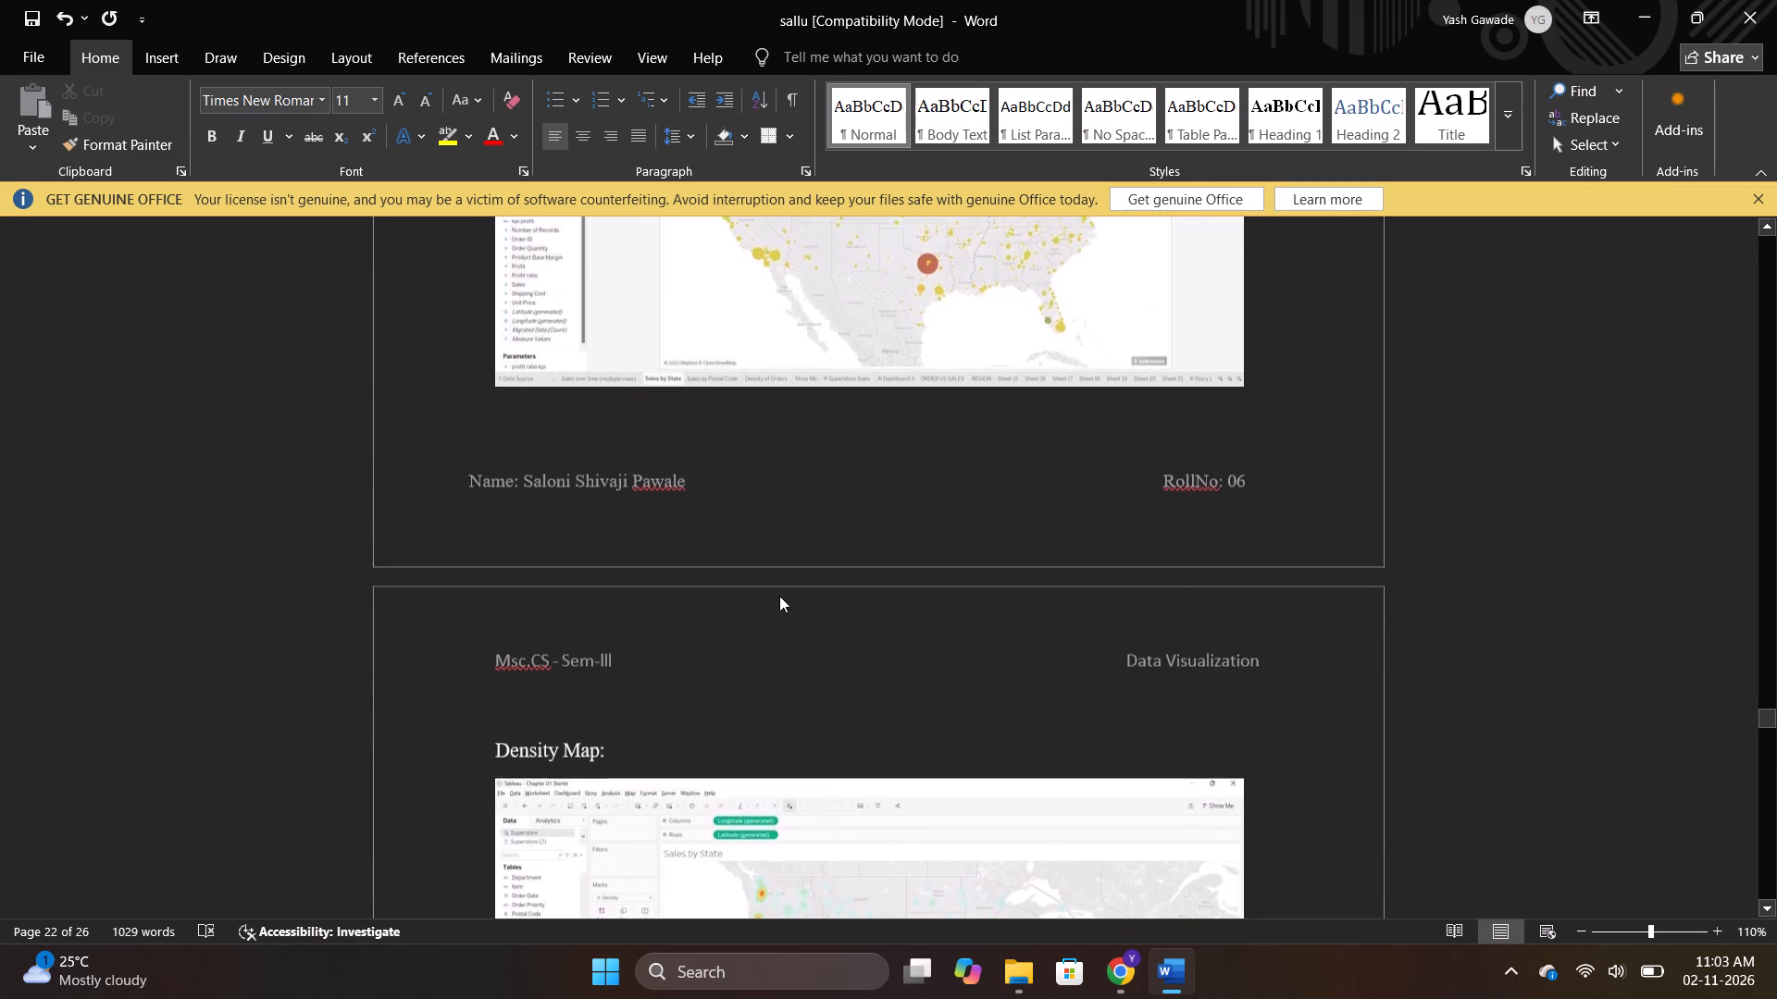
scroll(779, 596, down, 1)
scroll(779, 596, up, 6)
Review the remaining pages from Practical No. 6 back to Practical No. 1, checking headers, footers and image placement.
scroll(779, 596, up, 3)
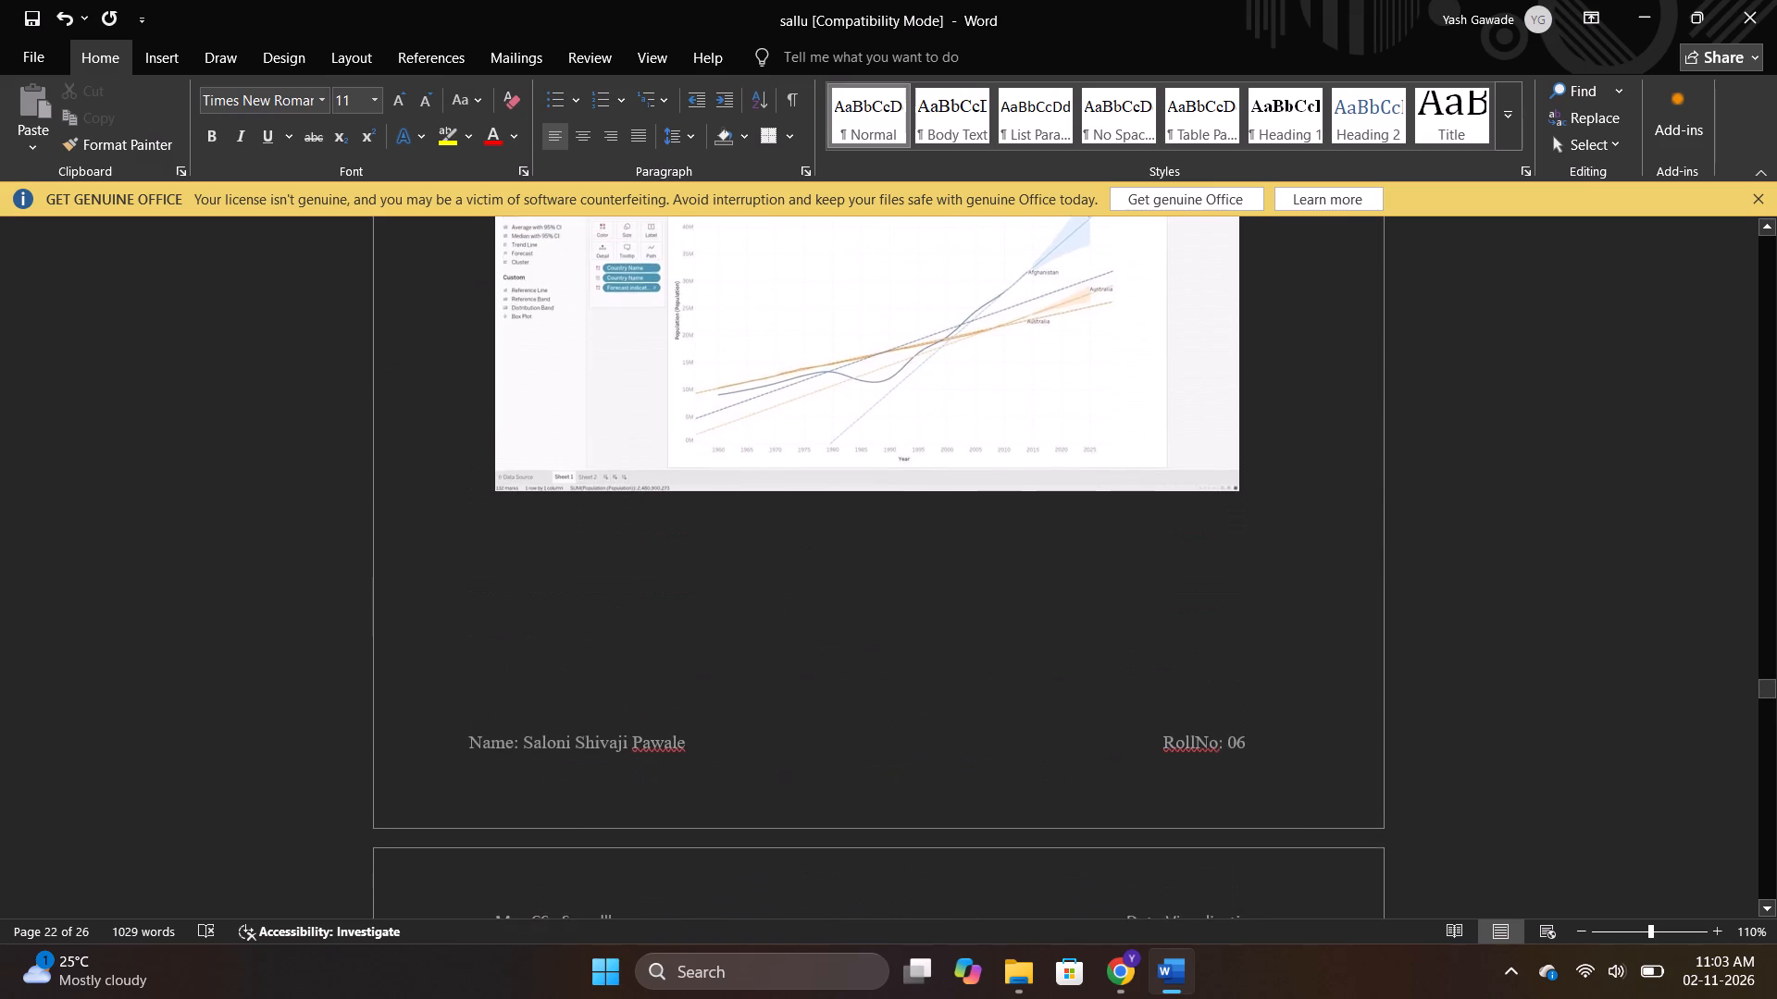
scroll(779, 596, up, 6)
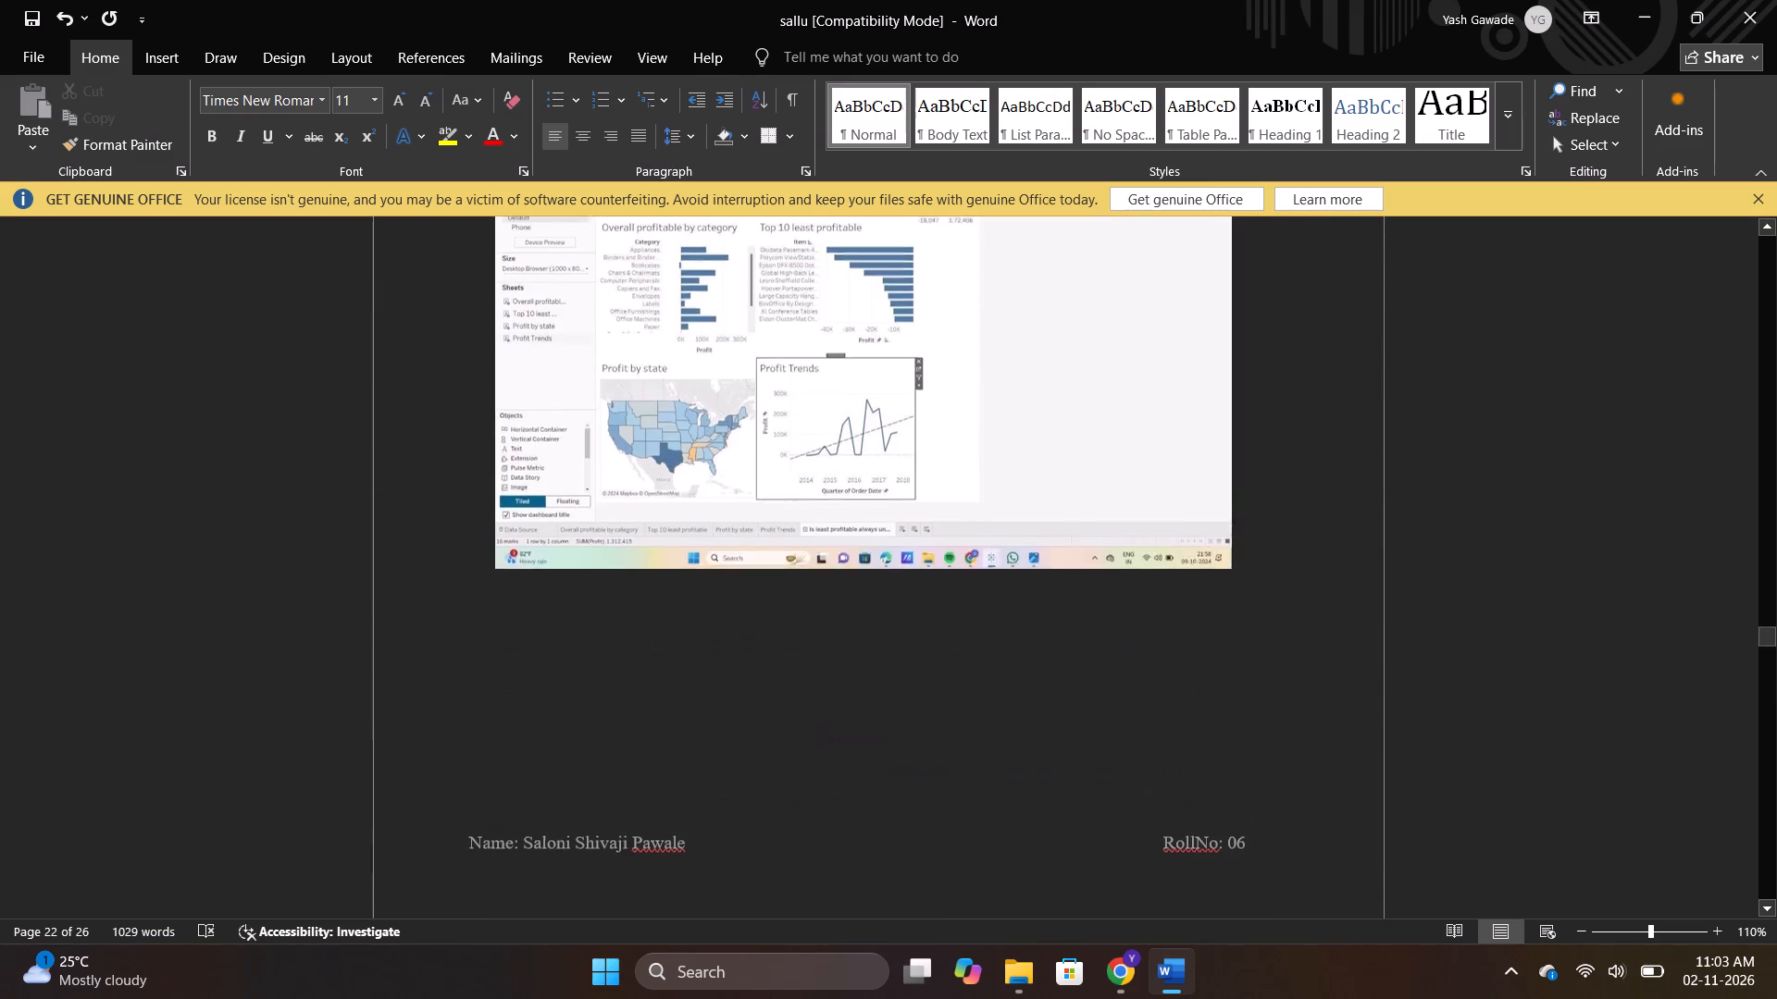
scroll(779, 596, up, 5)
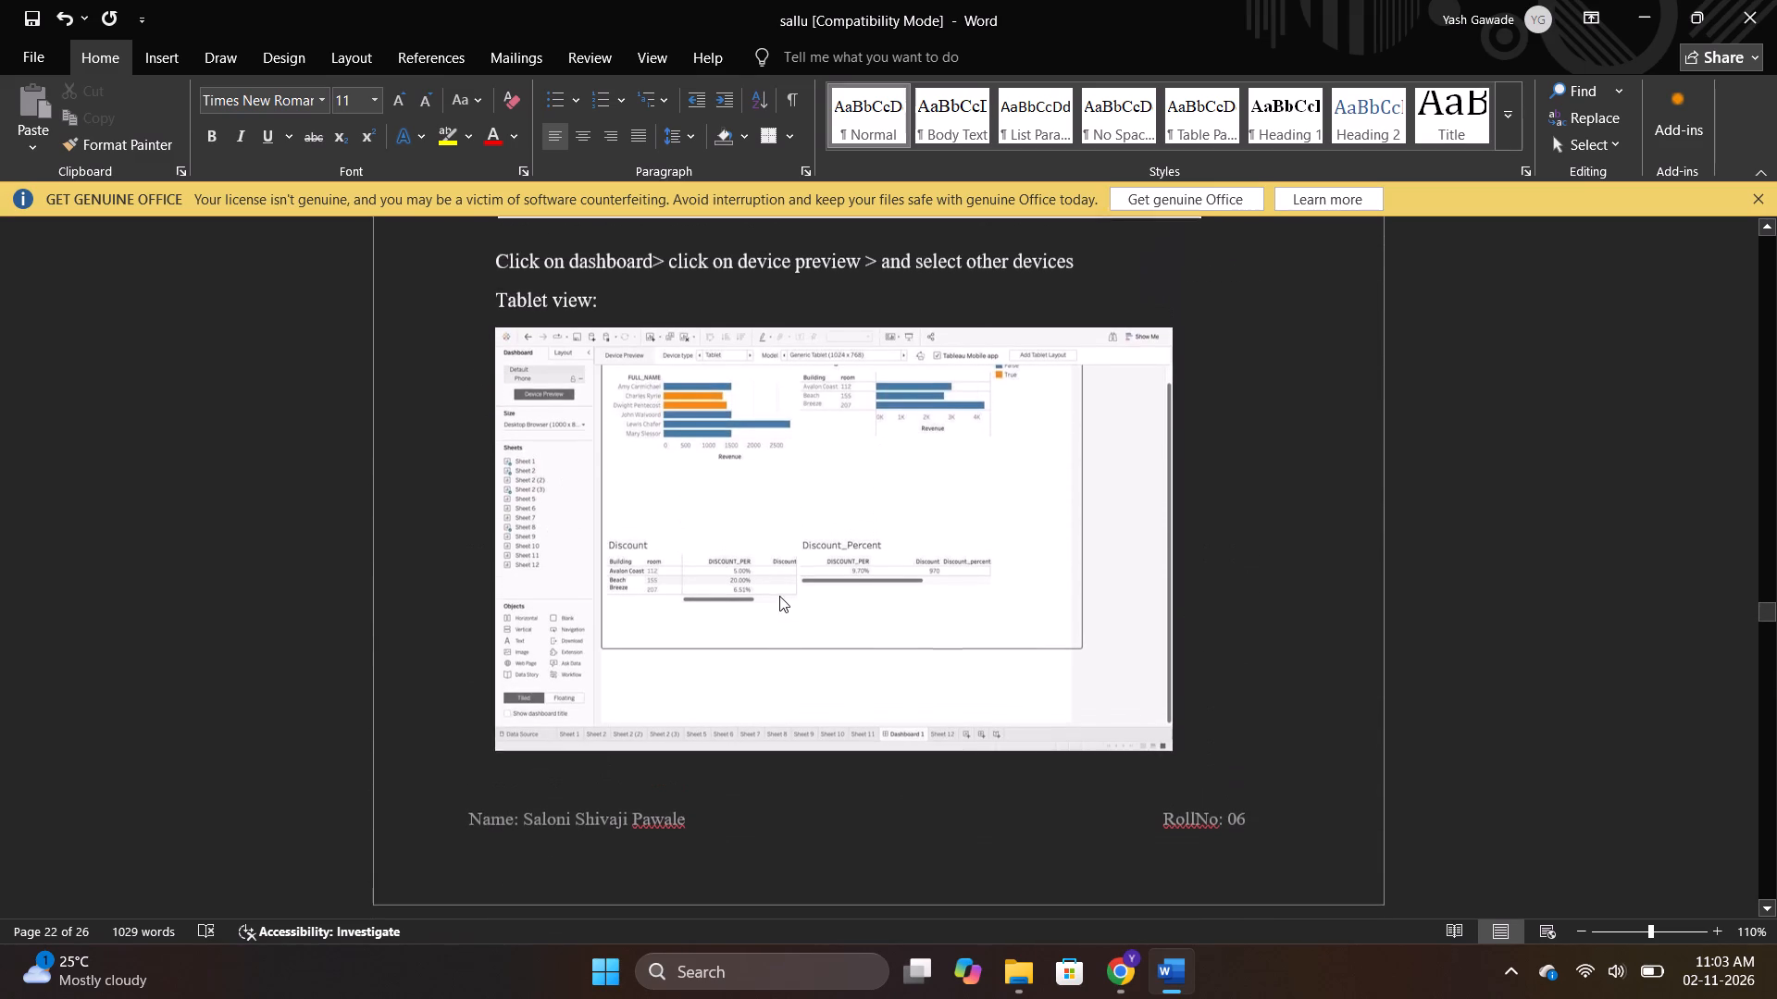
scroll(779, 596, up, 3)
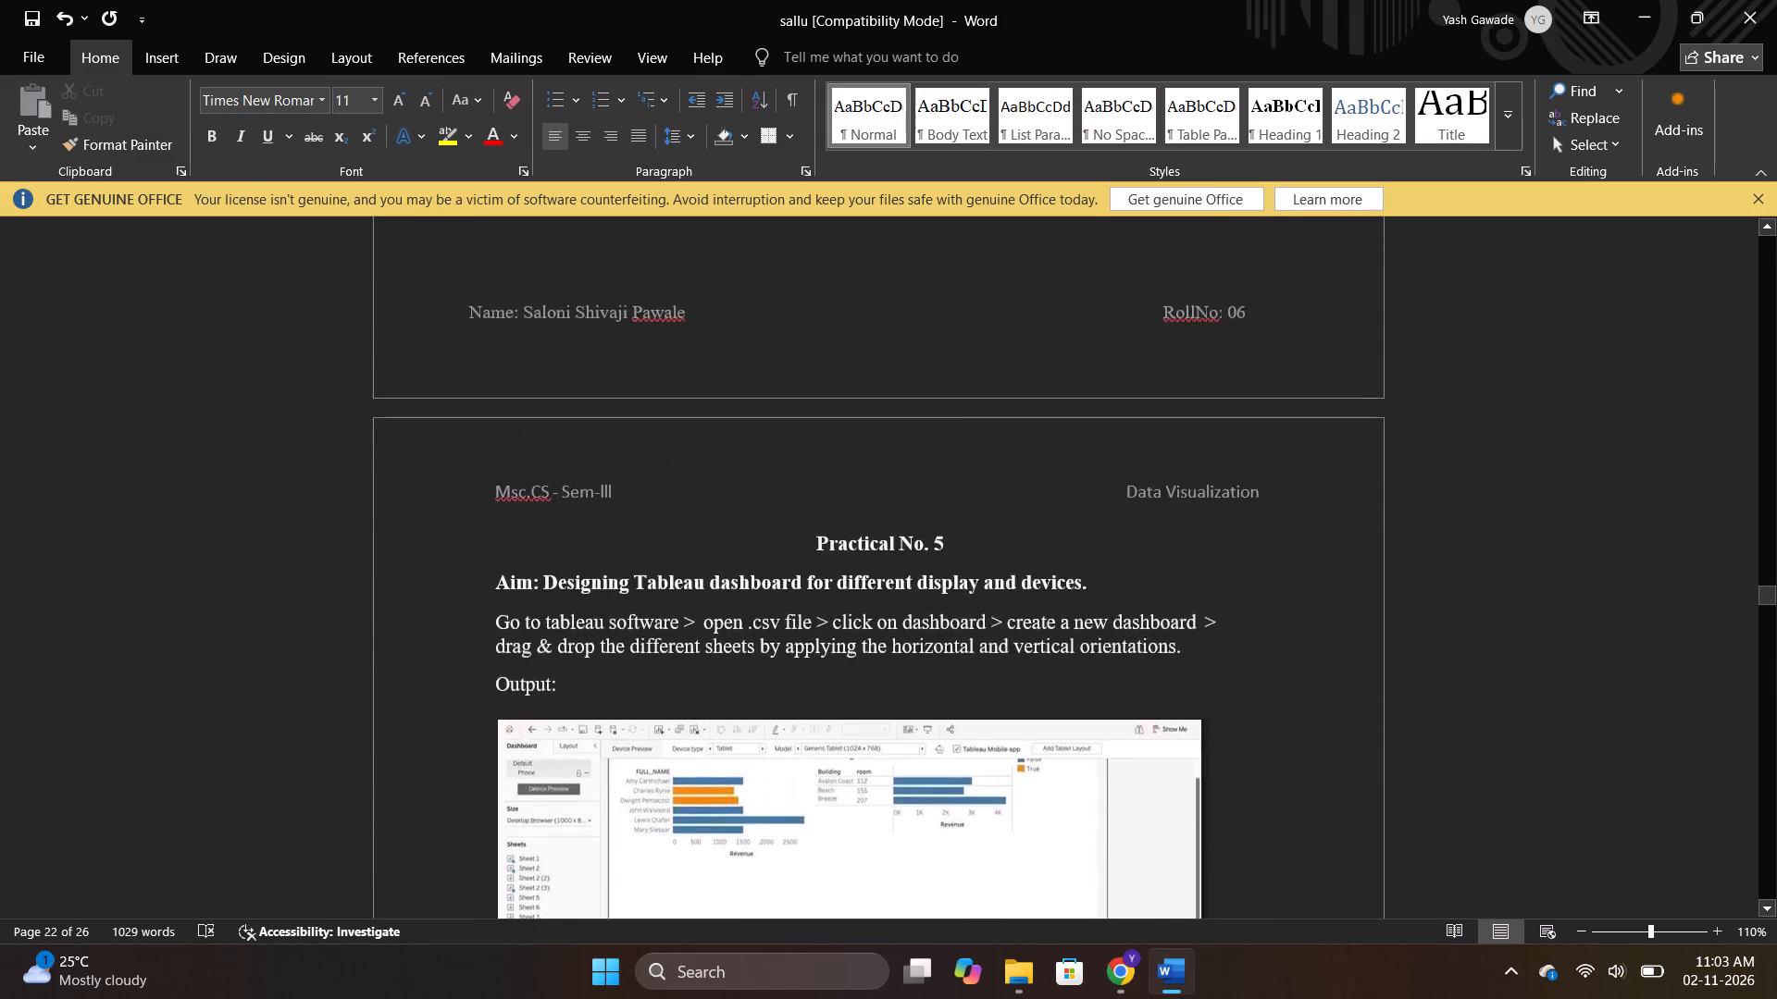
scroll(779, 596, up, 4)
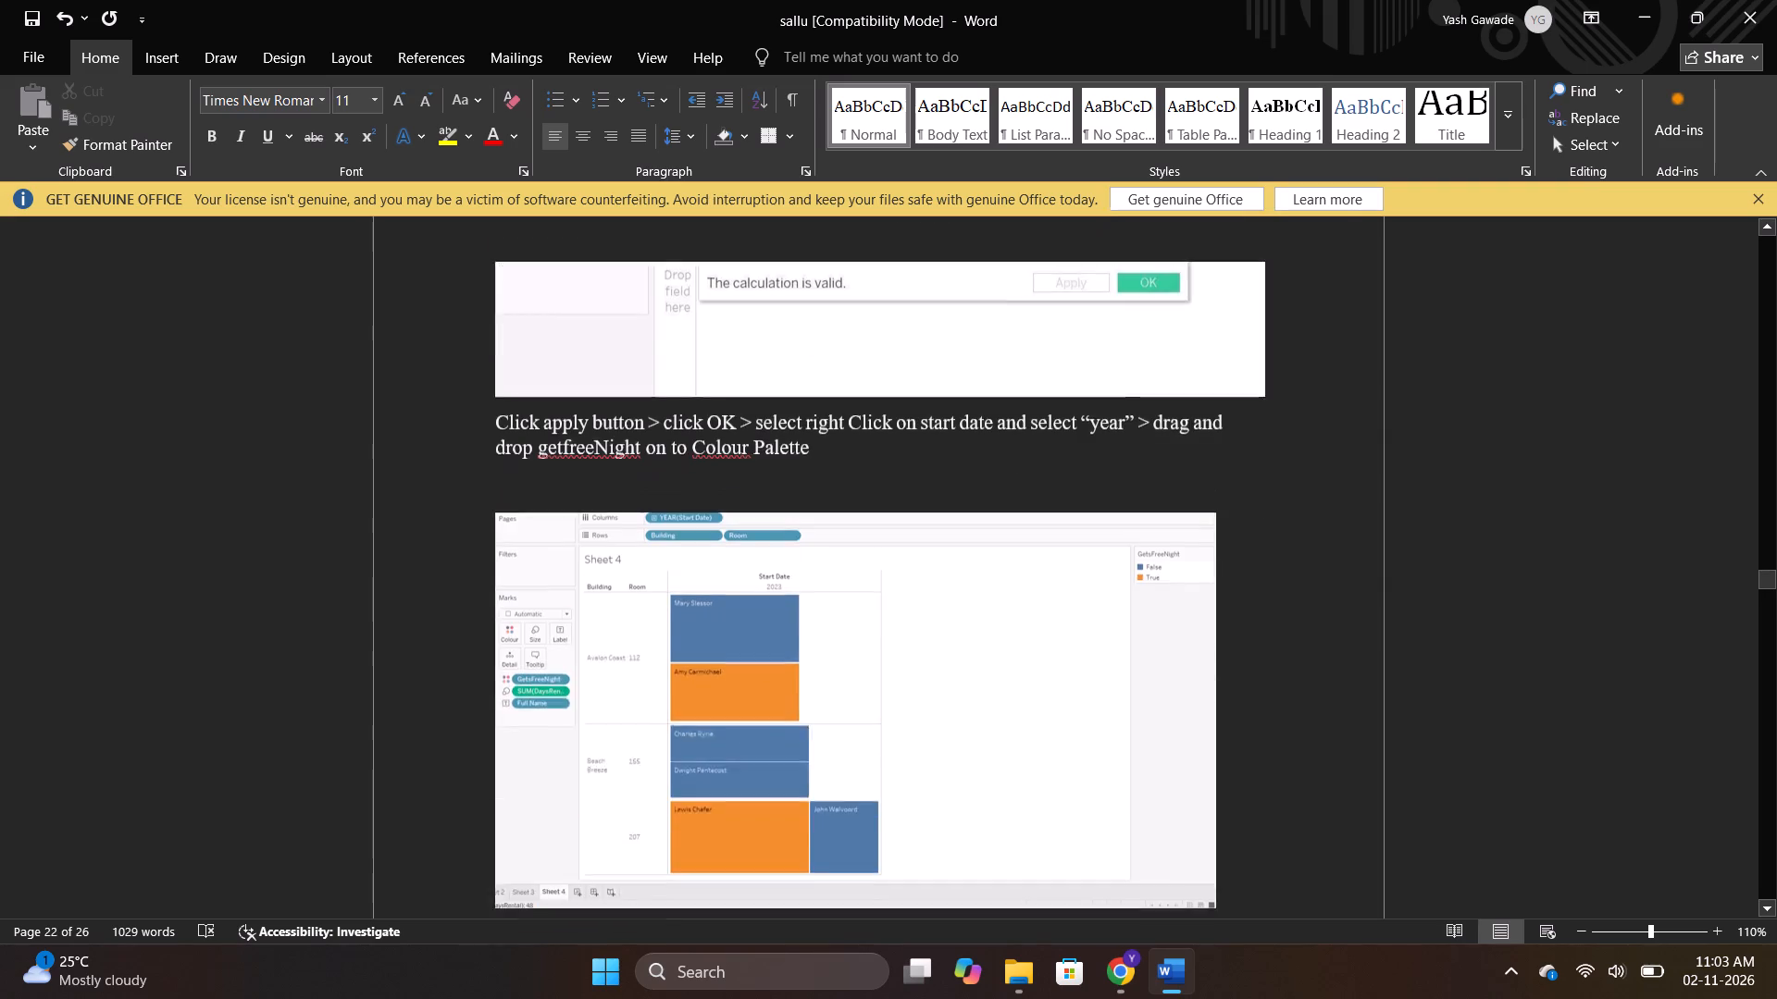
scroll(779, 596, up, 1)
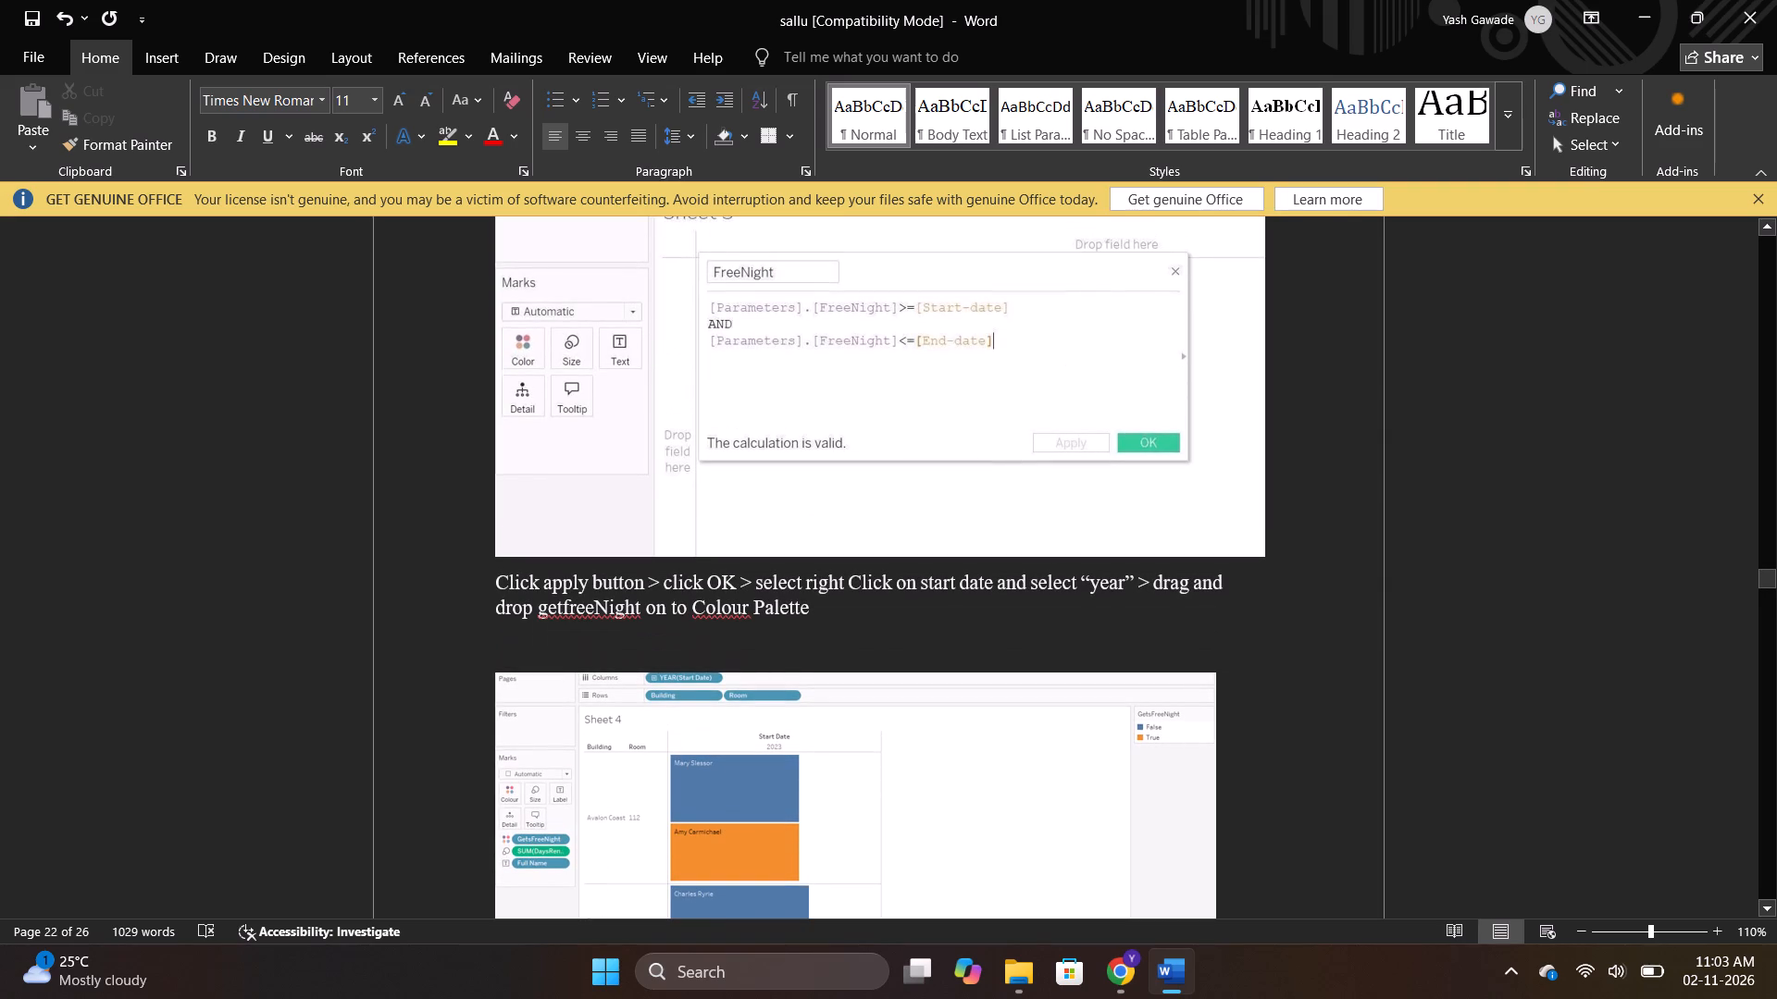
scroll(779, 596, up, 2)
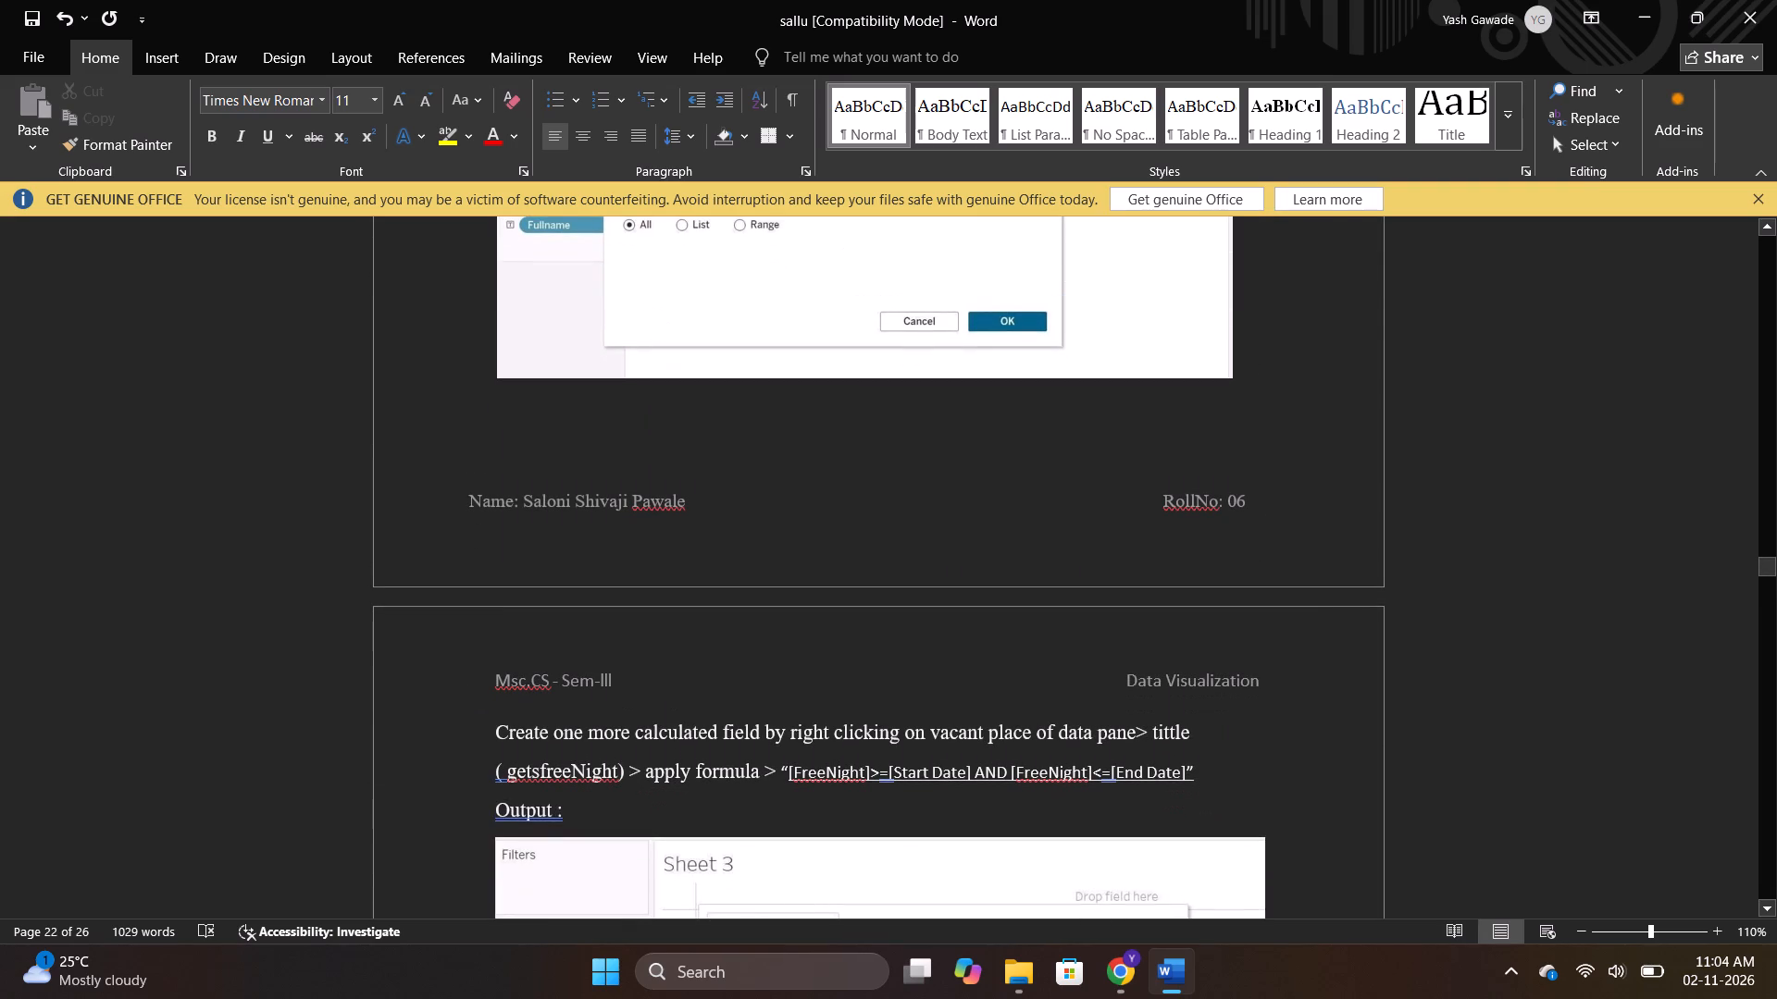
scroll(779, 596, up, 6)
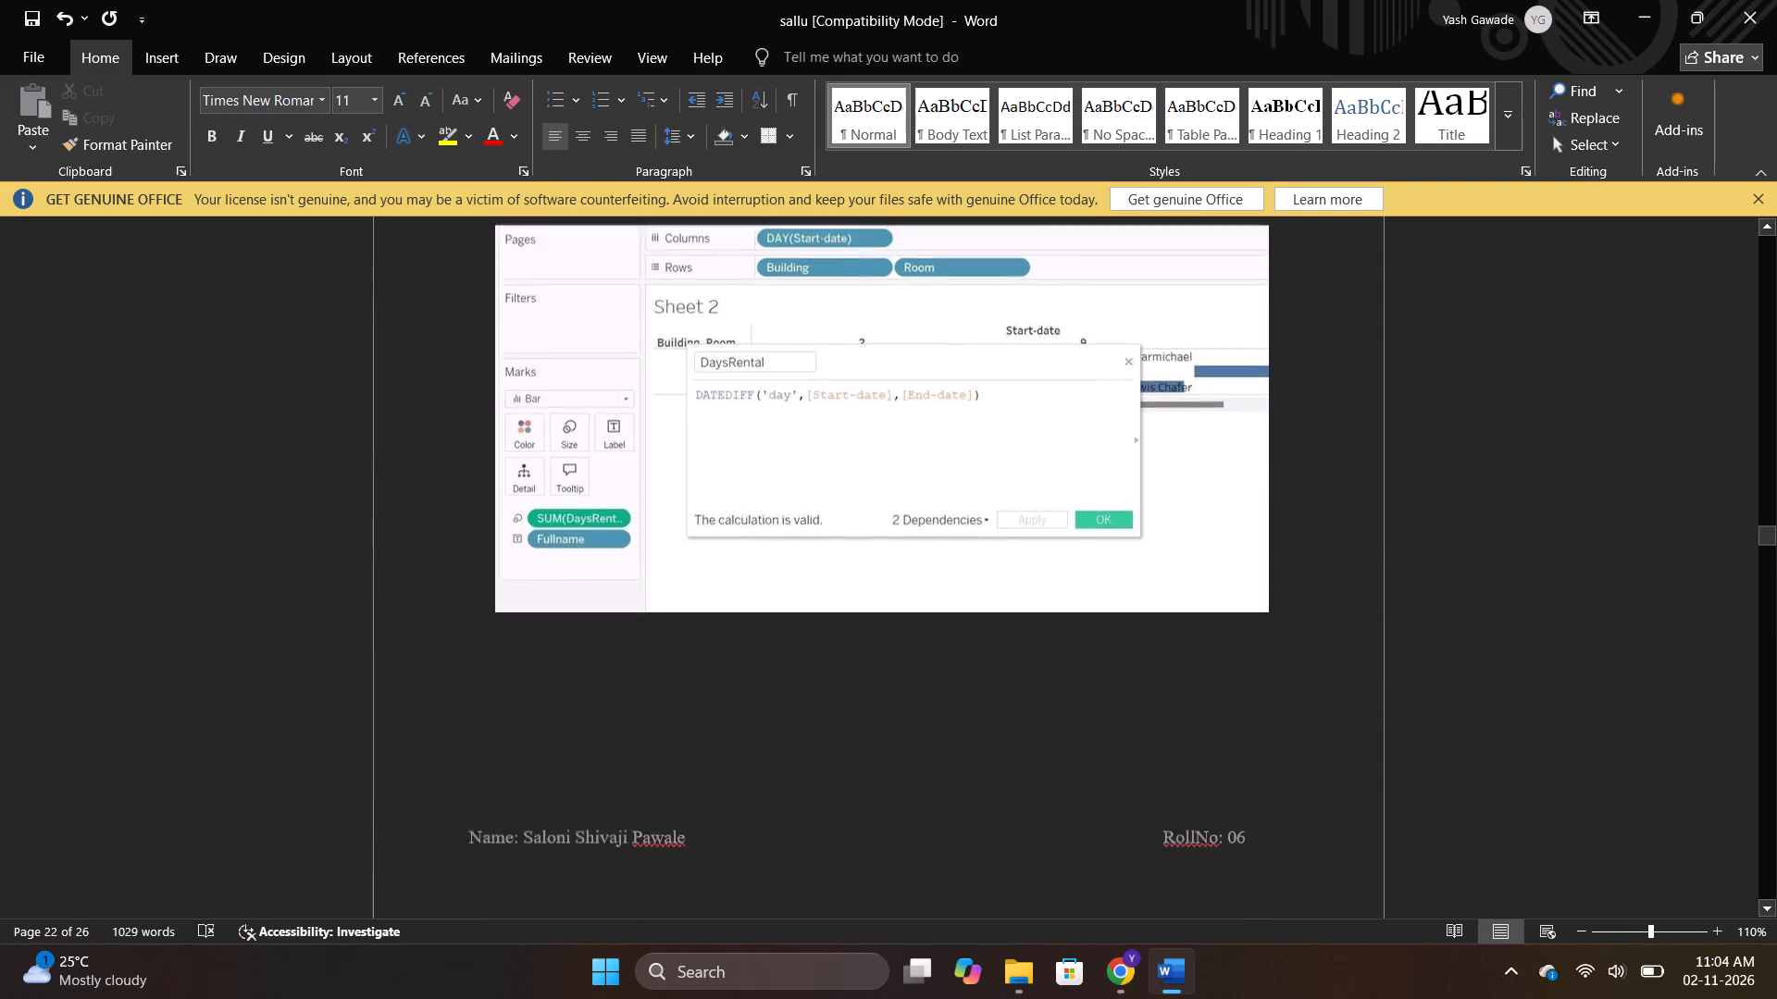
scroll(779, 596, up, 5)
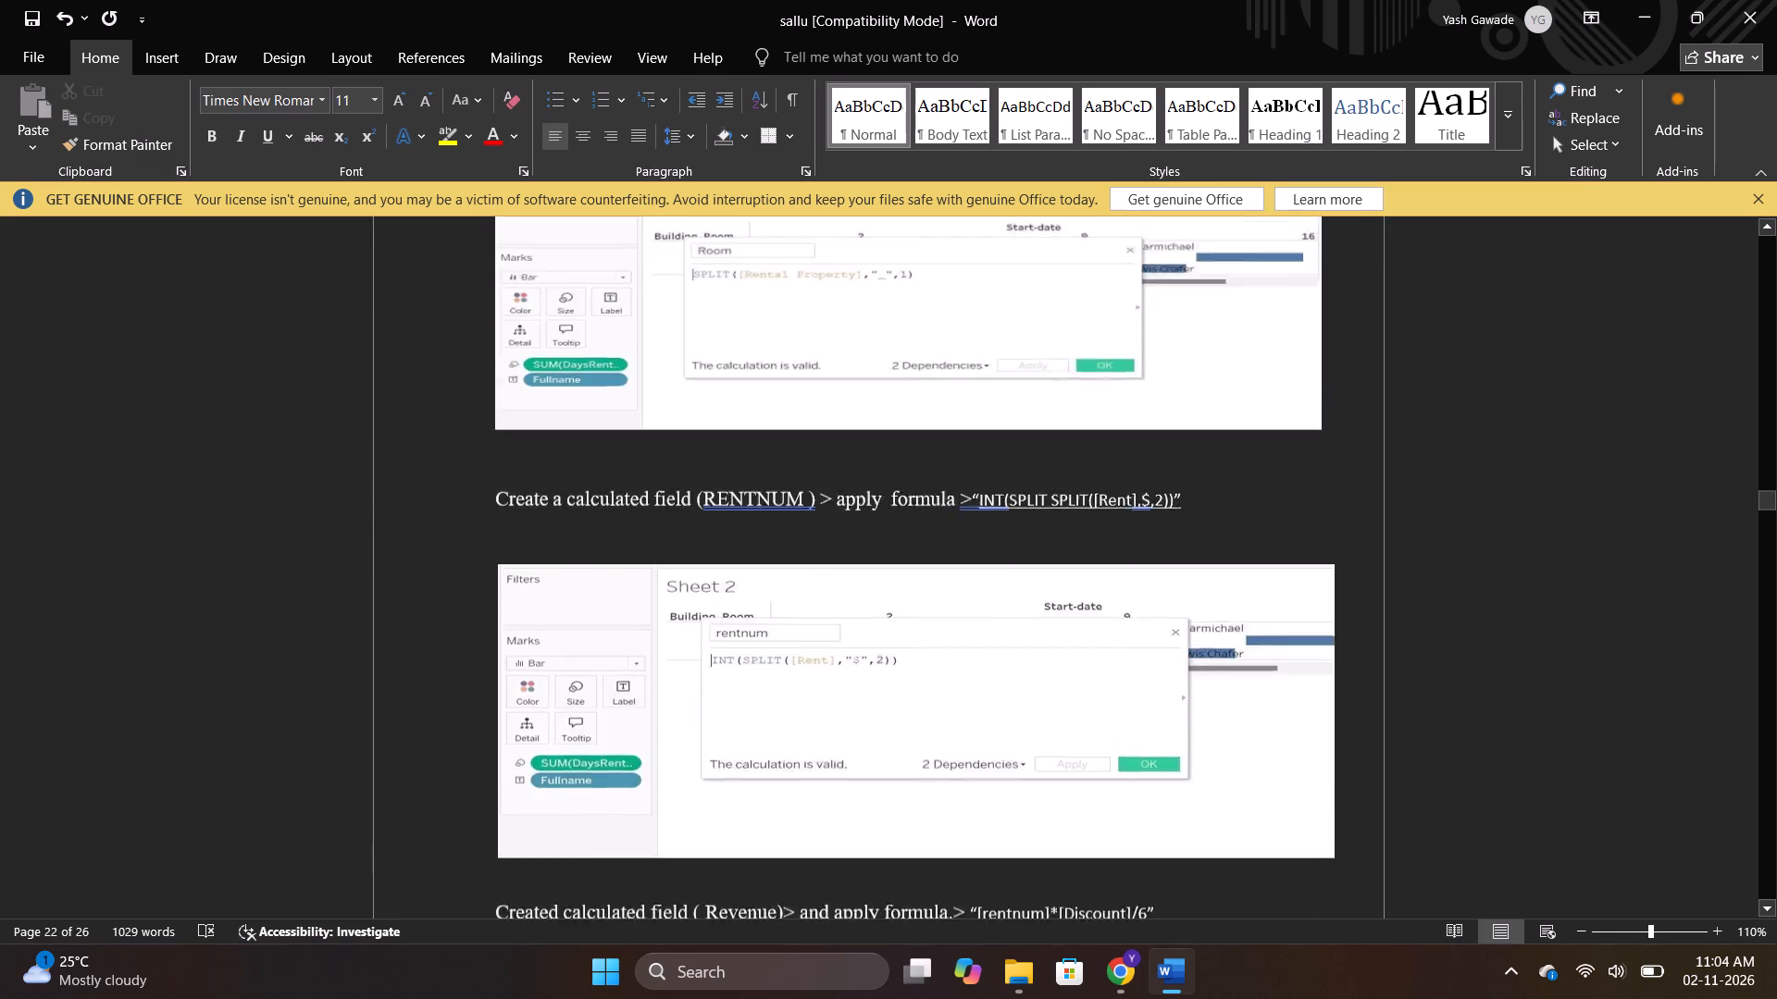
scroll(779, 596, up, 5)
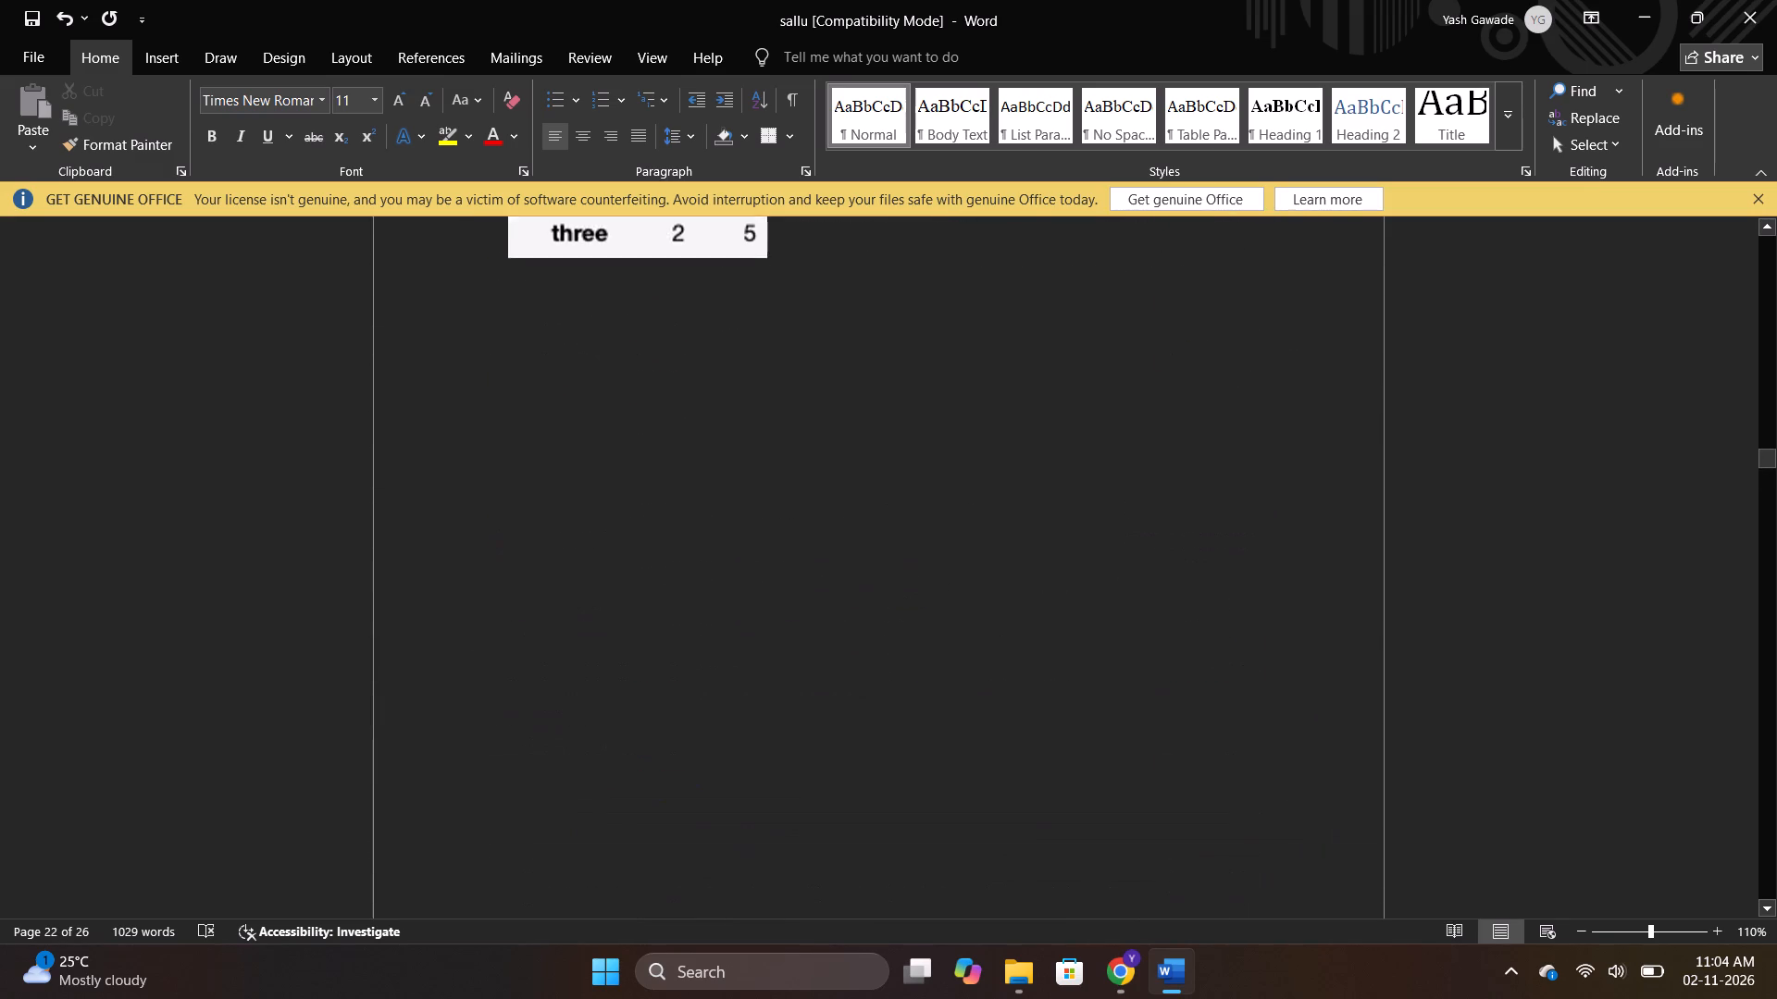
scroll(779, 596, up, 5)
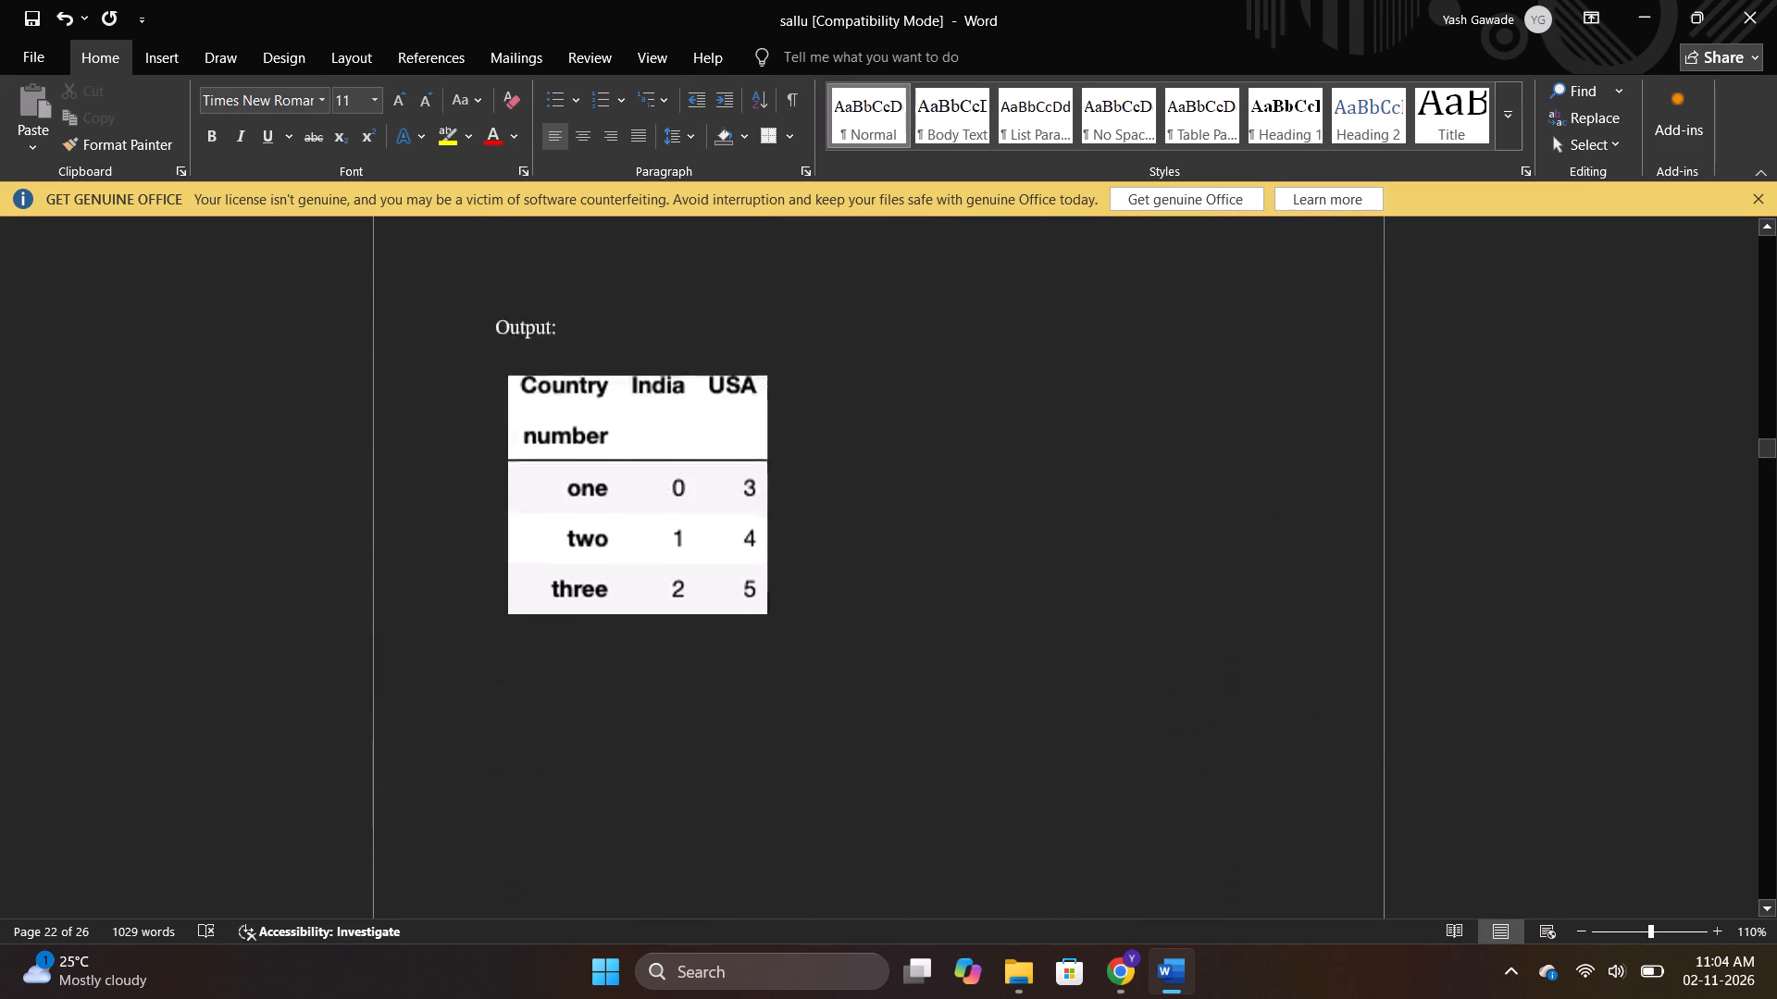
scroll(779, 596, up, 20)
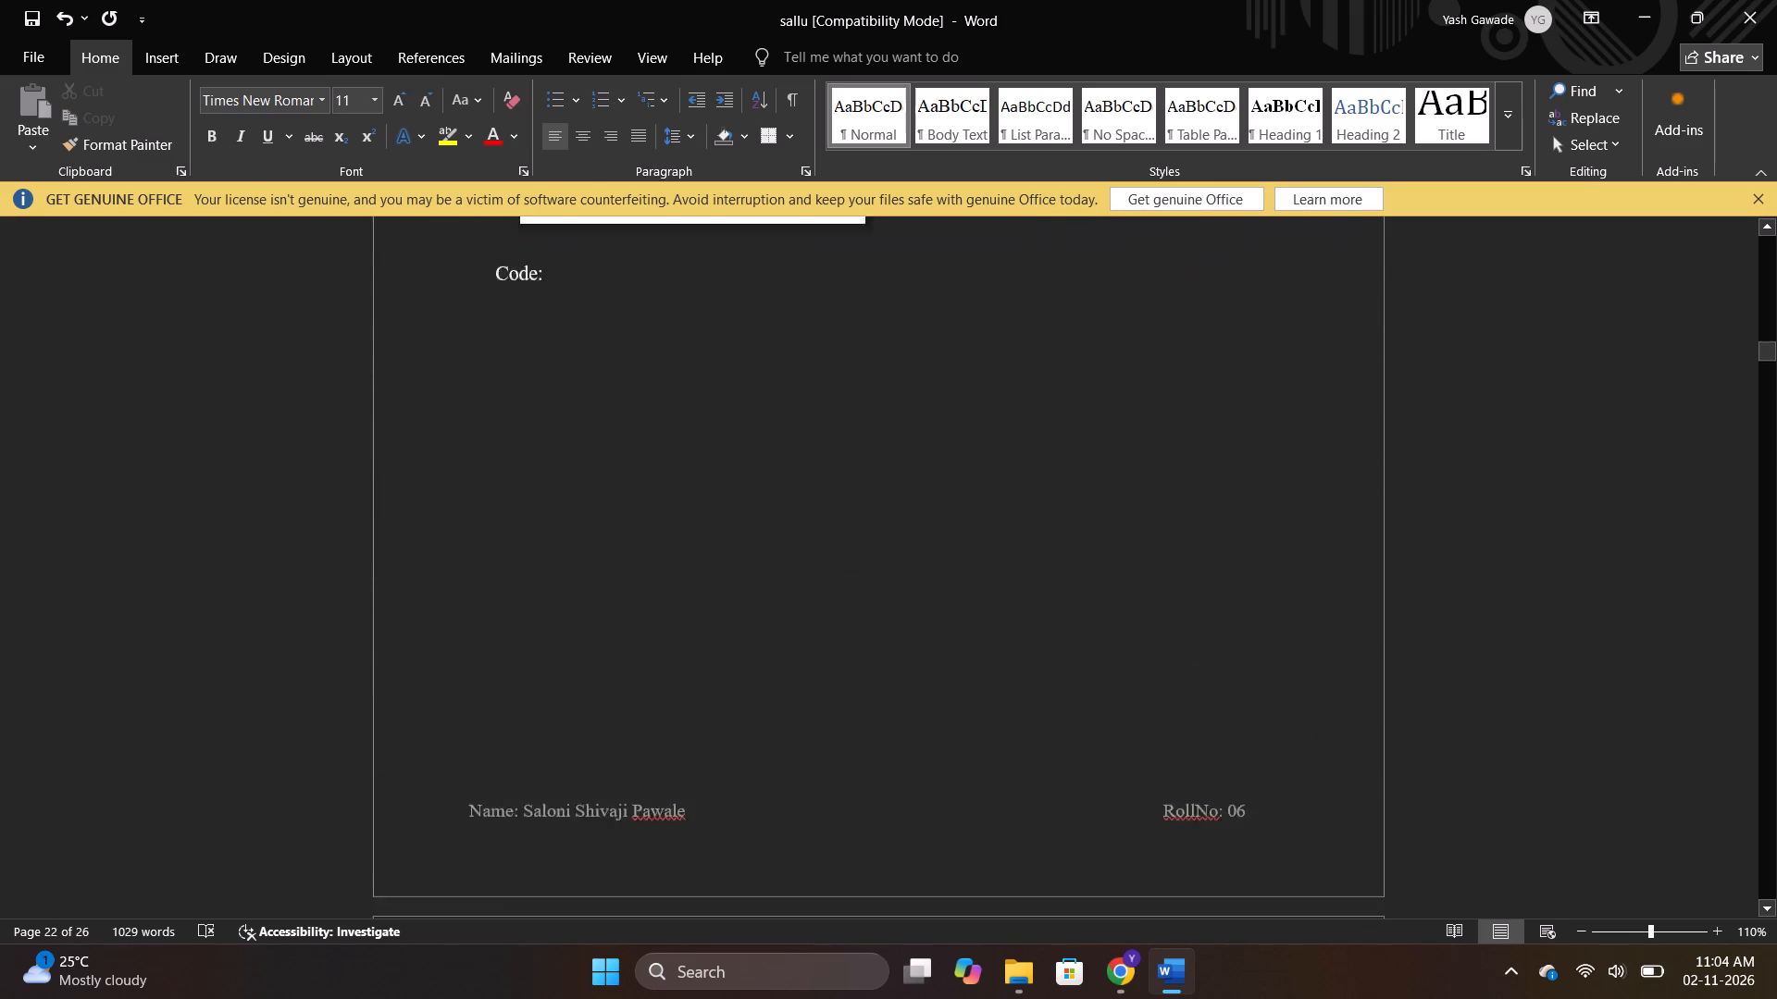
scroll(779, 596, up, 9)
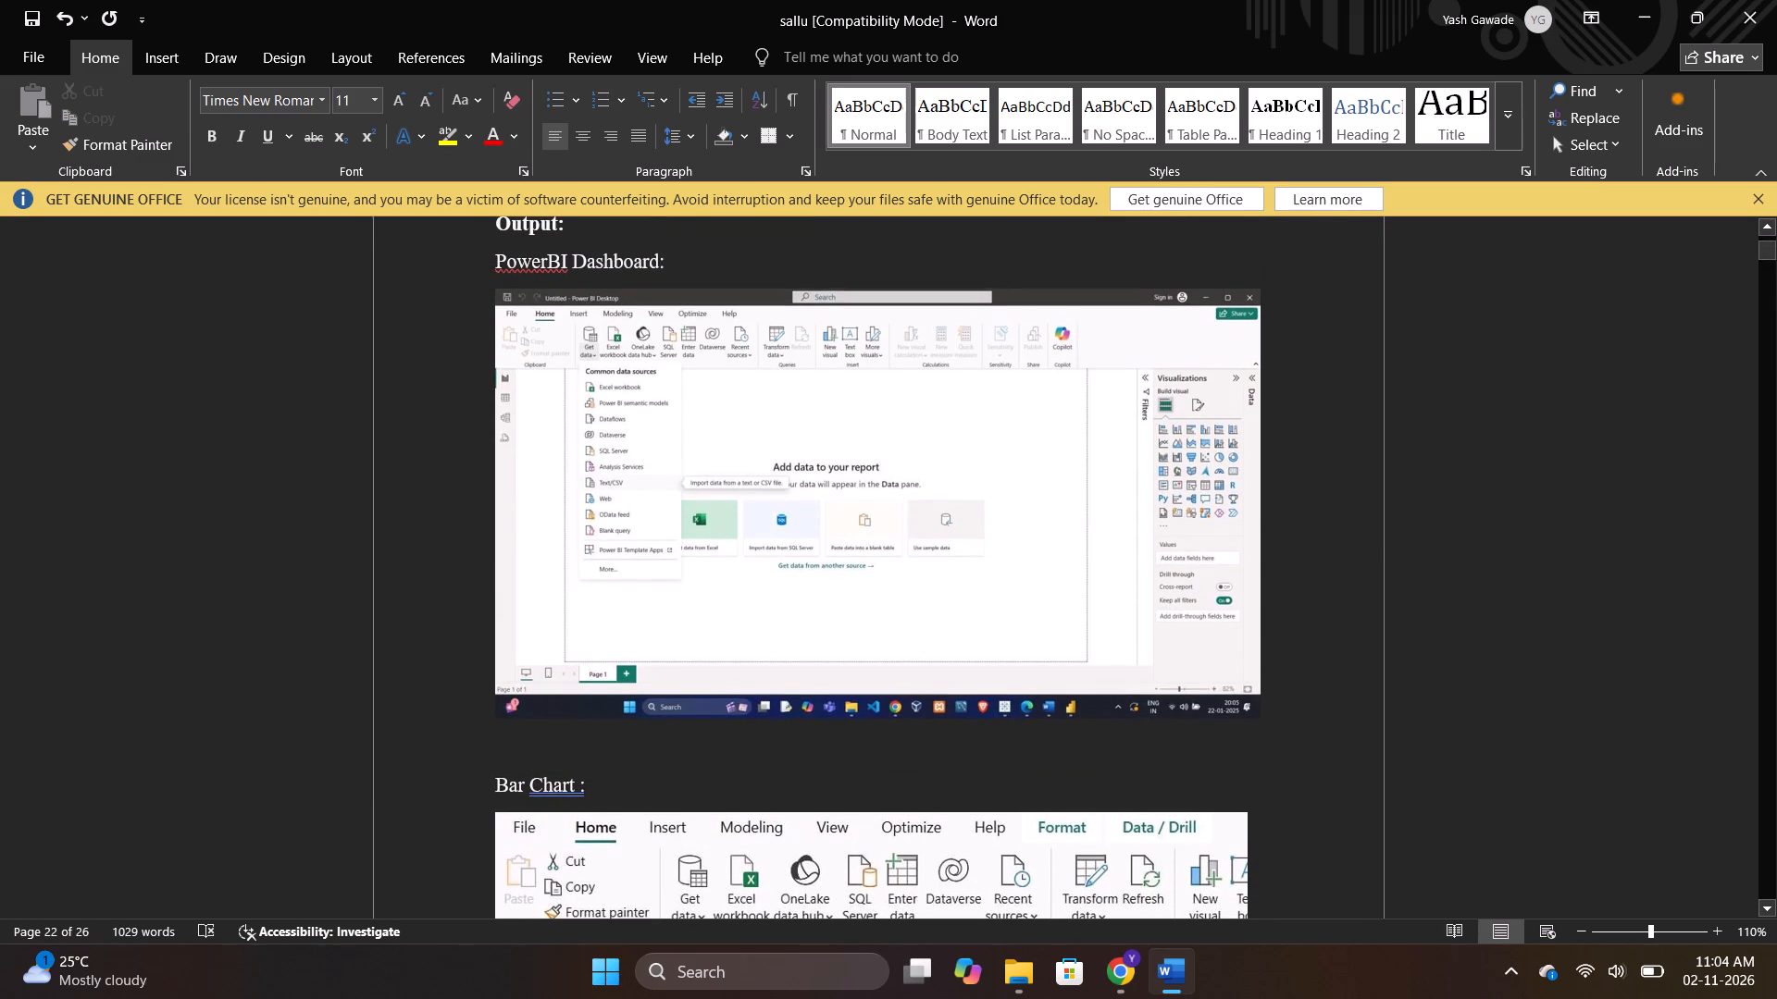
Apply a Box page border with a solid ½ pt line in automatic colour to the whole document.
click(158, 63)
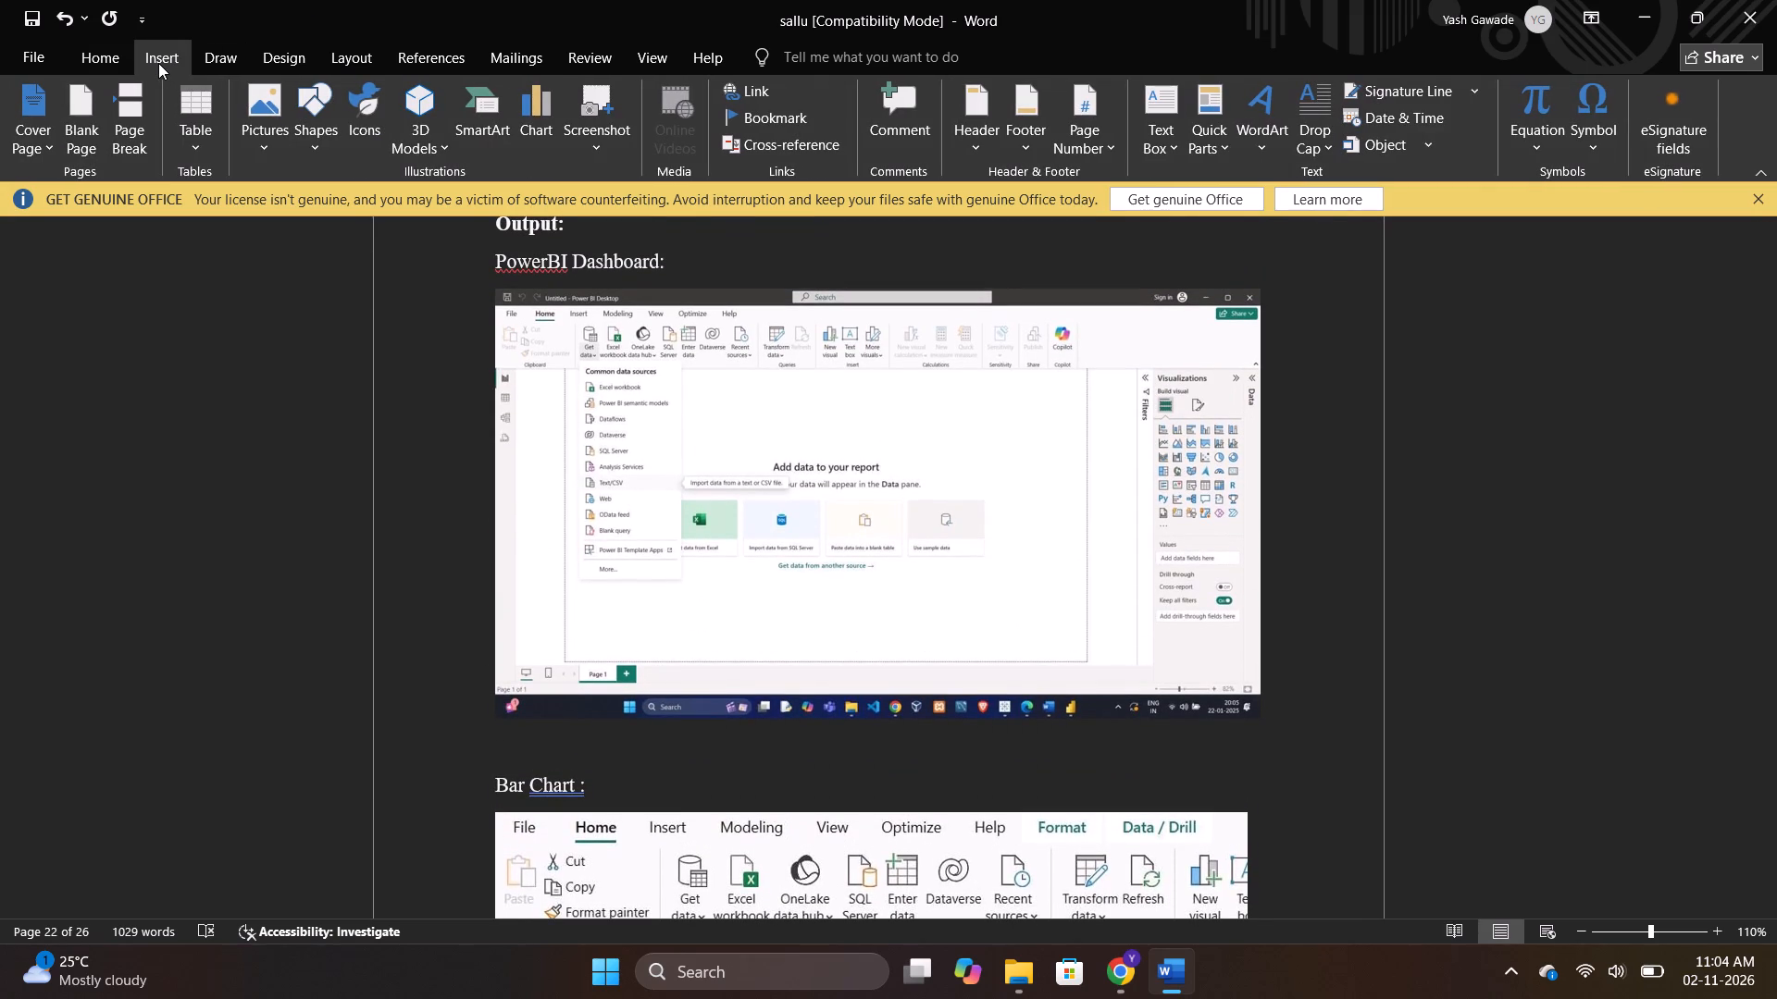
click(223, 52)
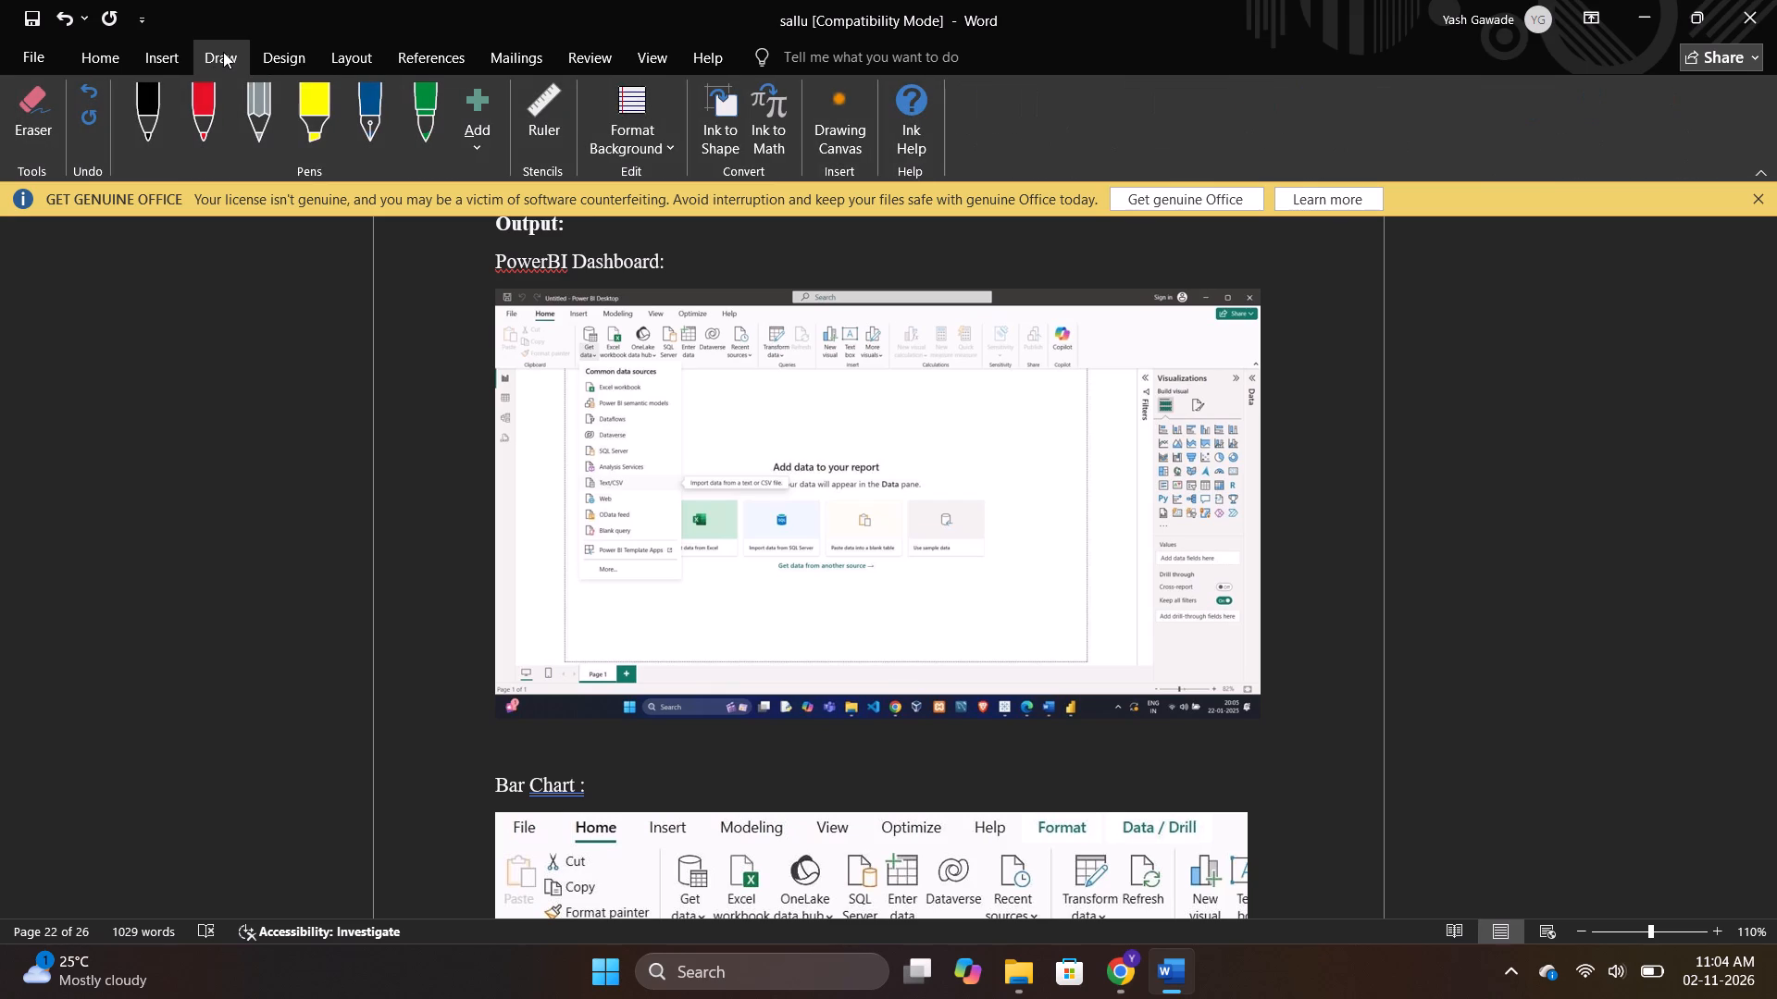
click(271, 50)
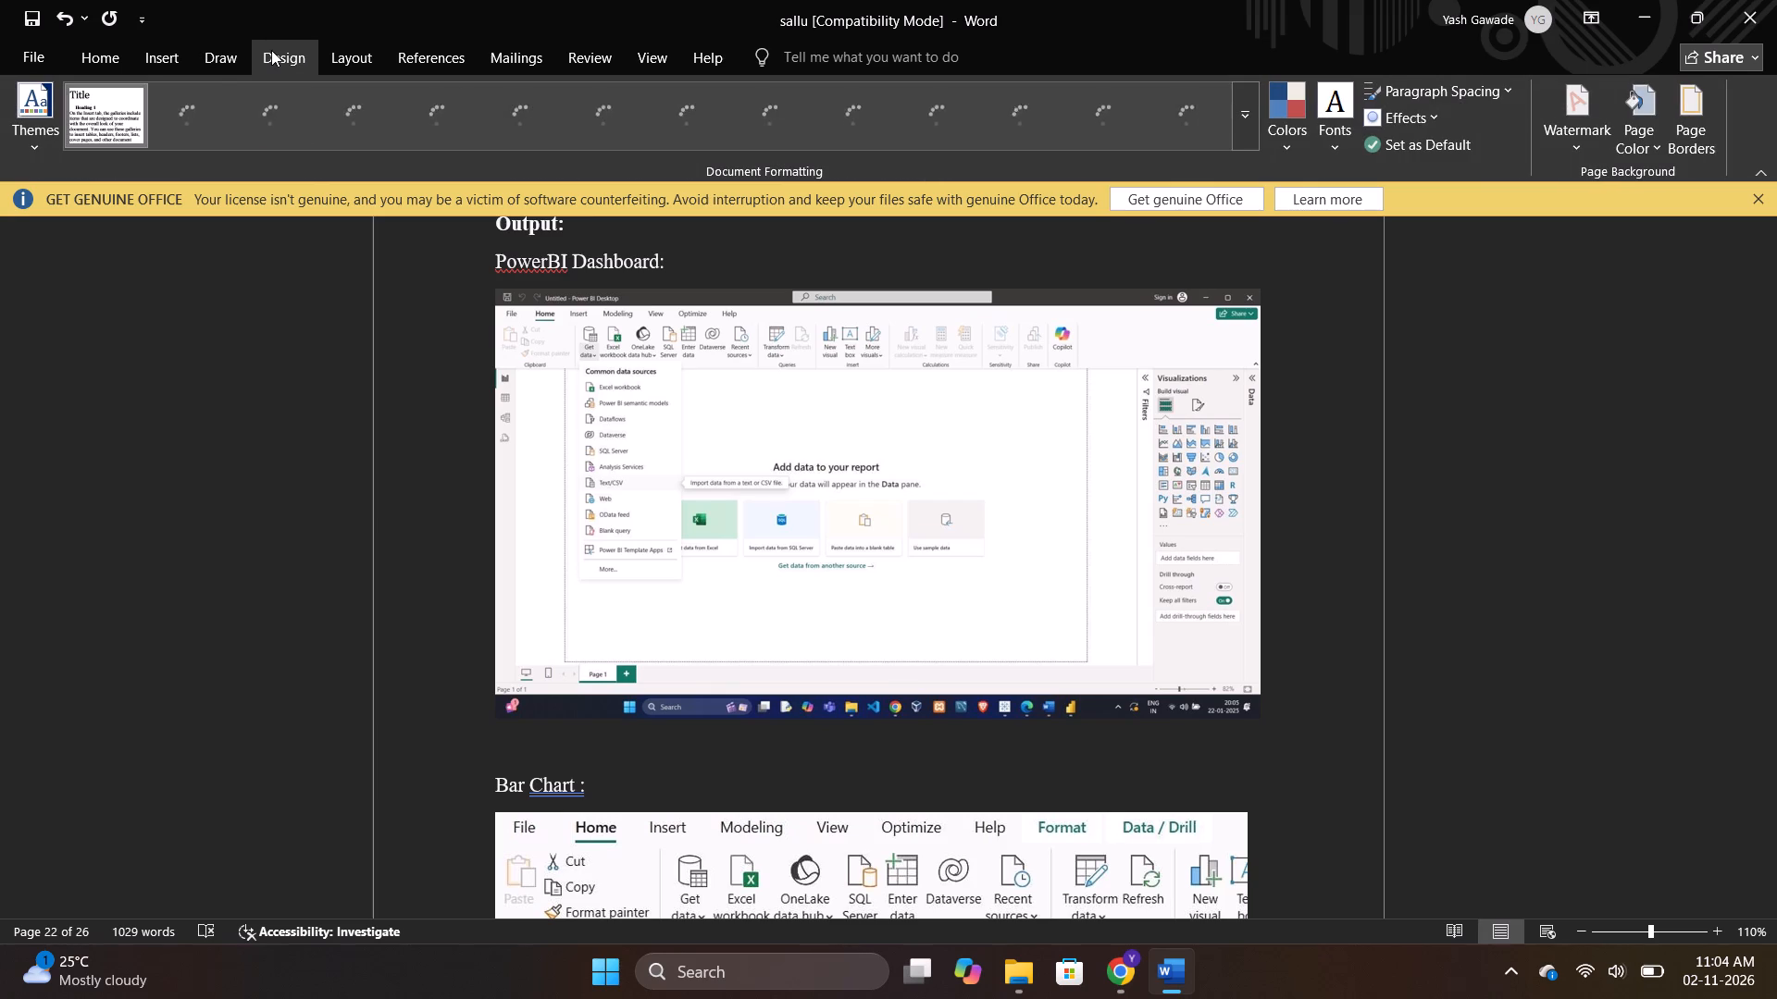
click(1699, 111)
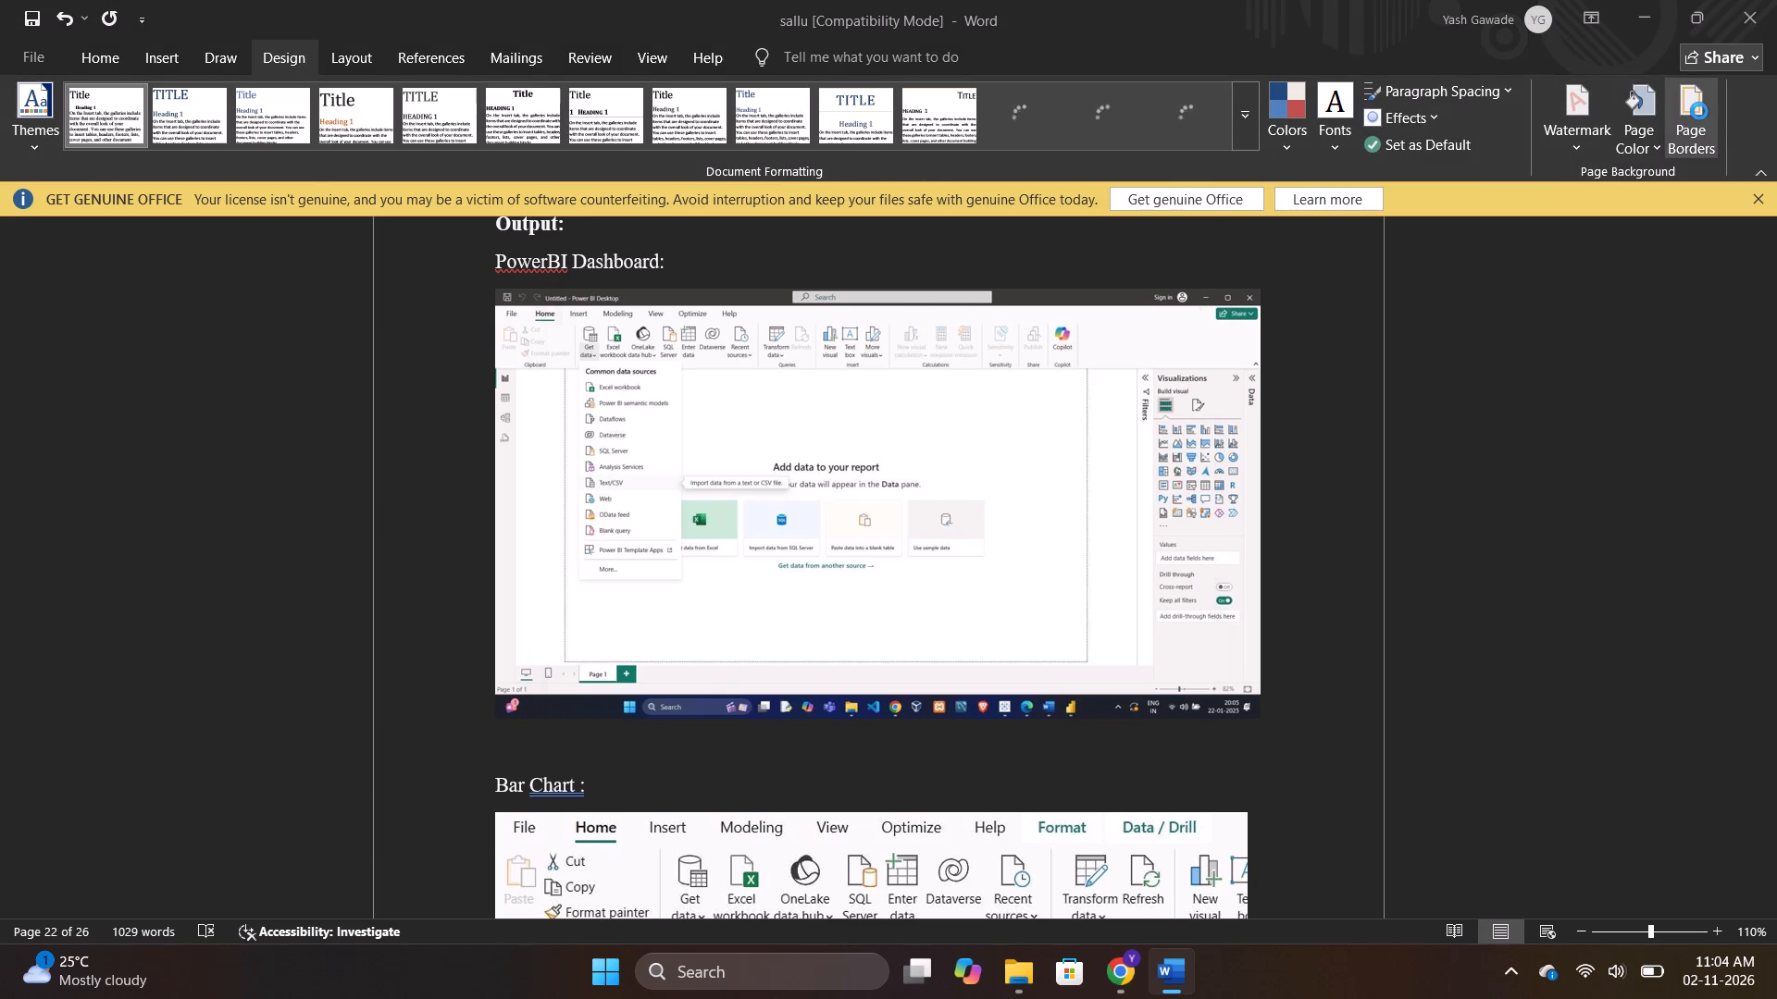
click(596, 381)
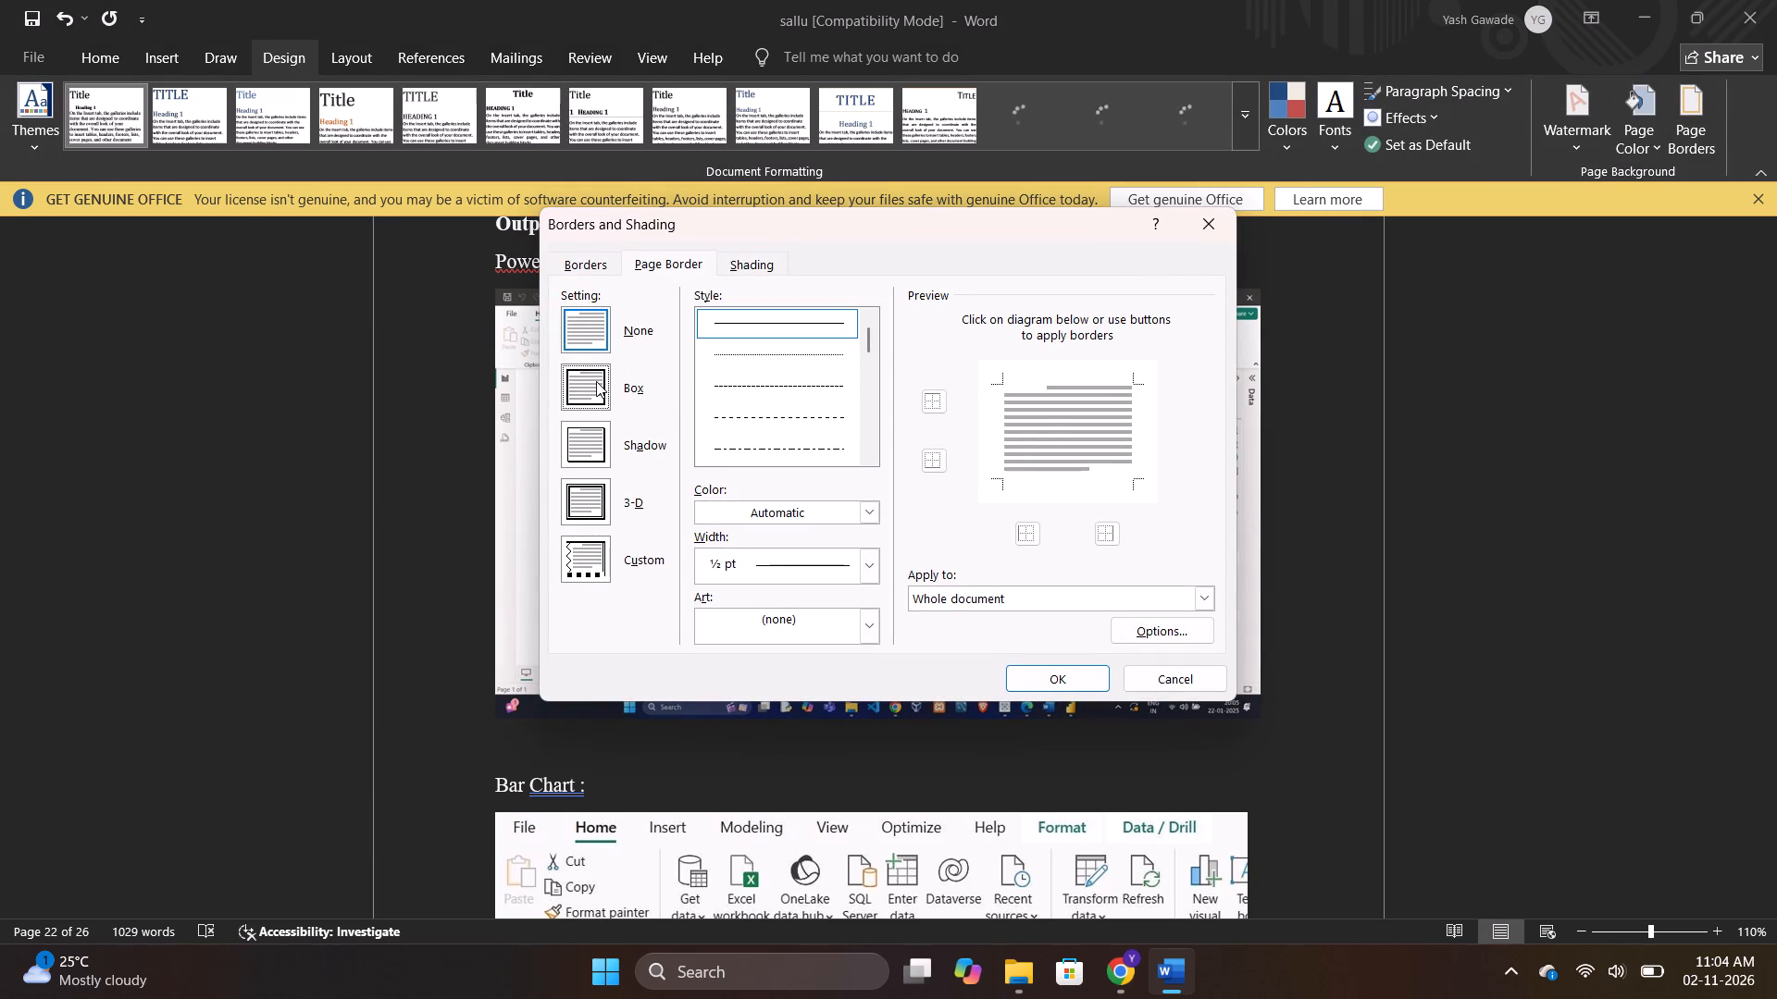
click(1073, 680)
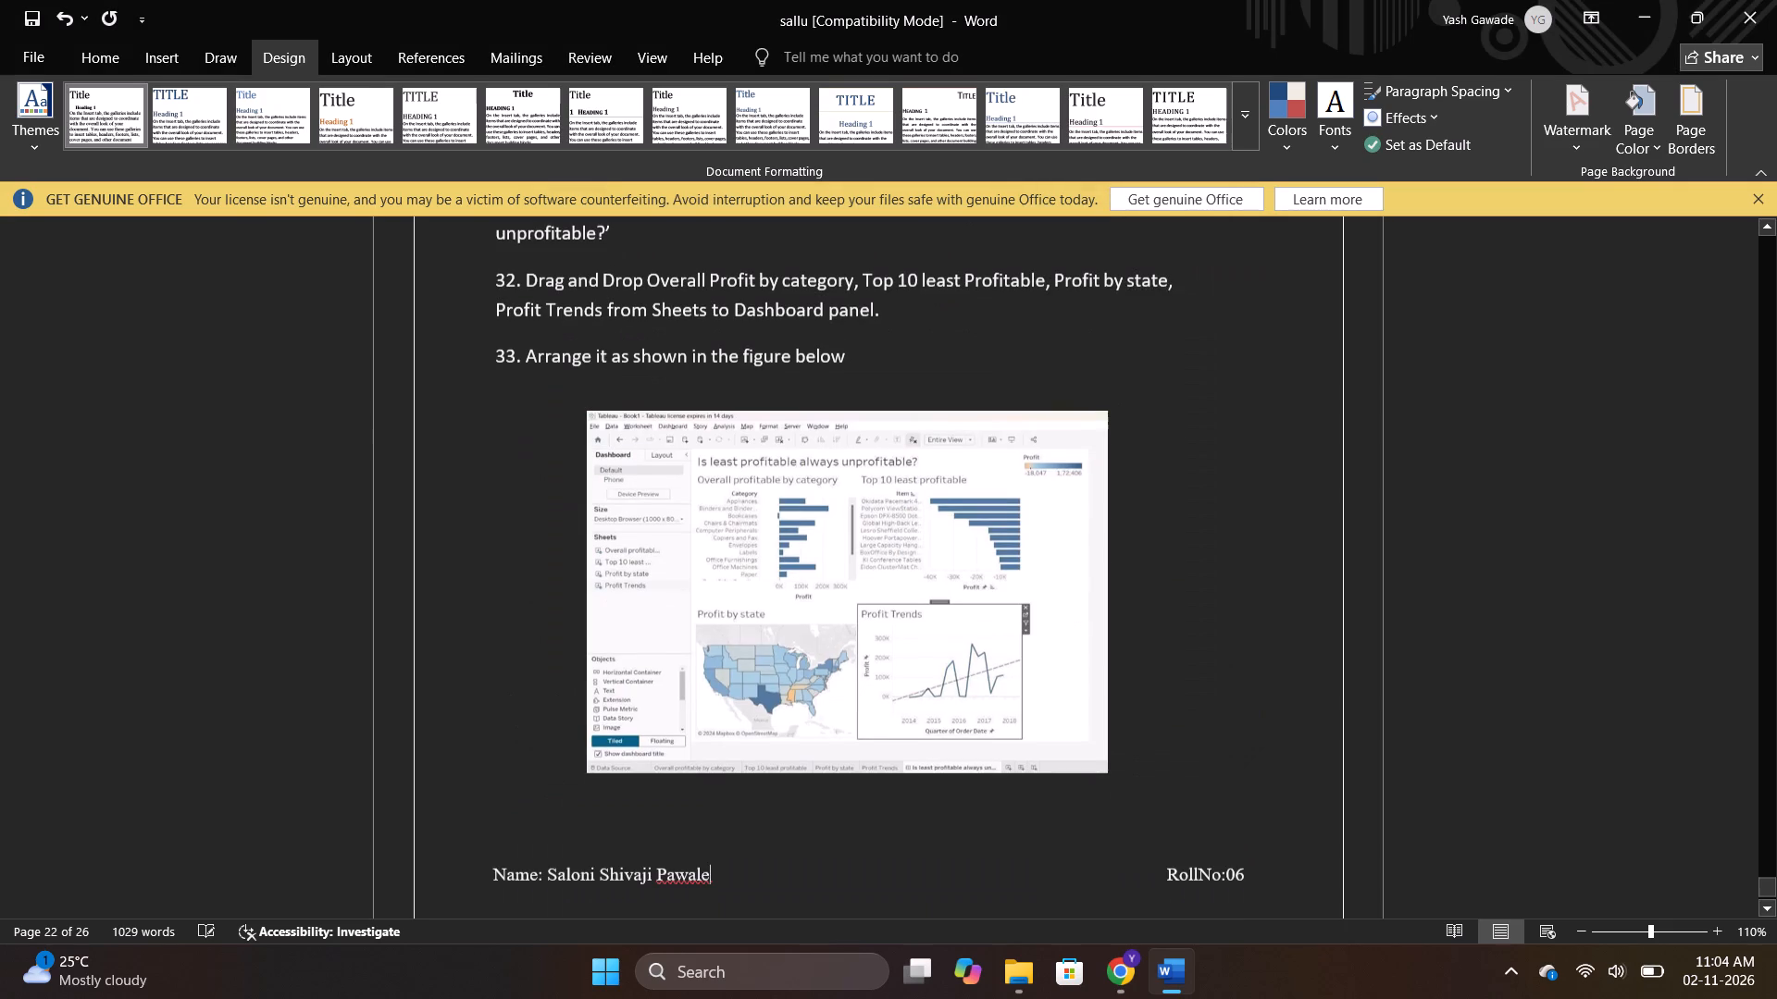
Check the new page border on the pages from the end of the report back to Practical No. 1.
scroll(1073, 680, up, 1)
scroll(1073, 680, down, 1)
scroll(1073, 680, up, 15)
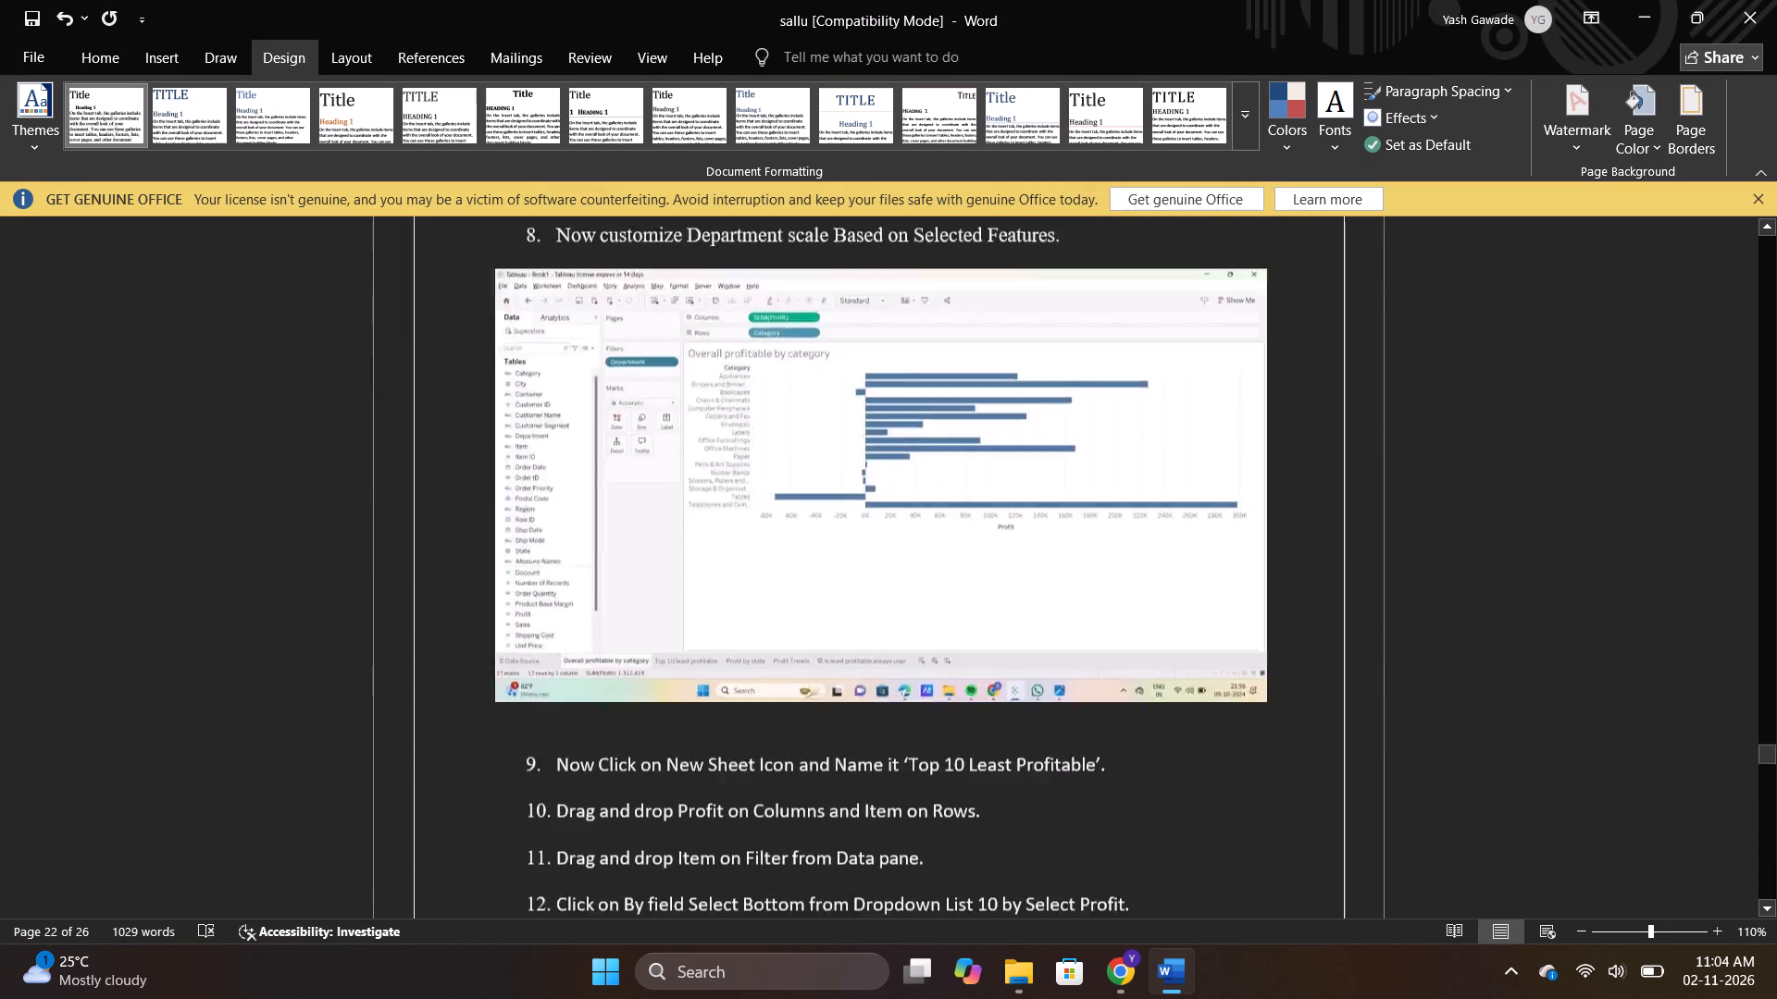
scroll(1073, 680, up, 18)
scroll(1073, 680, up, 20)
scroll(1073, 680, up, 3)
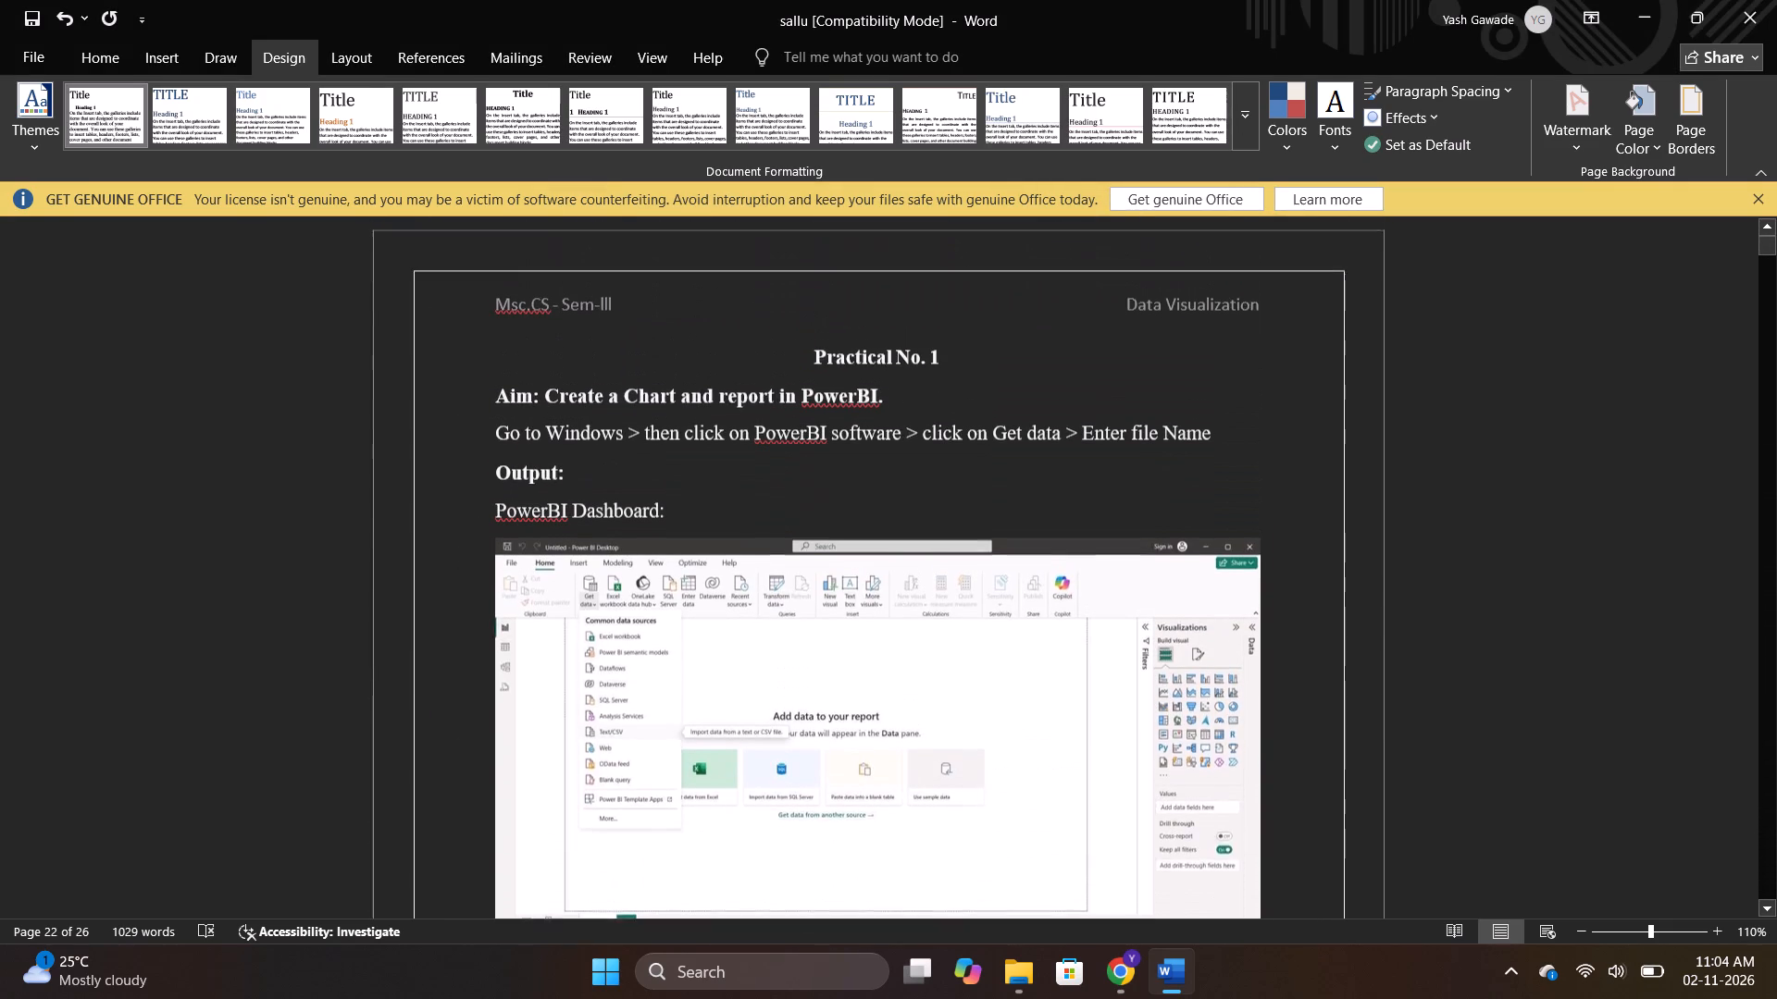
scroll(1073, 680, up, 20)
scroll(1073, 680, up, 10)
Review every page from Practical No. 1 through the last Practical No. 8 page for border, header, footer and image layout.
scroll(1073, 680, down, 7)
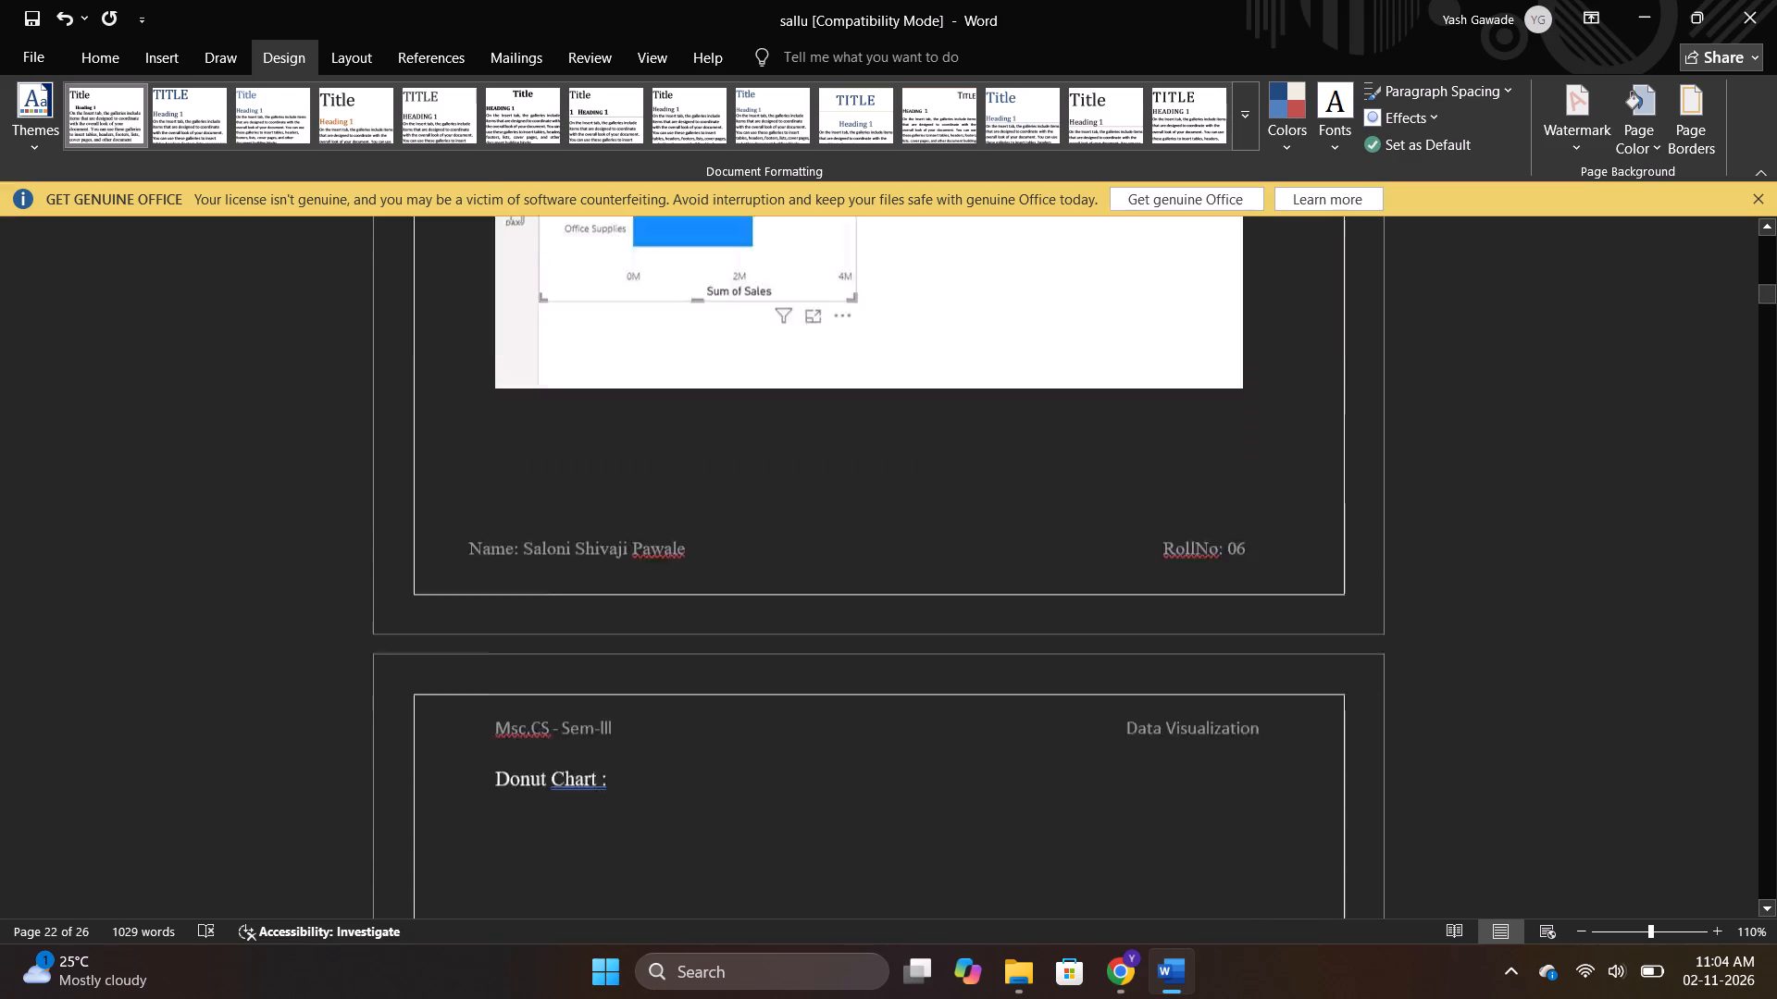
scroll(1073, 680, down, 7)
scroll(1115, 409, down, 5)
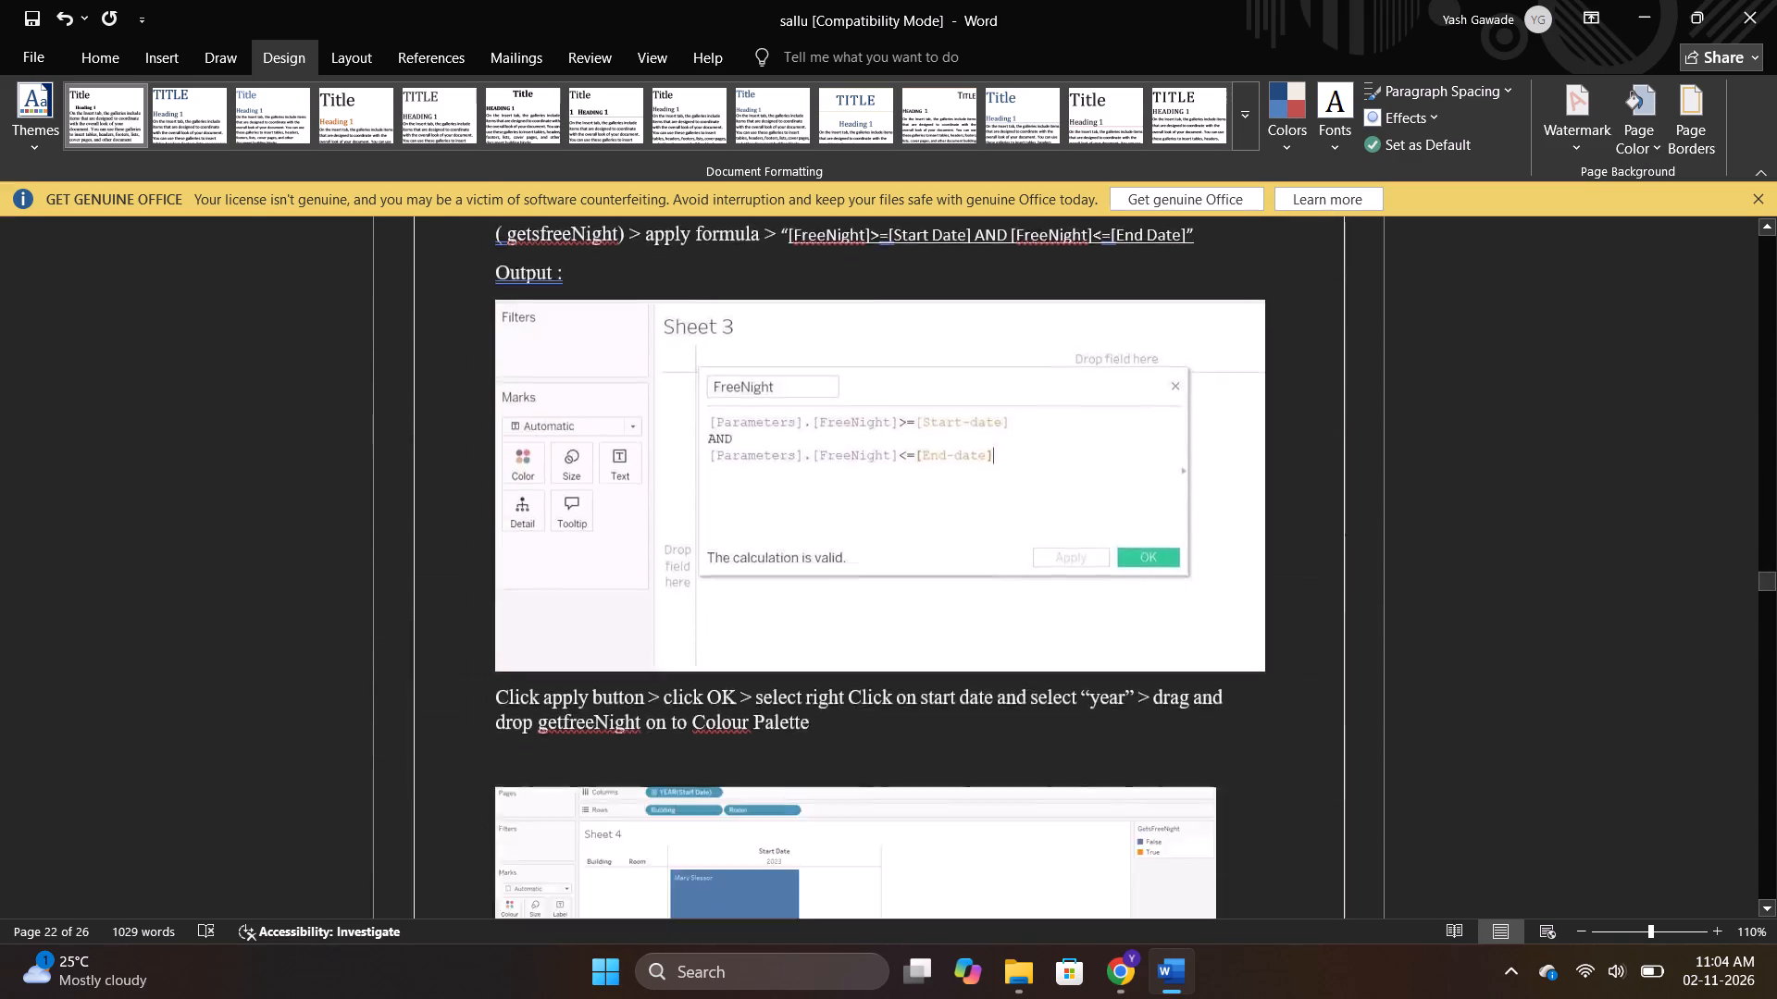
scroll(1115, 409, down, 8)
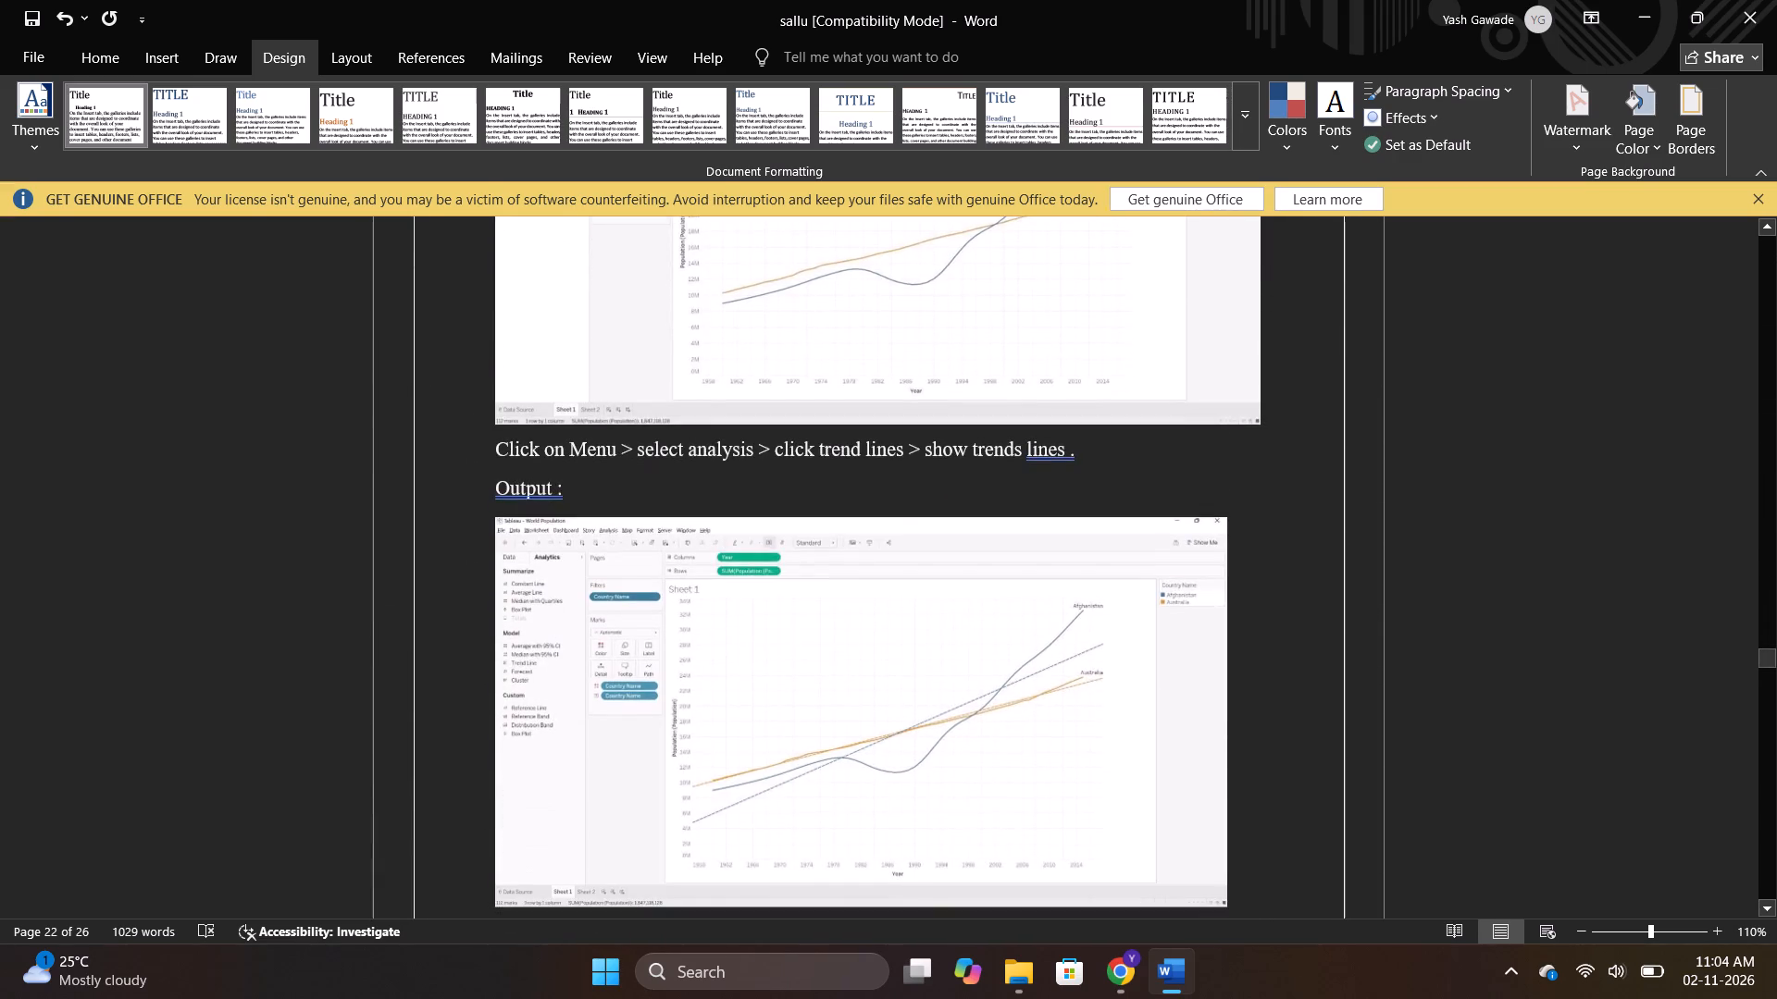
scroll(1115, 409, down, 7)
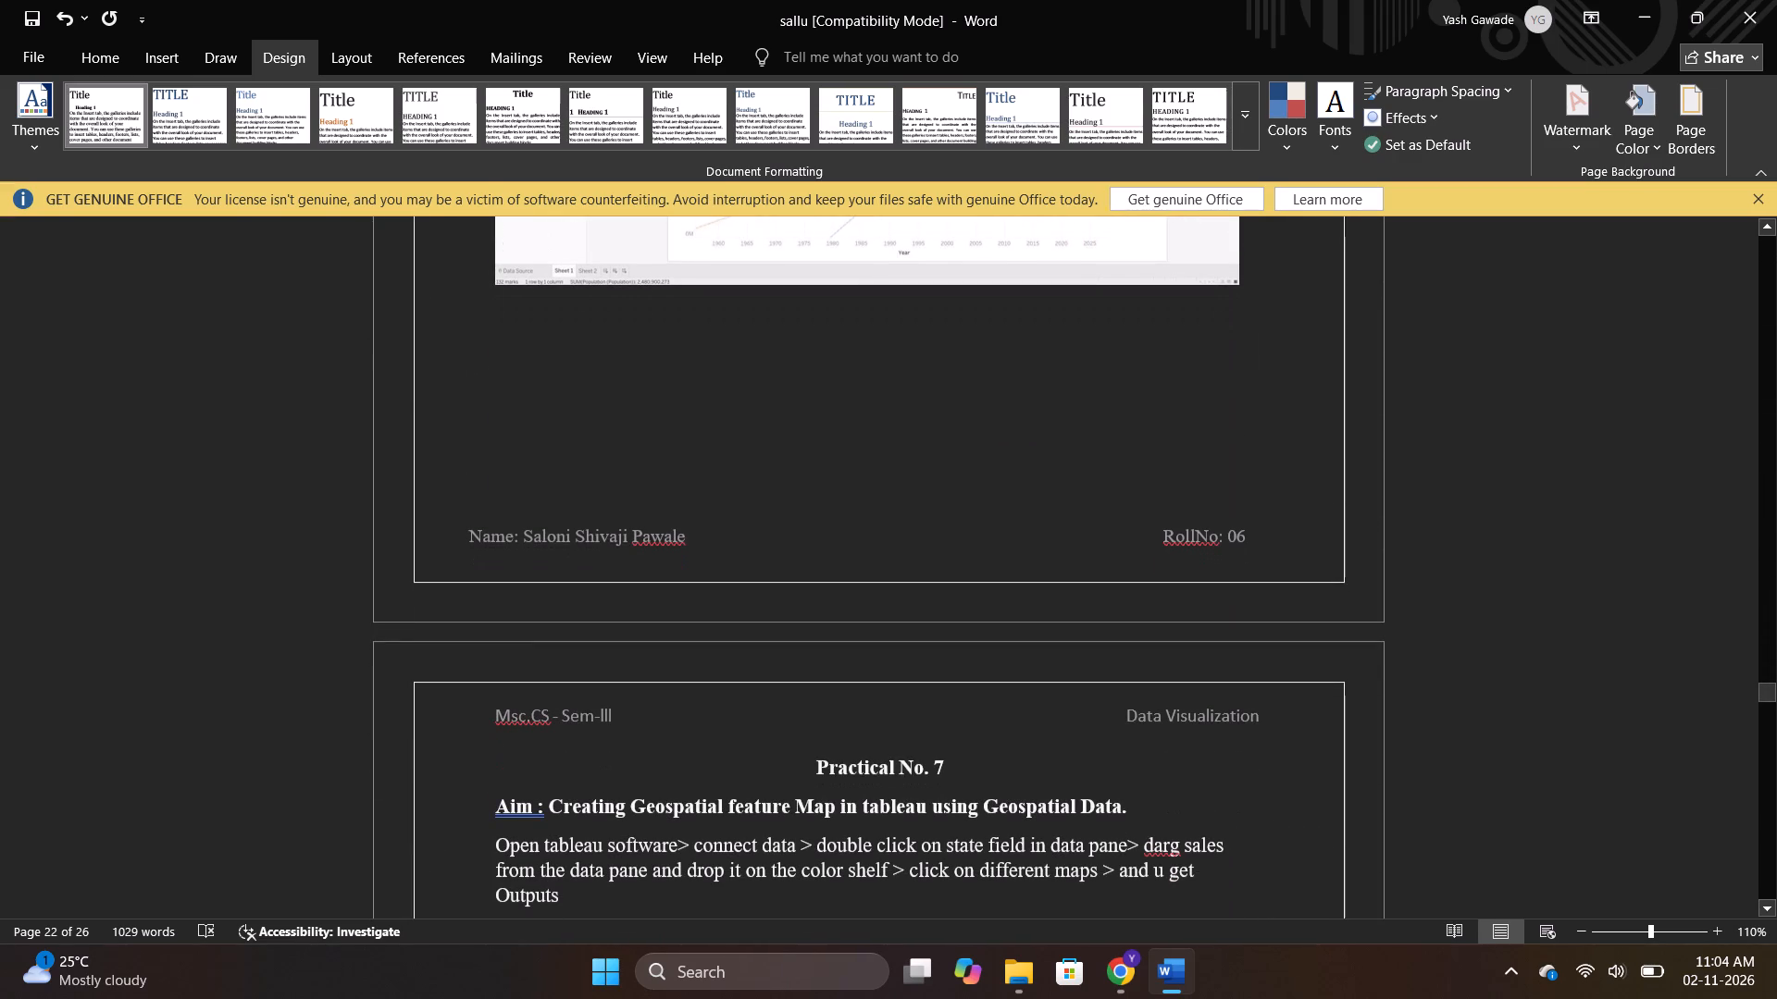
scroll(1115, 409, down, 4)
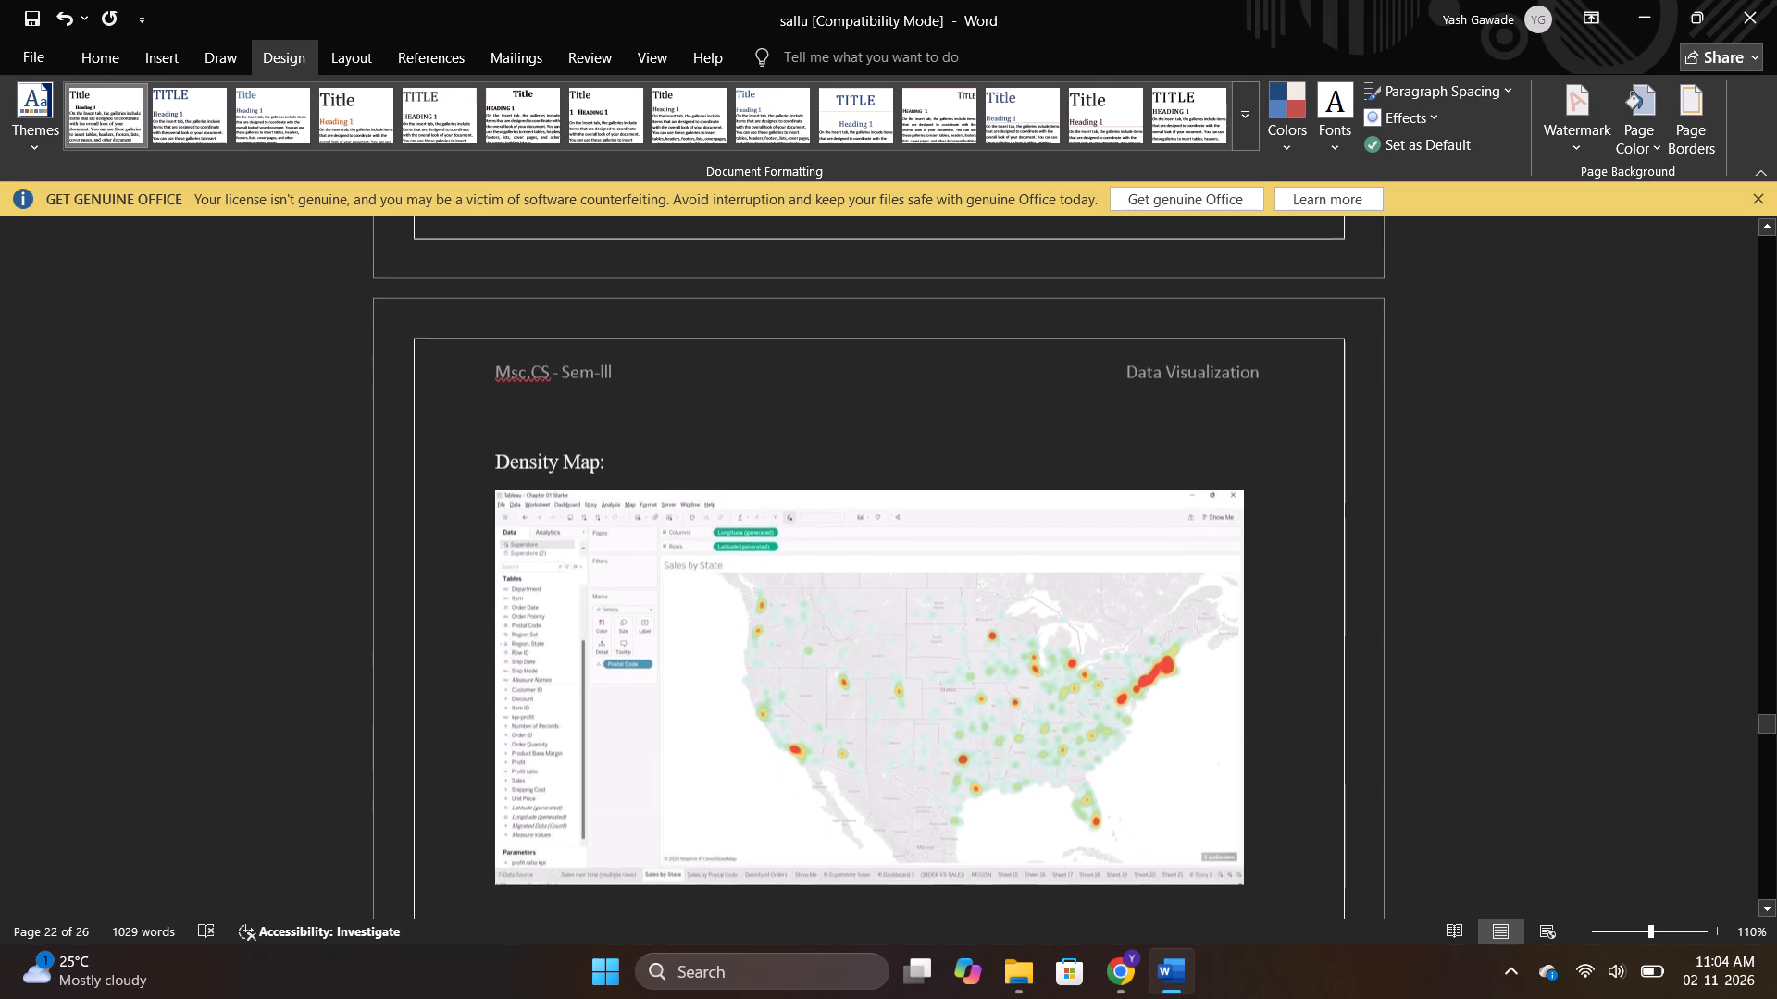
scroll(1115, 409, down, 9)
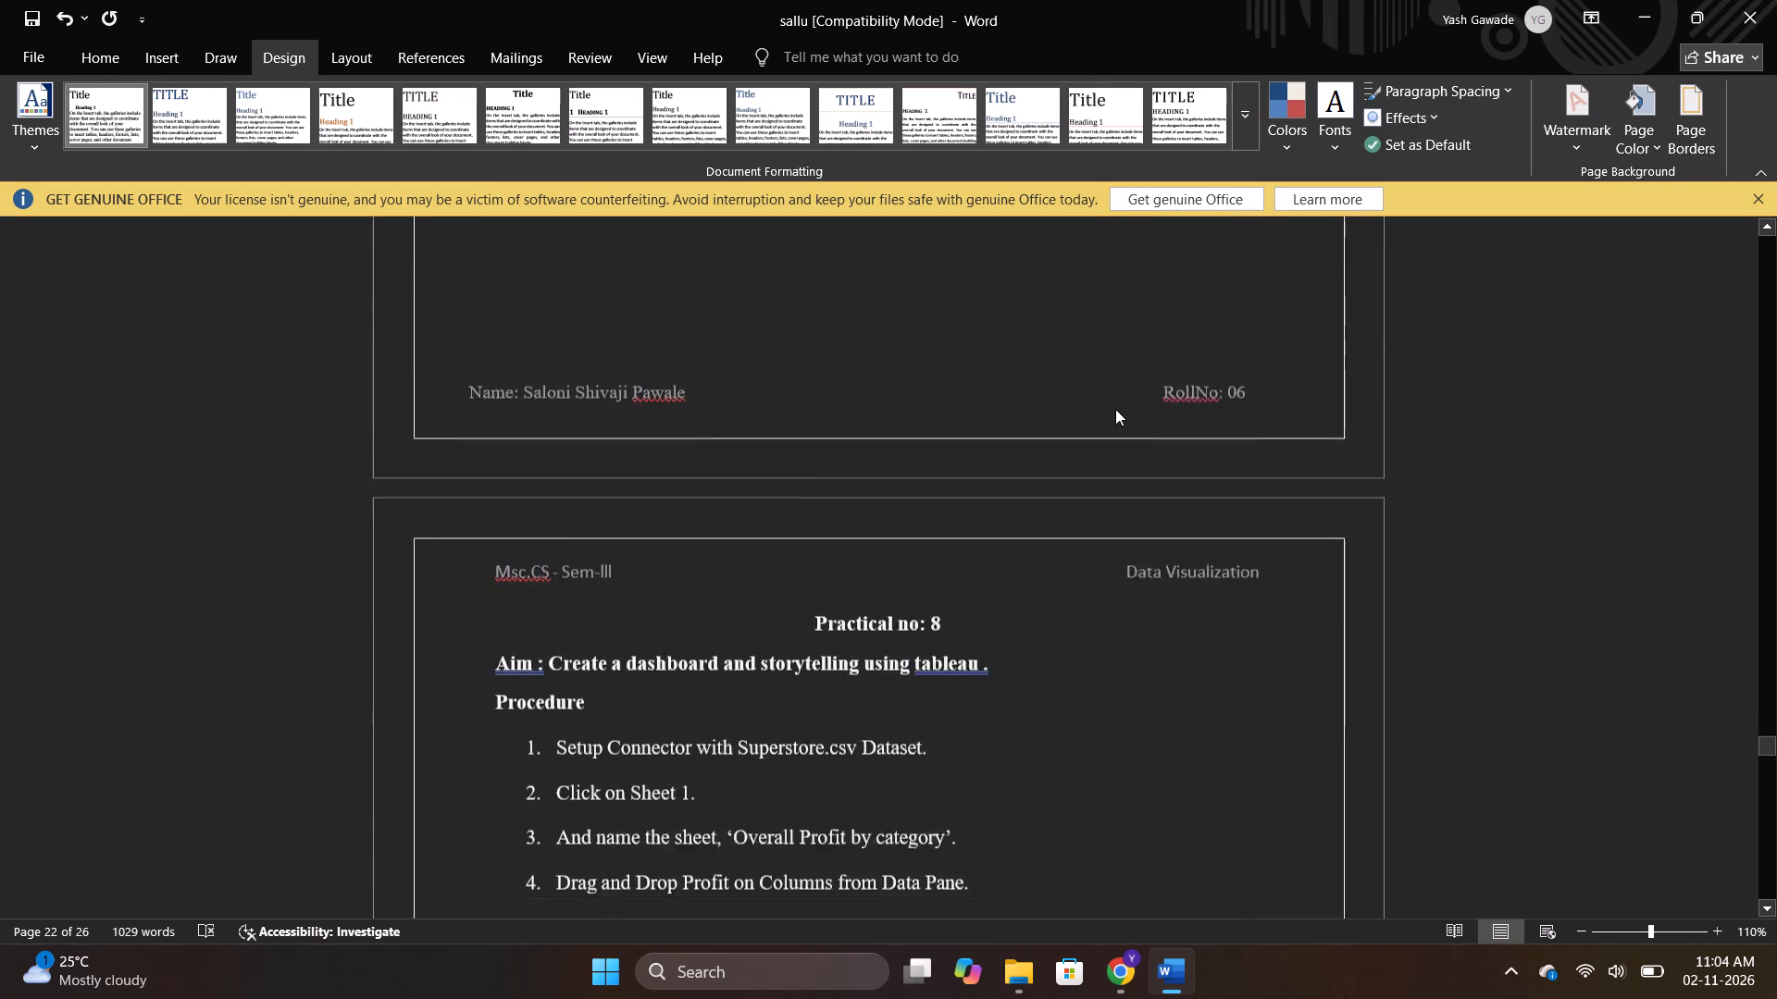
scroll(1115, 409, down, 4)
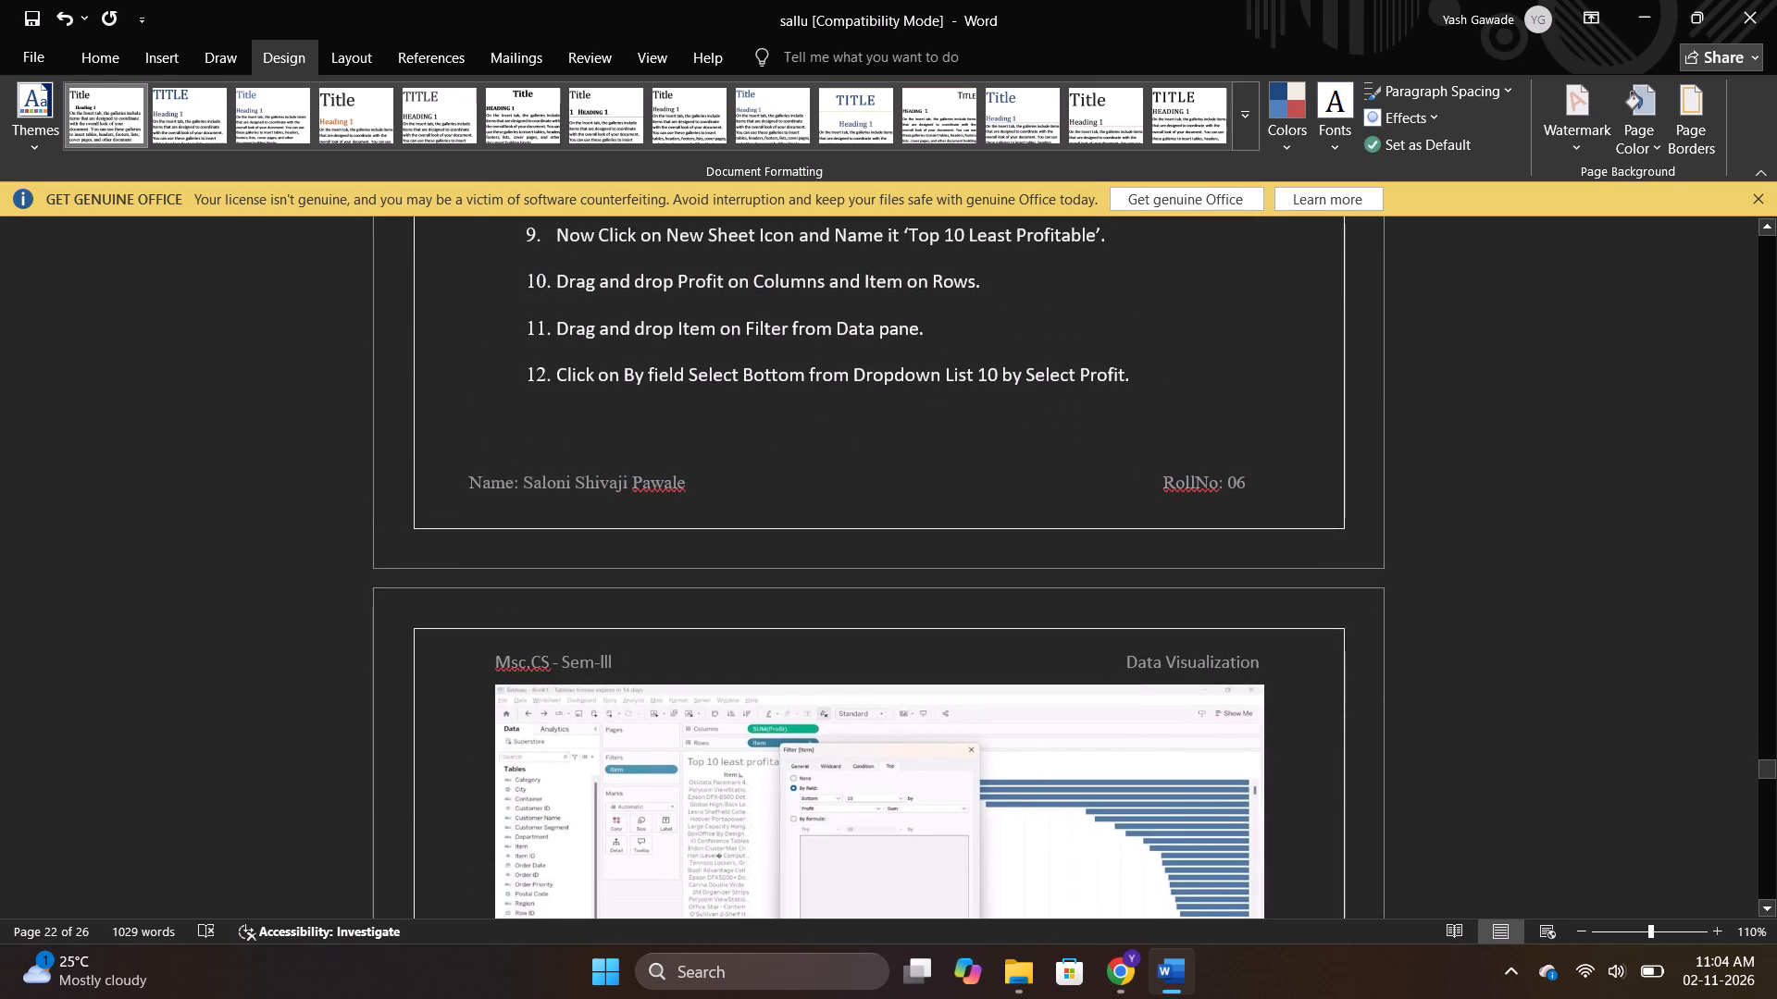
scroll(1115, 370, down, 12)
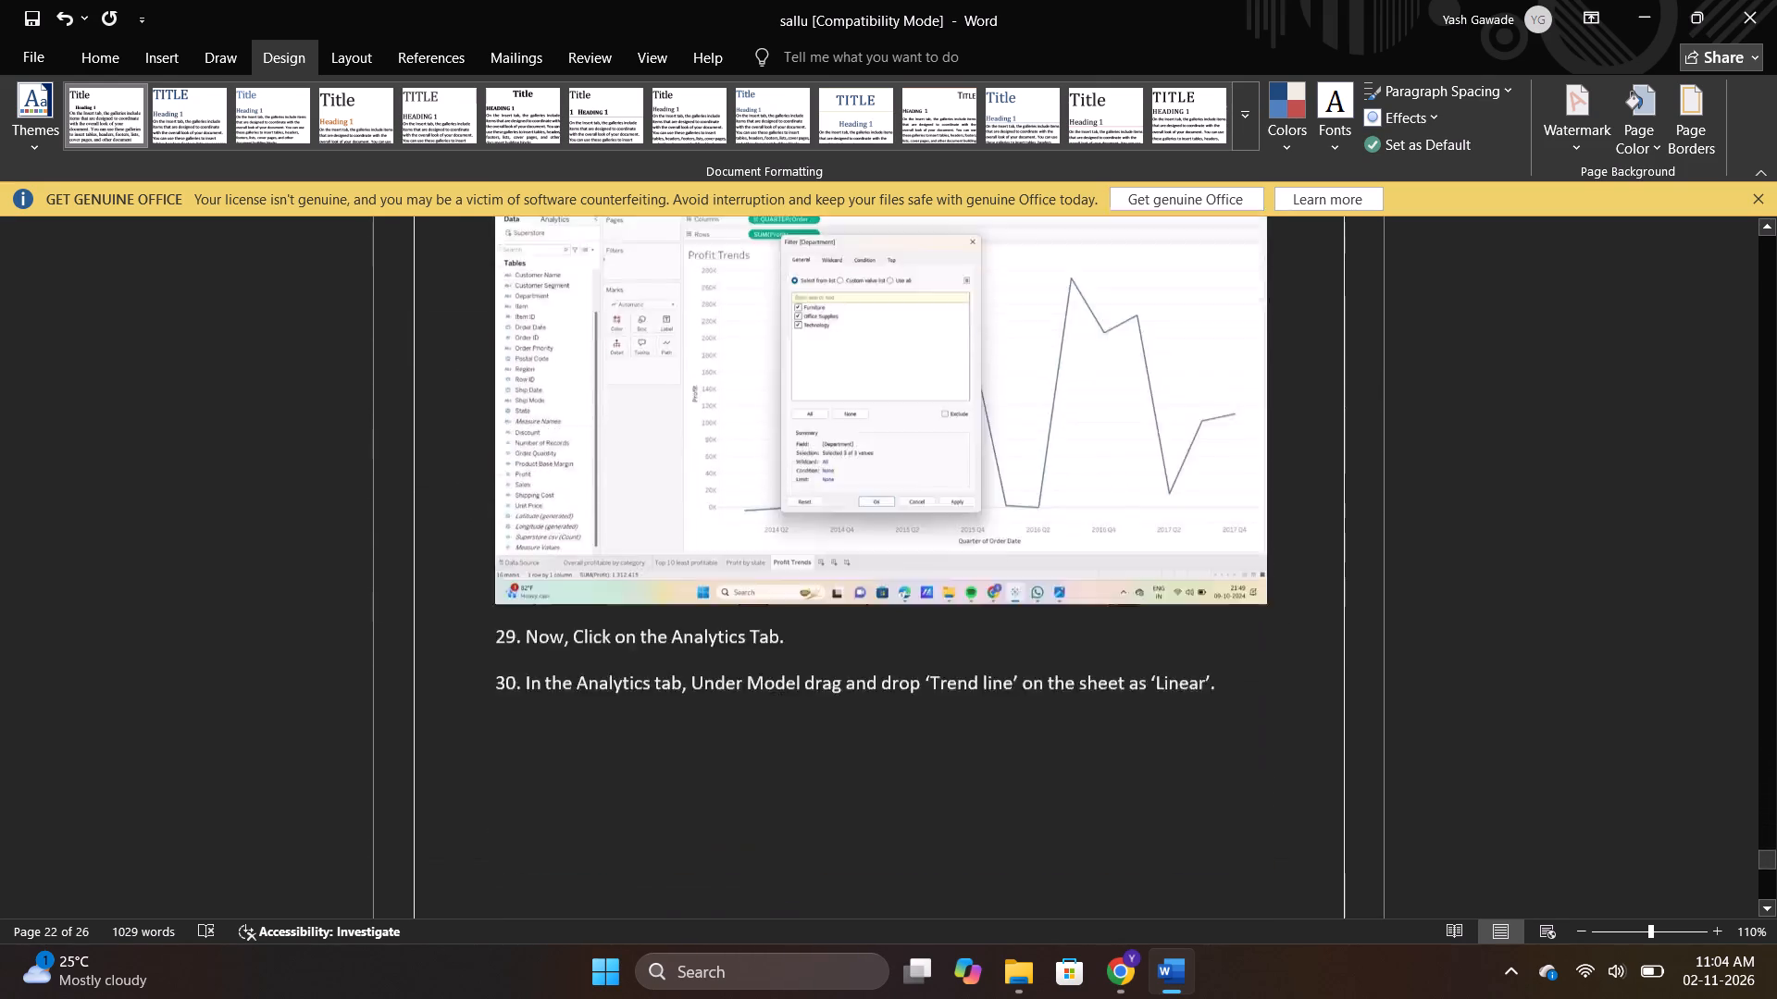
scroll(1115, 370, down, 9)
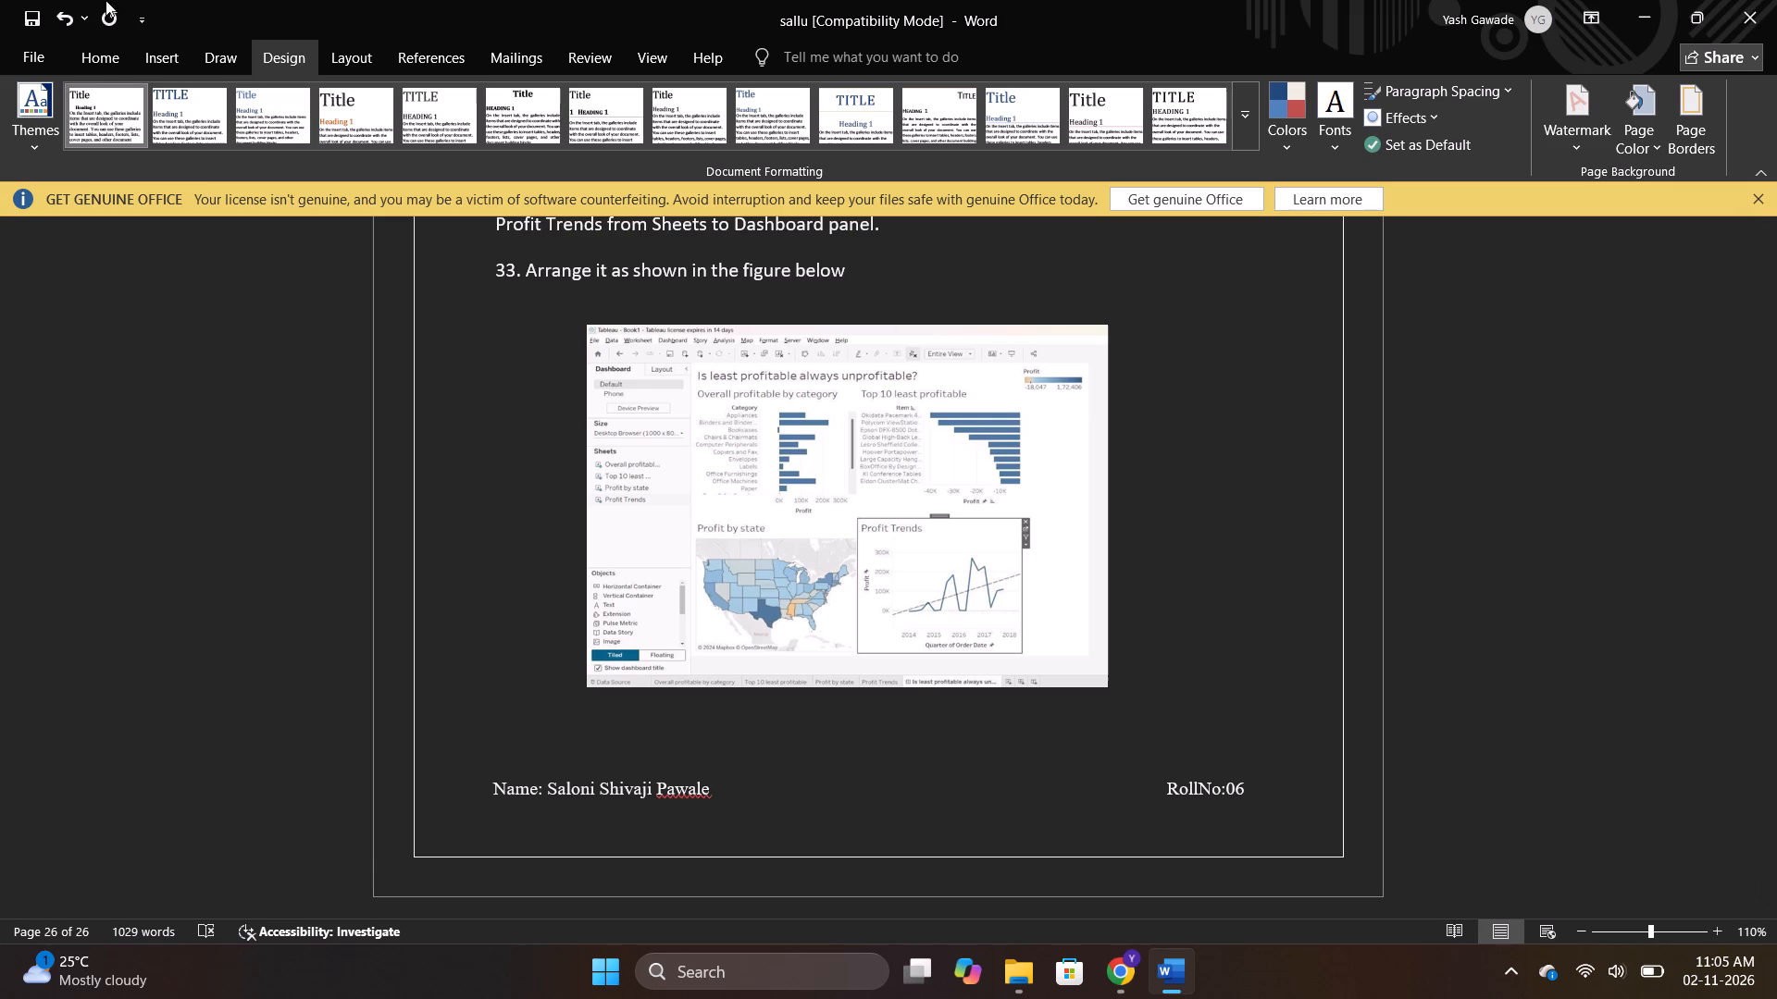
Start saving a copy of the report in the Desktop folder and clear the suggested file name.
click(25, 53)
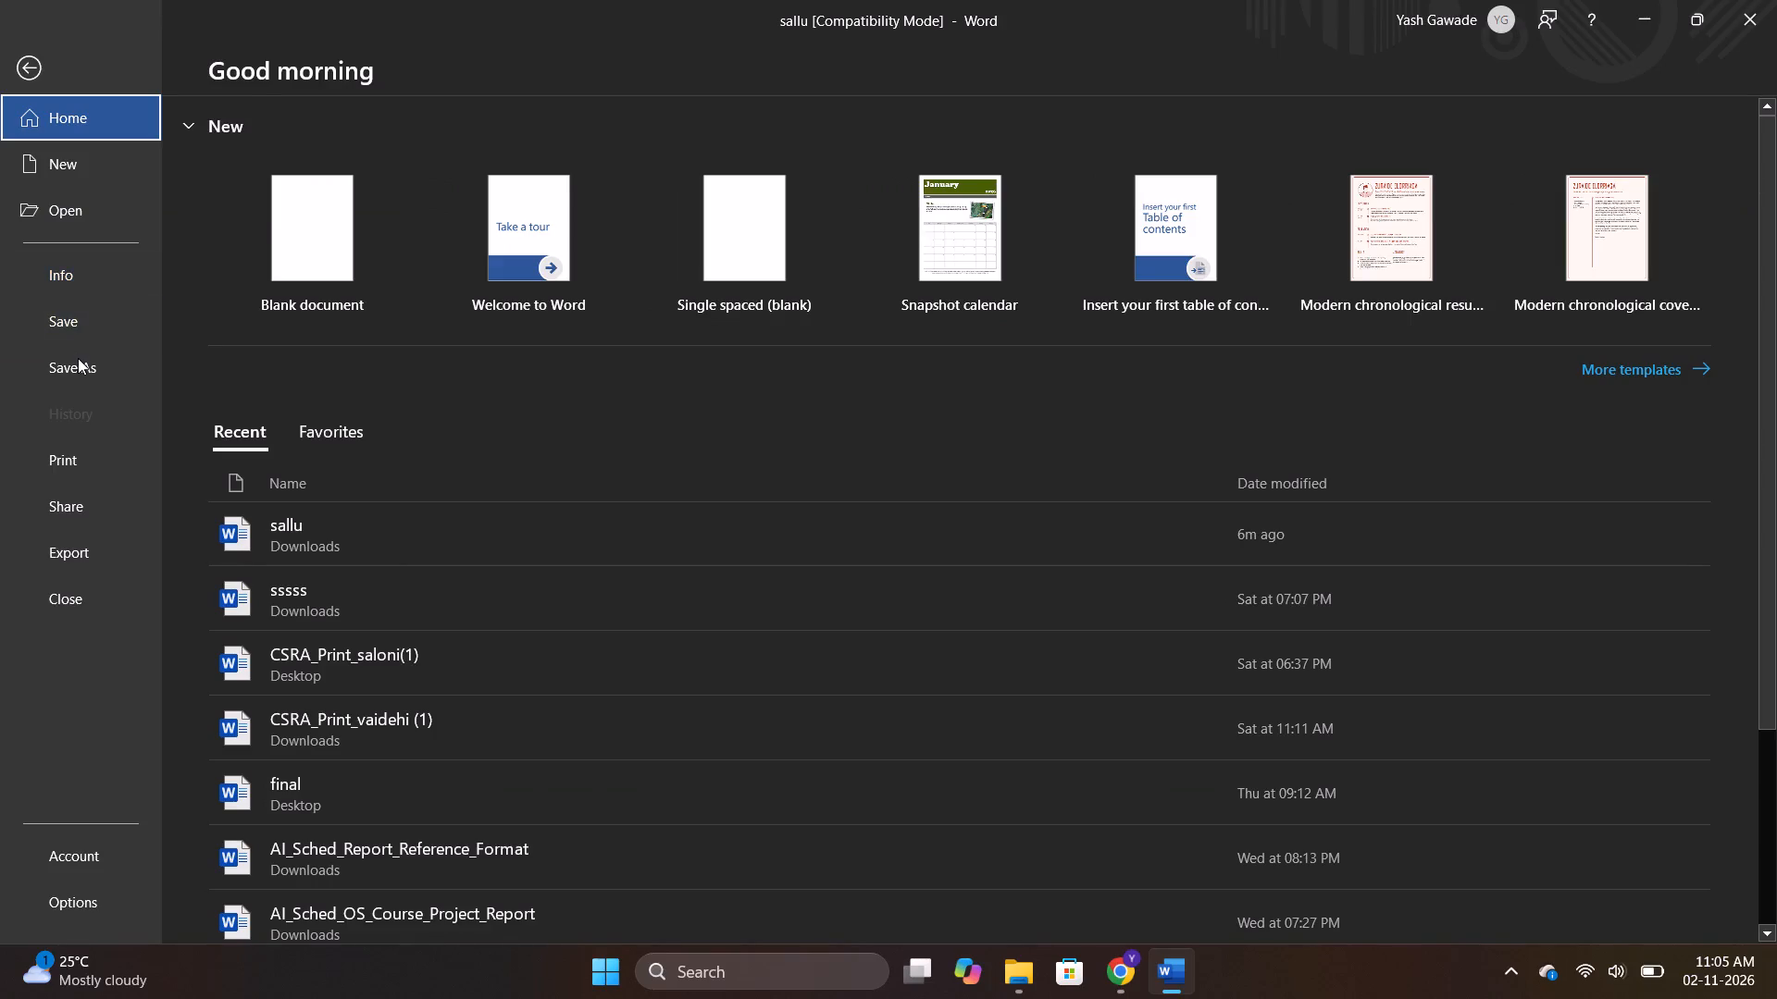
click(78, 358)
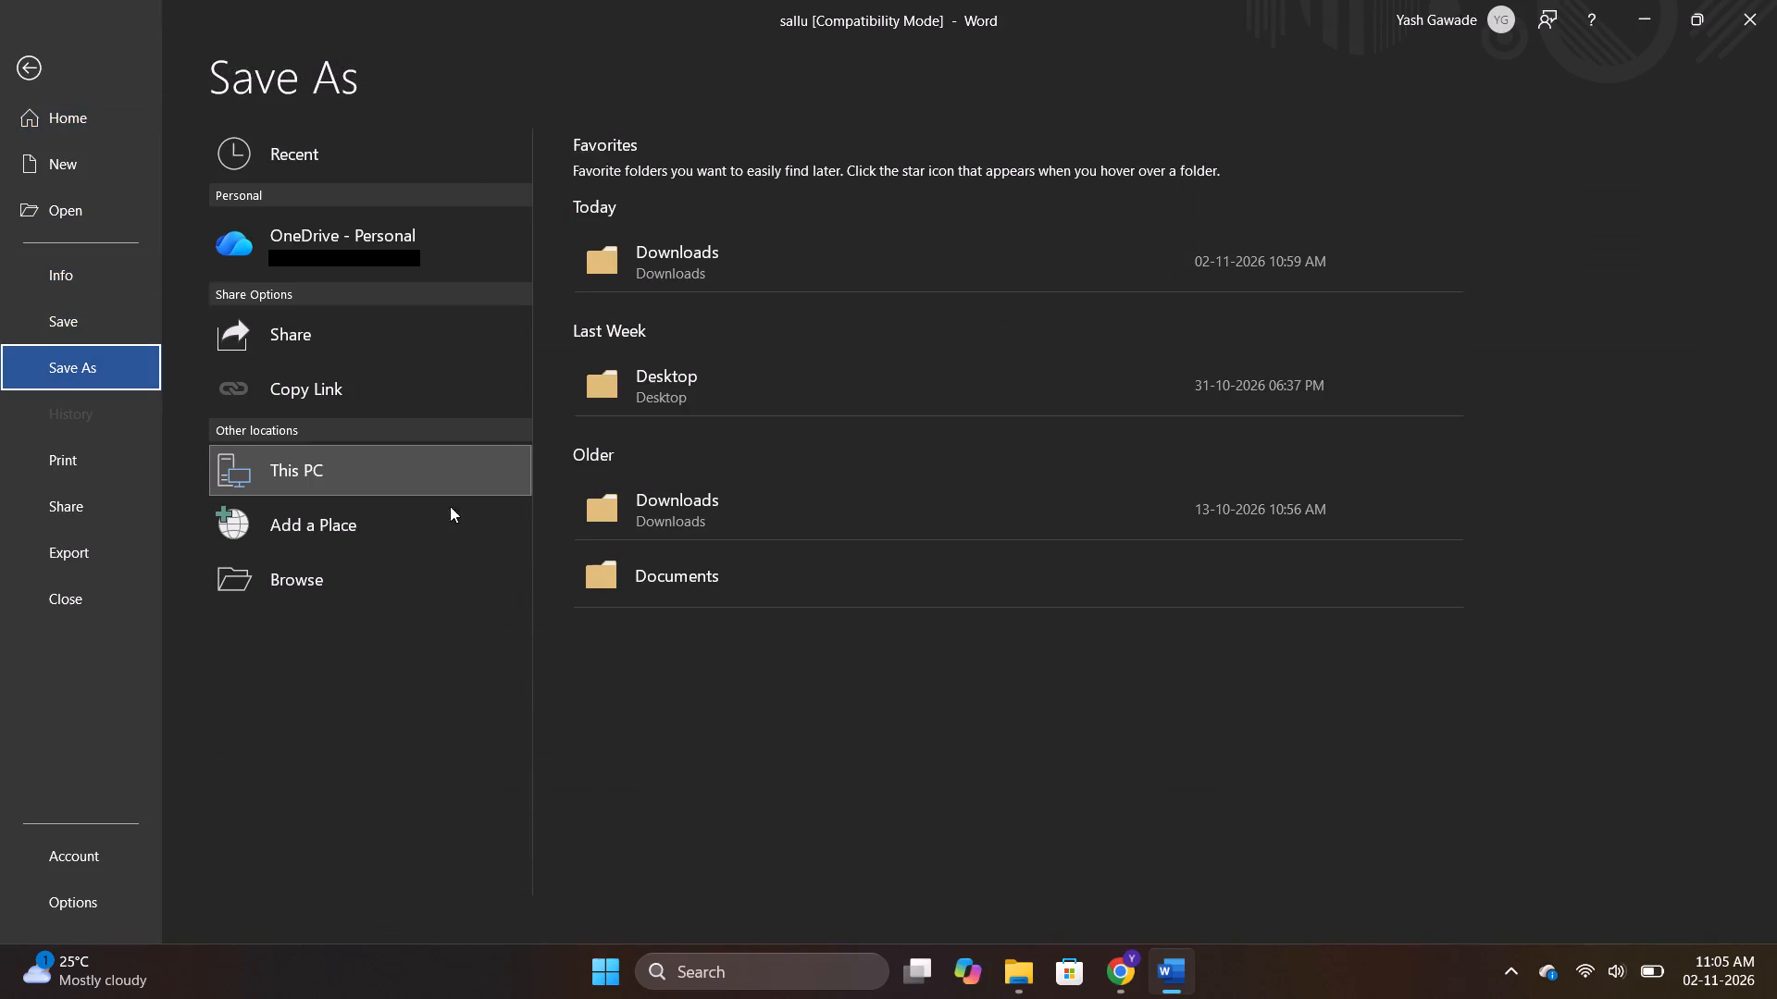
double_click(901, 393)
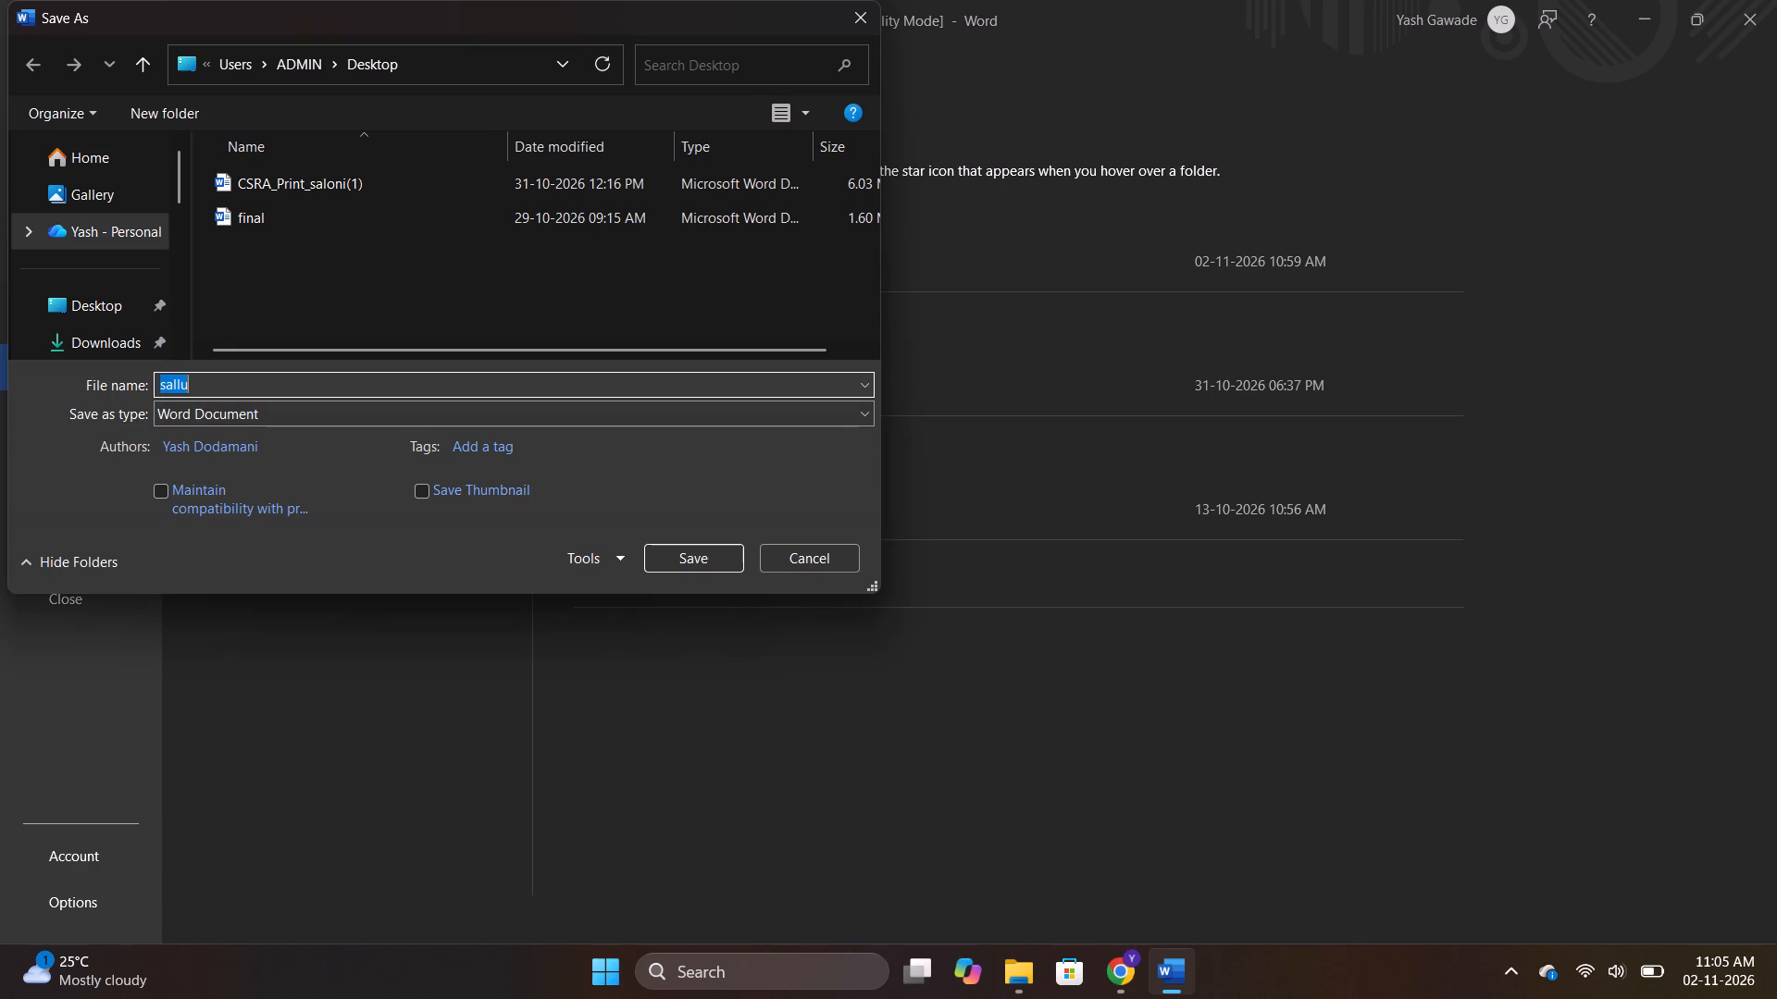
click(209, 379)
key(BackSpace)
key(BackSpace)
key(BackSpace)
key(BackSpace)
key(BackSpace)
key(BackSpace)
key(BackSpace)
key(BackSpace)
key(BackSpace)
key(BackSpace)
key(BackSpace)
key(BackSpace)
key(BackSpace)
key(BackSpace)
key(BackSpace)
key(BackSpace)
key(BackSpace)
key(BackSpace)
key(BackSpace)
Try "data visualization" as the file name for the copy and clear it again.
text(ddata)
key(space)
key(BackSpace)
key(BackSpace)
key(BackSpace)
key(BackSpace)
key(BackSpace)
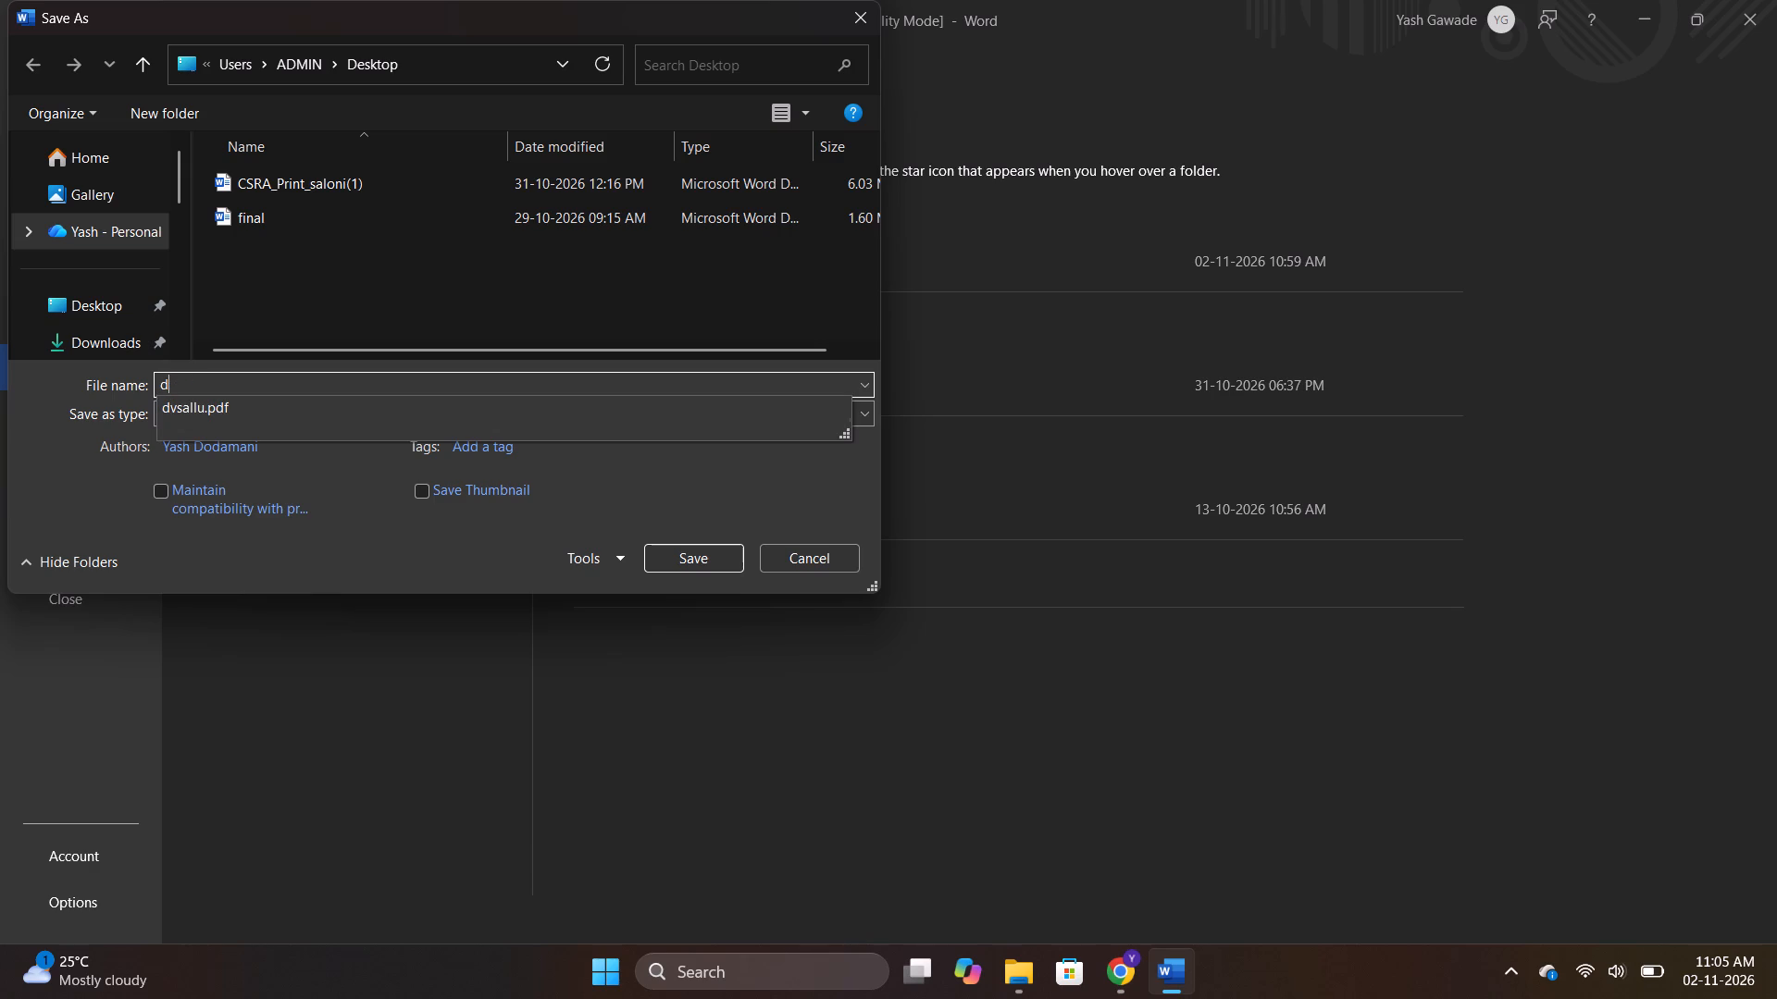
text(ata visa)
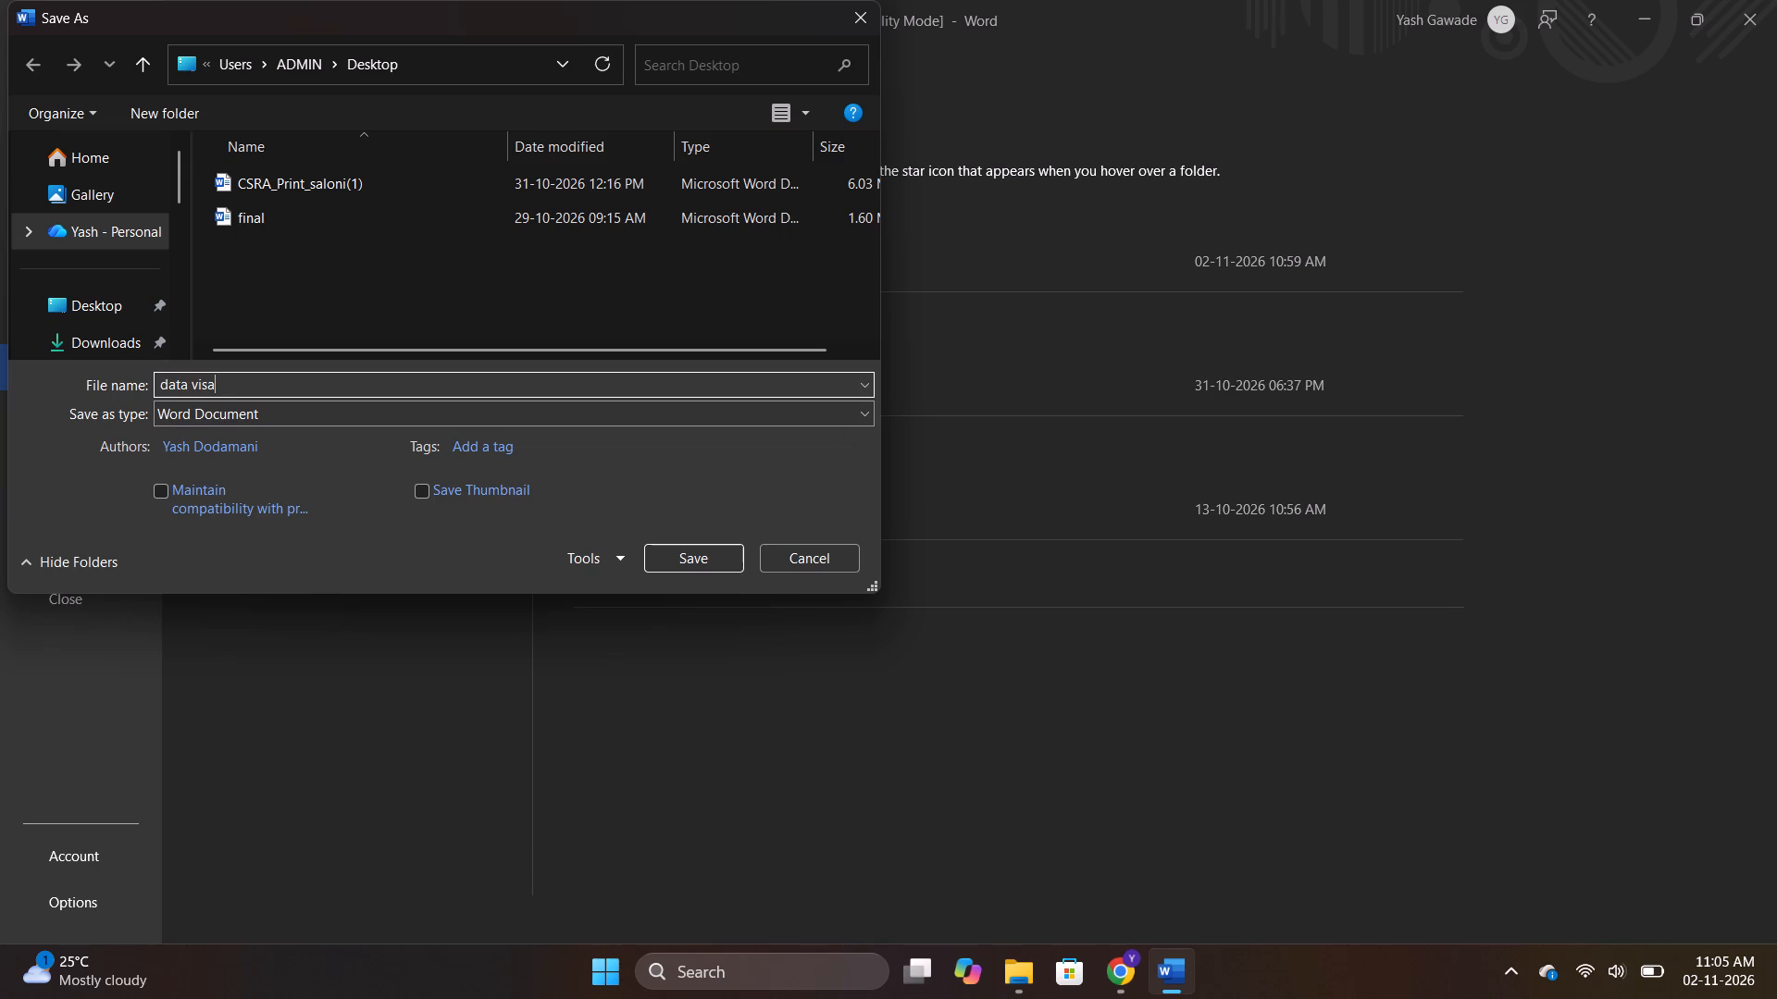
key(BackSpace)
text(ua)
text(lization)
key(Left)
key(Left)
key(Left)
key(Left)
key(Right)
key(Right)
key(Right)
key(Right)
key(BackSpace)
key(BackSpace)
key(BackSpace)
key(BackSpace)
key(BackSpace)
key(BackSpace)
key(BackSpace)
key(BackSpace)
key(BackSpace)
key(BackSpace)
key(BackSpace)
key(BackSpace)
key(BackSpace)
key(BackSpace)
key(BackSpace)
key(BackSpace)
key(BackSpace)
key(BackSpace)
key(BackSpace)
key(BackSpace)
Save the report as a PDF named Saloni_dv in the Desktop folder.
text(loni)
key(shift+underscore)
key(d)
key(v)
click(868, 412)
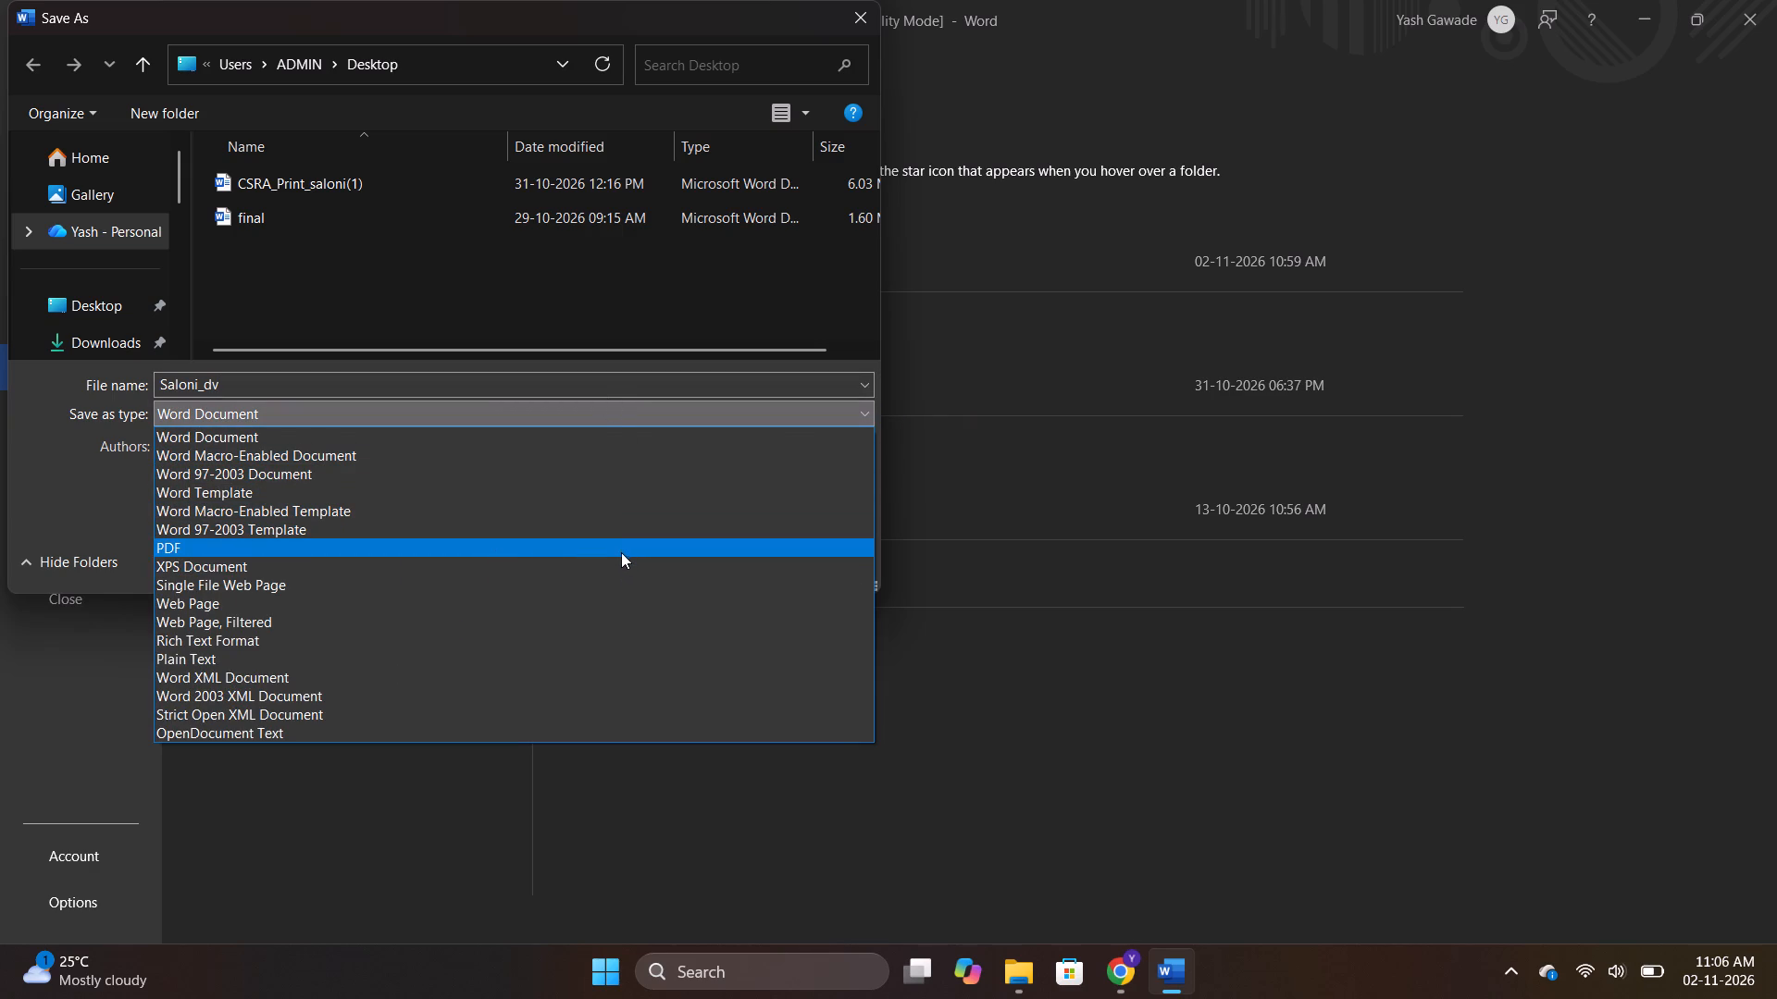
click(621, 548)
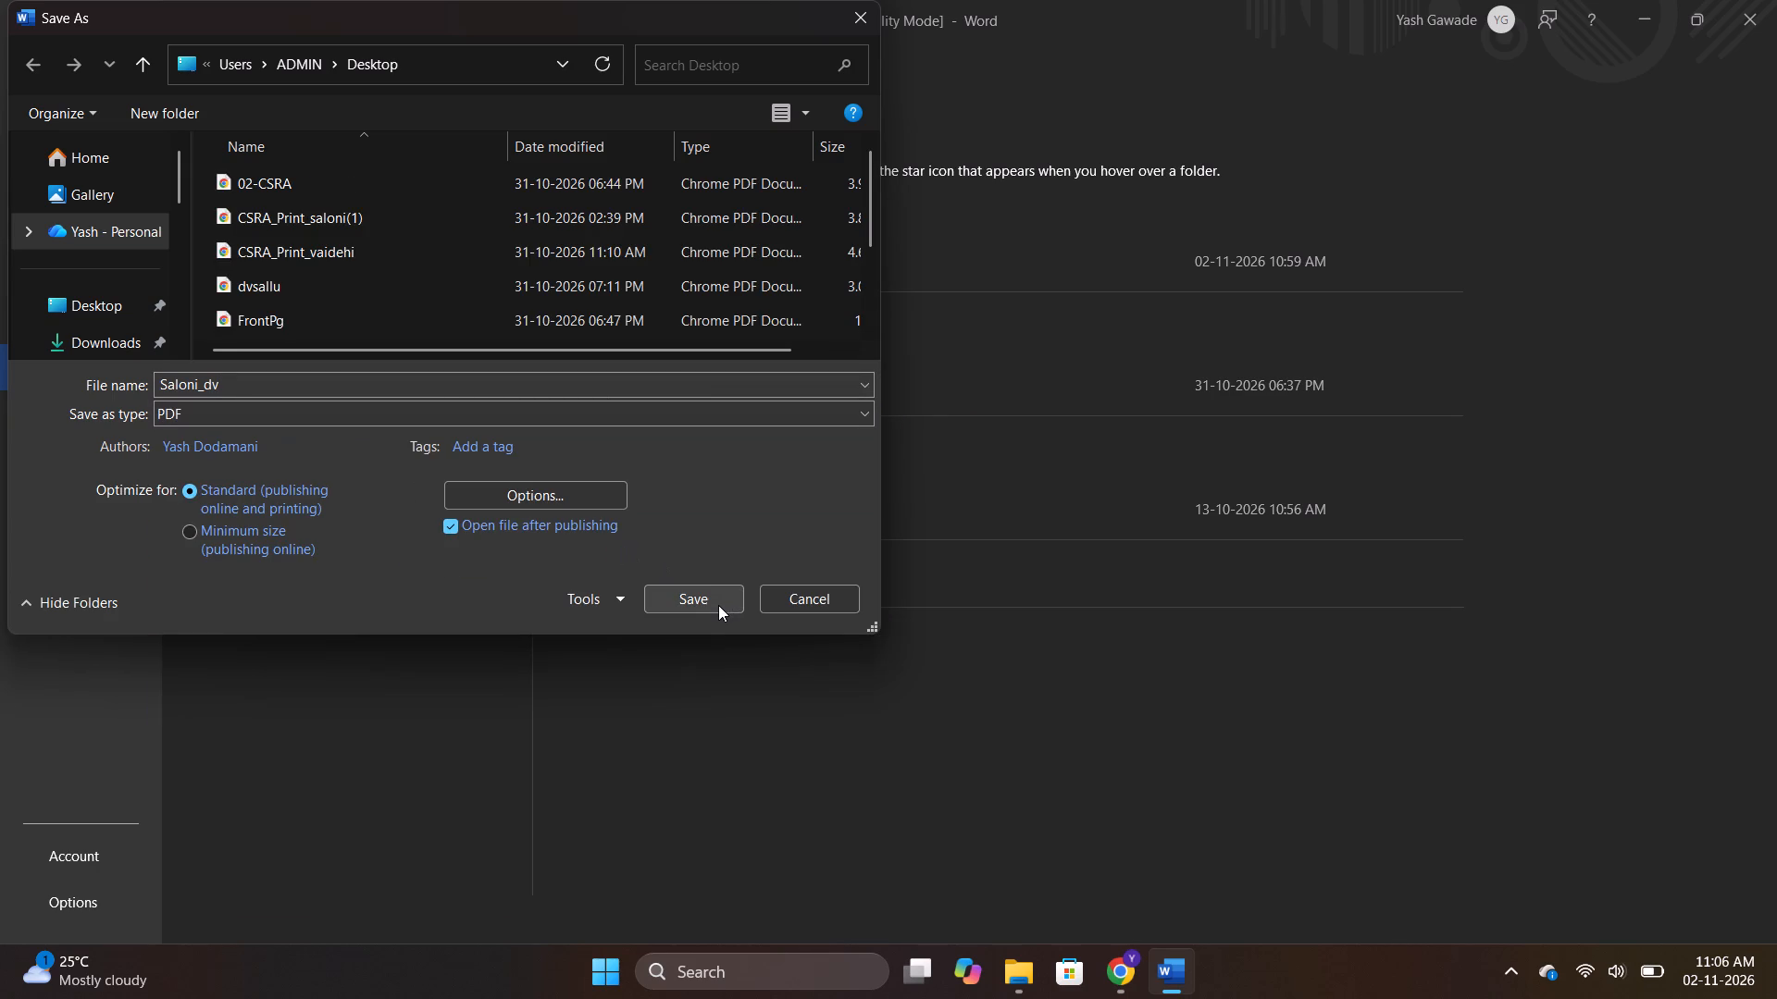
click(718, 605)
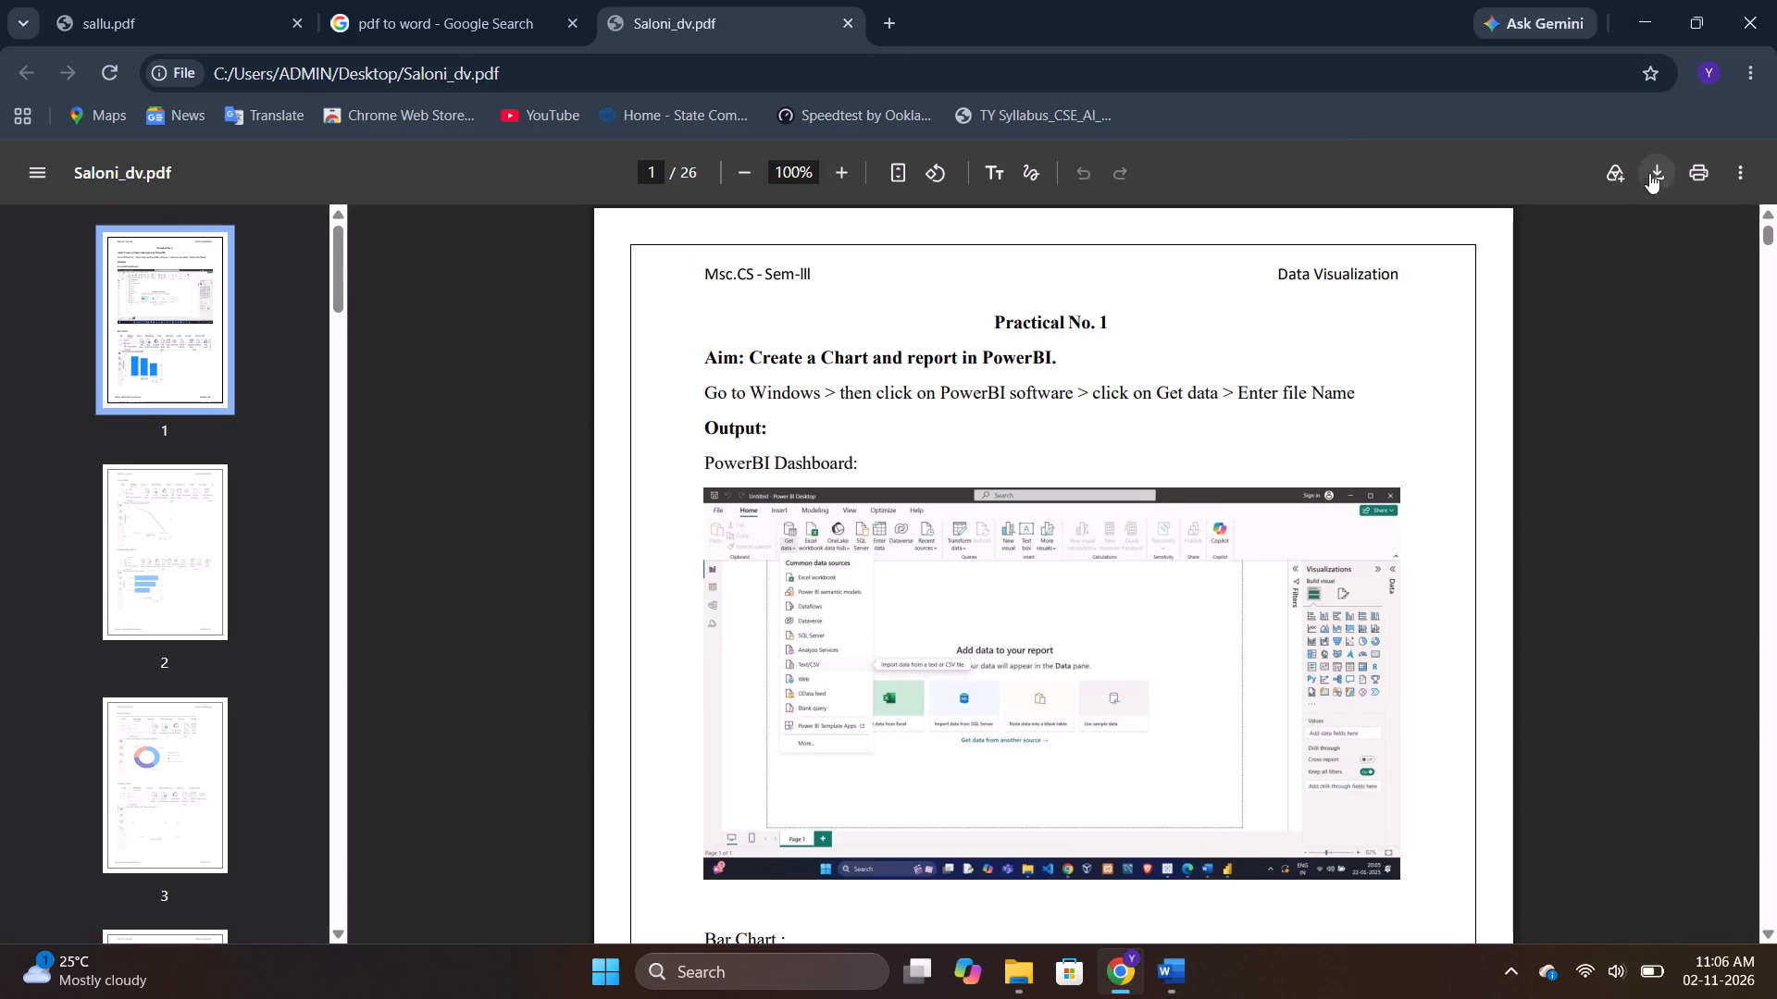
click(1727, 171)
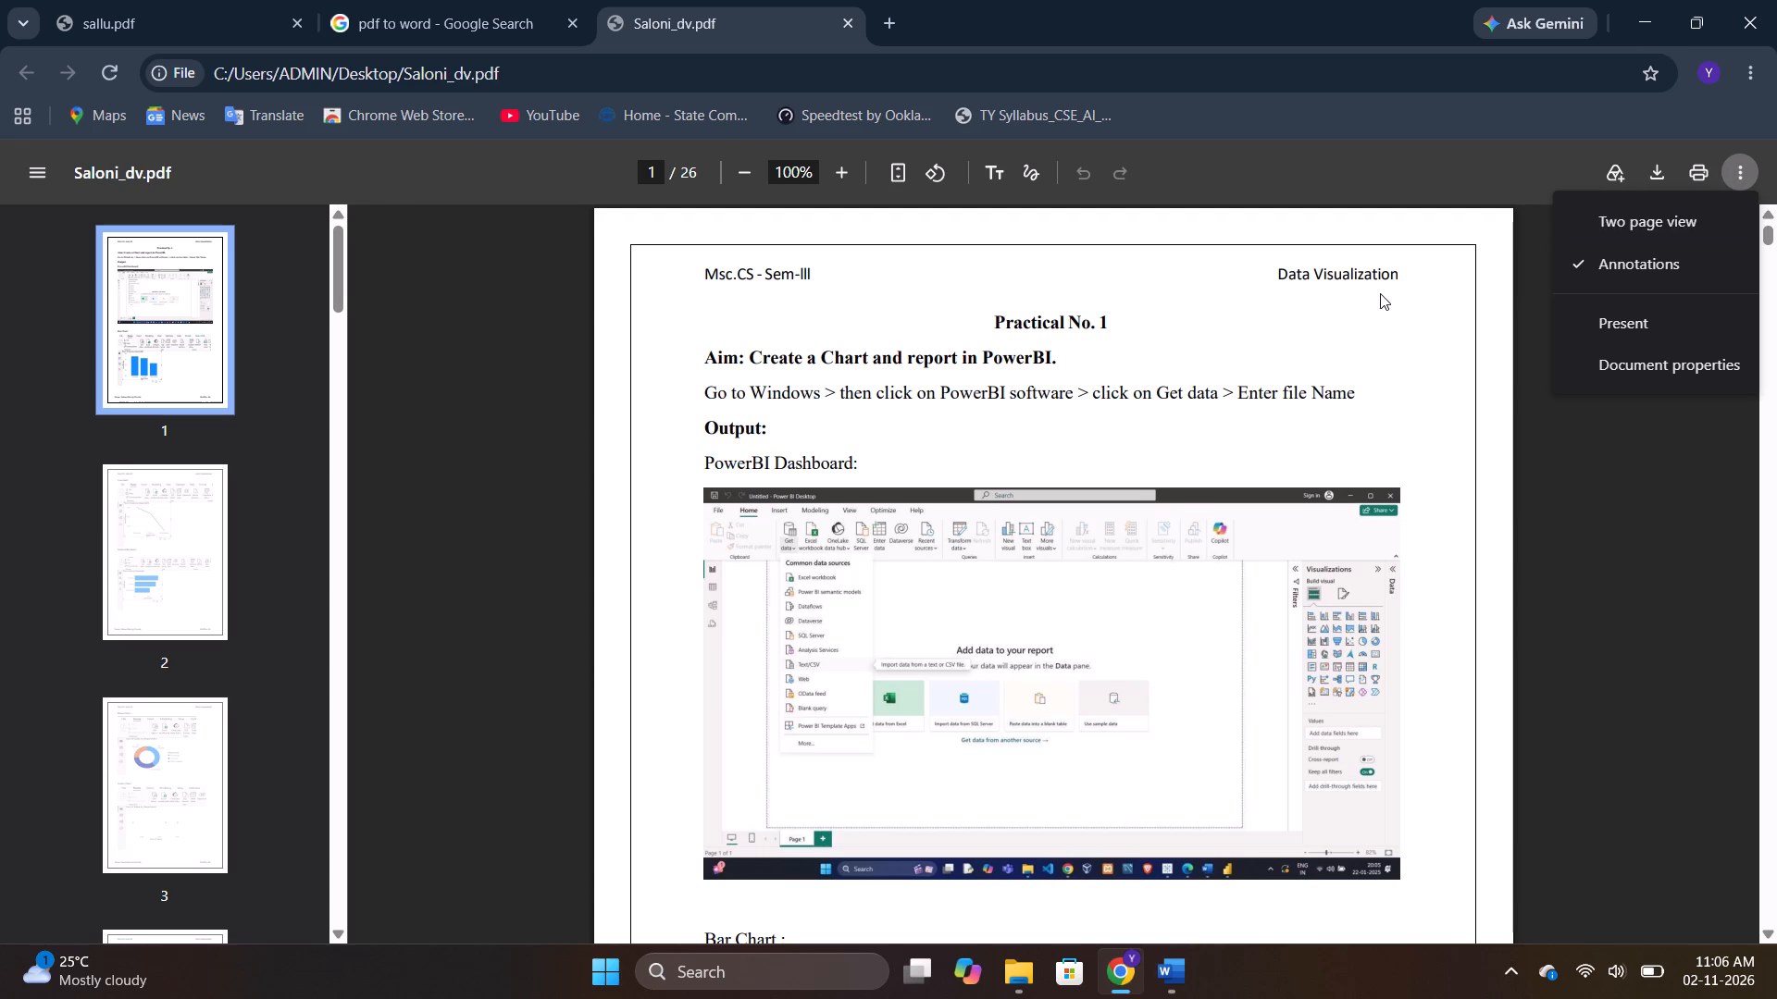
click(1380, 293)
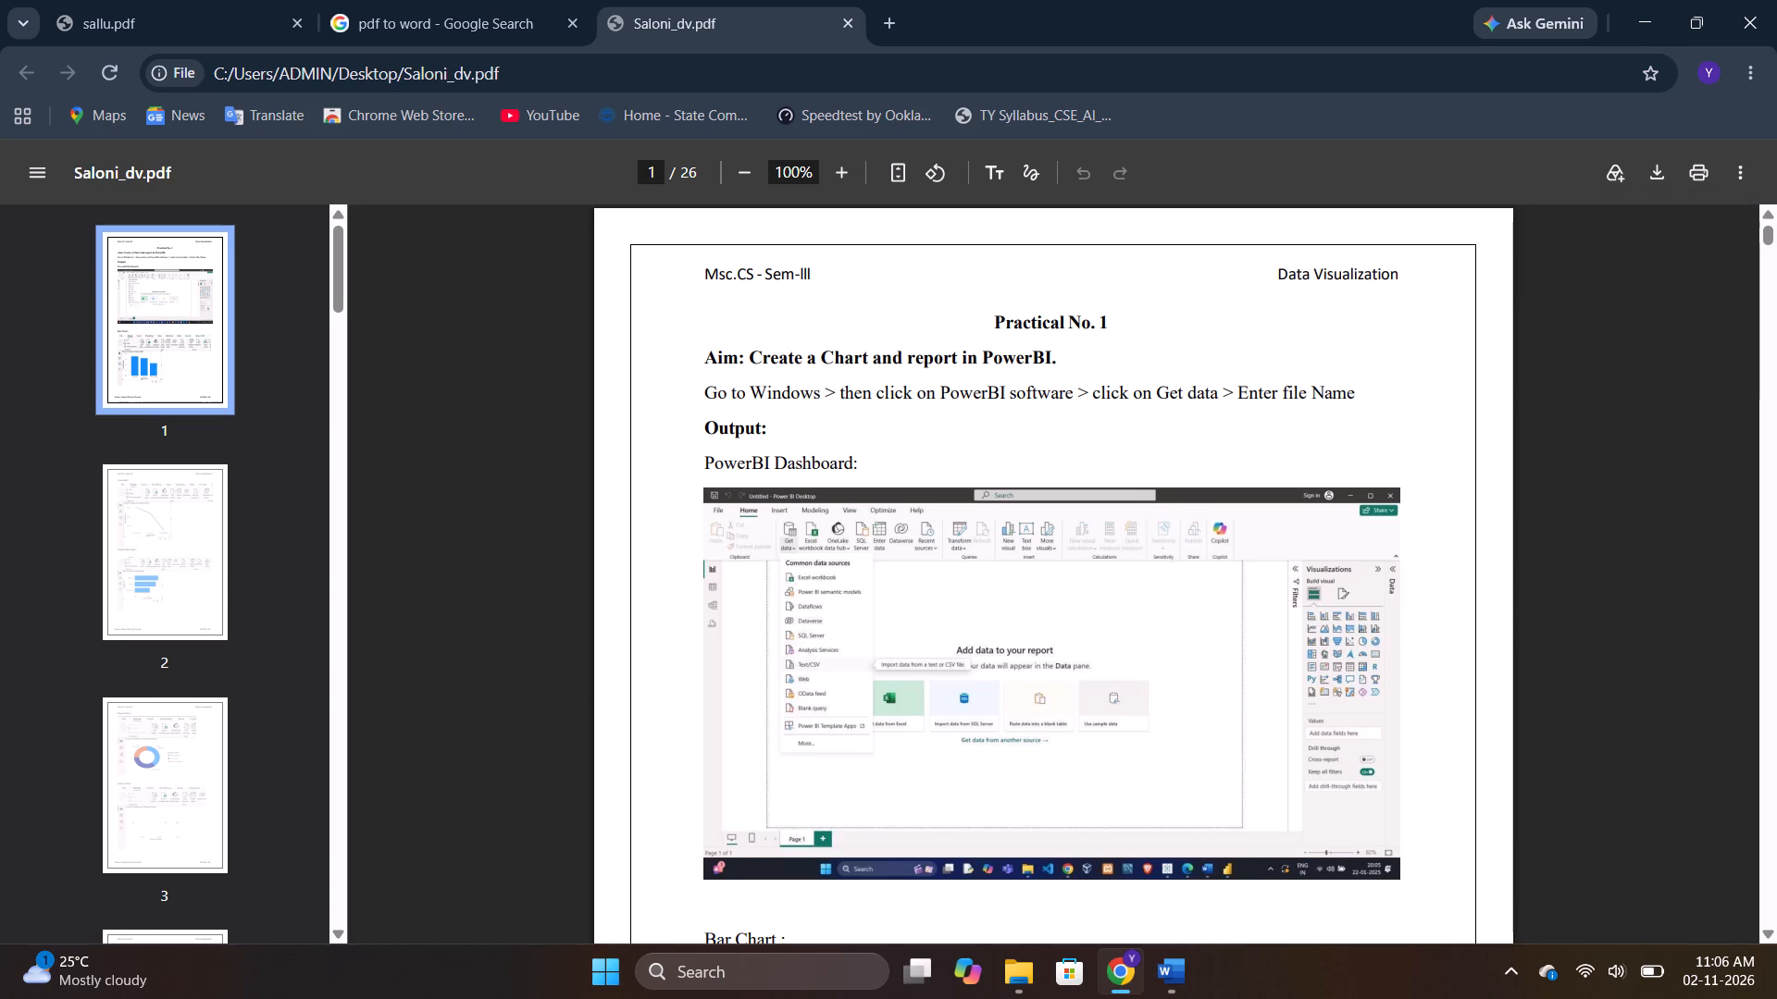
Switch to WhatsApp by launching it from the recent searches.
click(769, 969)
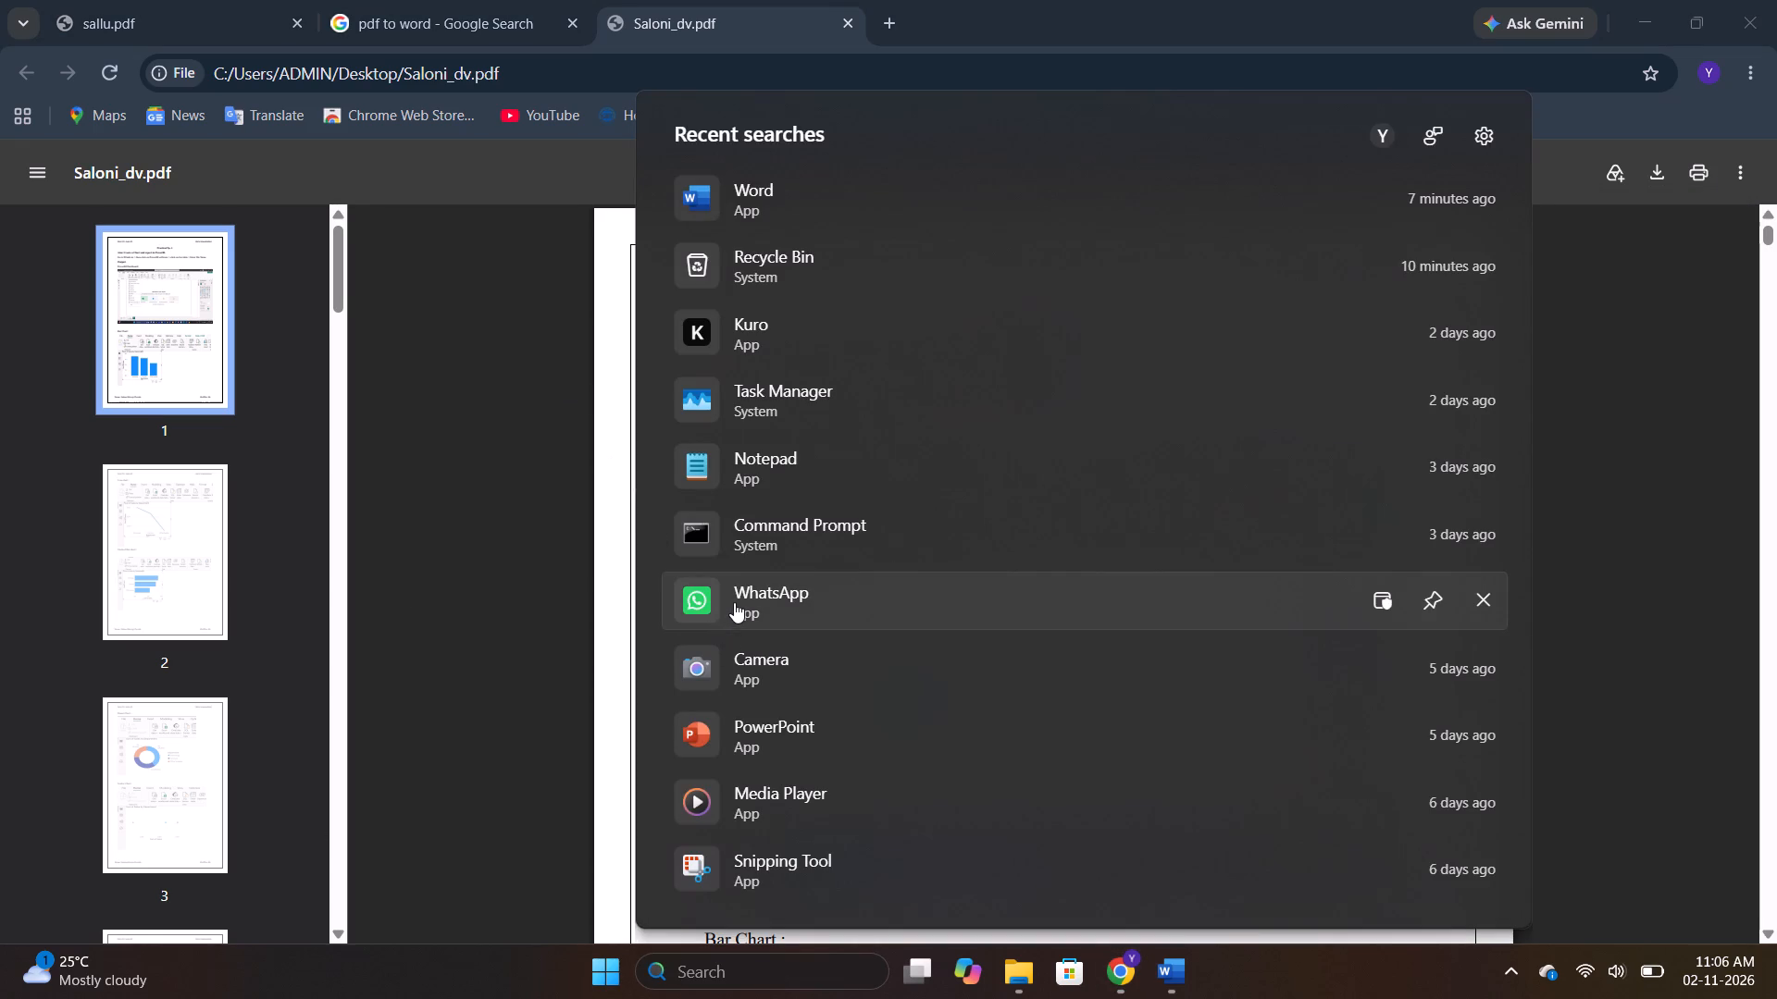
click(734, 602)
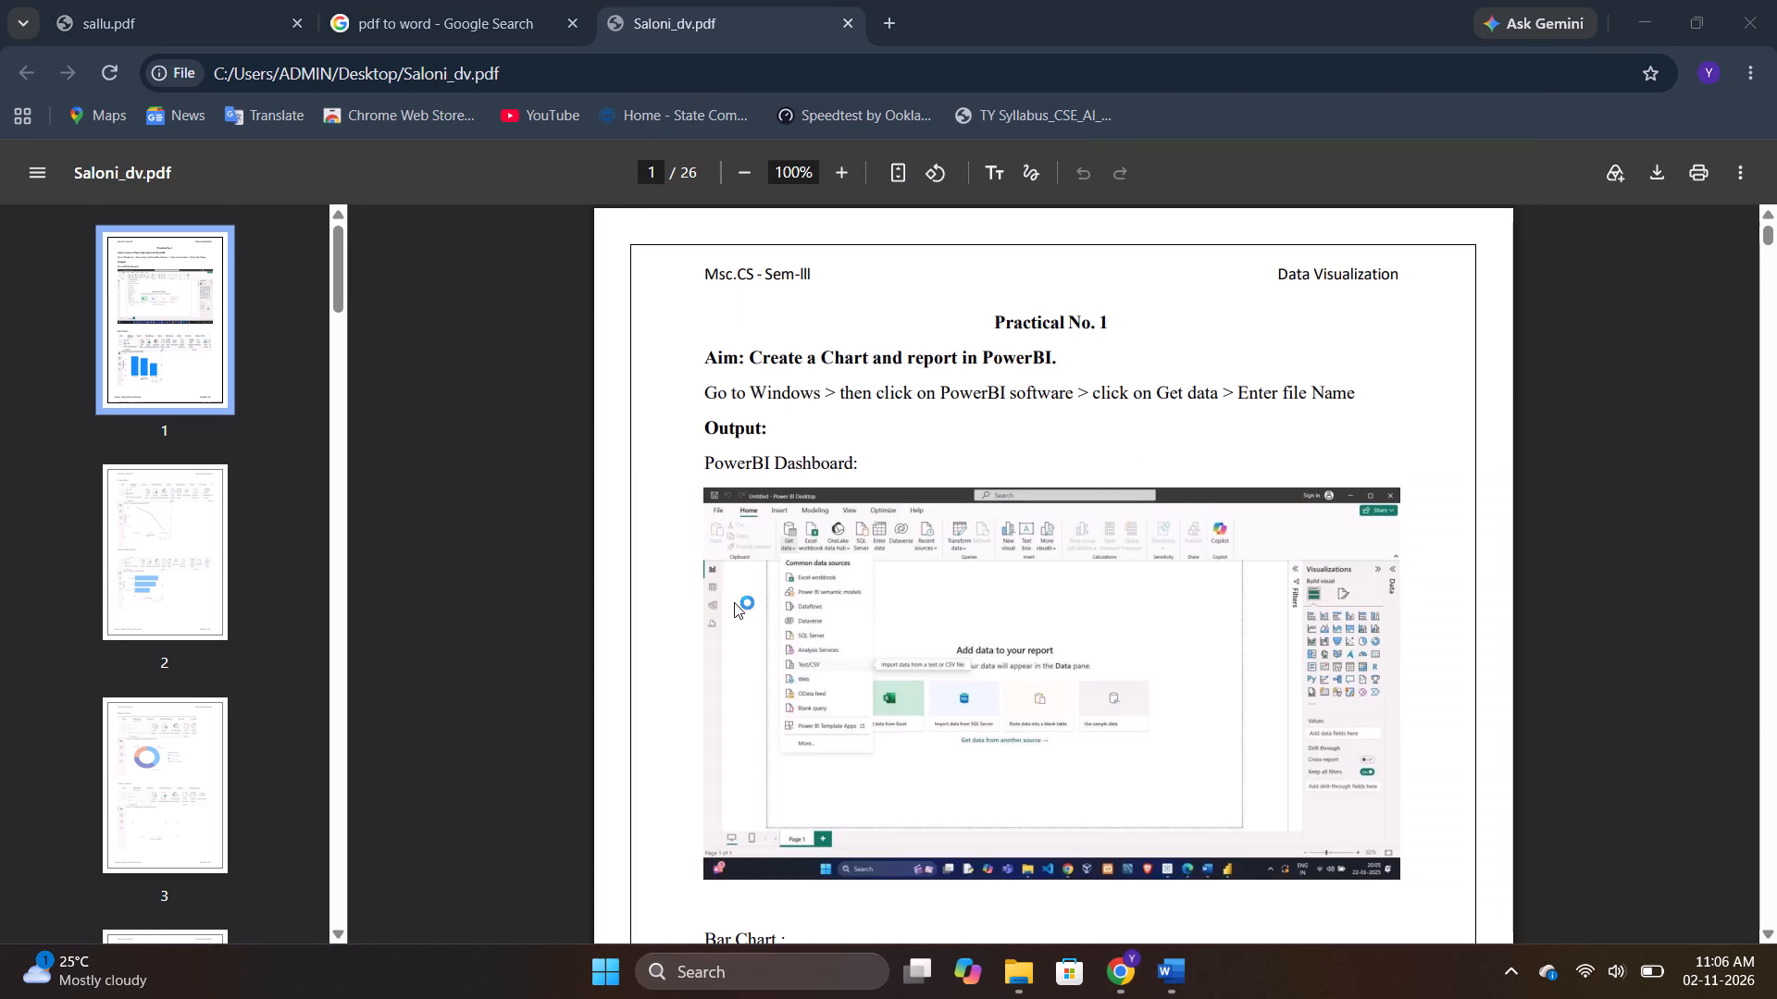
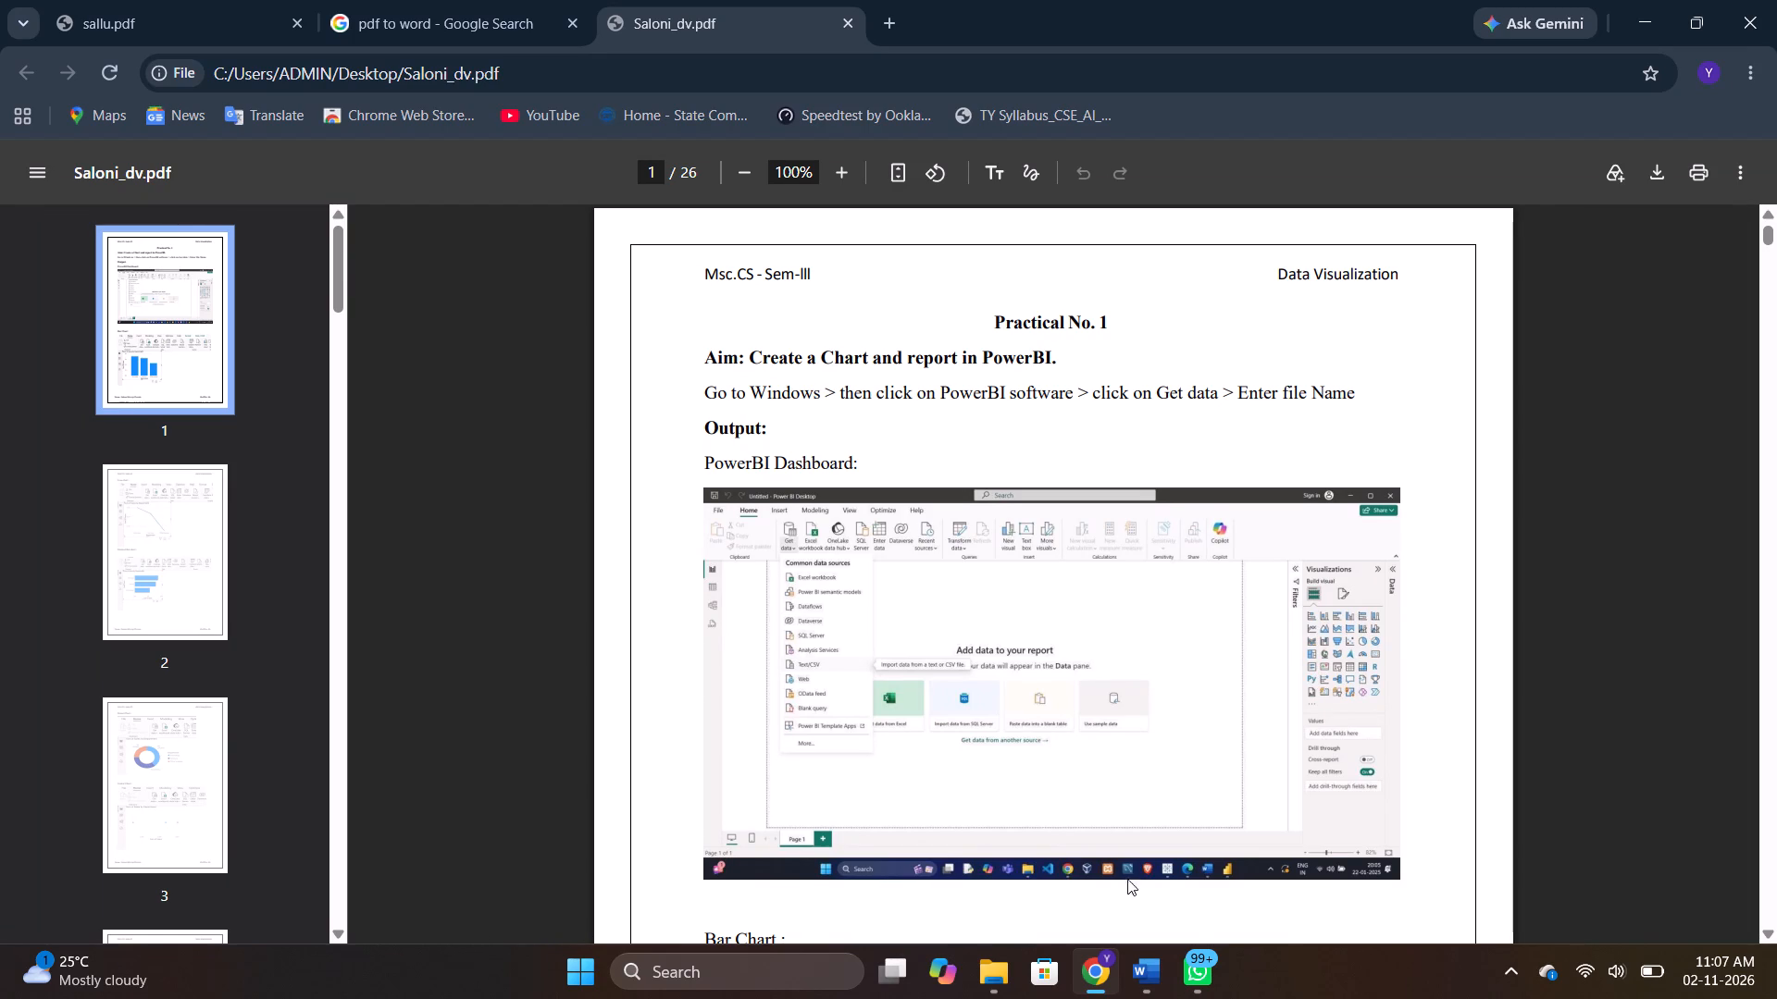
Switch to File Explorer and open the recent CSRA_Print_vaidehi PDF from the Desktop to check its first page.
click(984, 976)
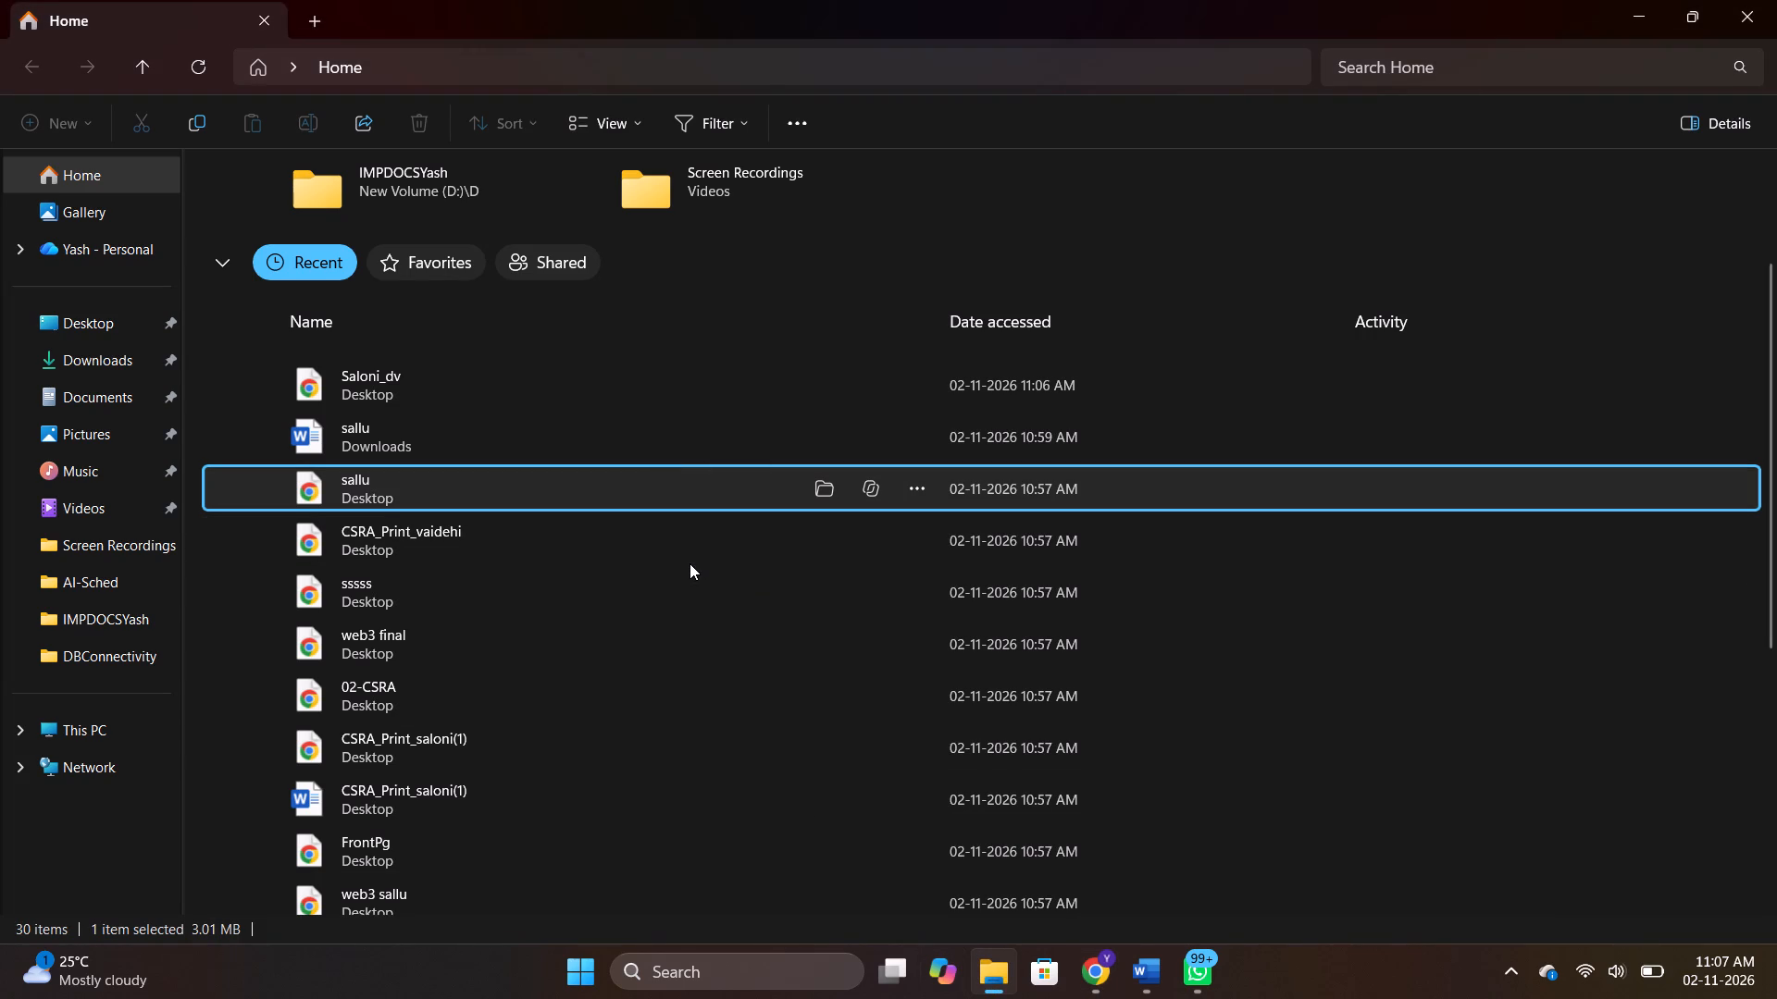
click(586, 538)
double_click(586, 538)
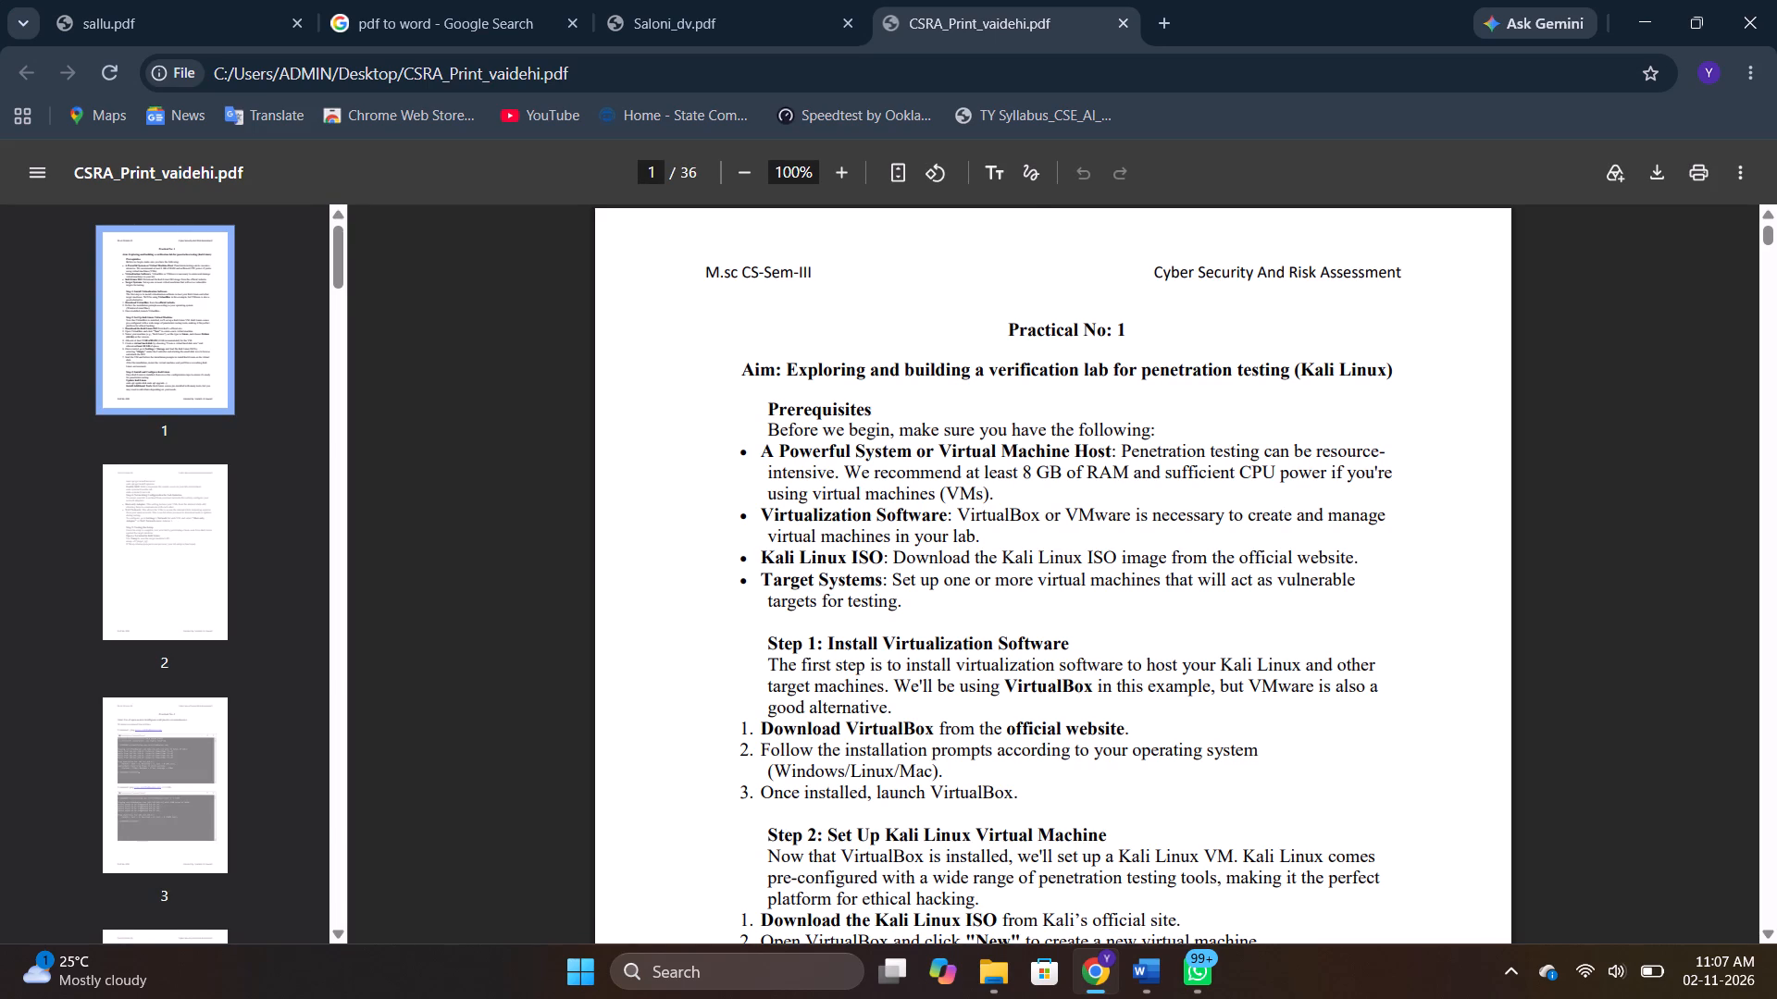
scroll(816, 629, down, 3)
scroll(816, 629, up, 3)
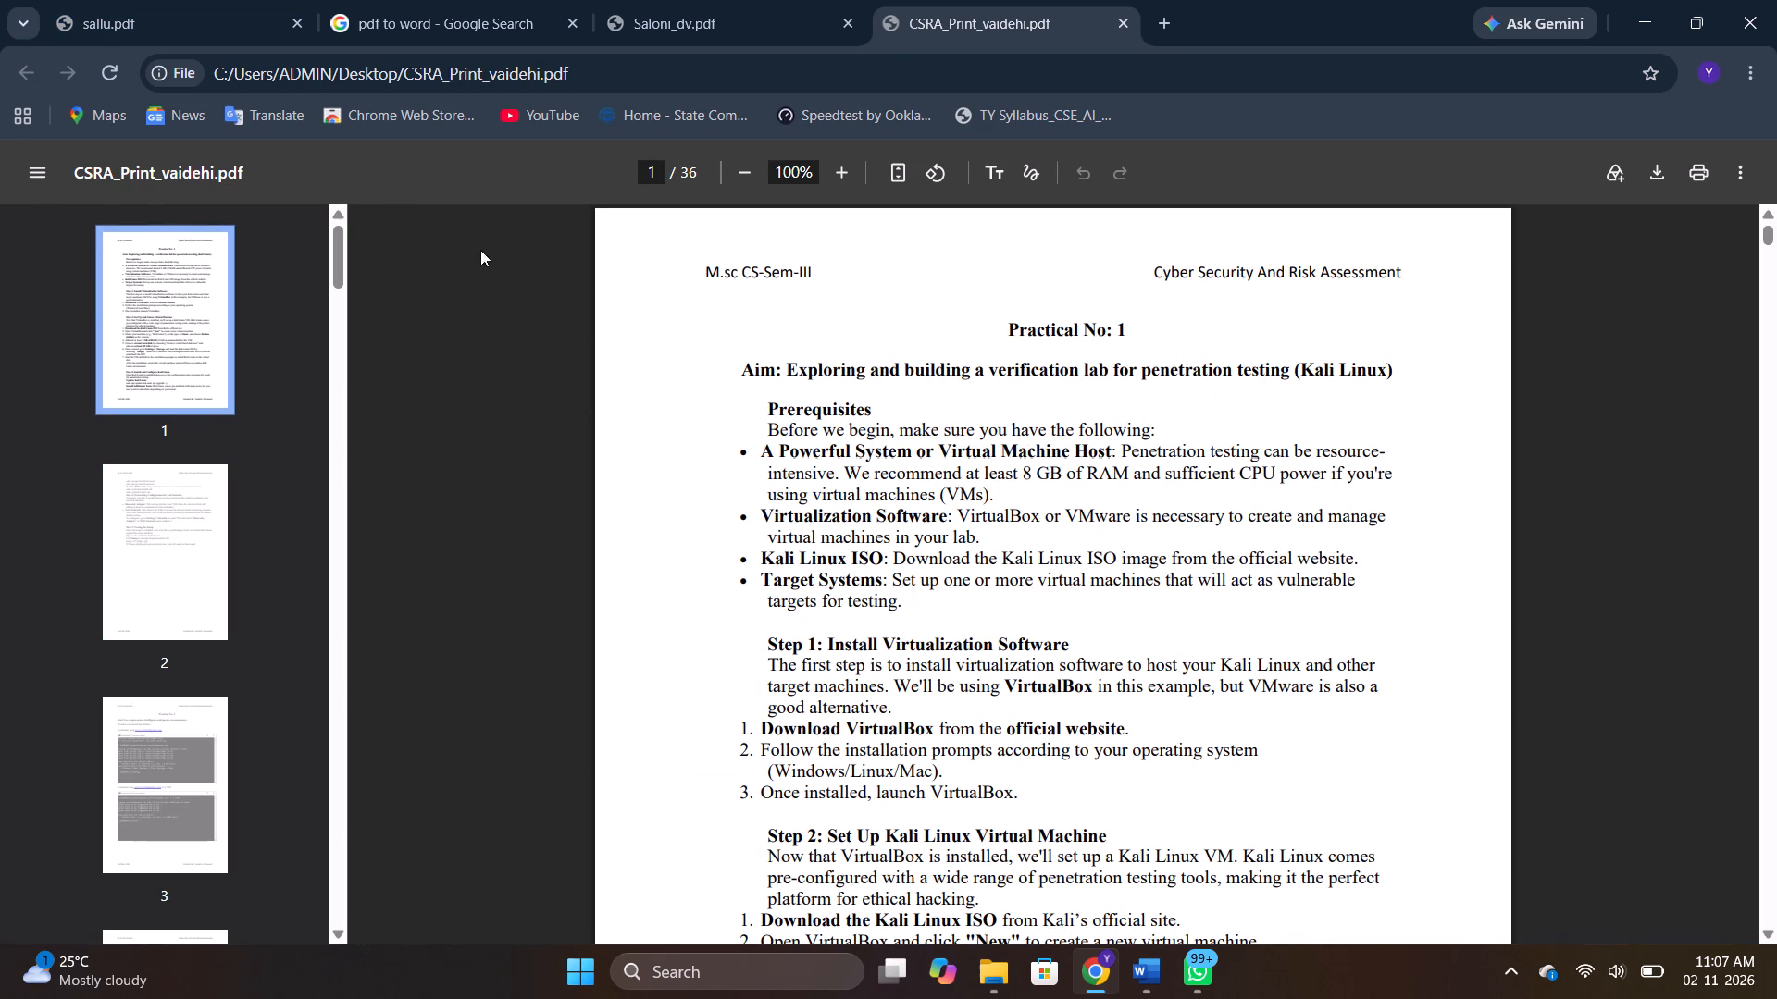
Switch to Word and close the sallu document without saving its changes.
click(1151, 998)
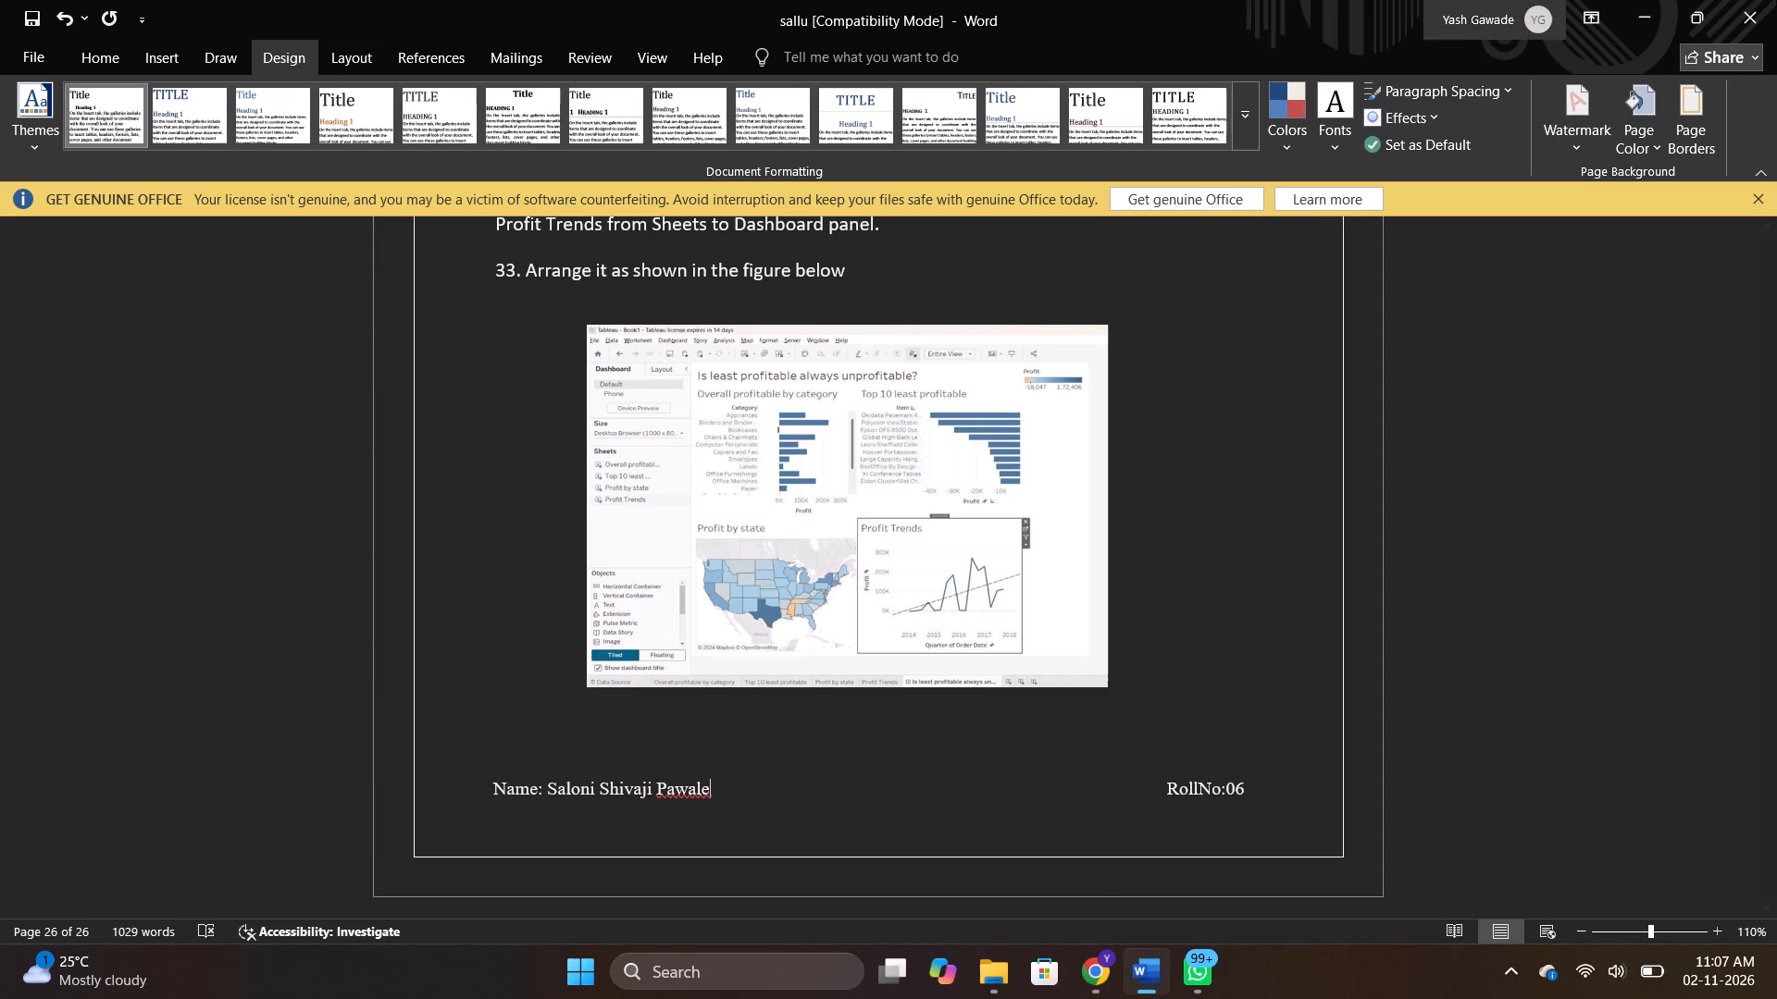
click(1776, 0)
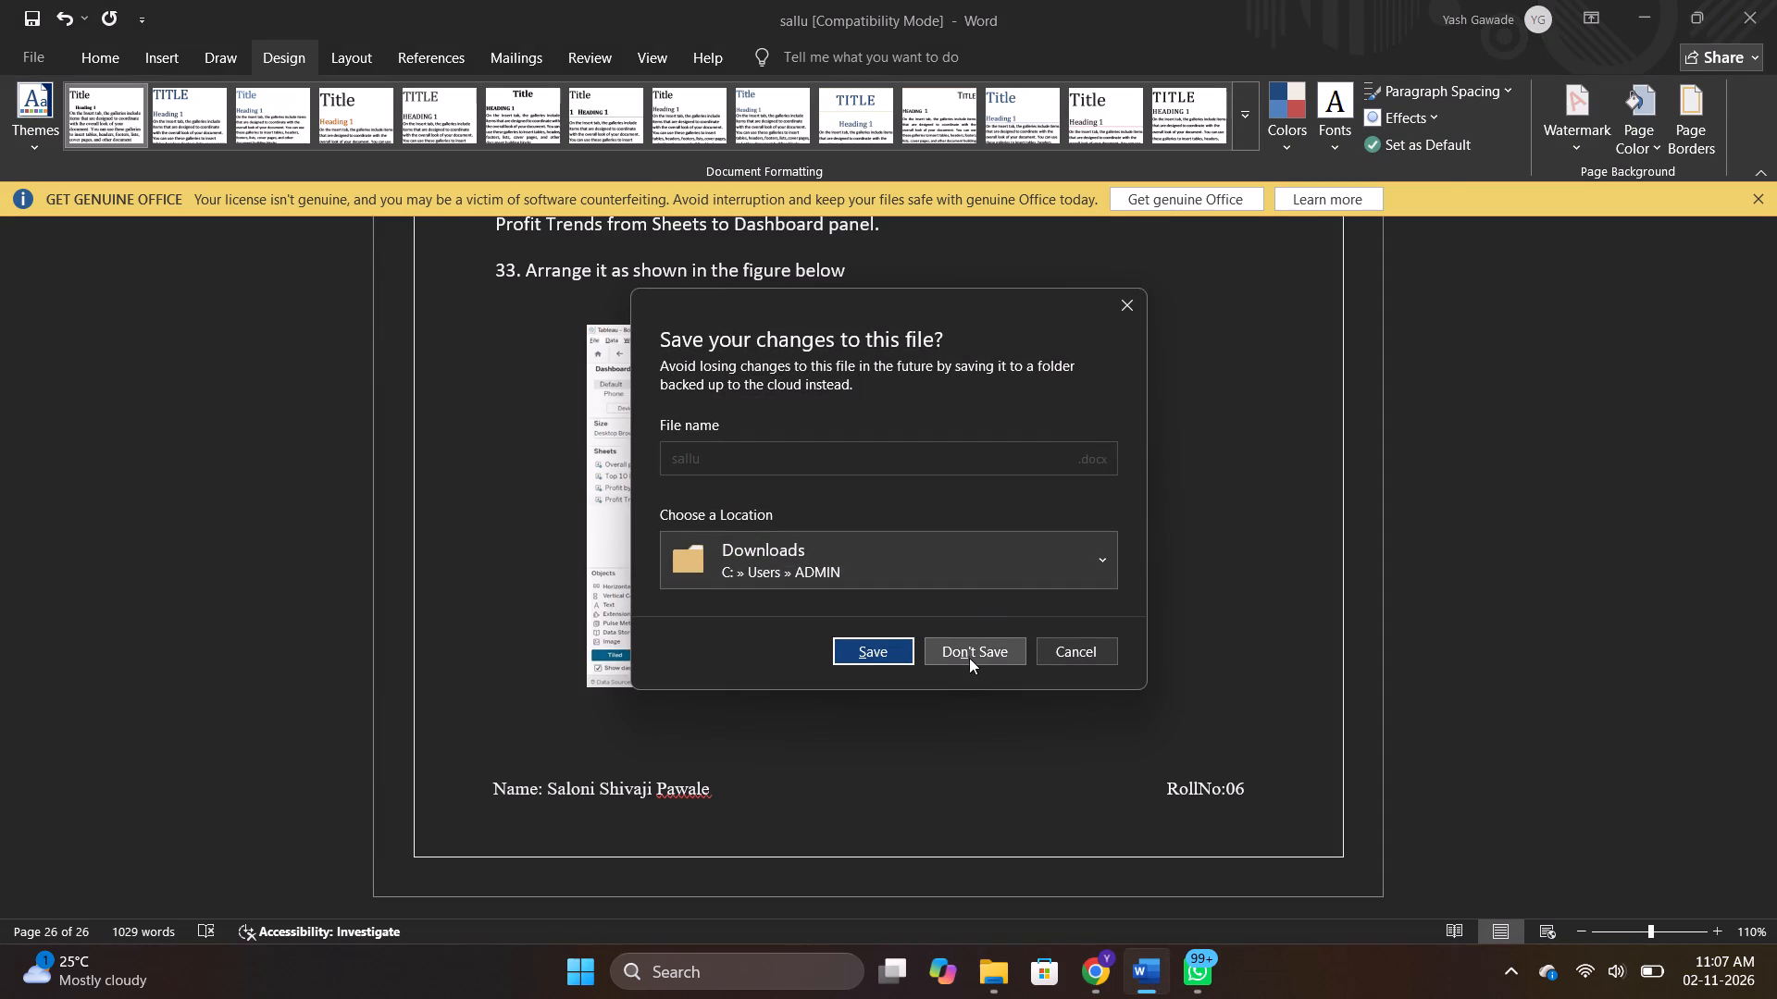
click(969, 656)
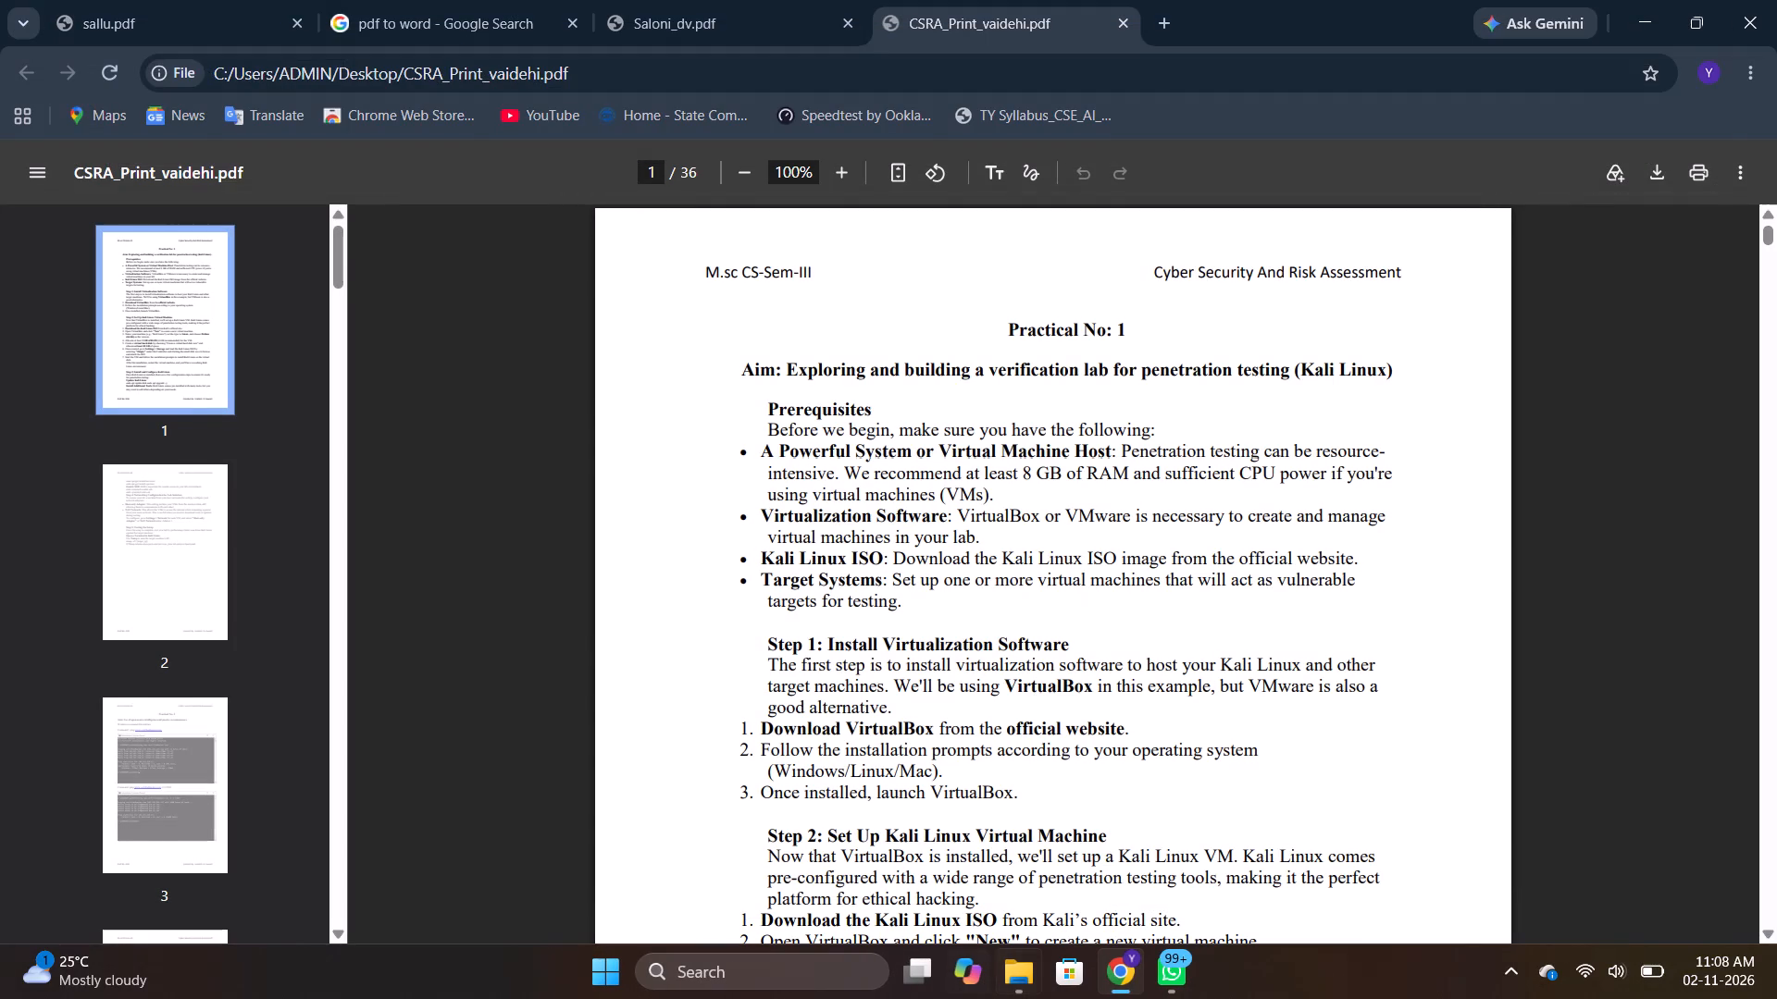
Relaunch Word through a Windows search for "word" and open the recent document CSRA_Print_saloni(1) from the Desktop.
click(803, 962)
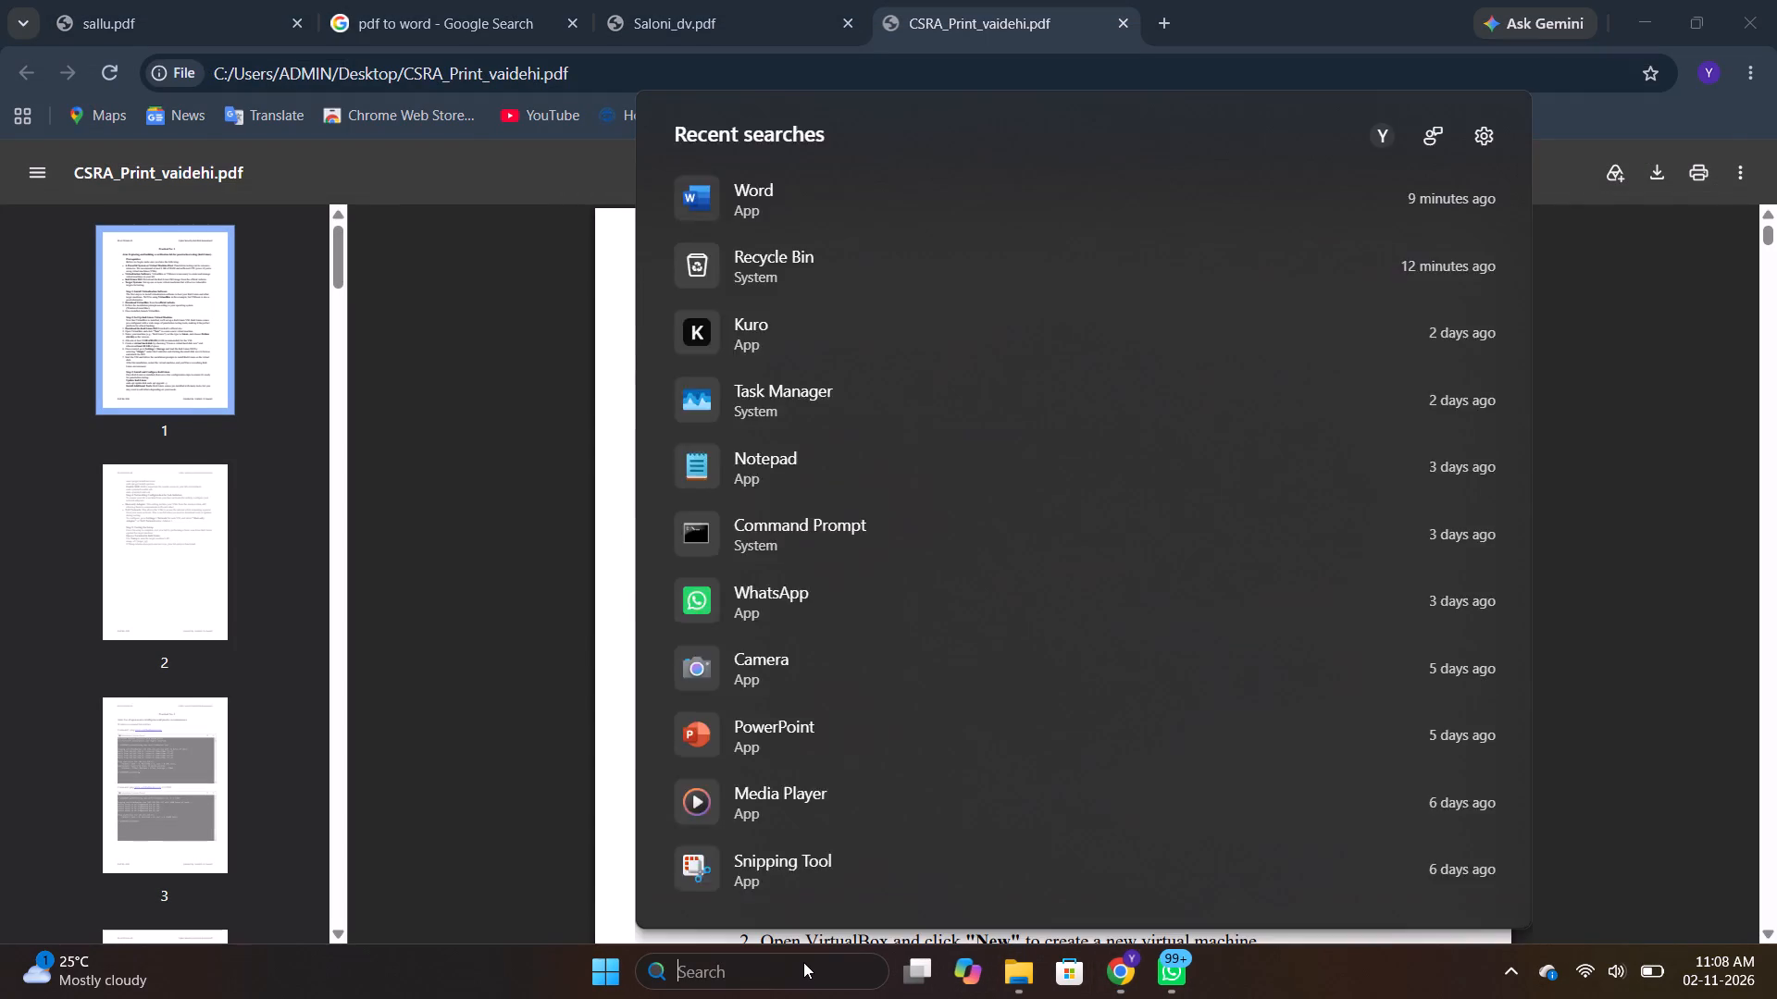
text(word)
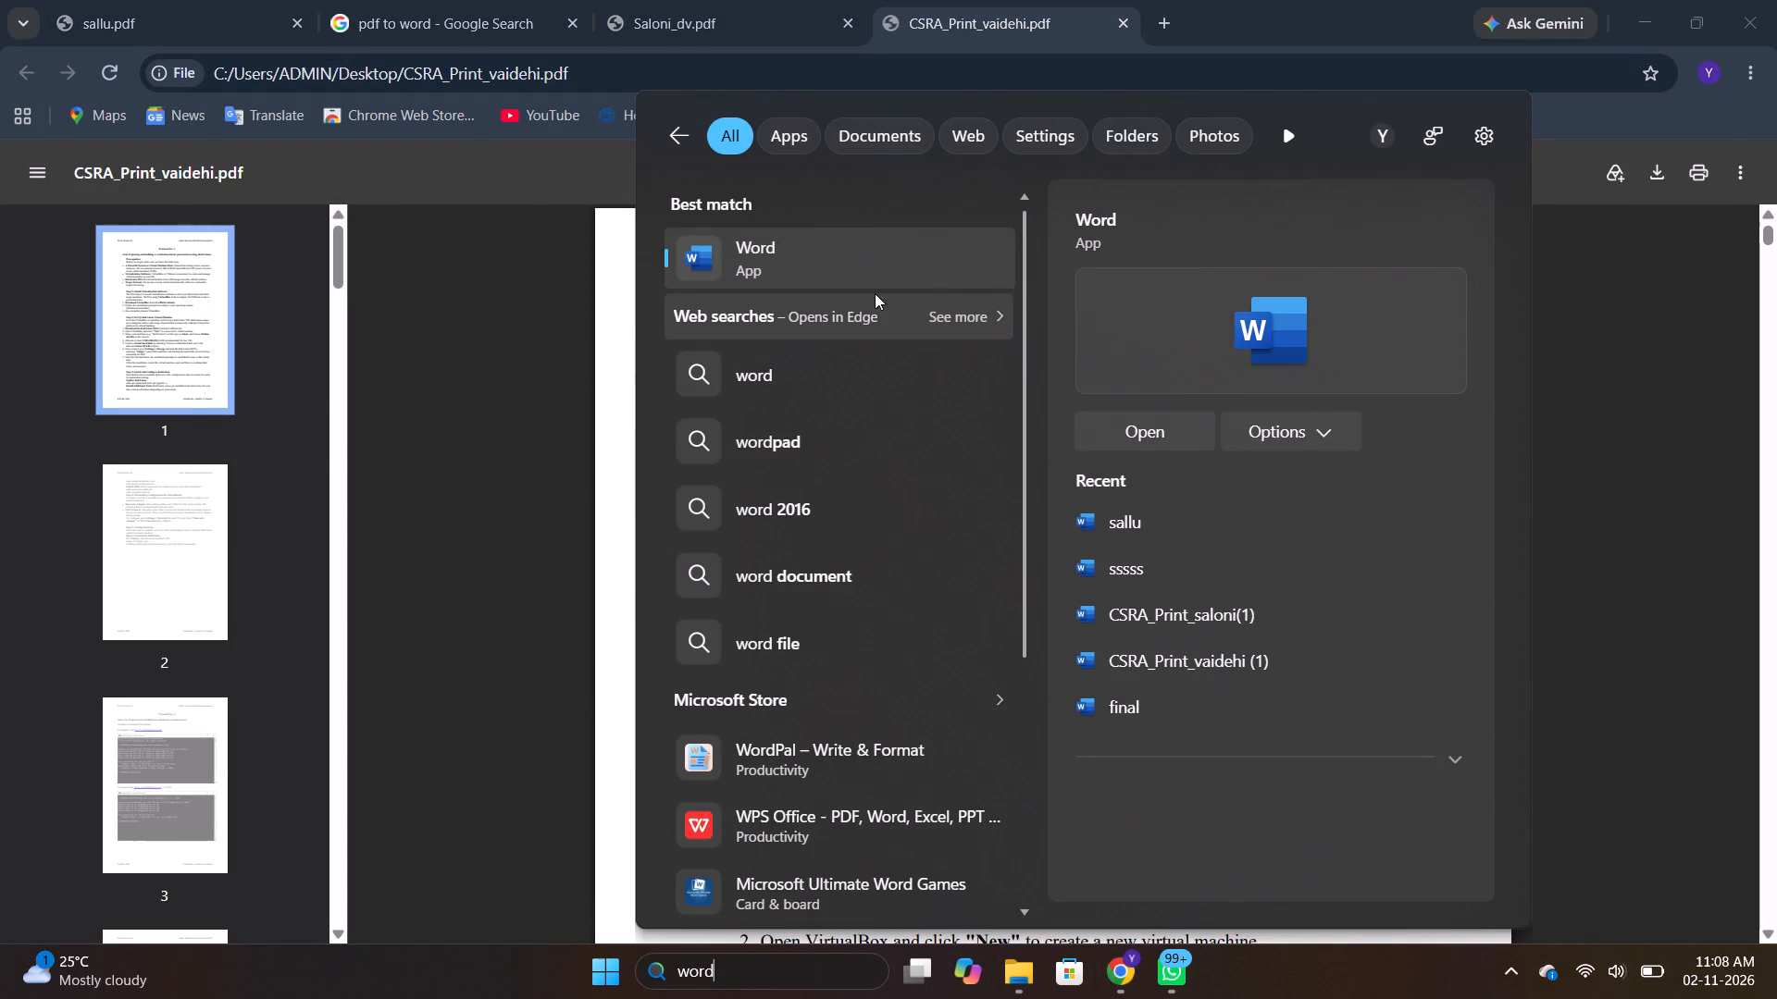
click(863, 241)
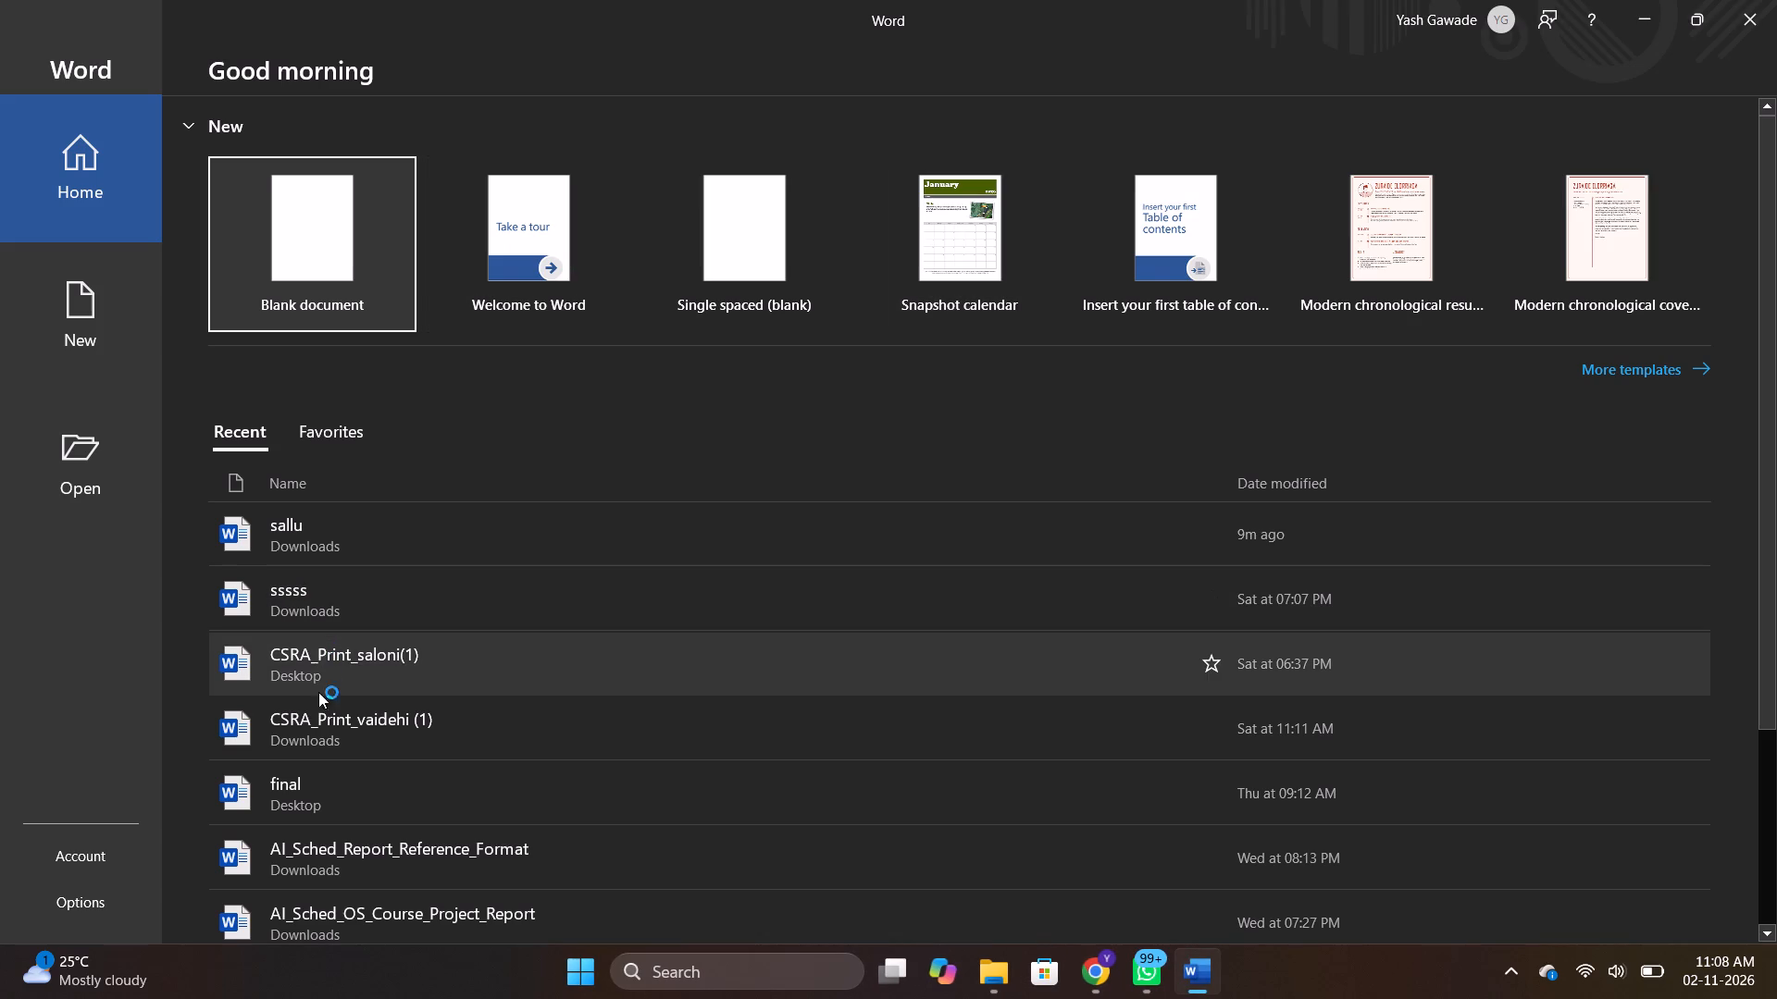
double_click(327, 646)
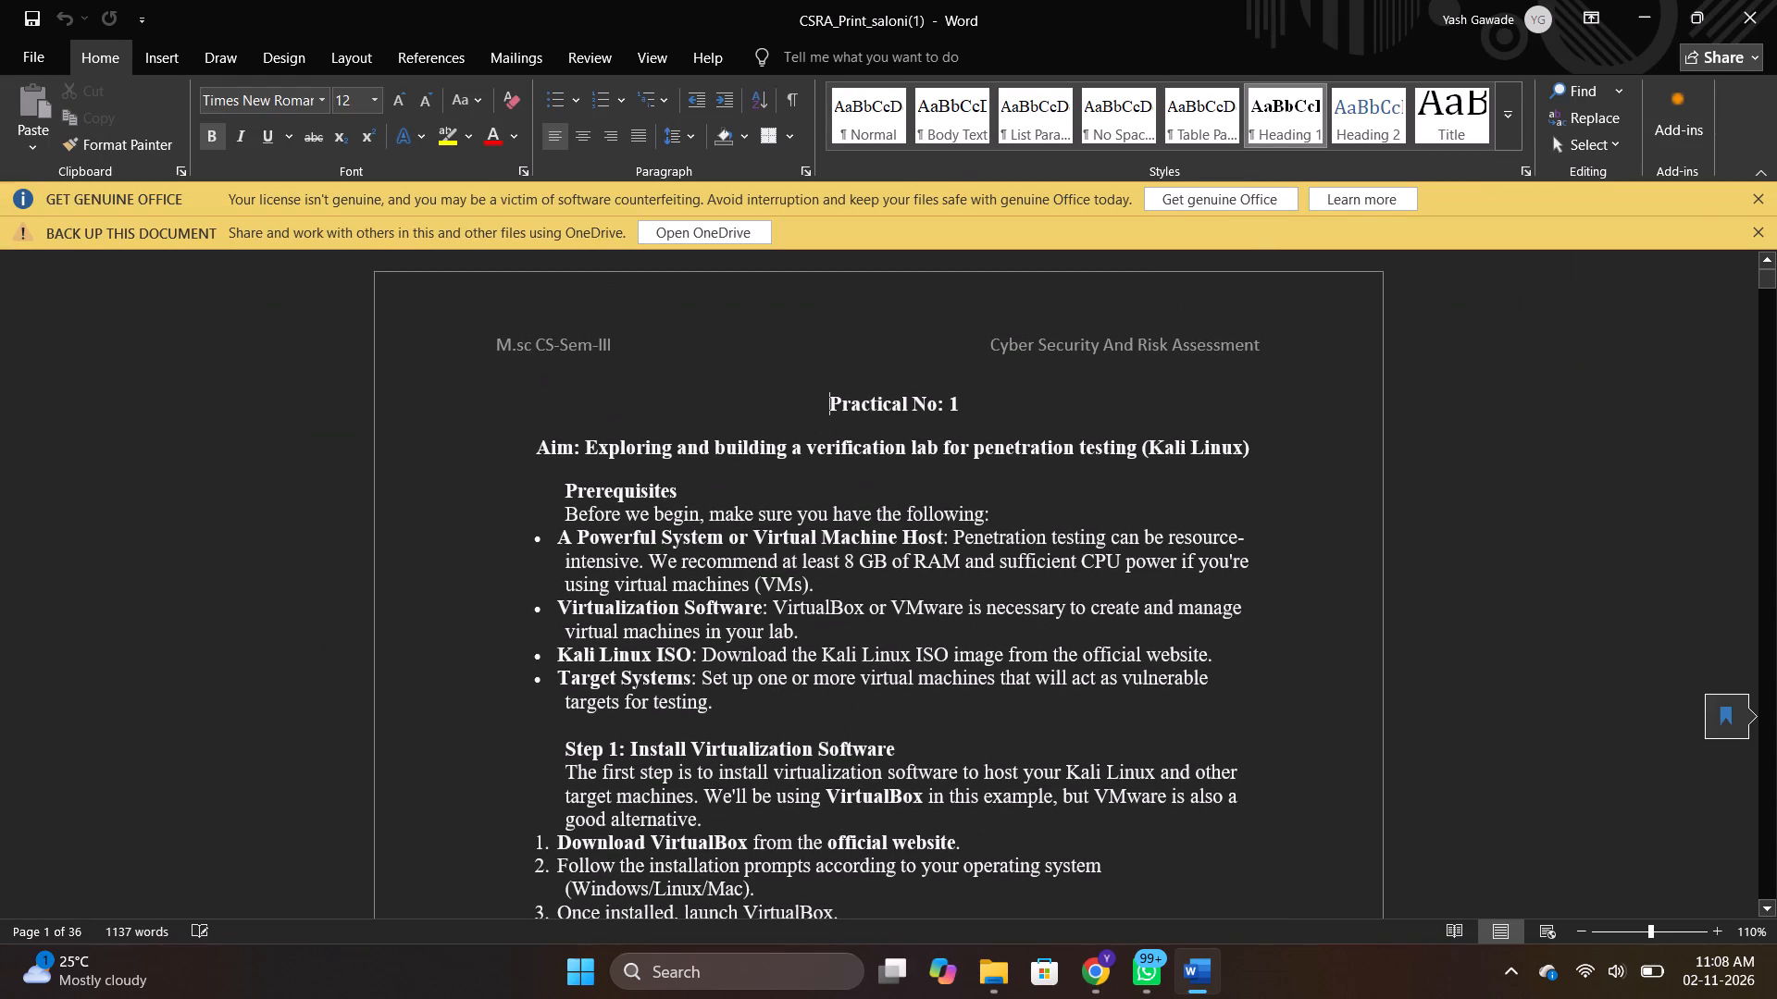
Look through the CSRA_Print_saloni(1) report from Practical 1 to the SQL injection practical, examining page layout, headers and footers.
scroll(815, 426, down, 3)
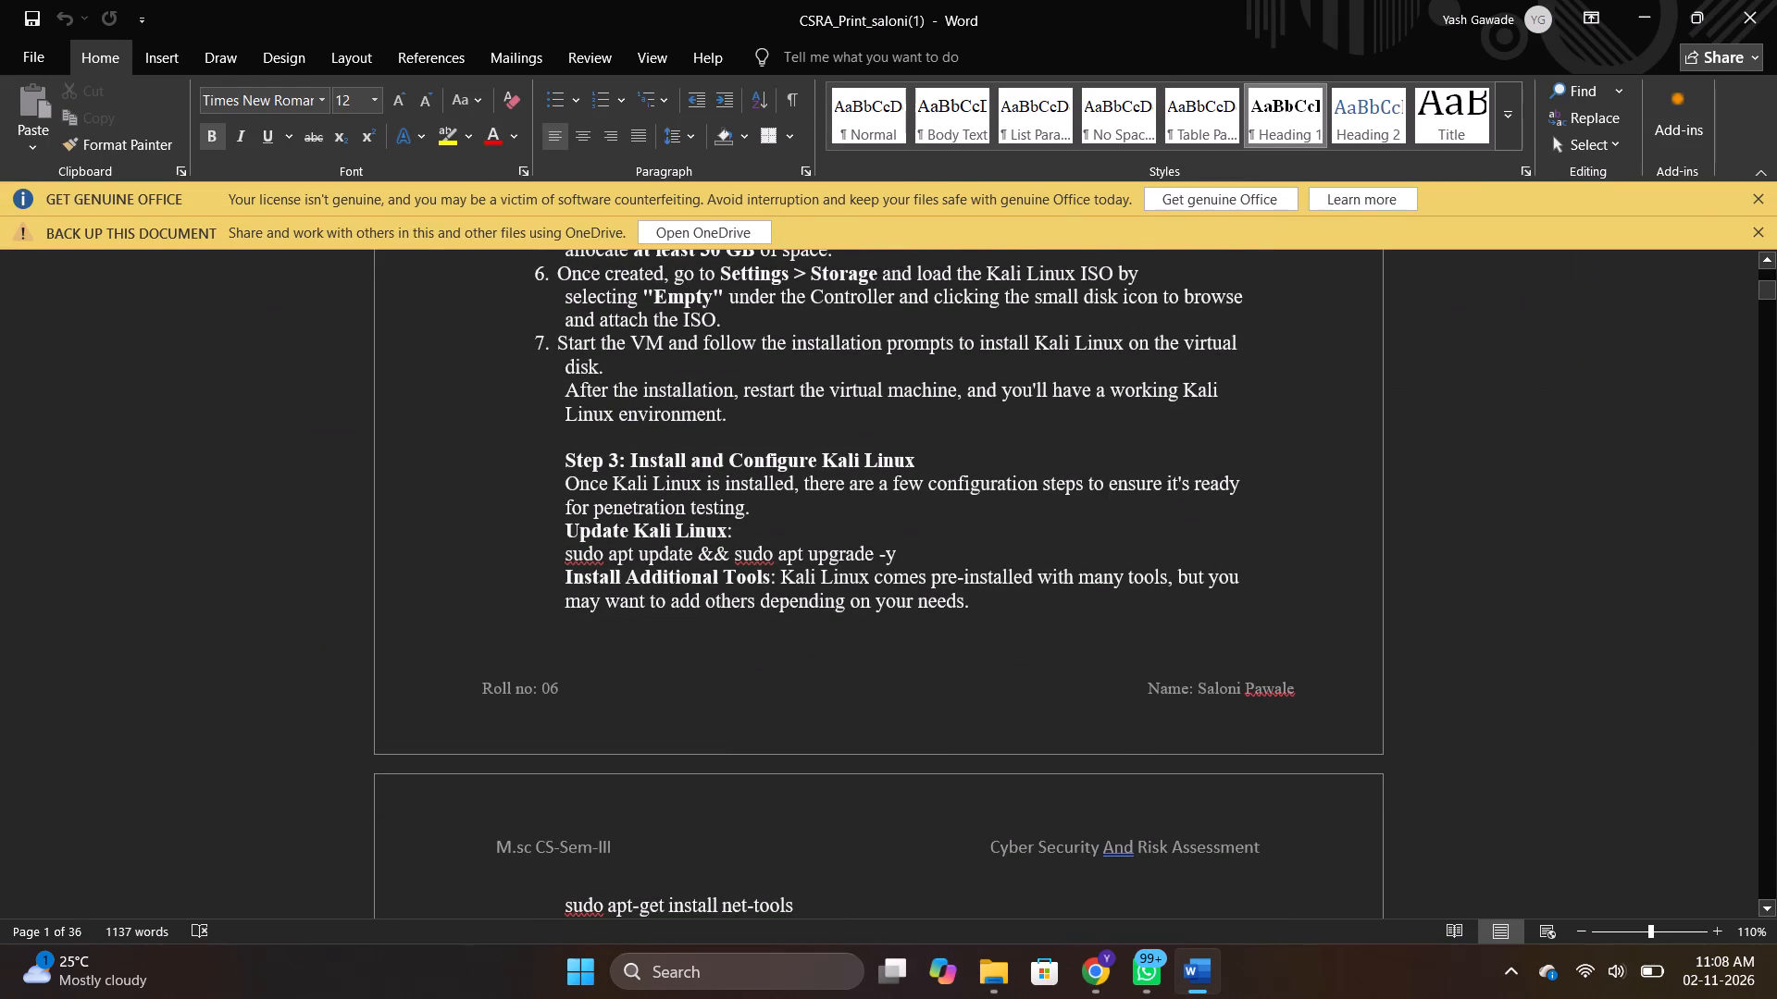
scroll(815, 426, down, 6)
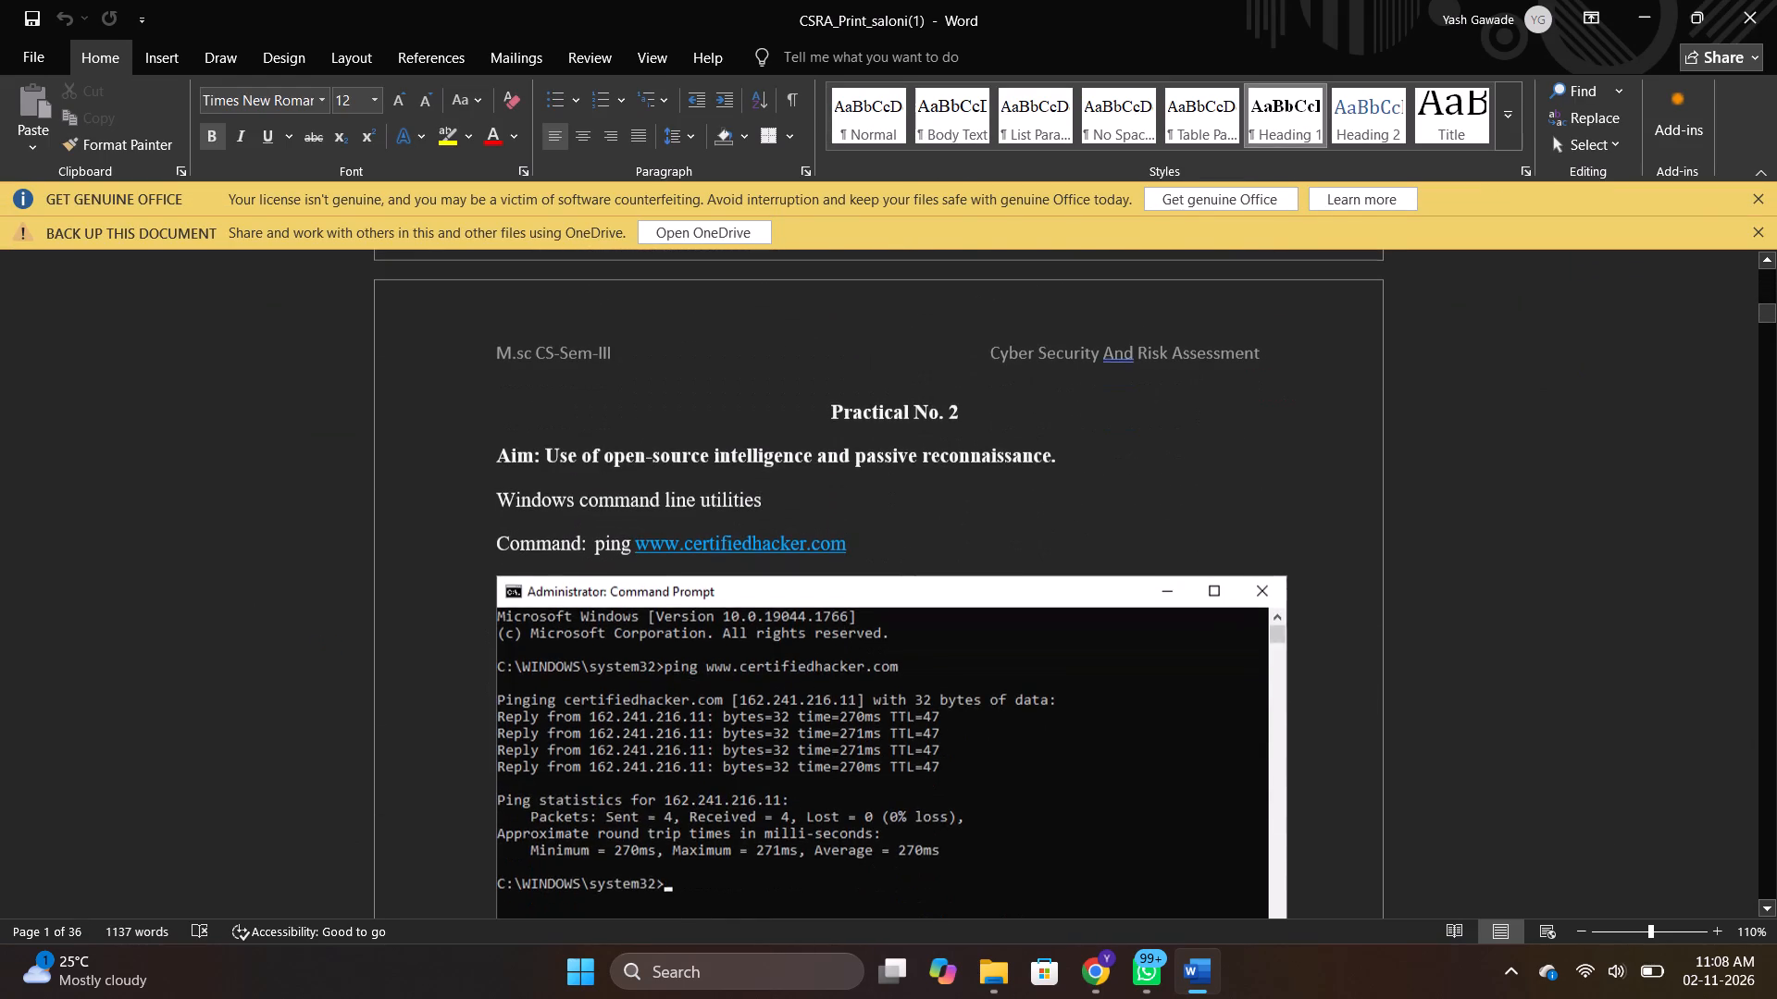
scroll(815, 426, down, 4)
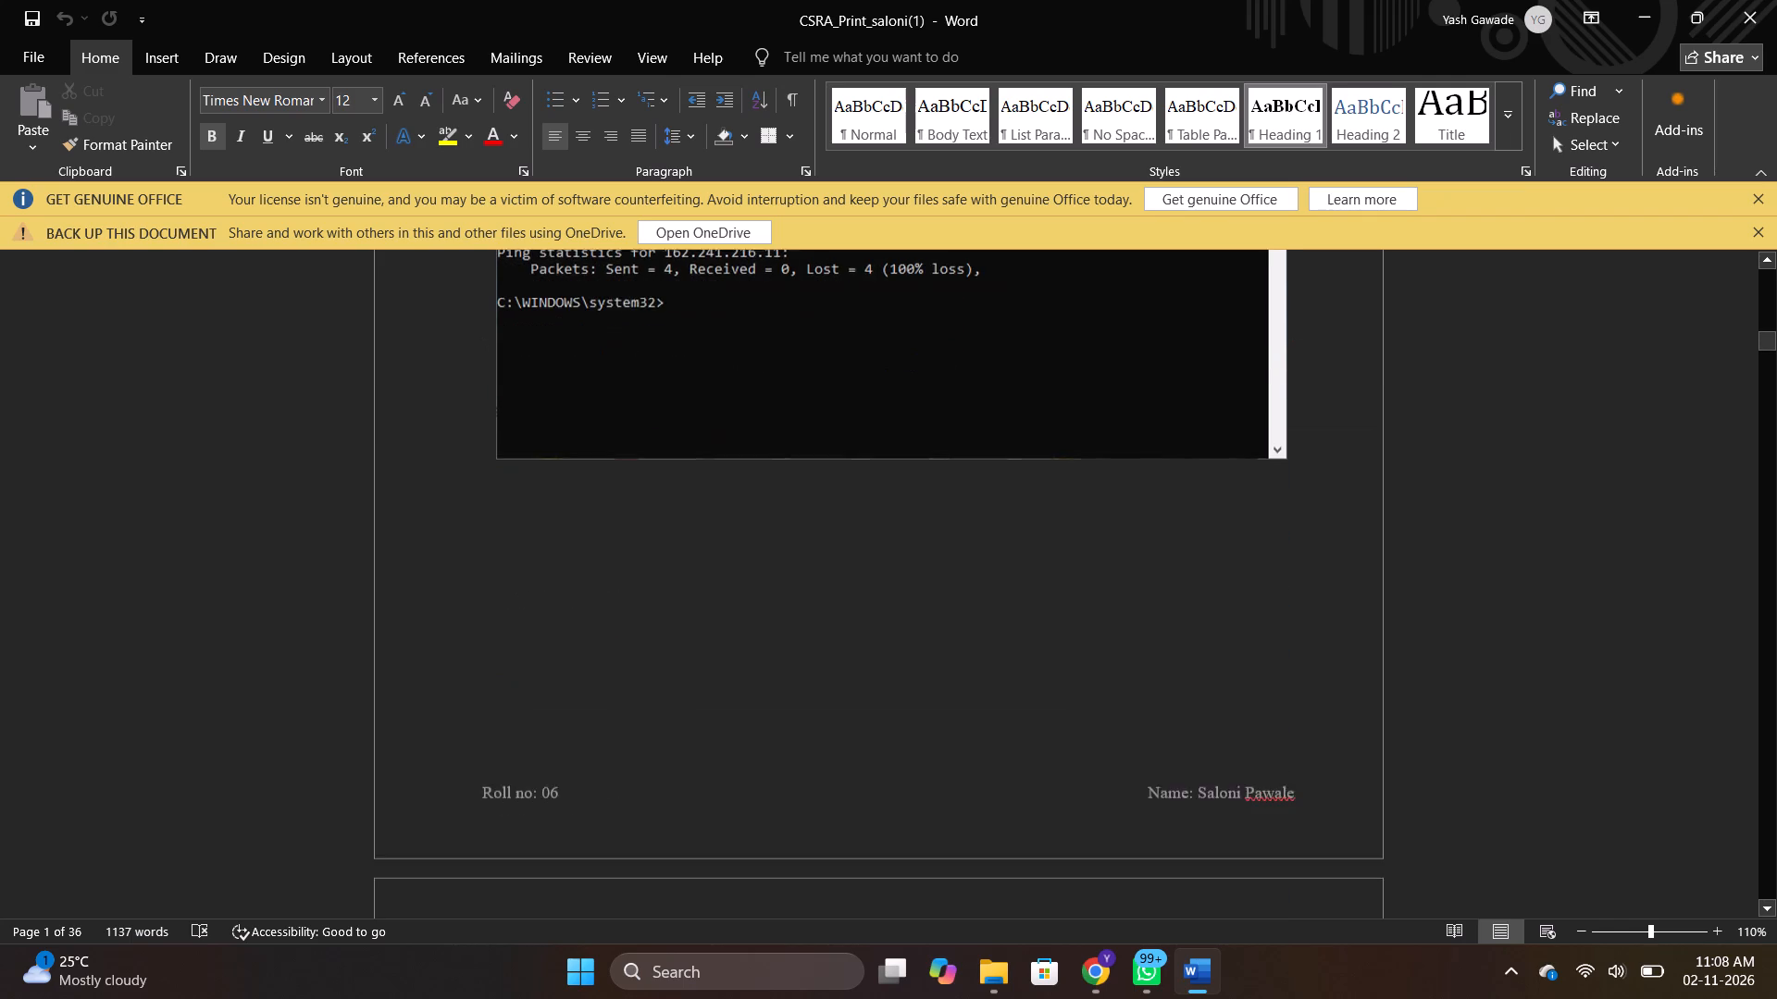
scroll(815, 426, down, 5)
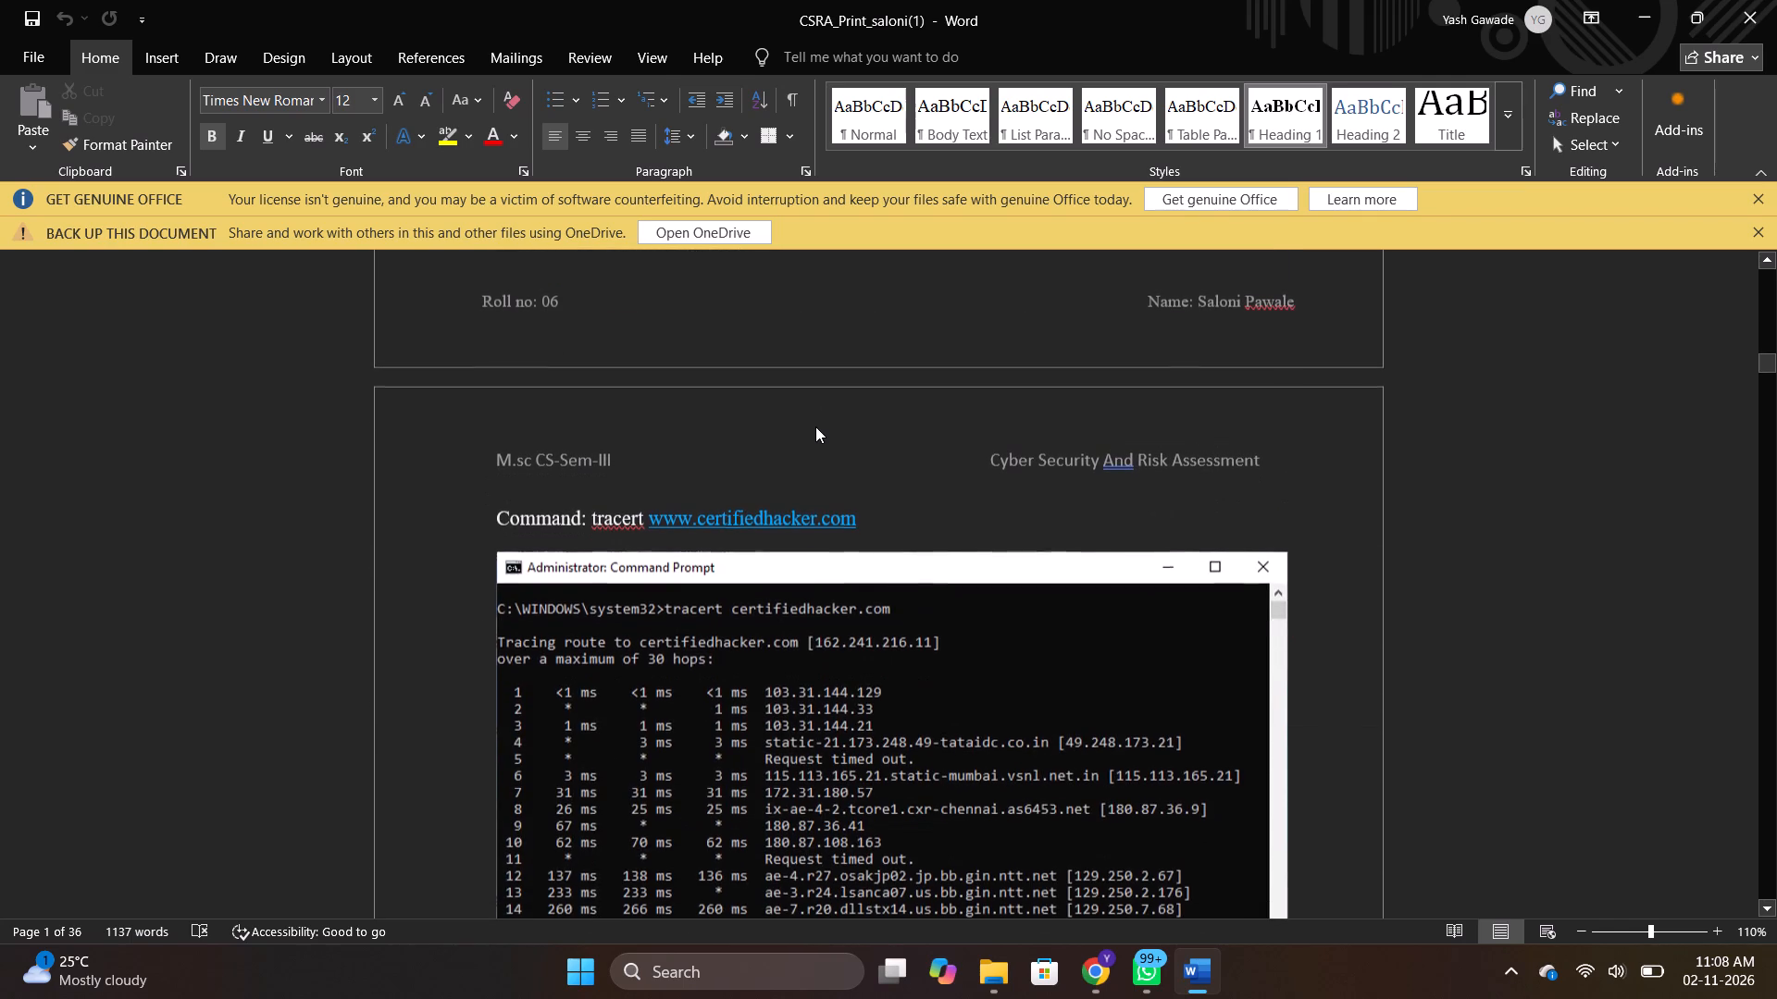
scroll(815, 426, down, 2)
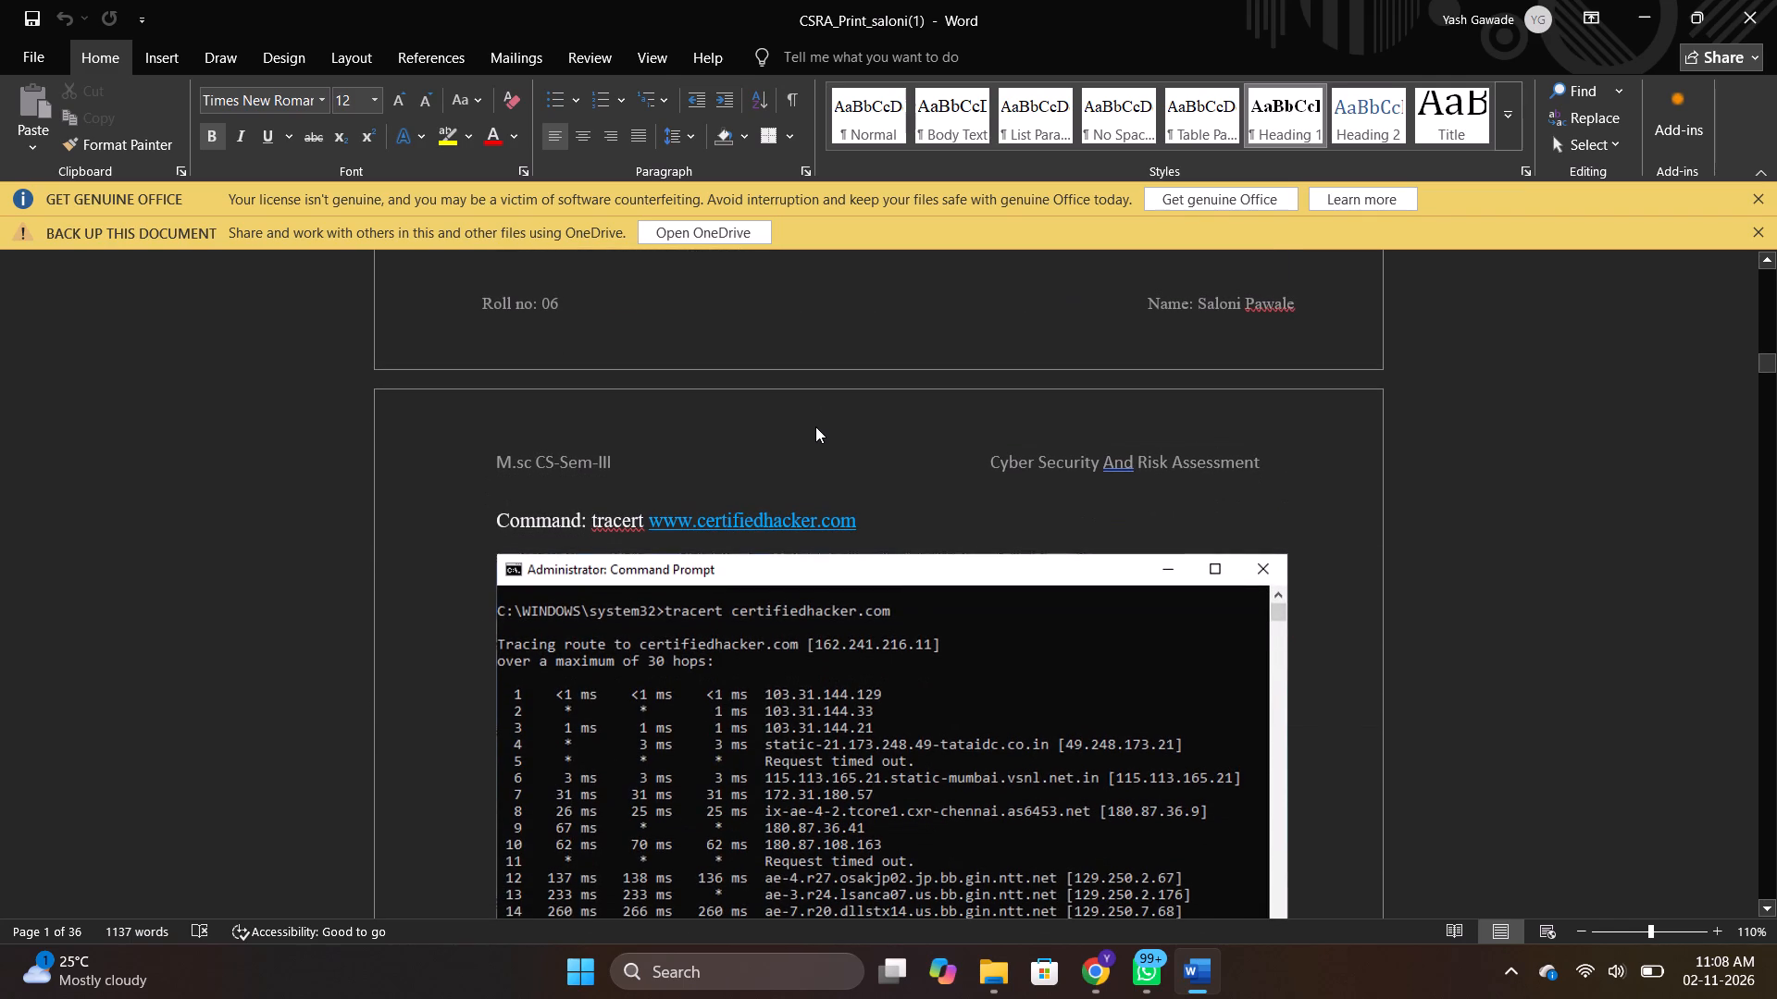
scroll(815, 426, down, 1)
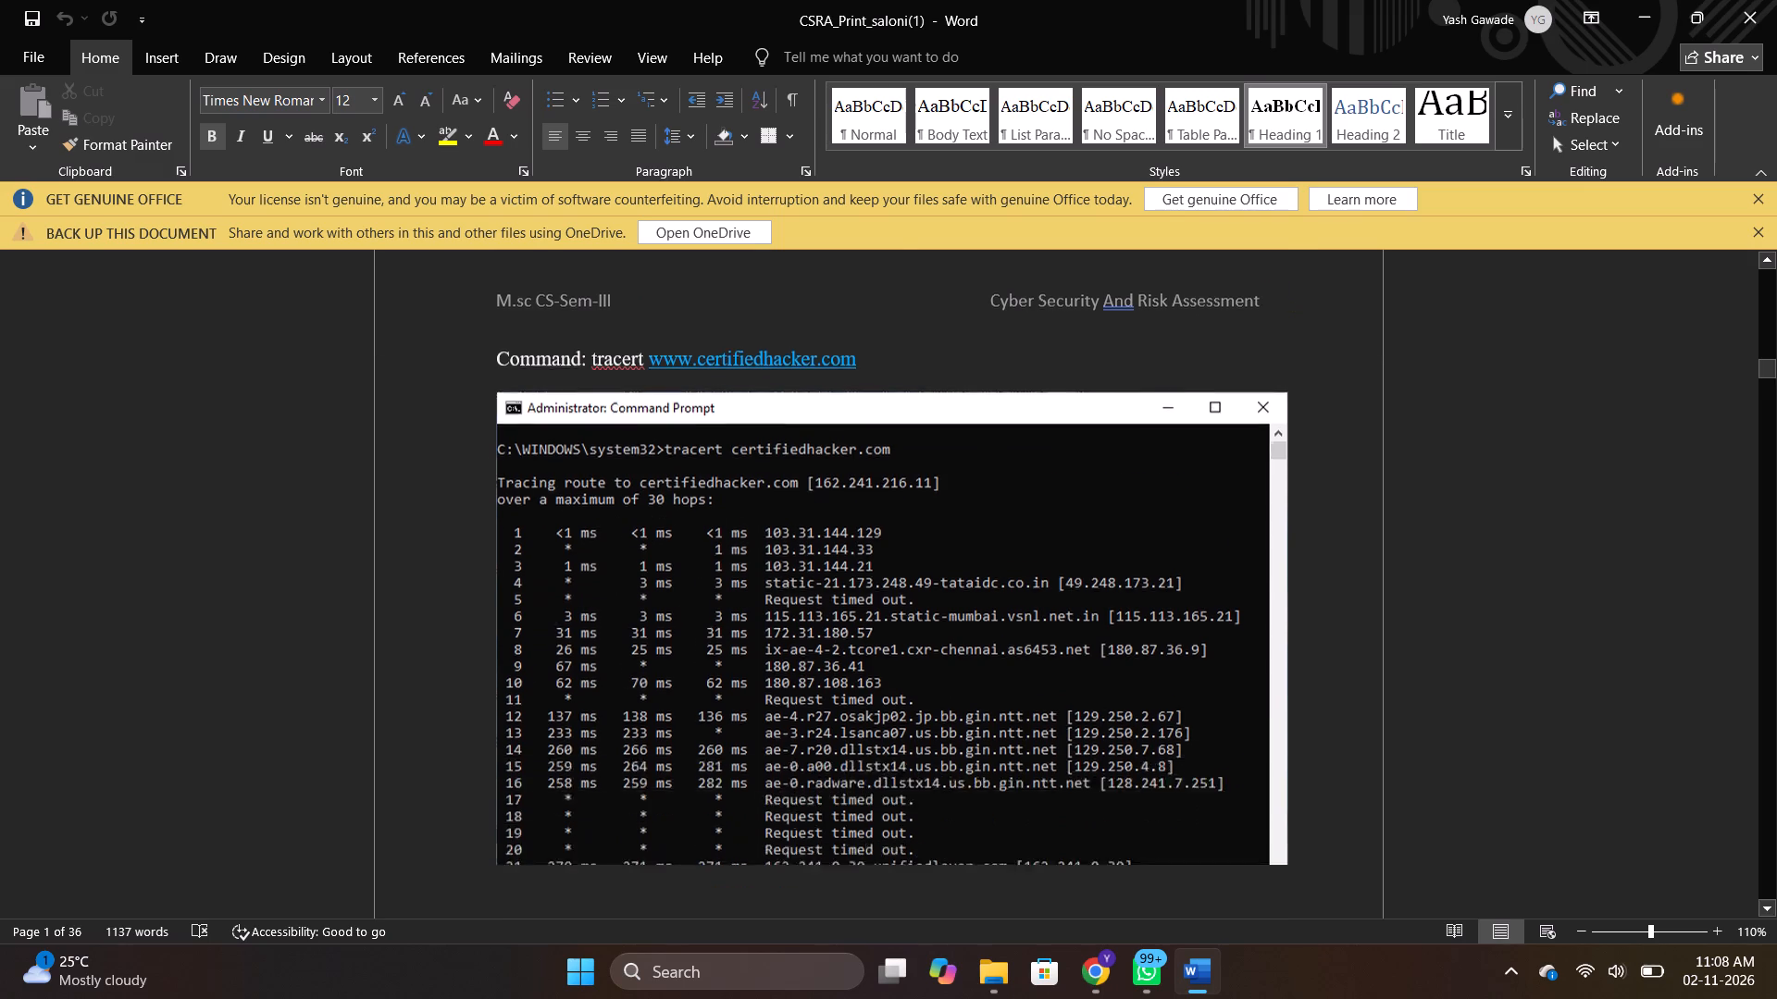
scroll(815, 426, down, 6)
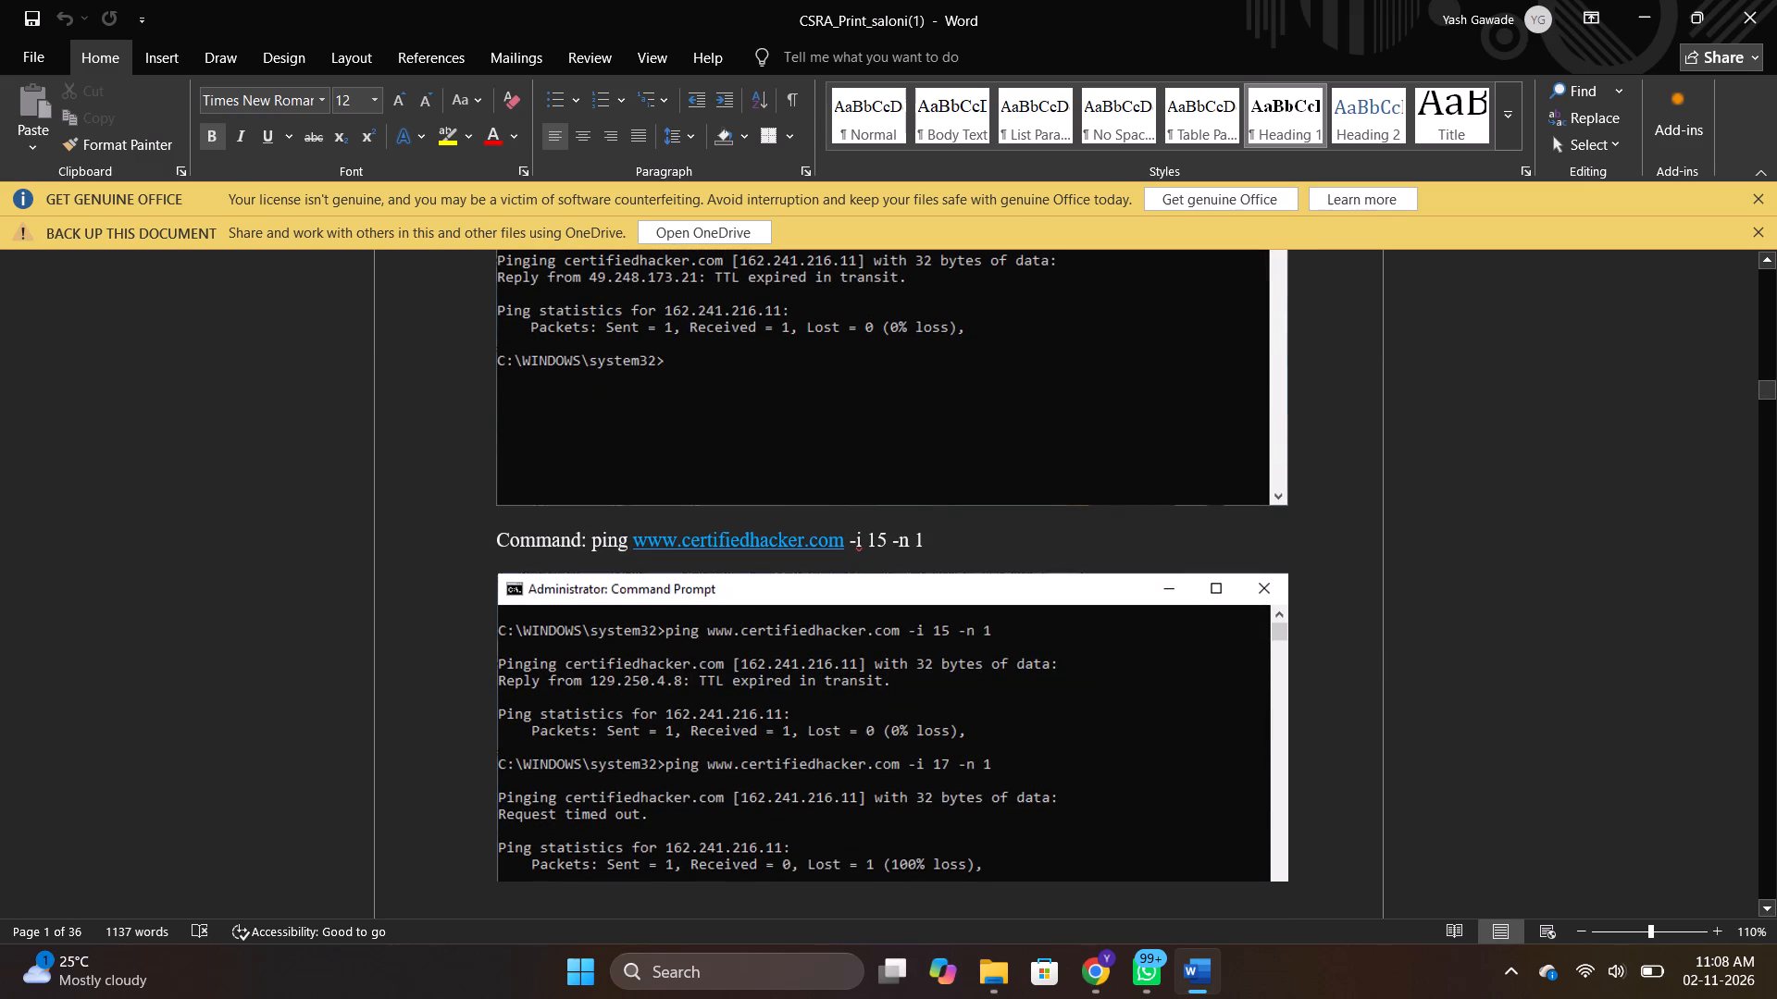
scroll(815, 426, down, 10)
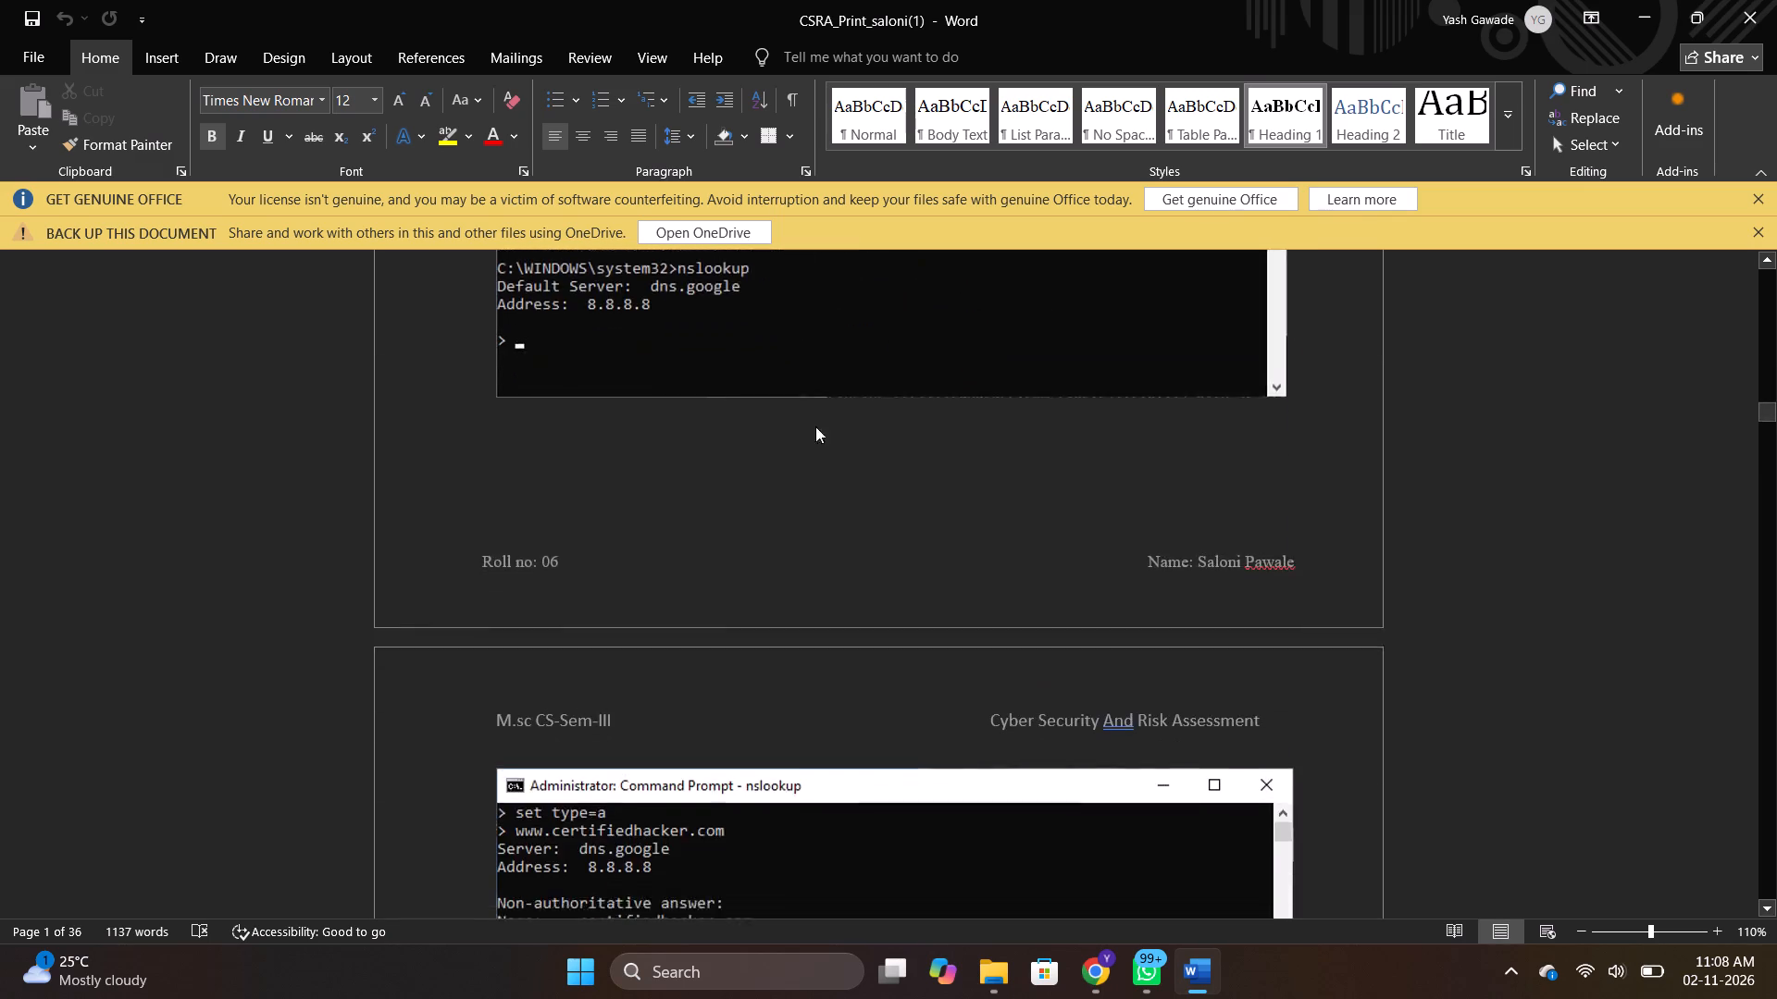
scroll(815, 426, down, 15)
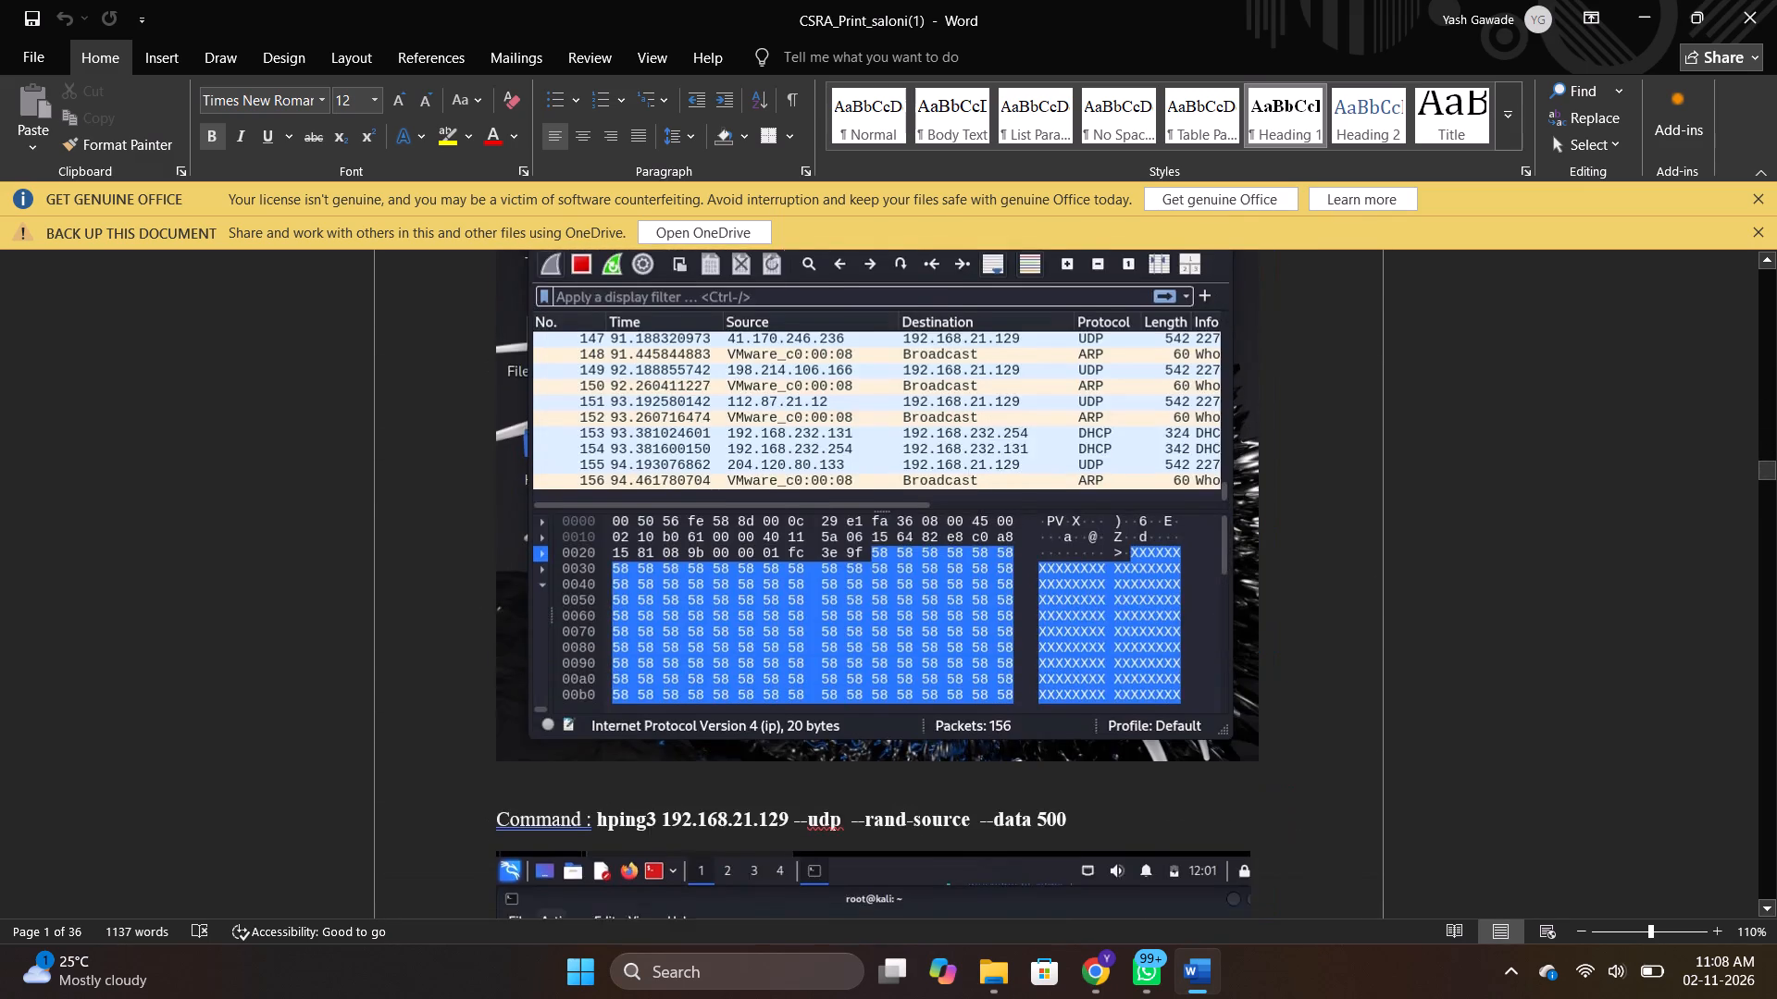
scroll(815, 426, down, 12)
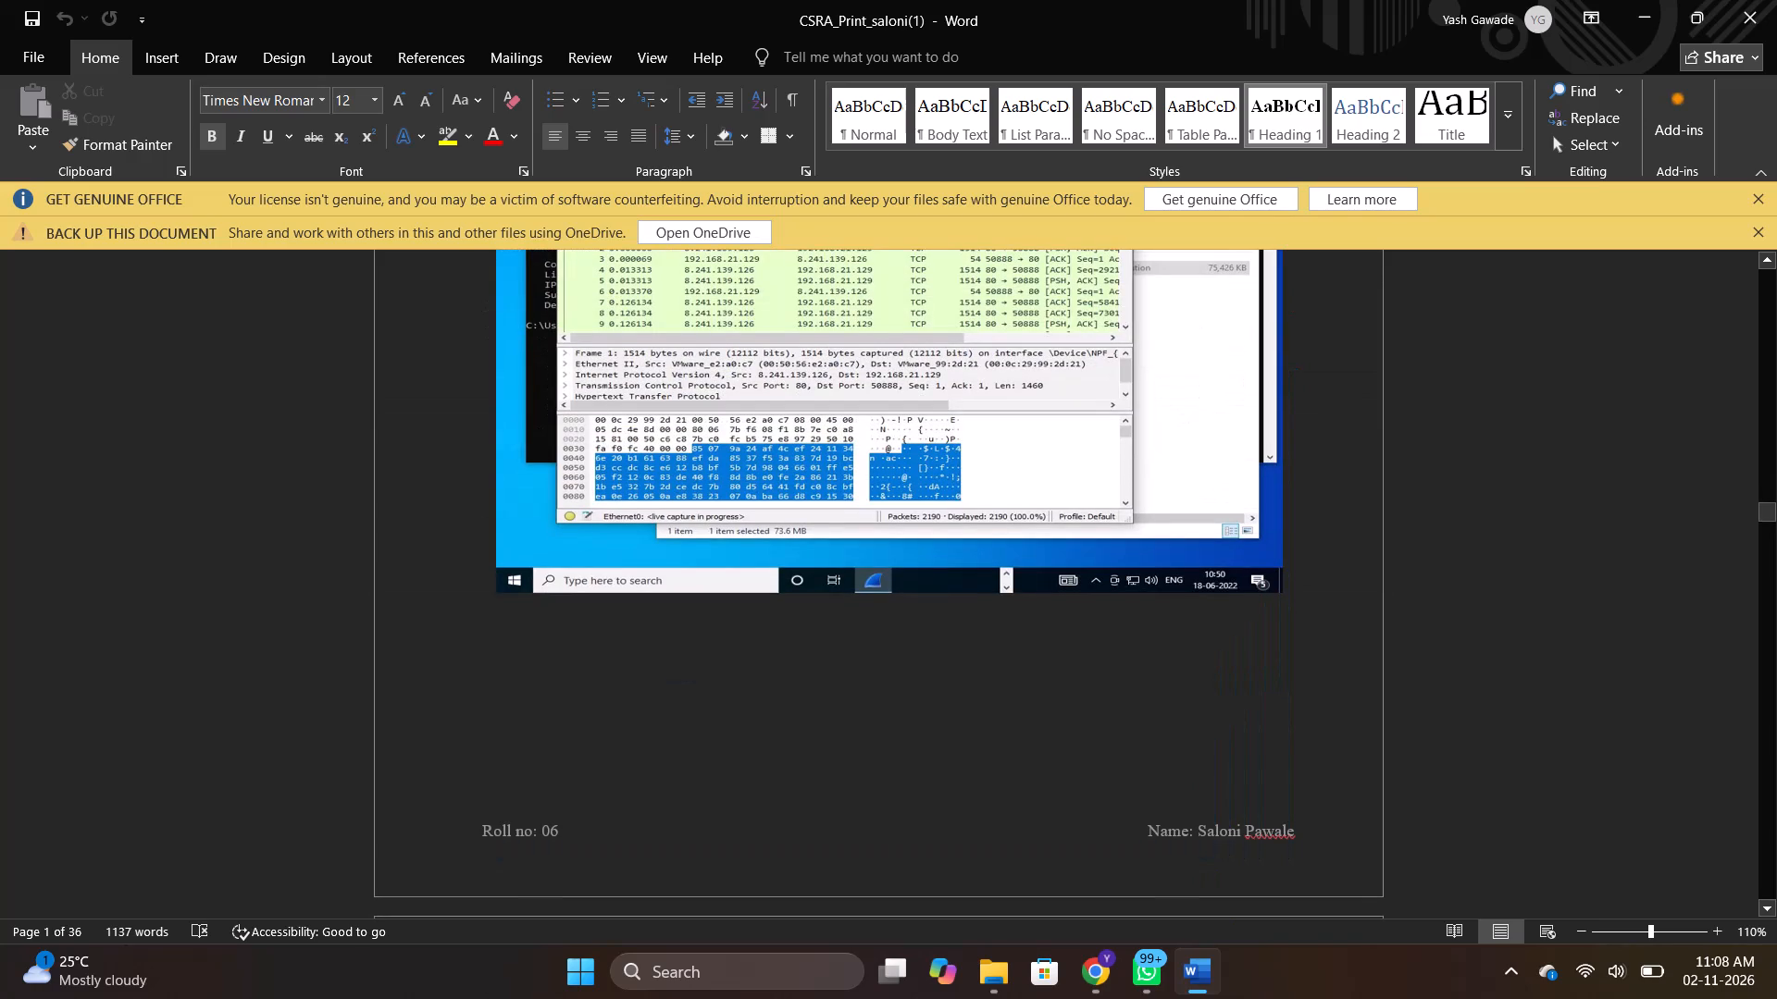
scroll(815, 426, down, 3)
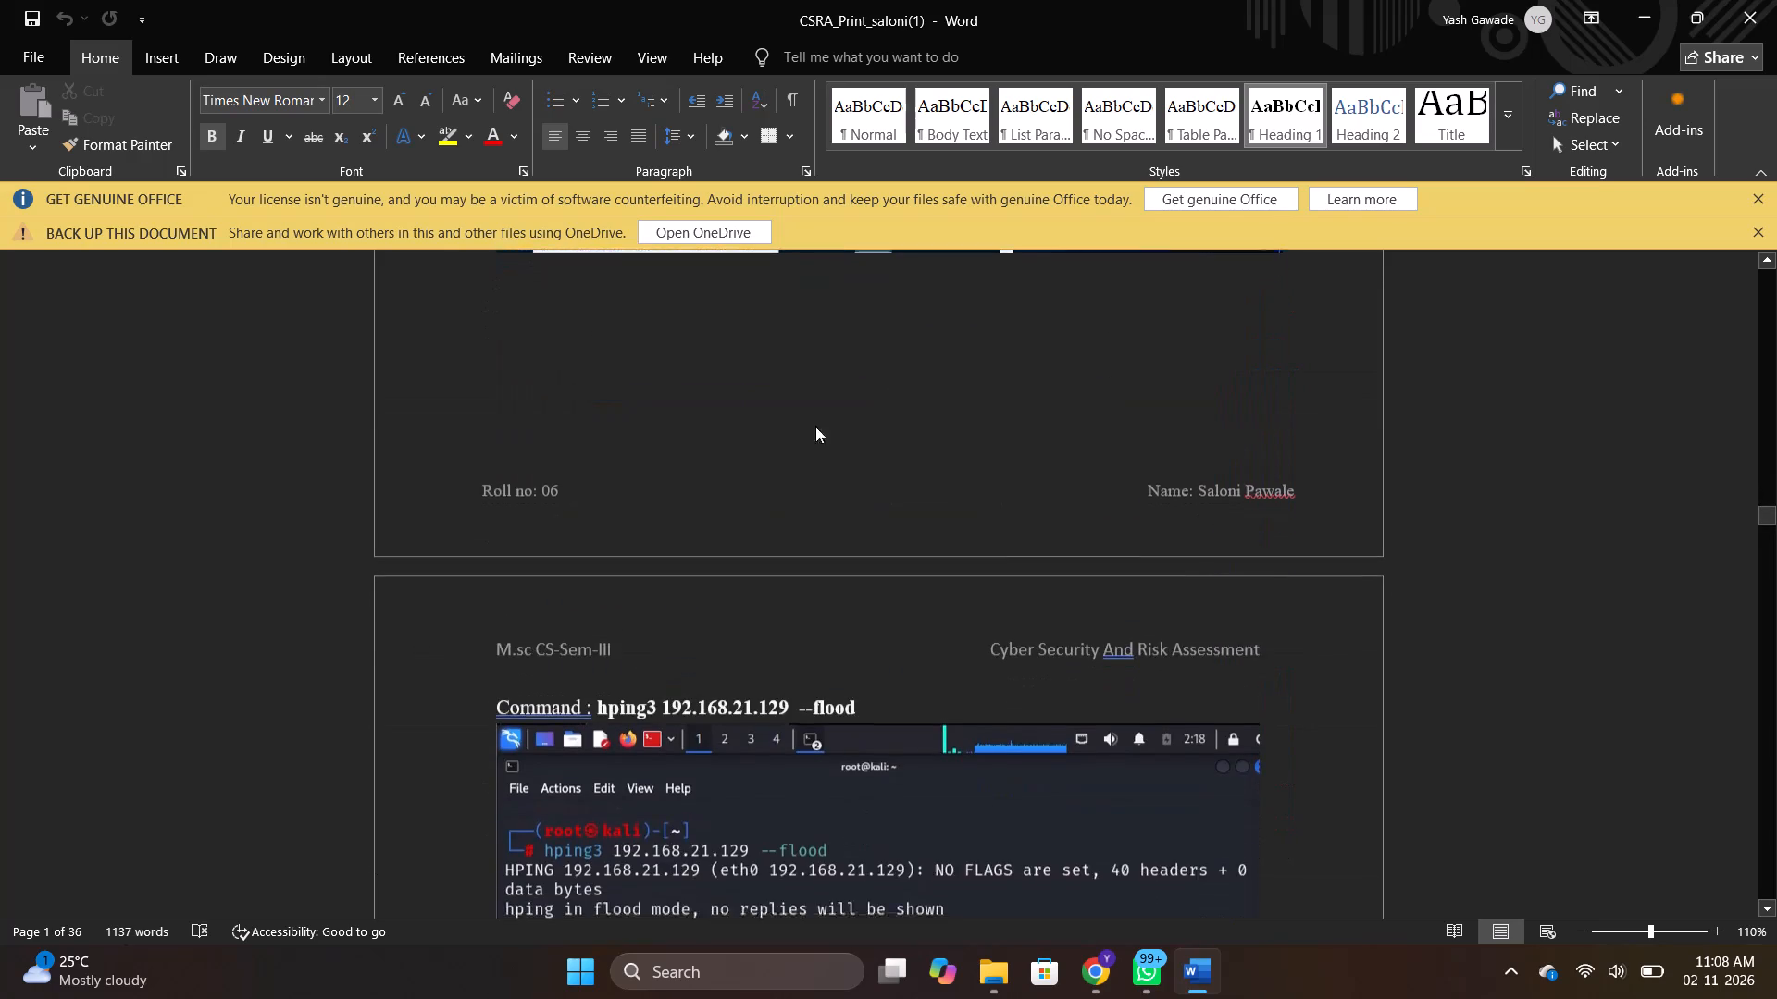
scroll(815, 426, down, 7)
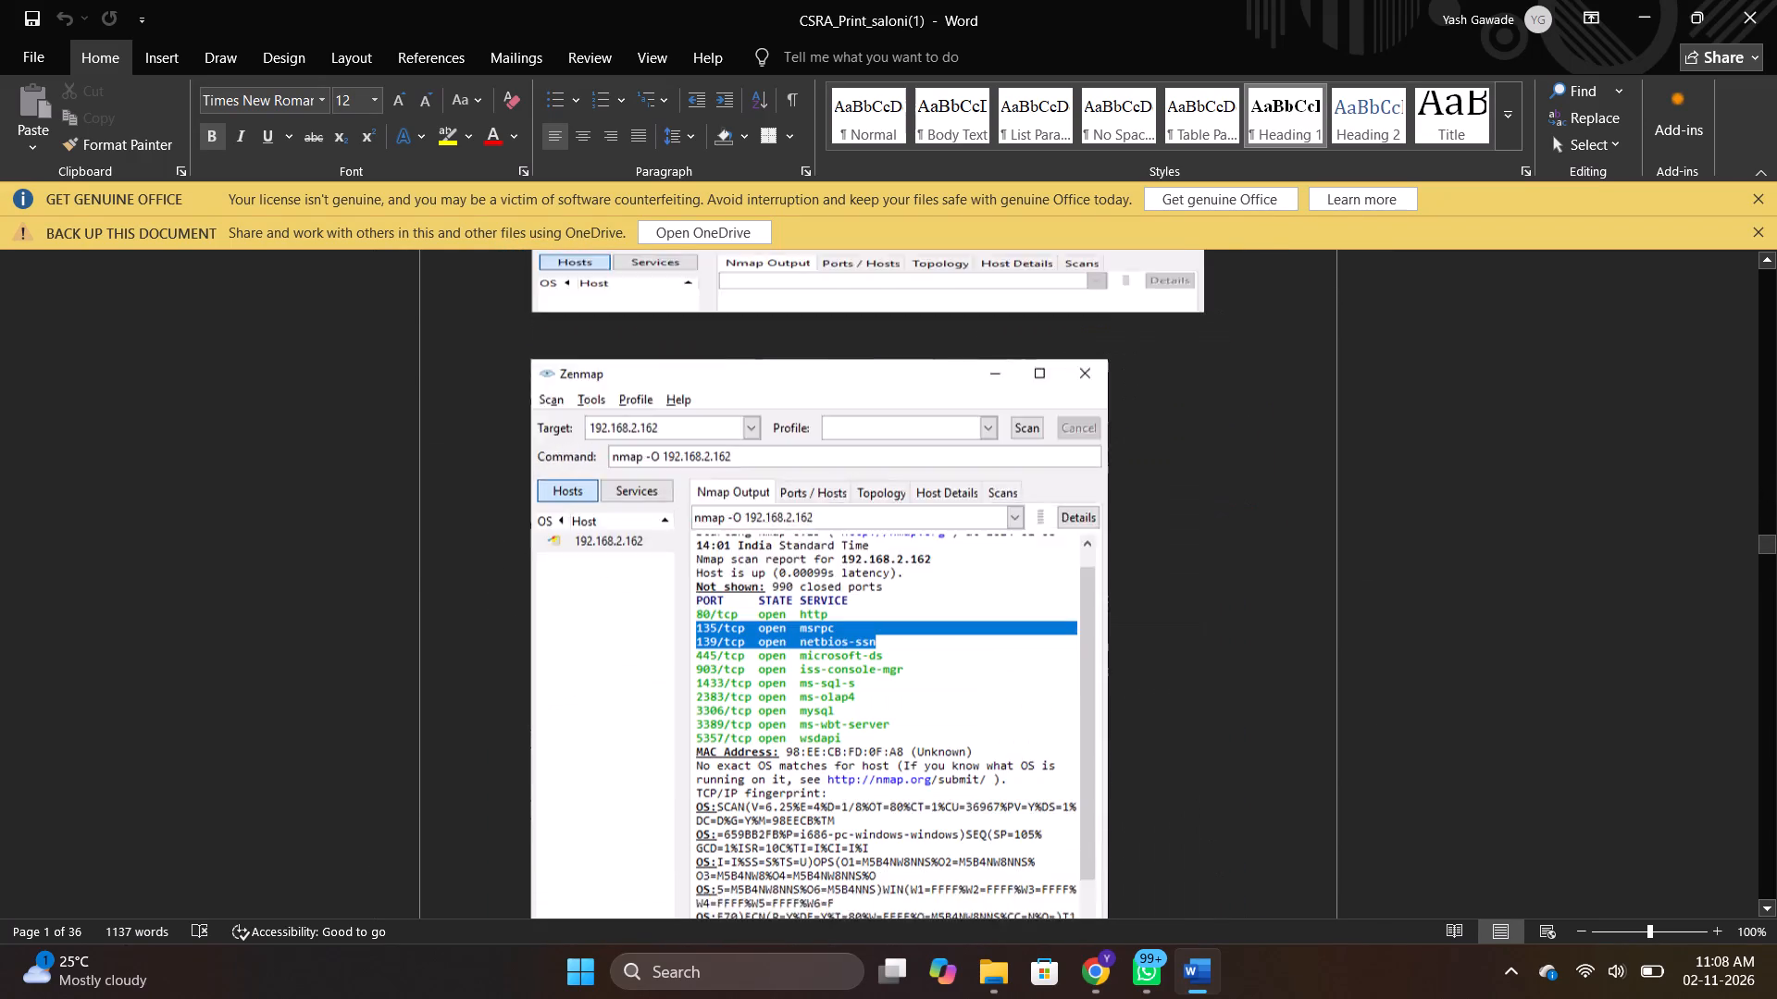
scroll(815, 426, down, 3)
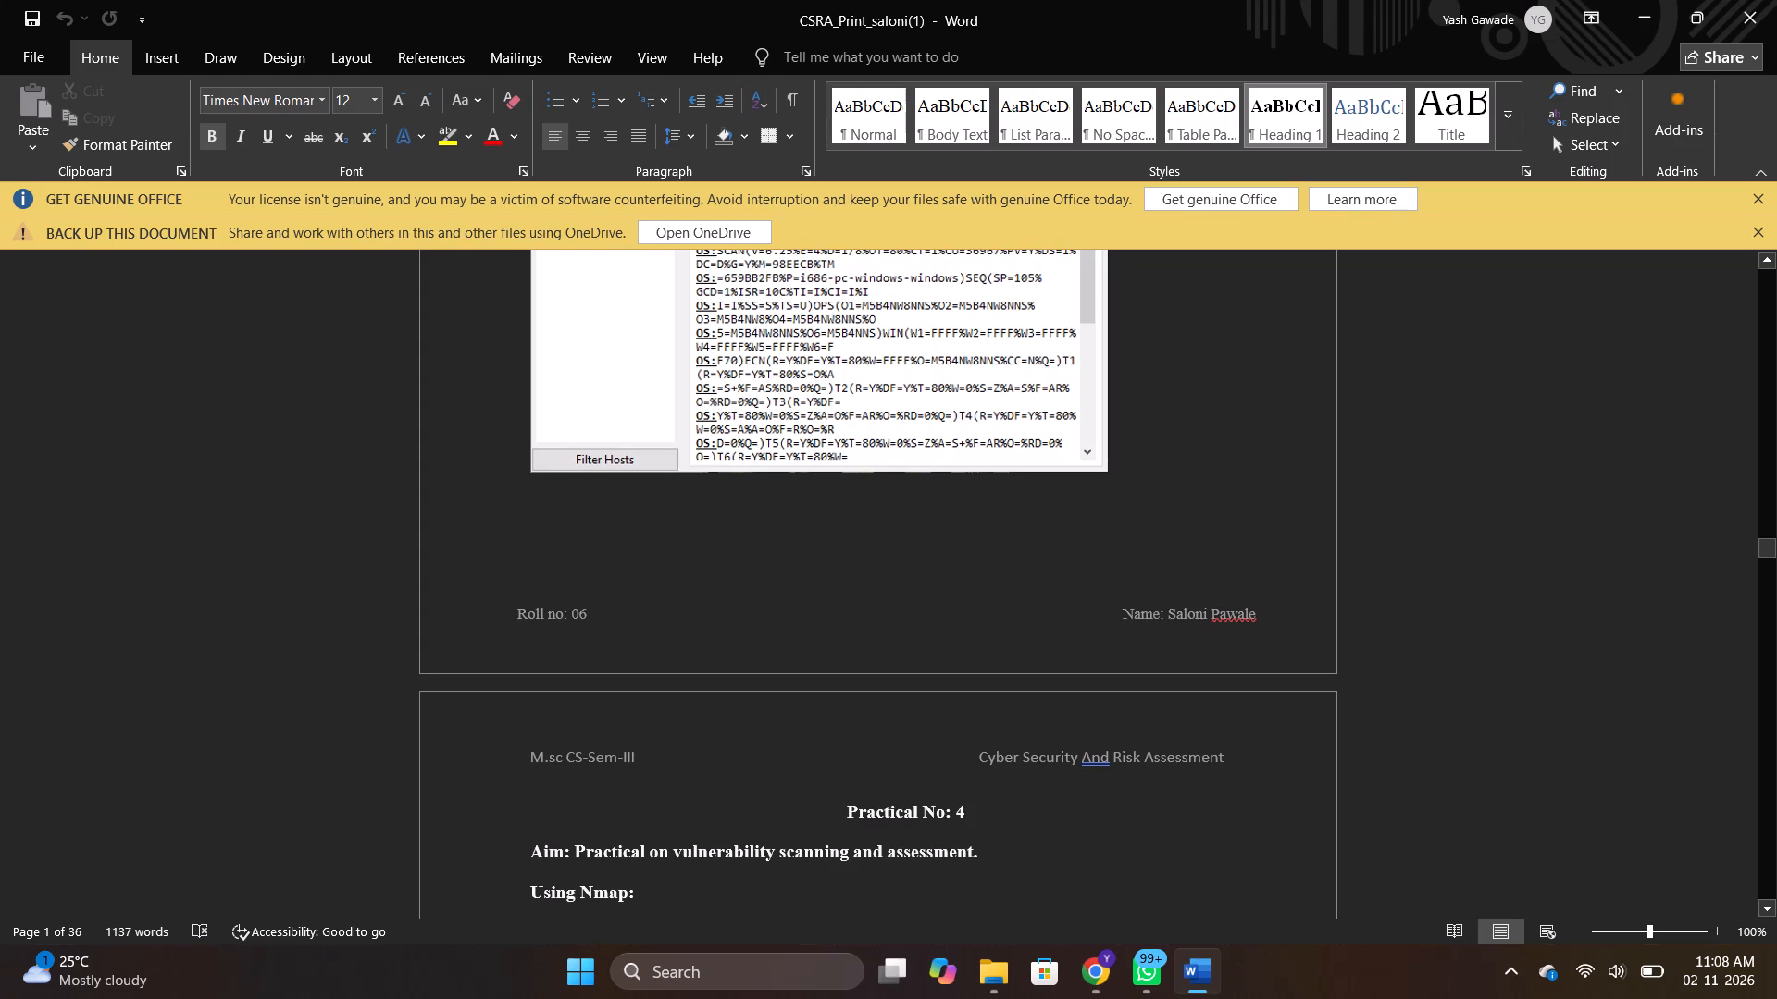
scroll(815, 426, down, 6)
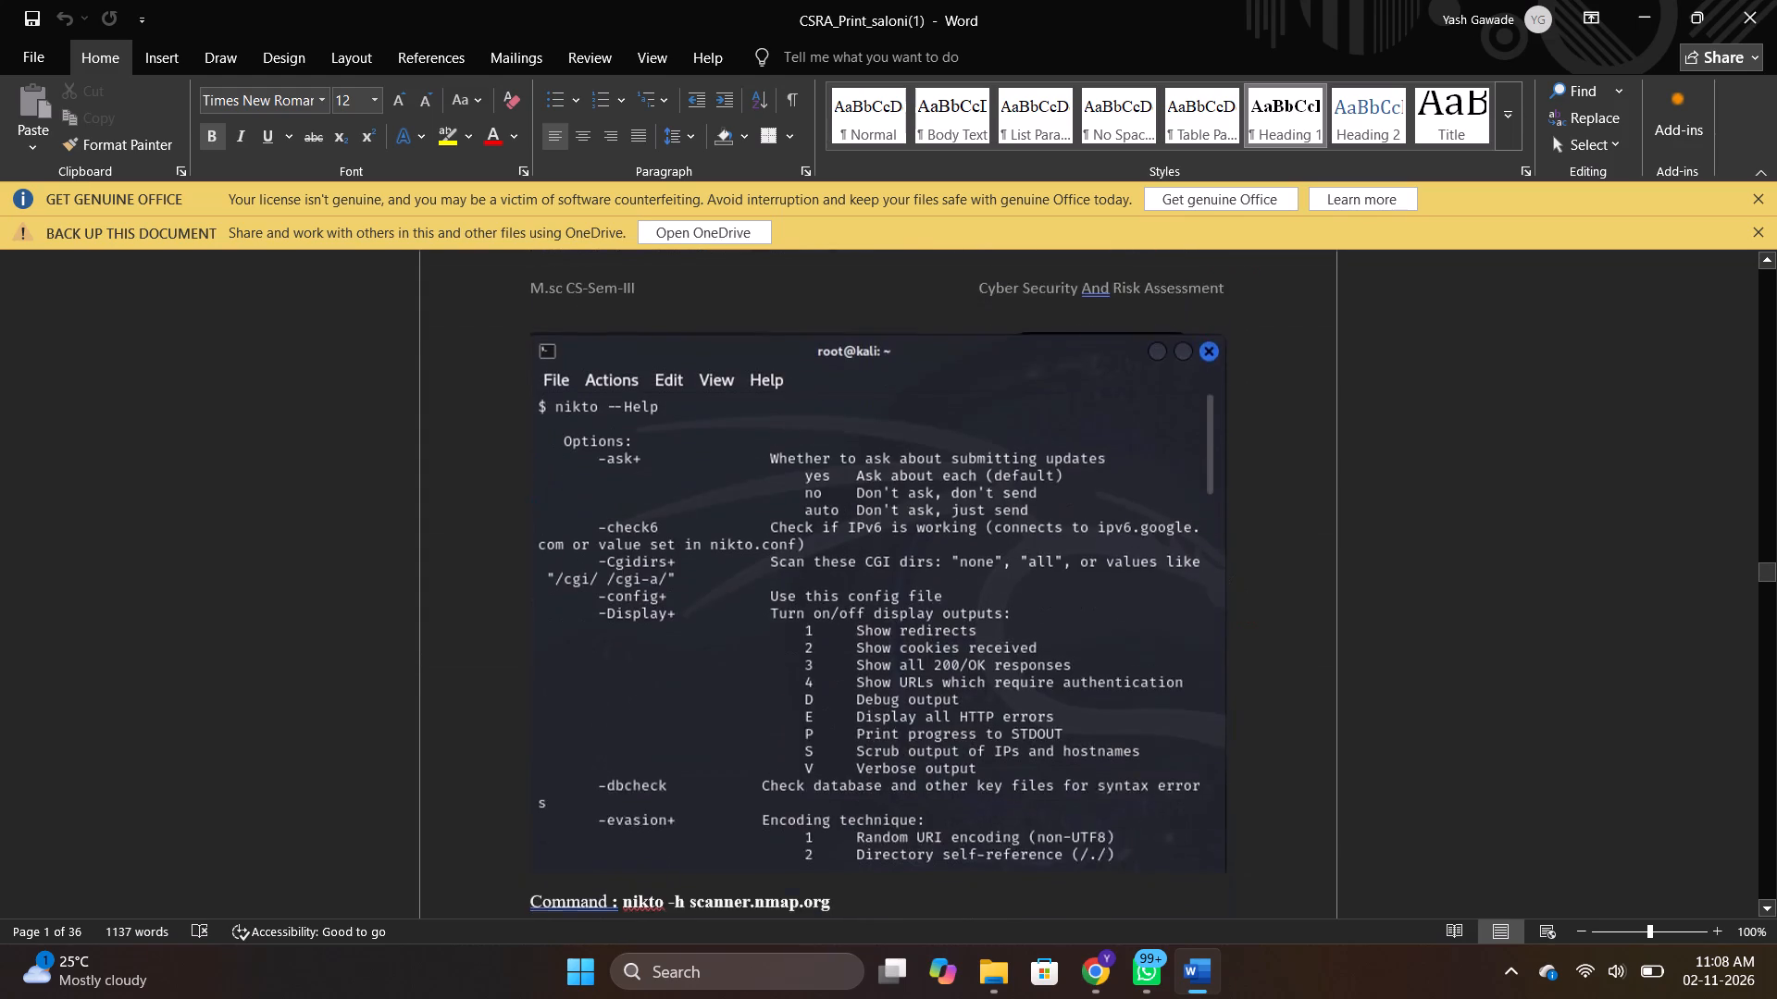
scroll(843, 270, down, 1)
scroll(885, 548, down, 3)
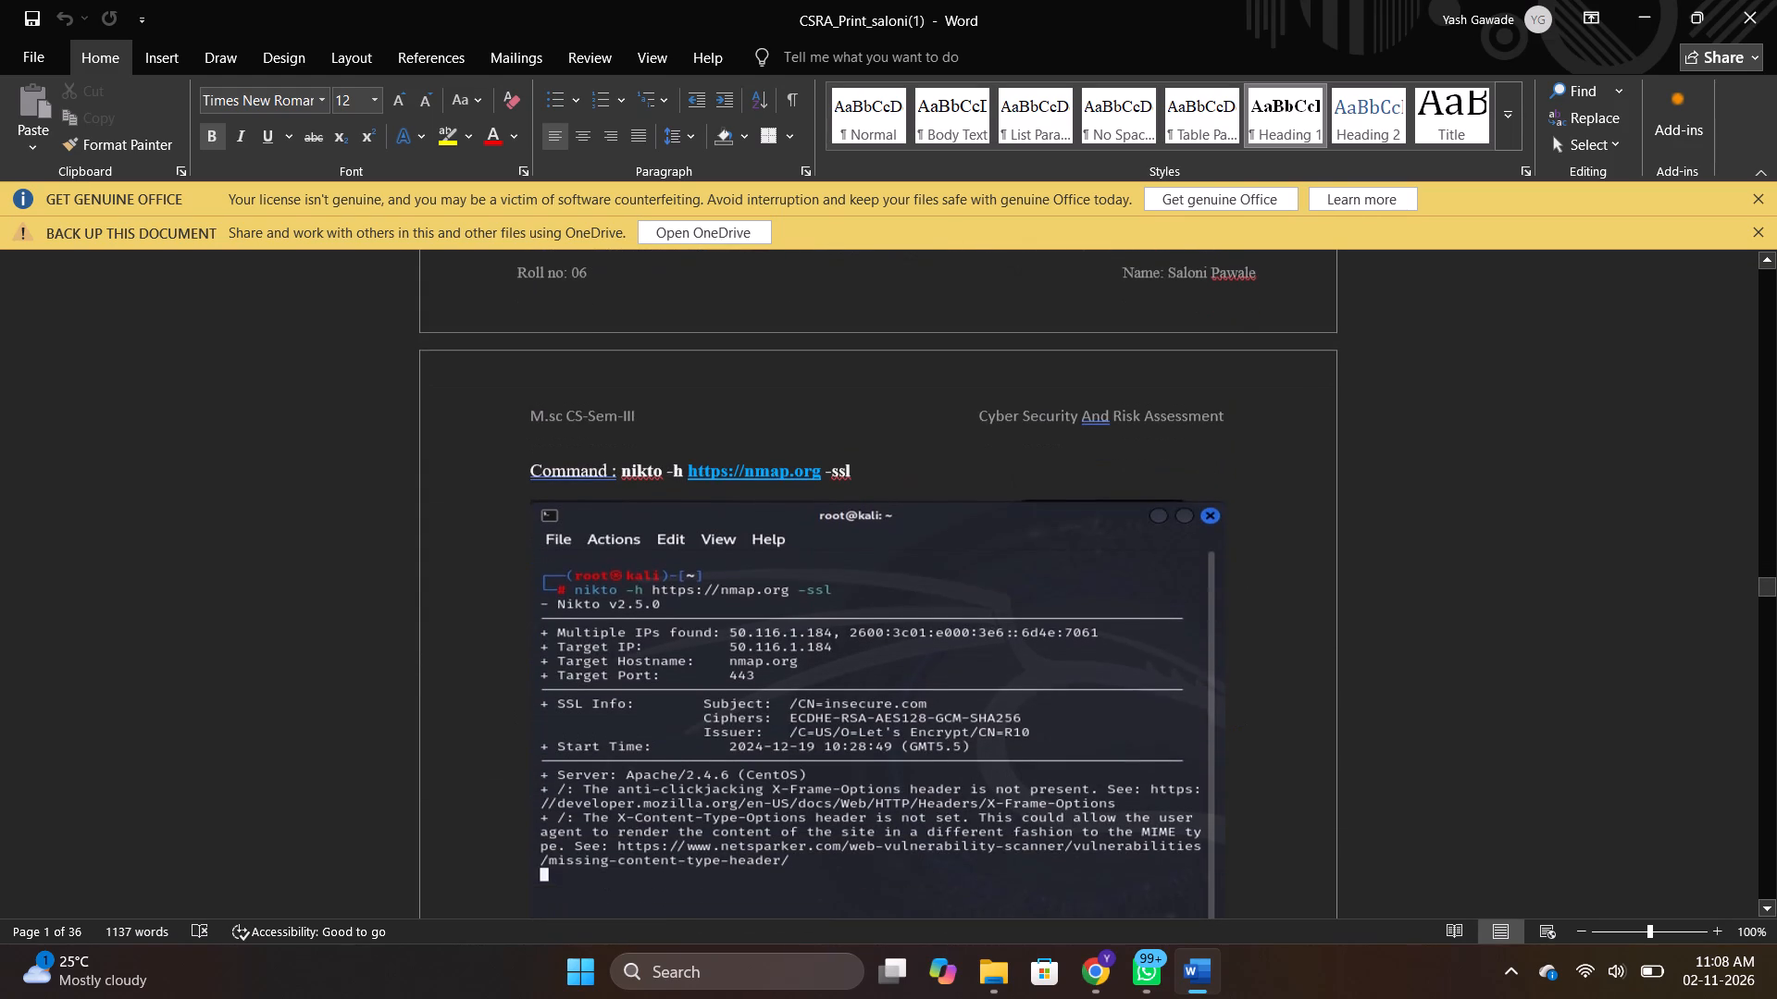
scroll(885, 548, down, 7)
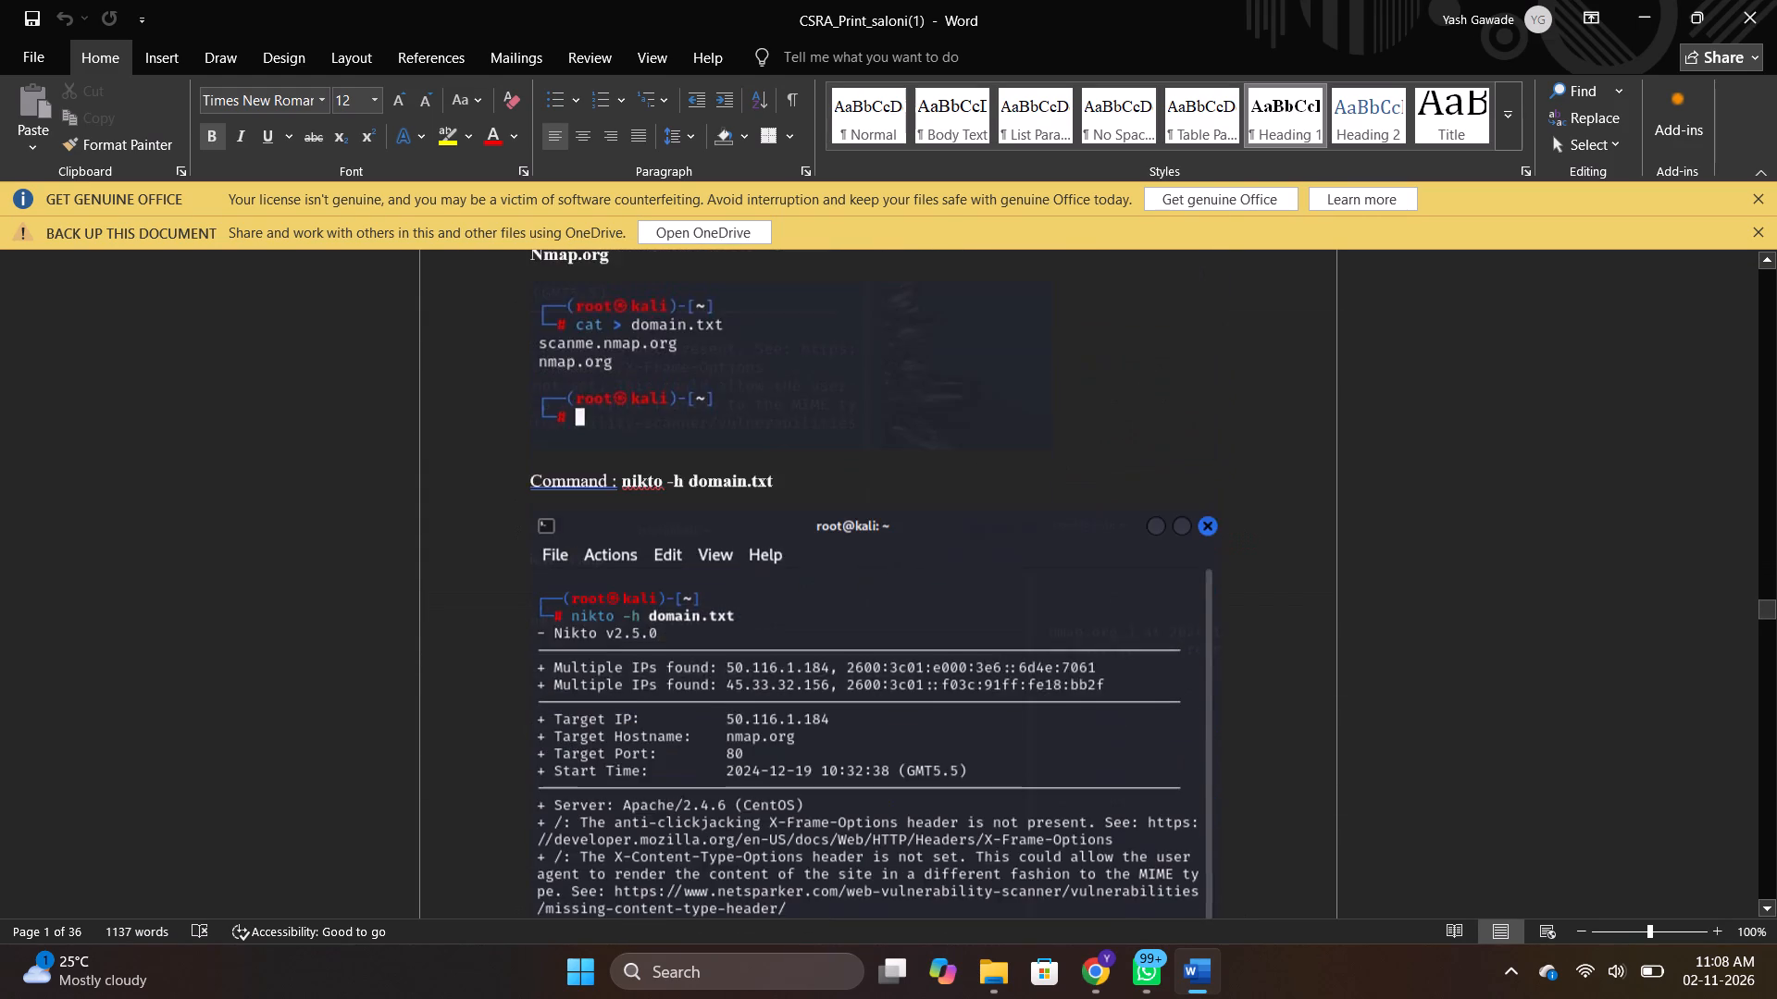
scroll(885, 548, down, 6)
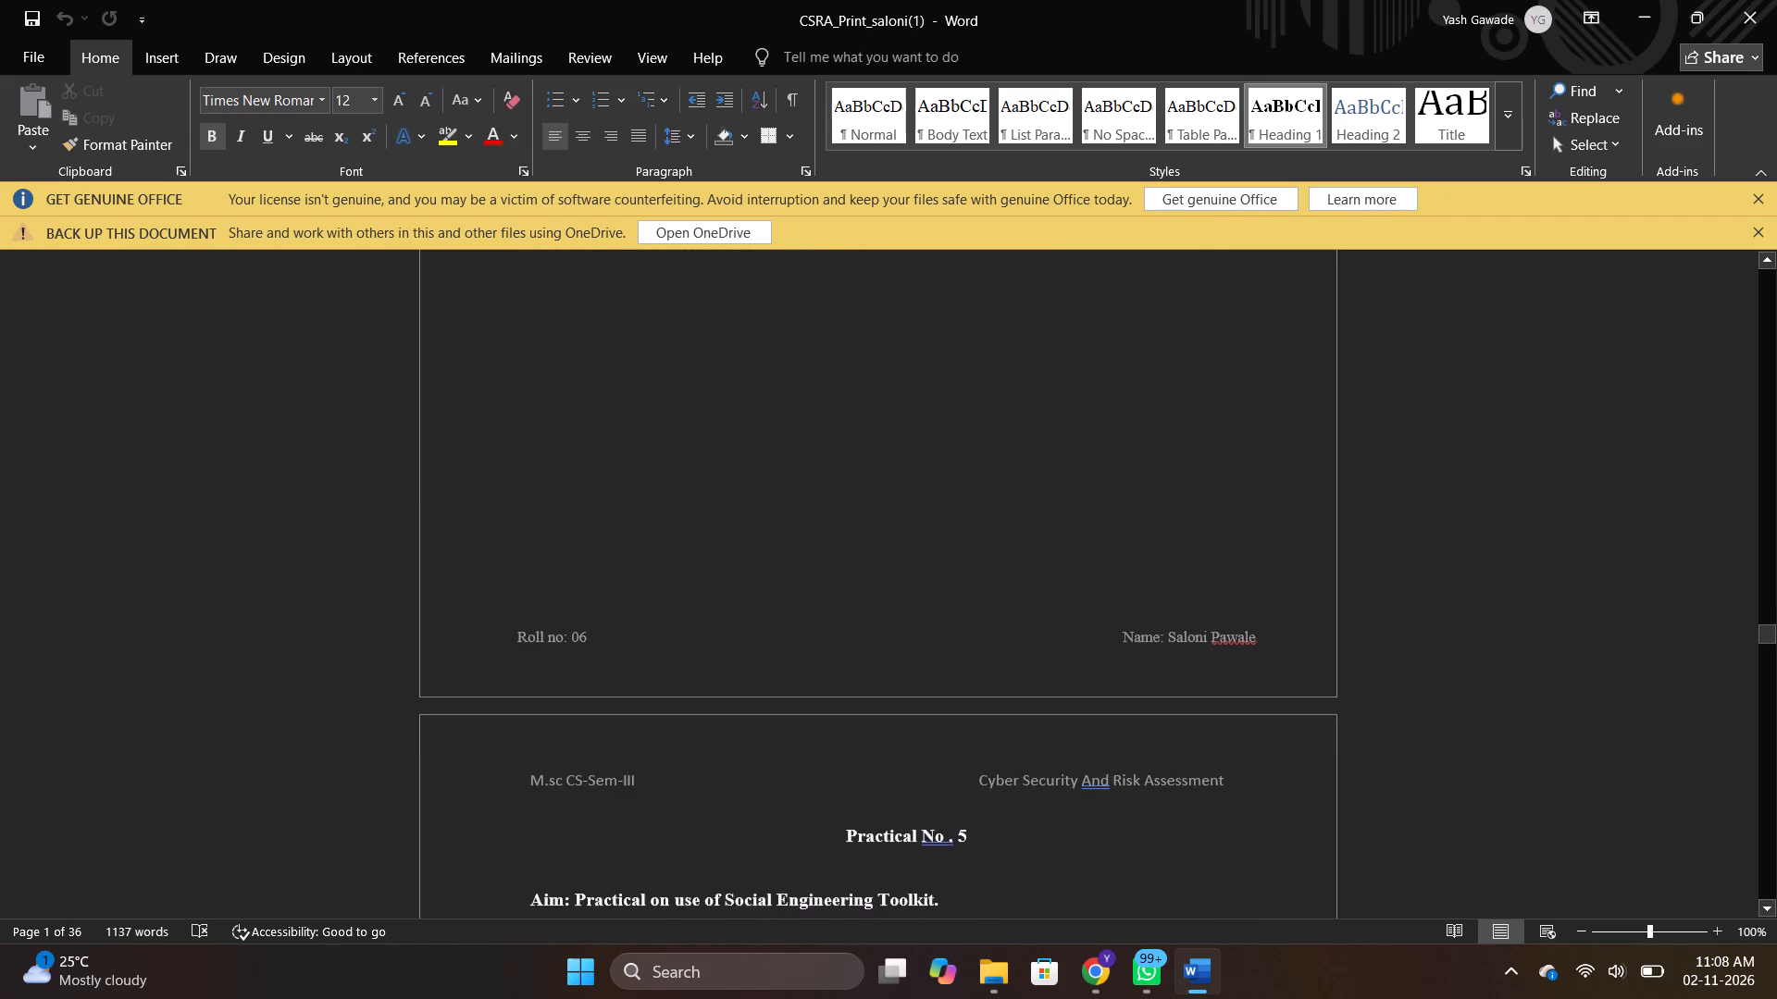
scroll(885, 548, down, 7)
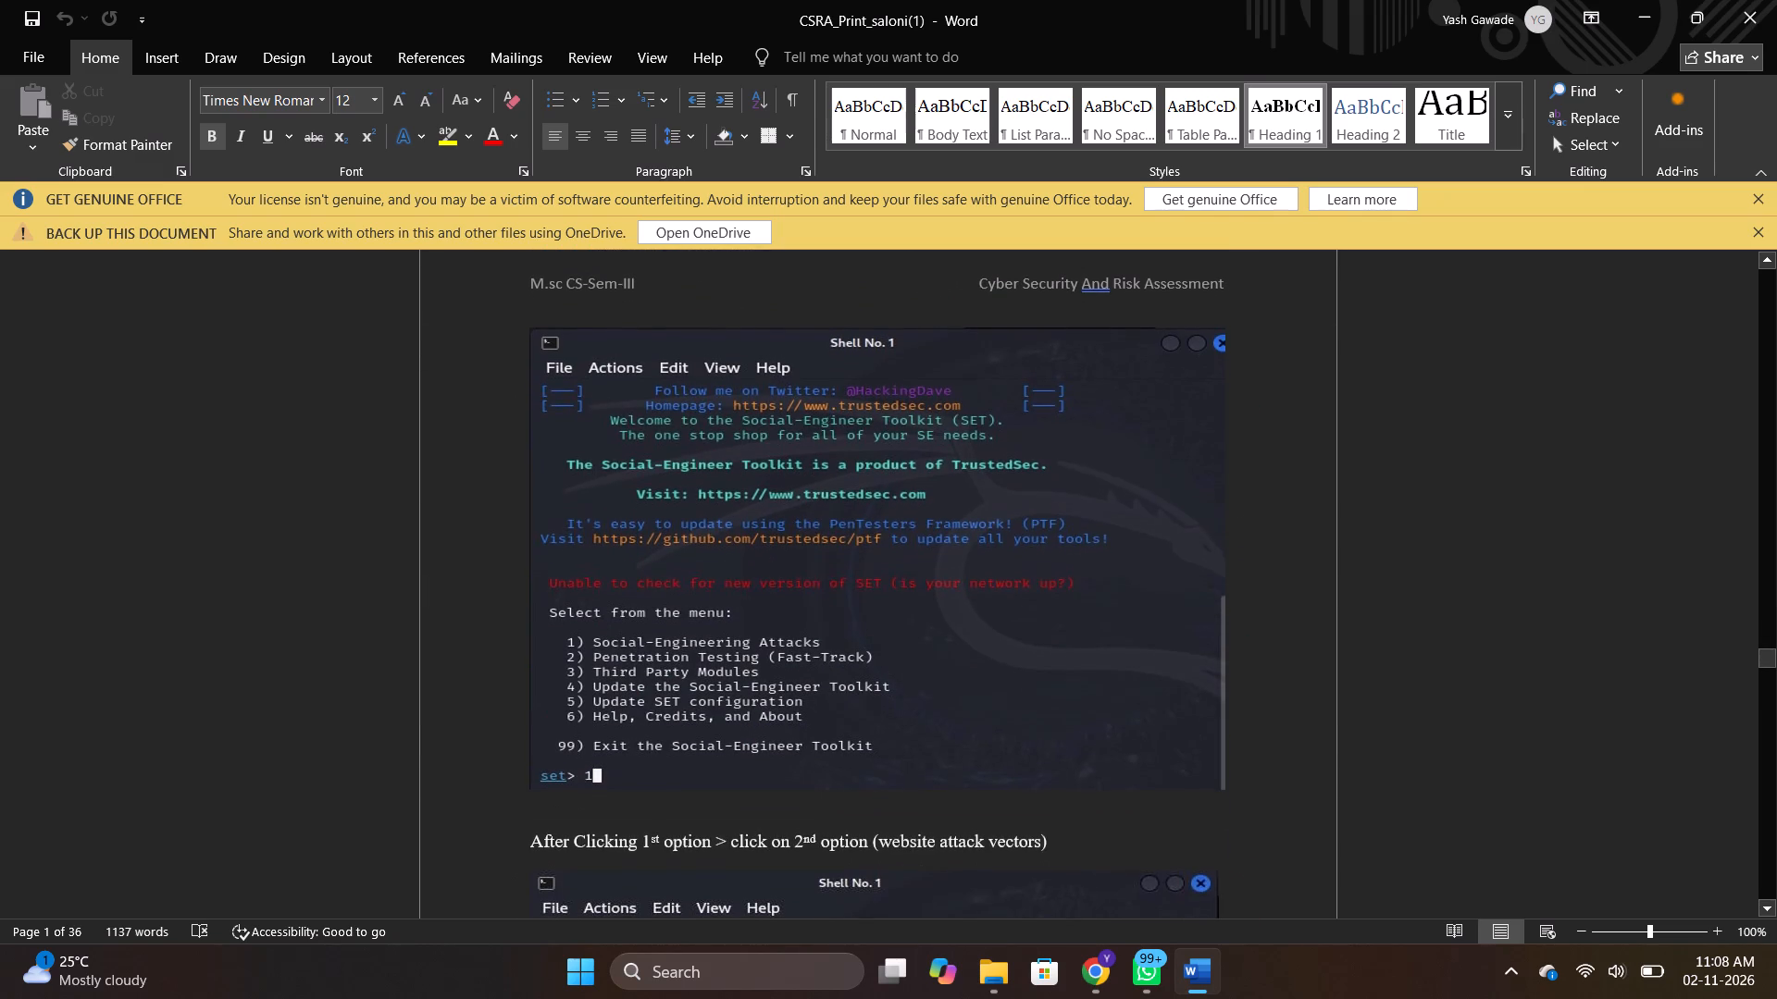
scroll(885, 548, down, 9)
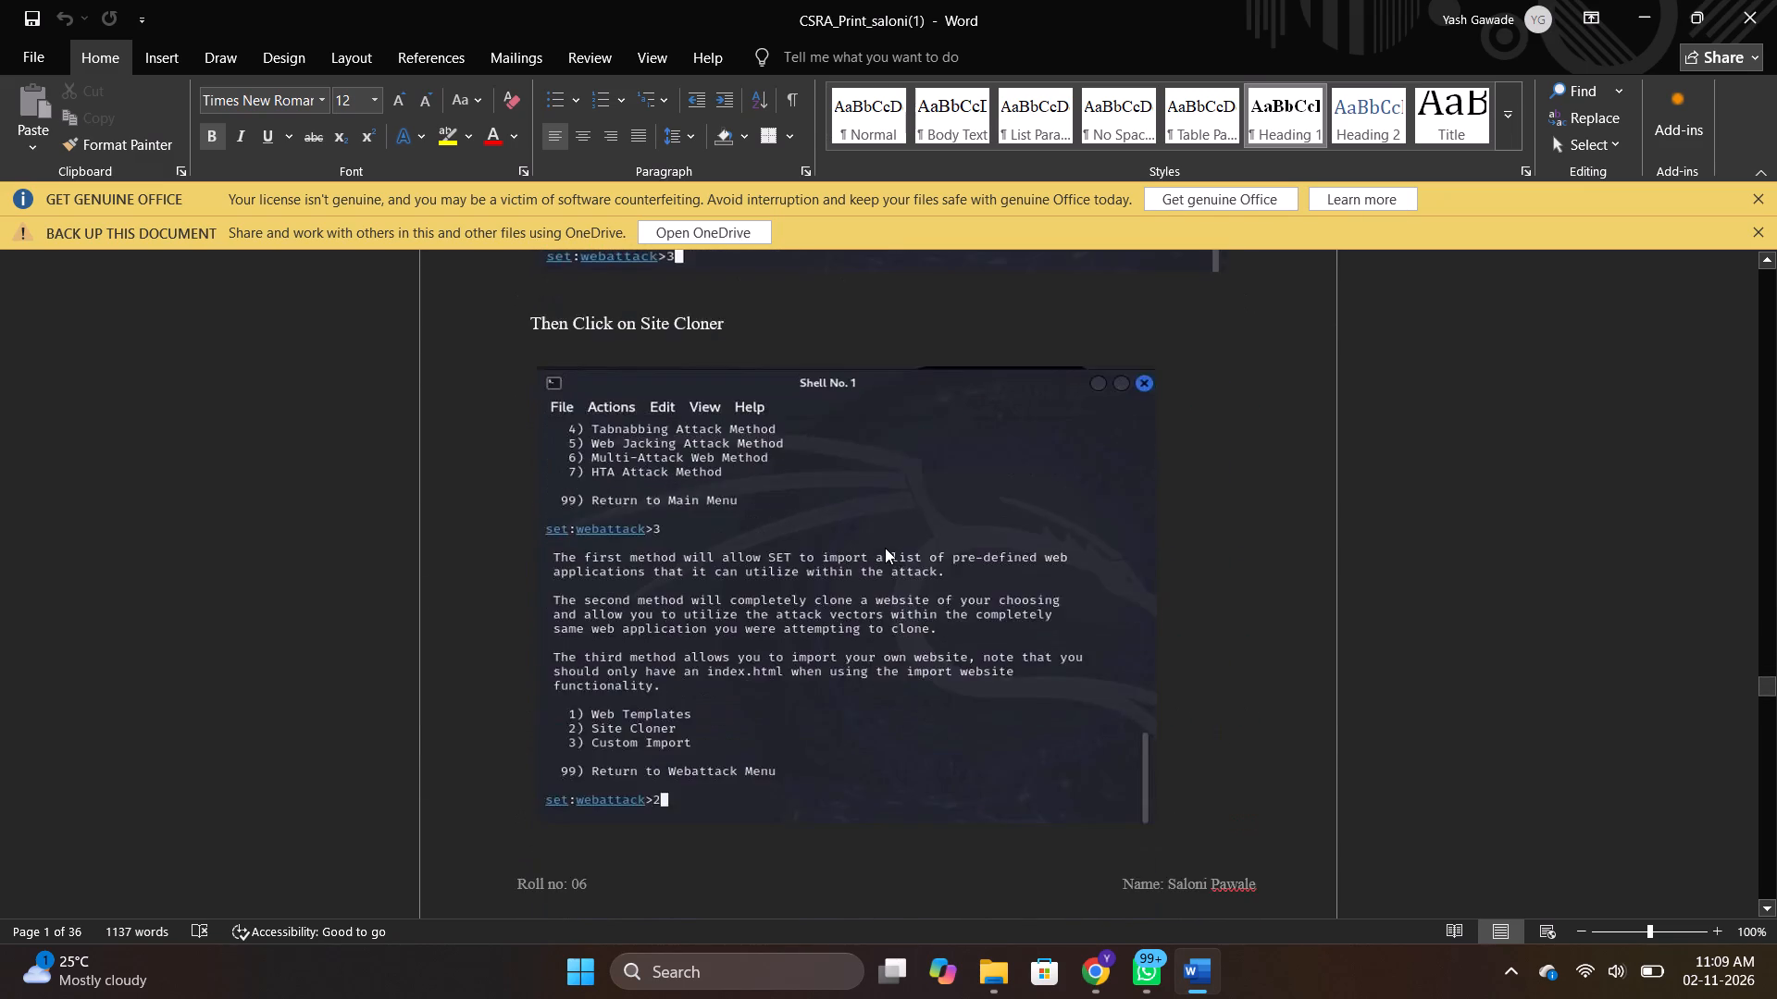
scroll(885, 548, down, 11)
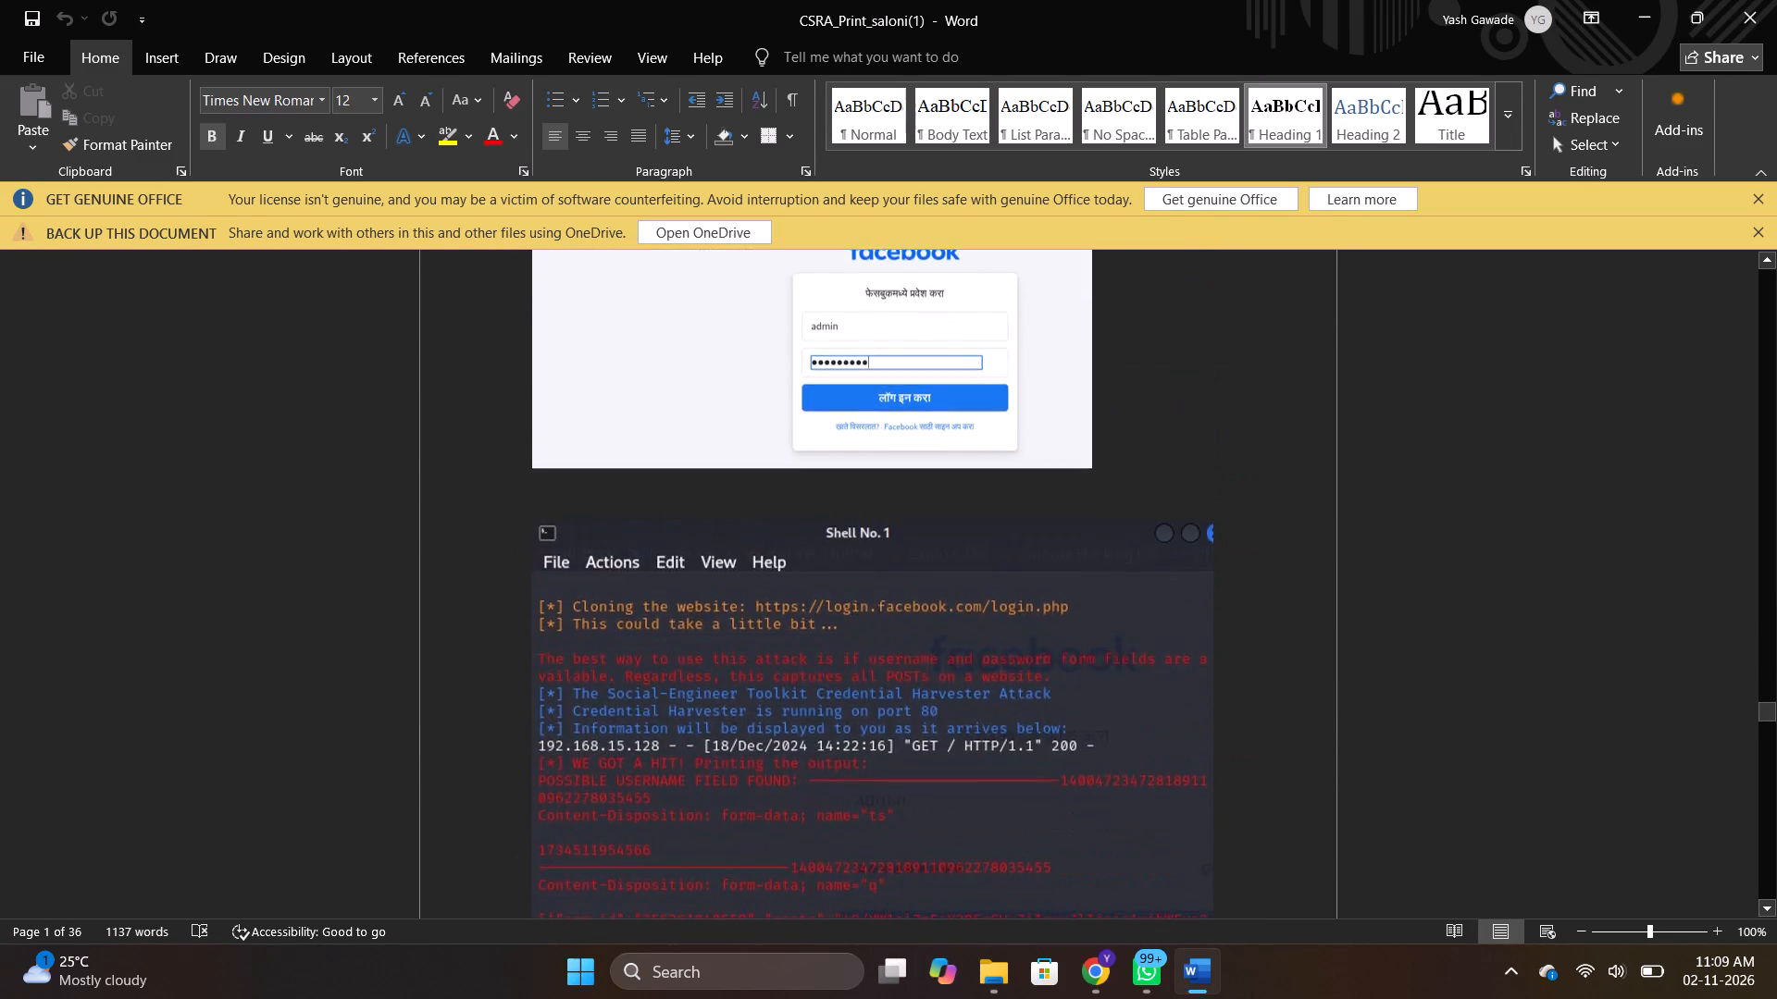
scroll(885, 548, down, 11)
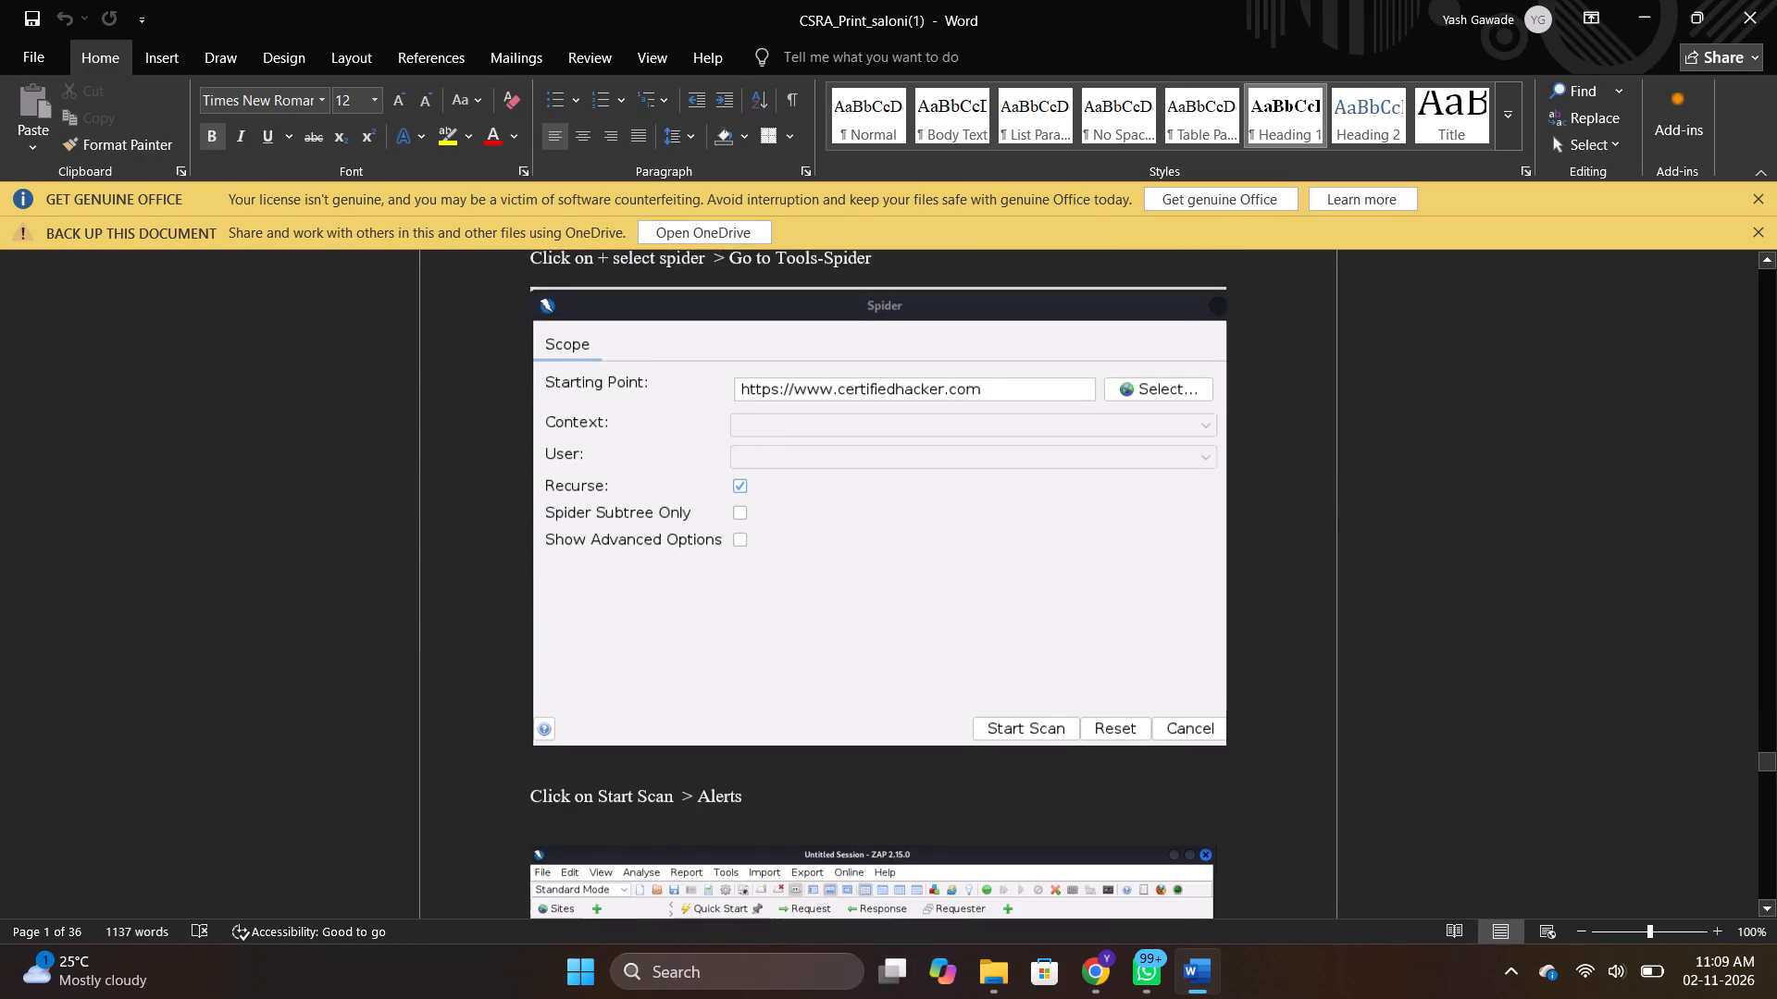
scroll(885, 548, down, 13)
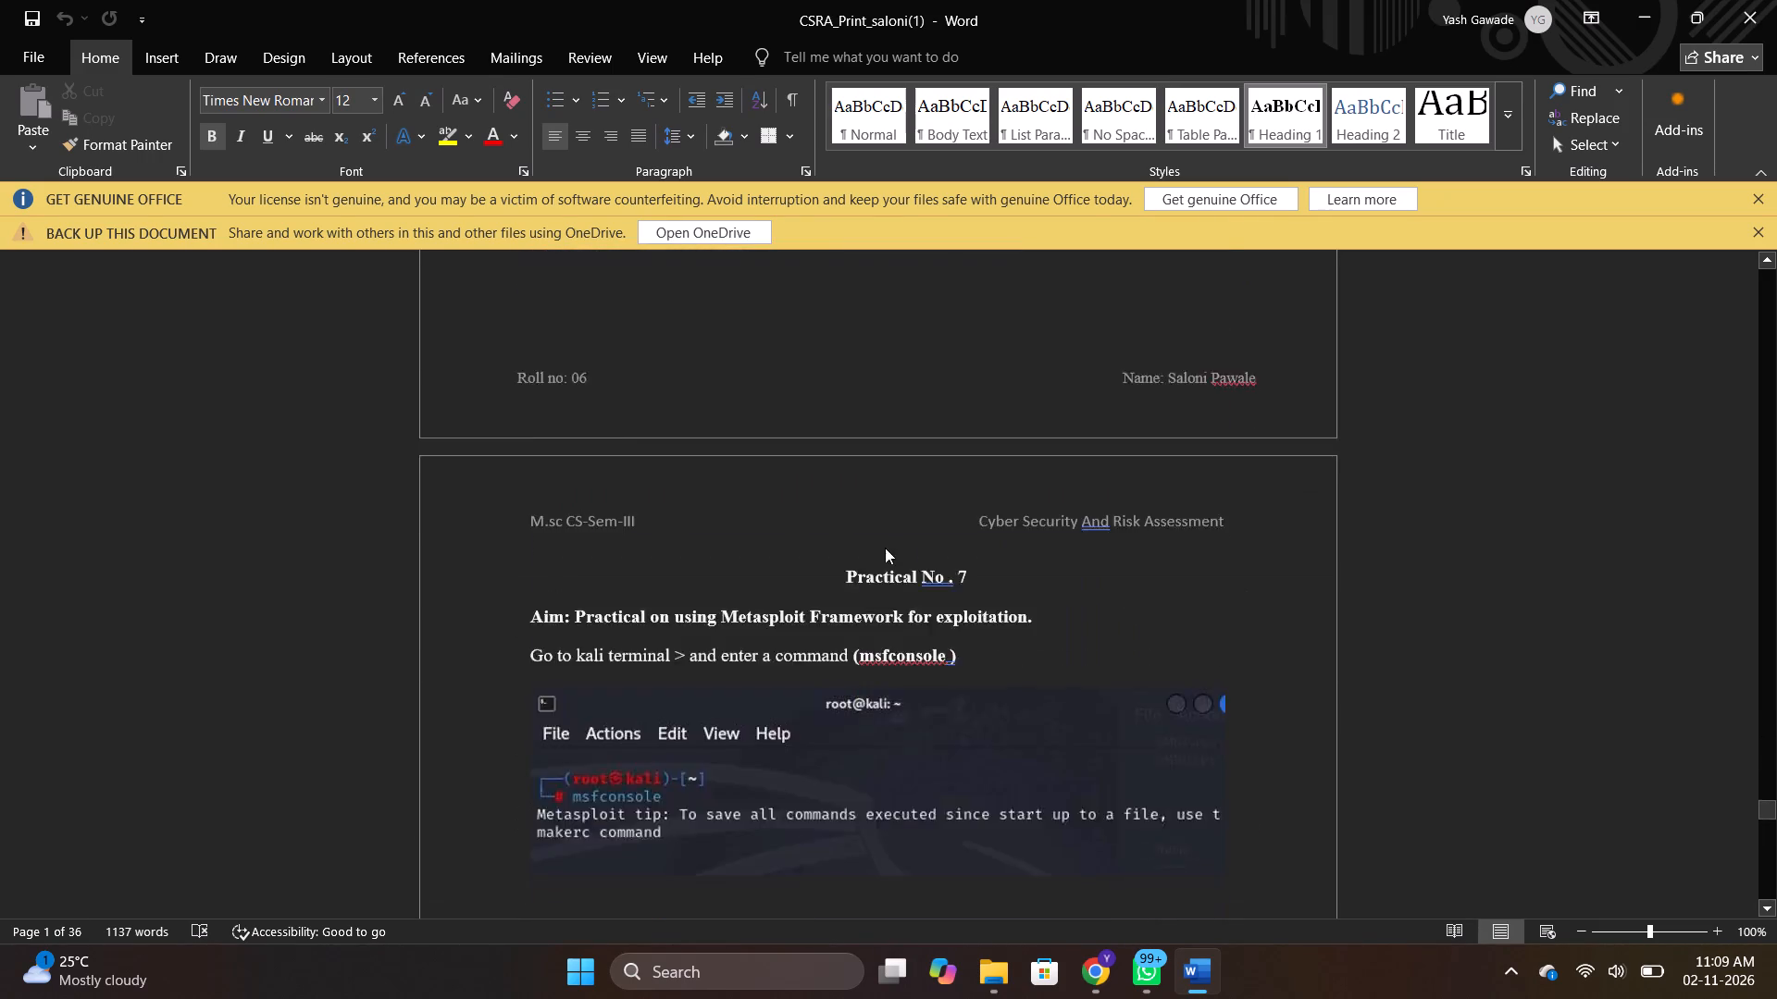
scroll(885, 548, down, 4)
scroll(987, 4, down, 2)
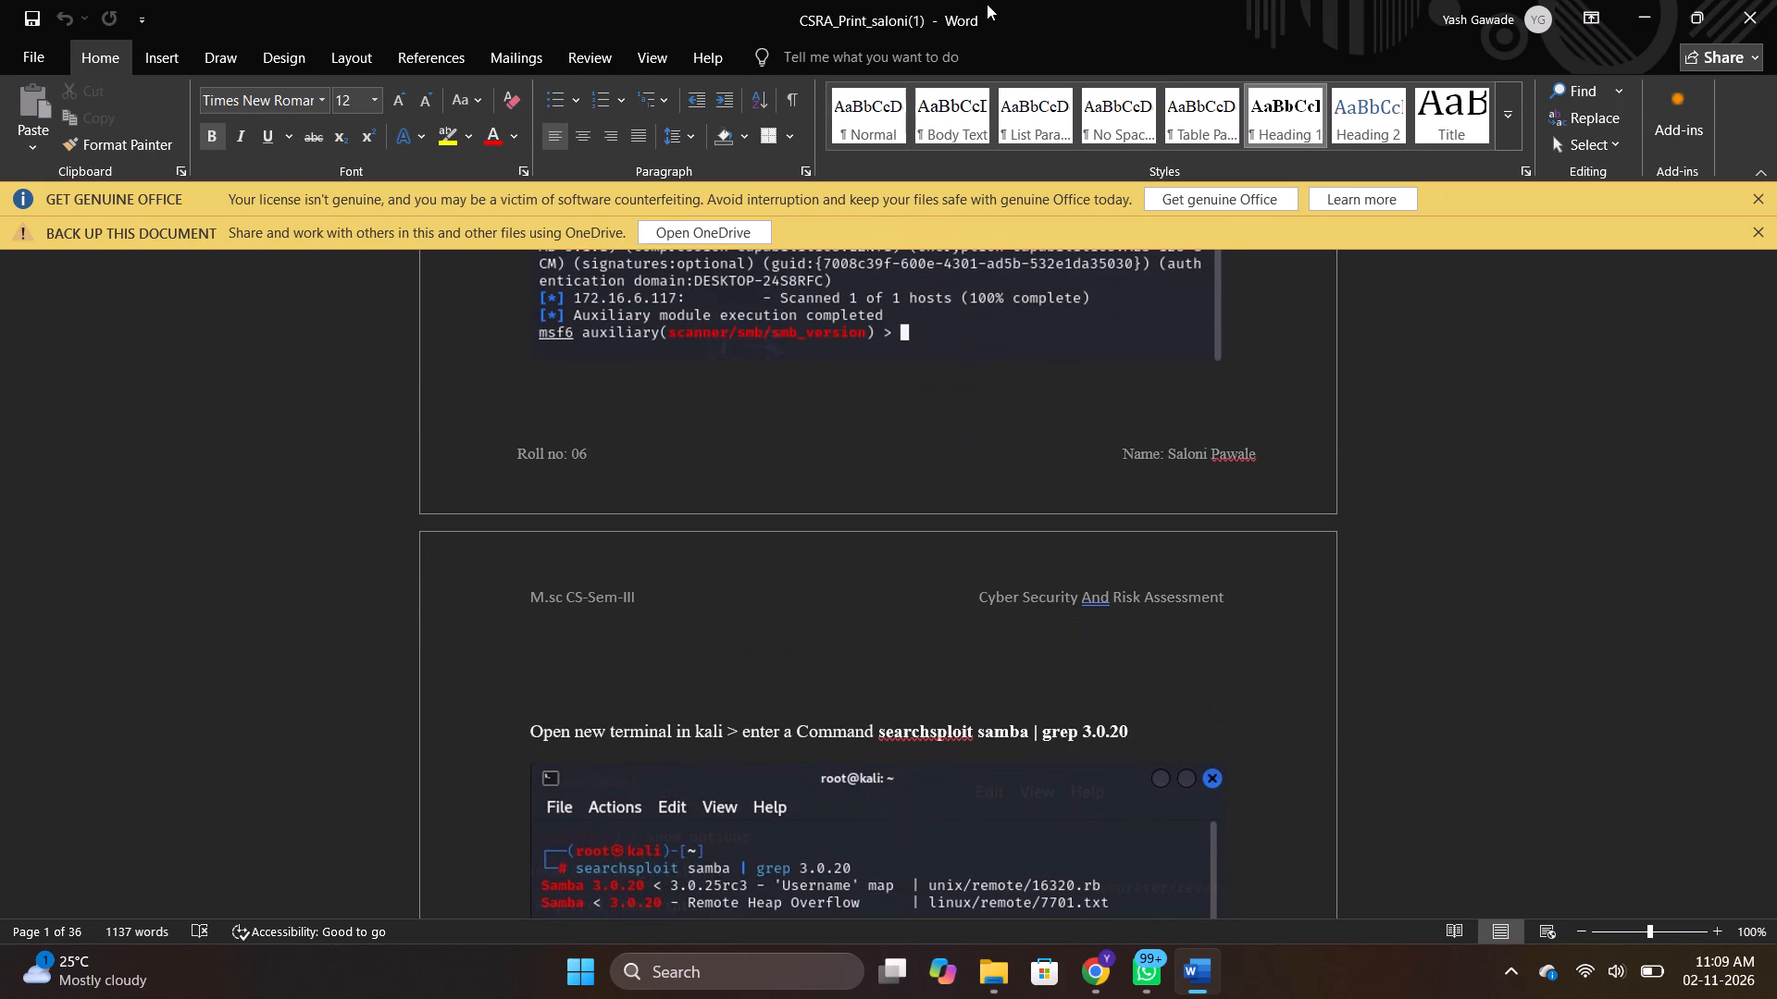
scroll(987, 4, down, 11)
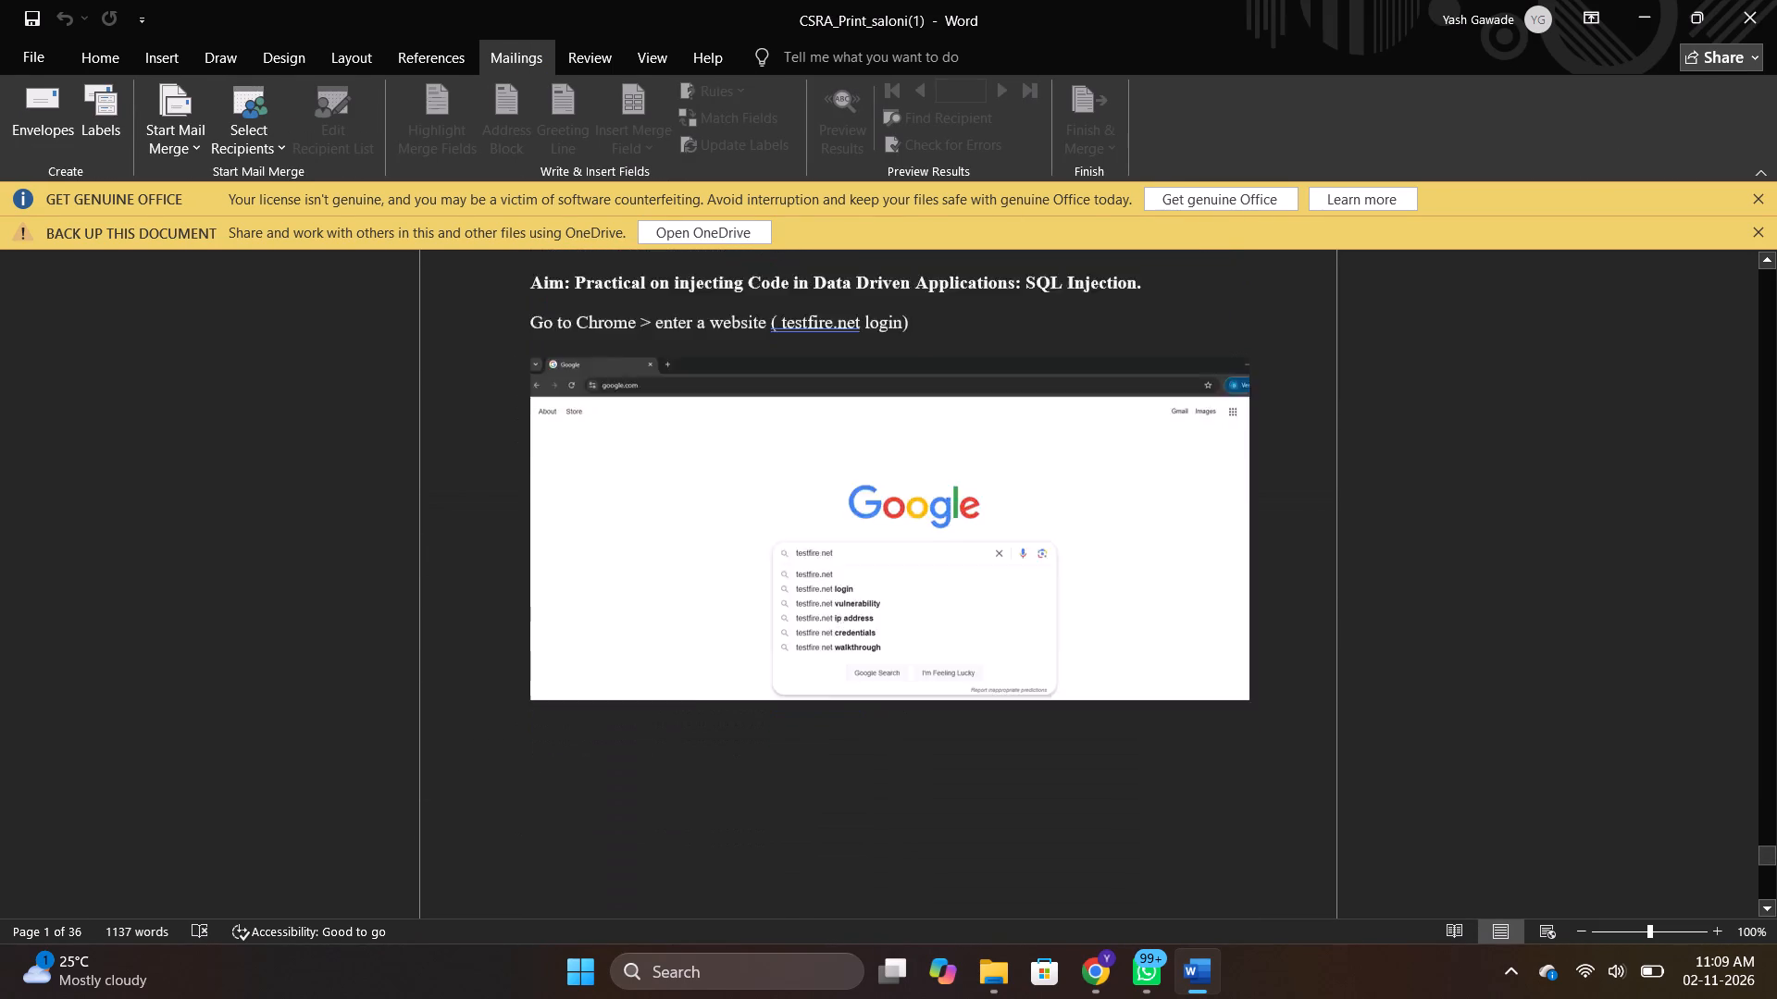
scroll(1007, 300, down, 11)
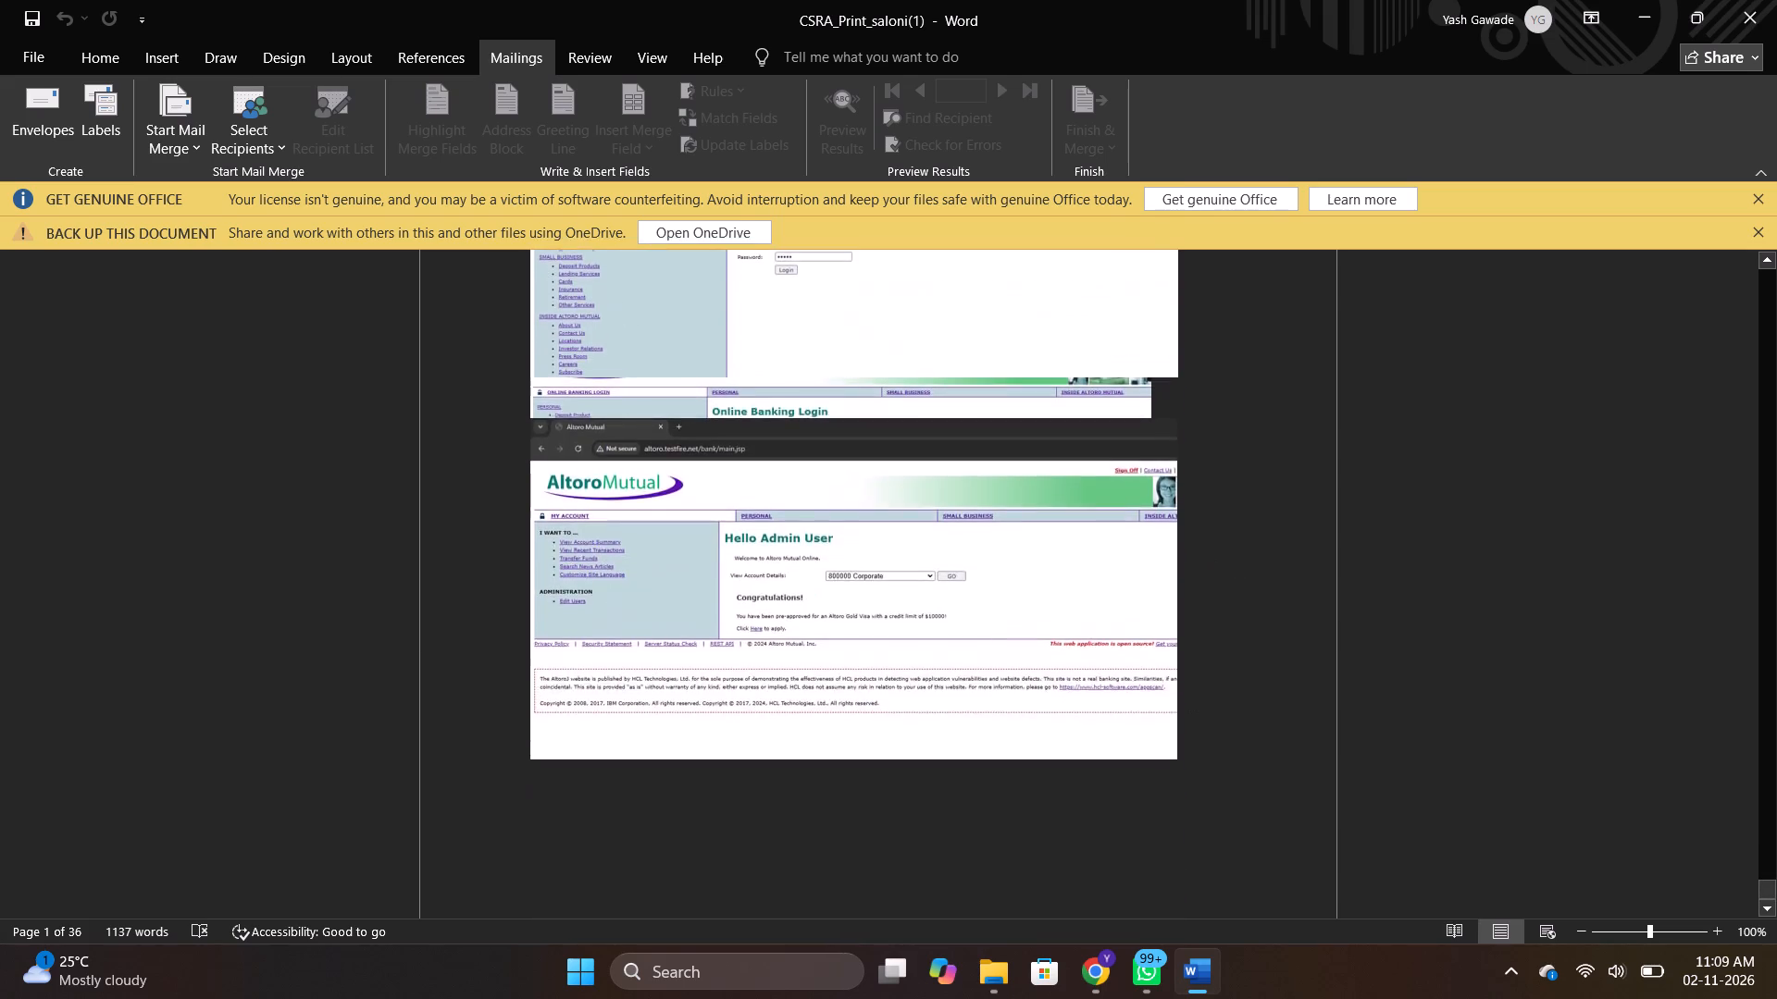
Apply a Box page border to the whole CSRA_Print_saloni(1) document, keeping the solid ½ pt line style.
scroll(1007, 300, down, 4)
scroll(1019, 665, down, 3)
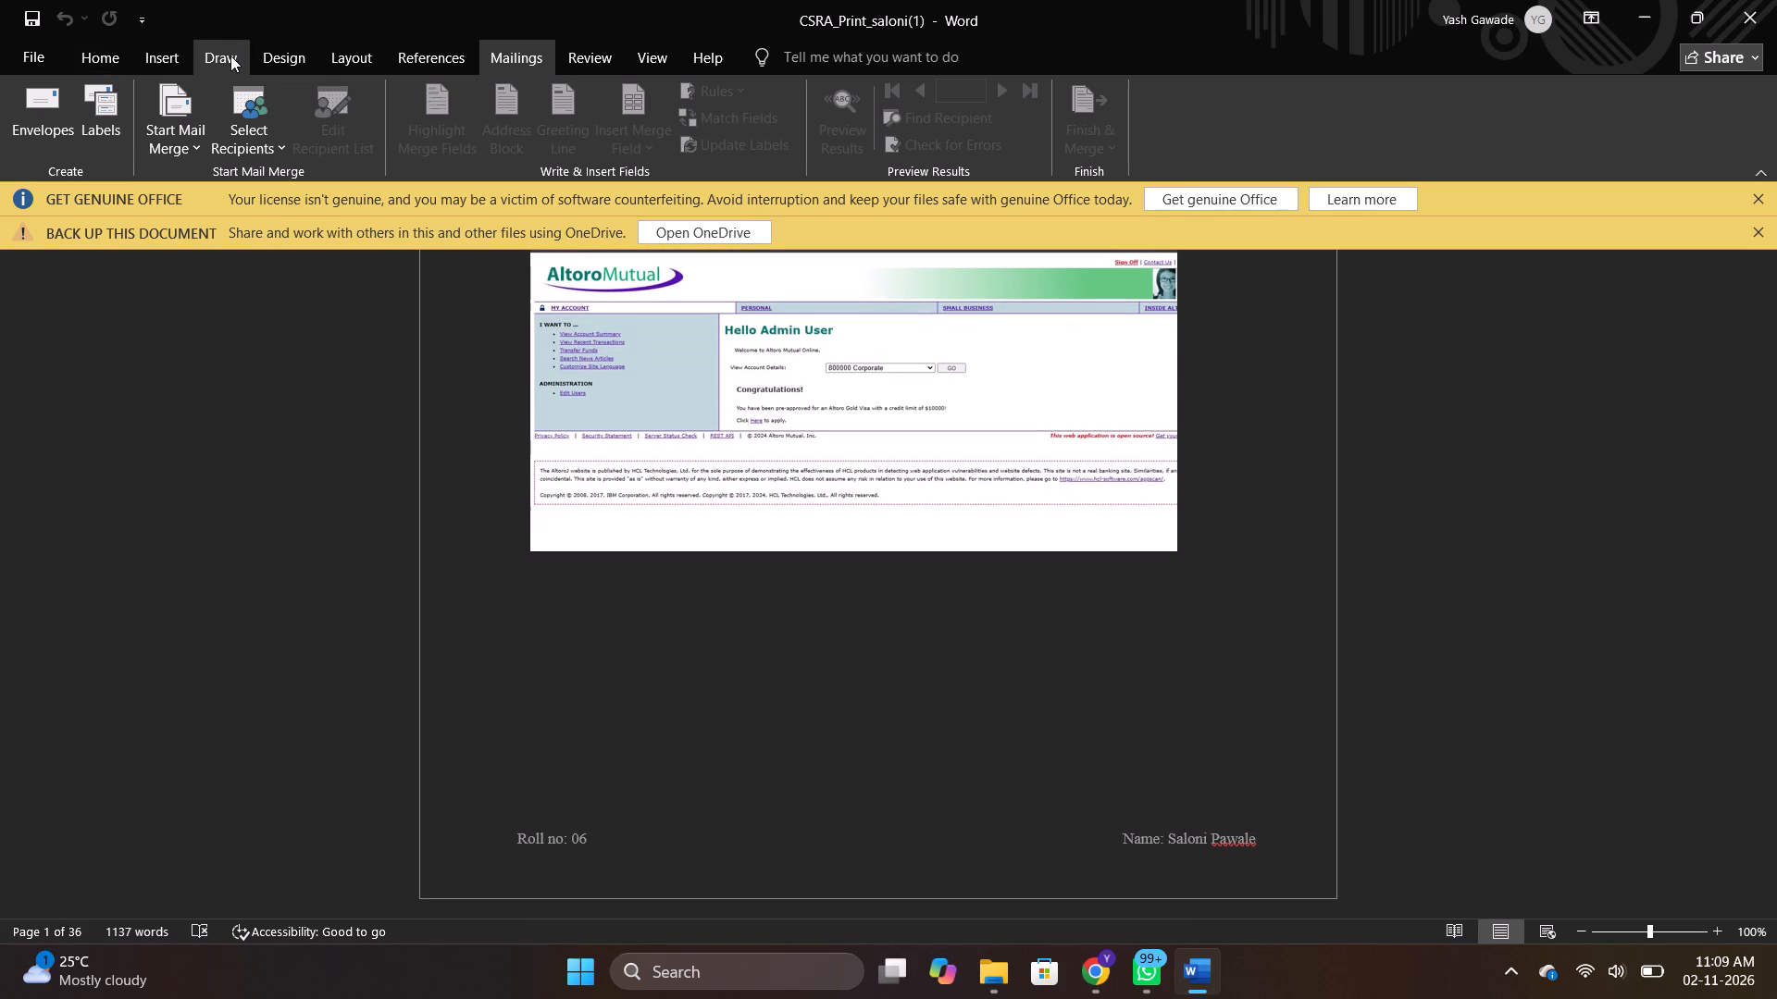
click(321, 45)
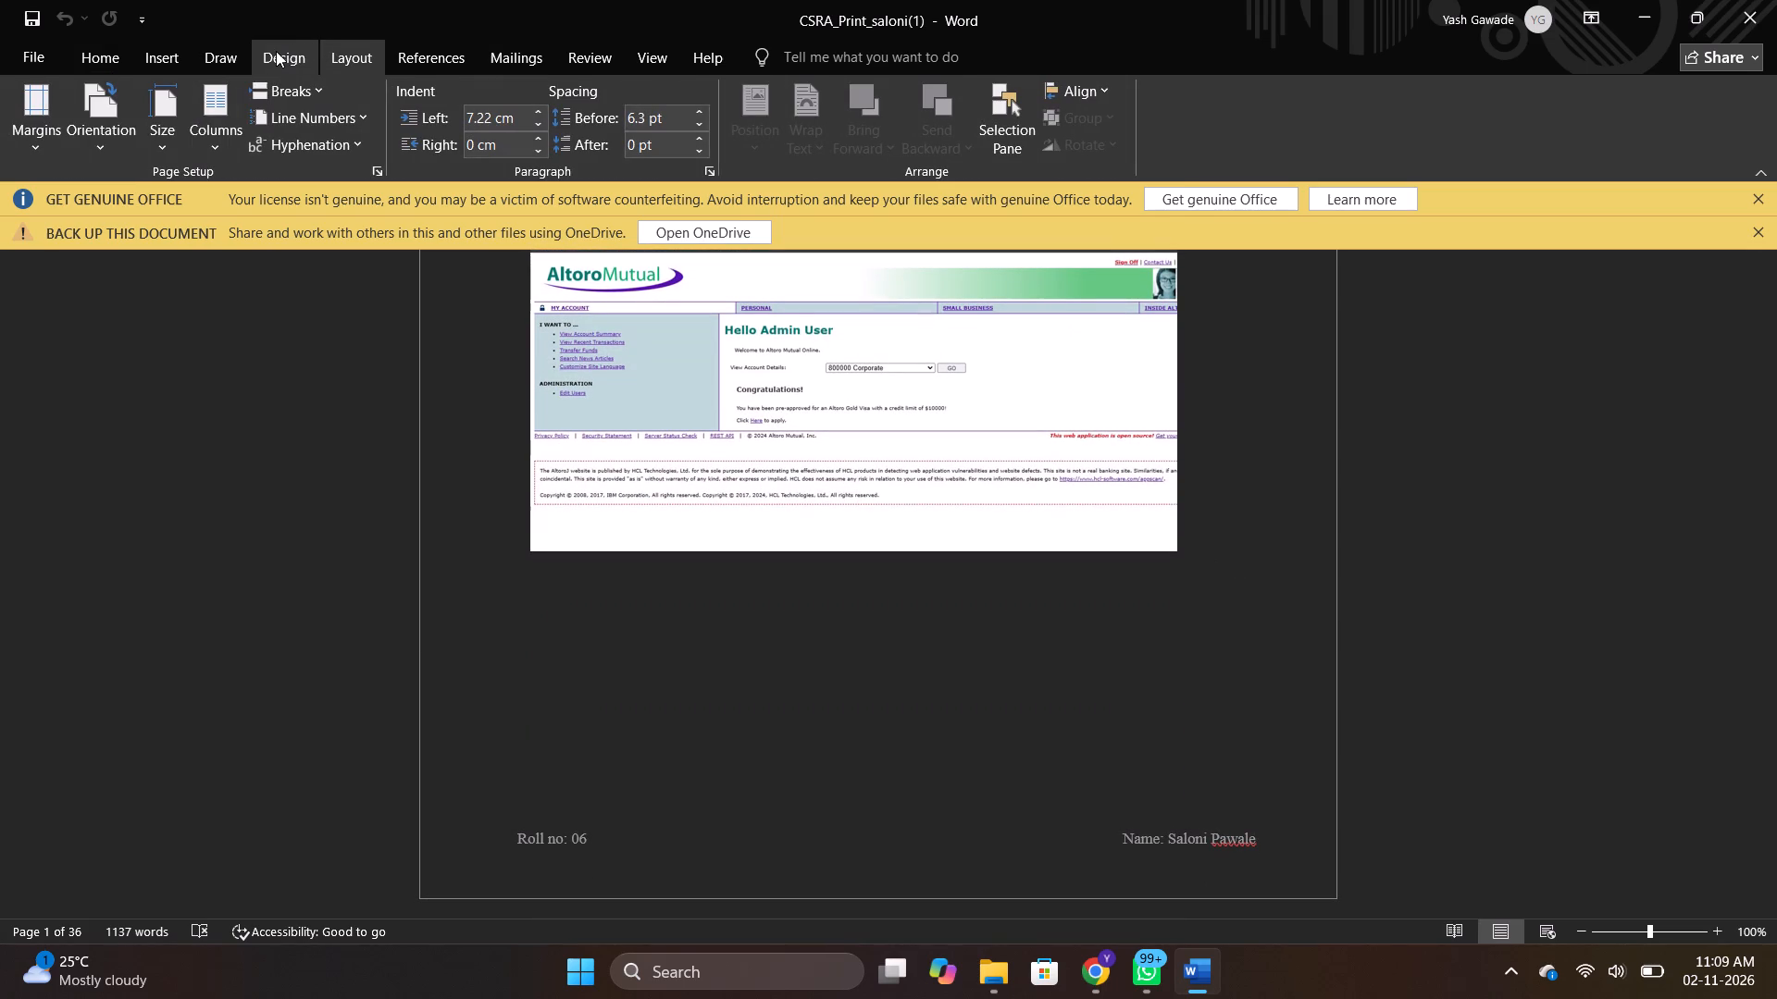
click(276, 51)
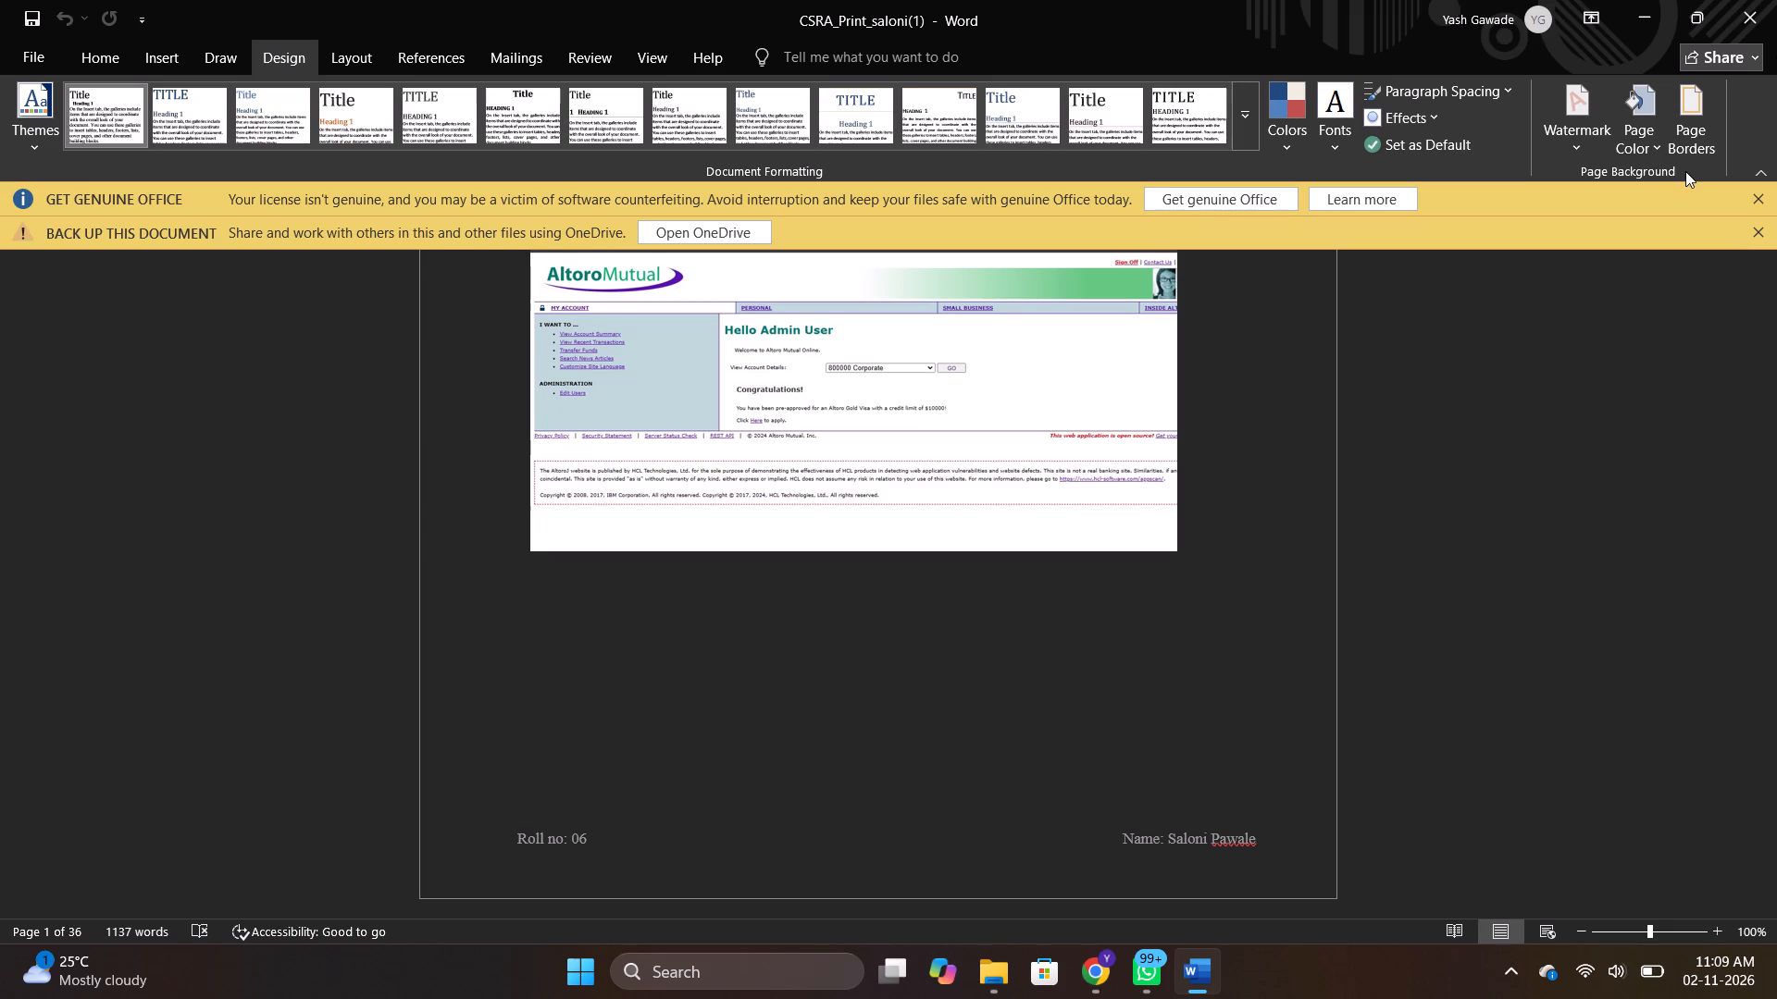
click(1693, 115)
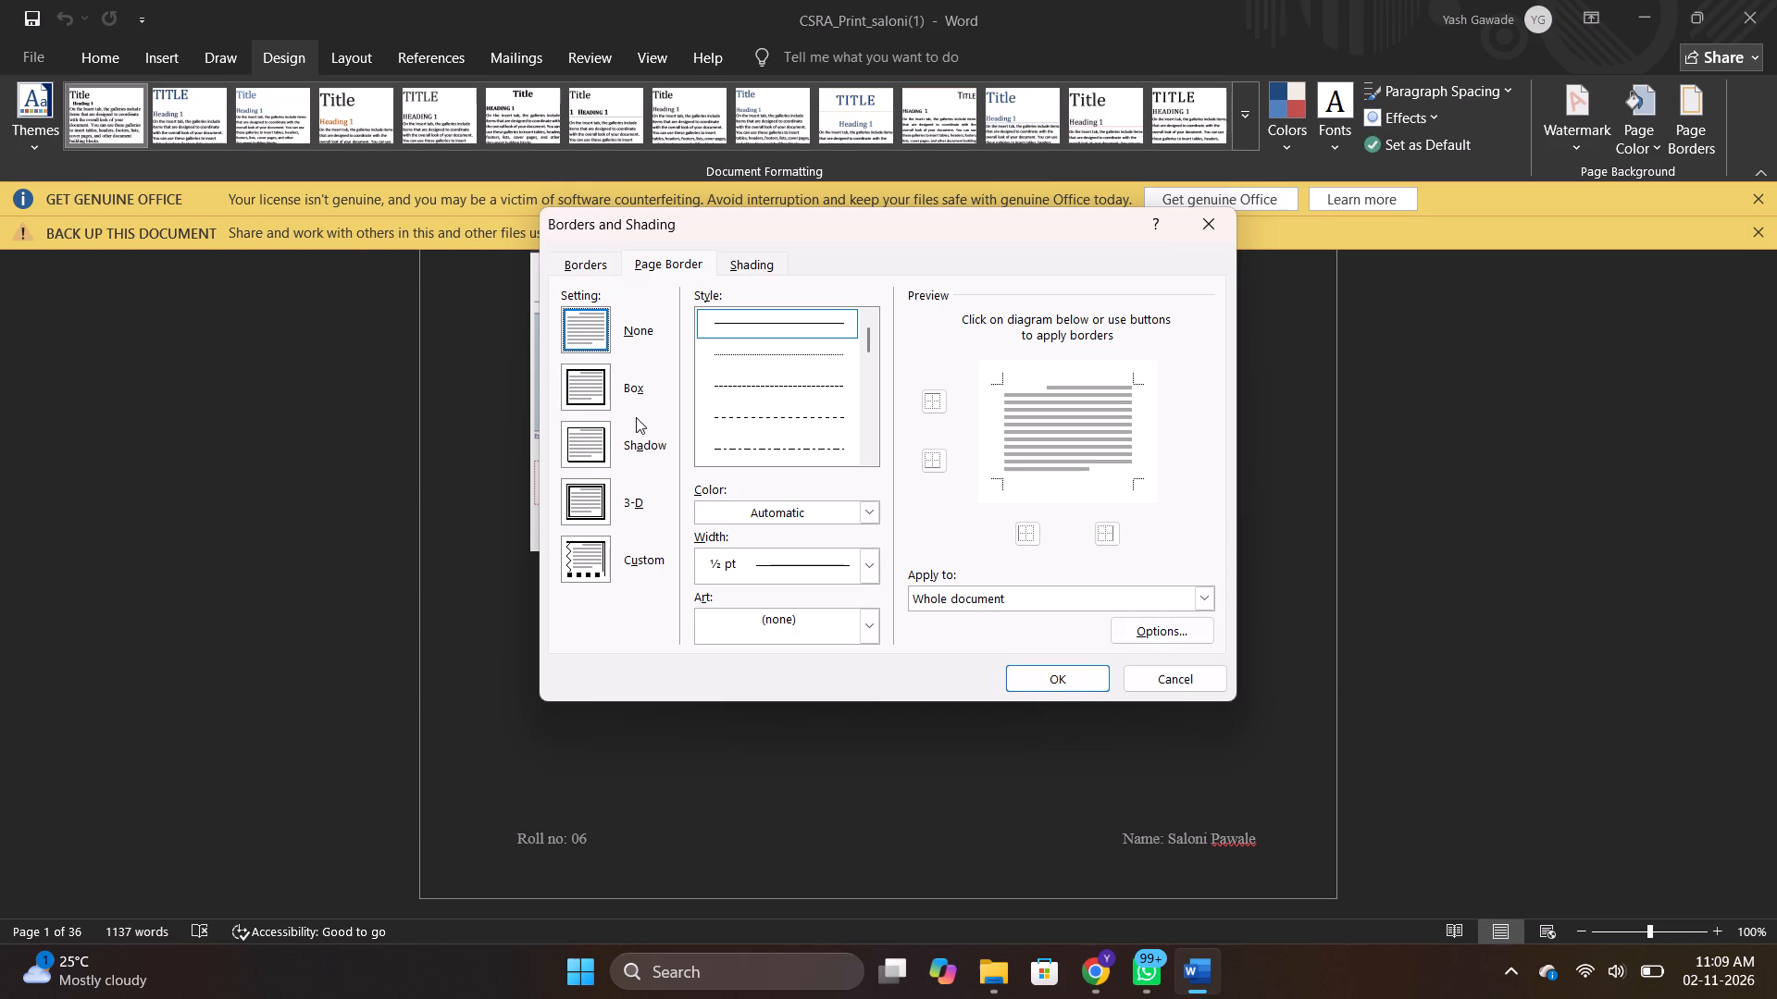
click(590, 369)
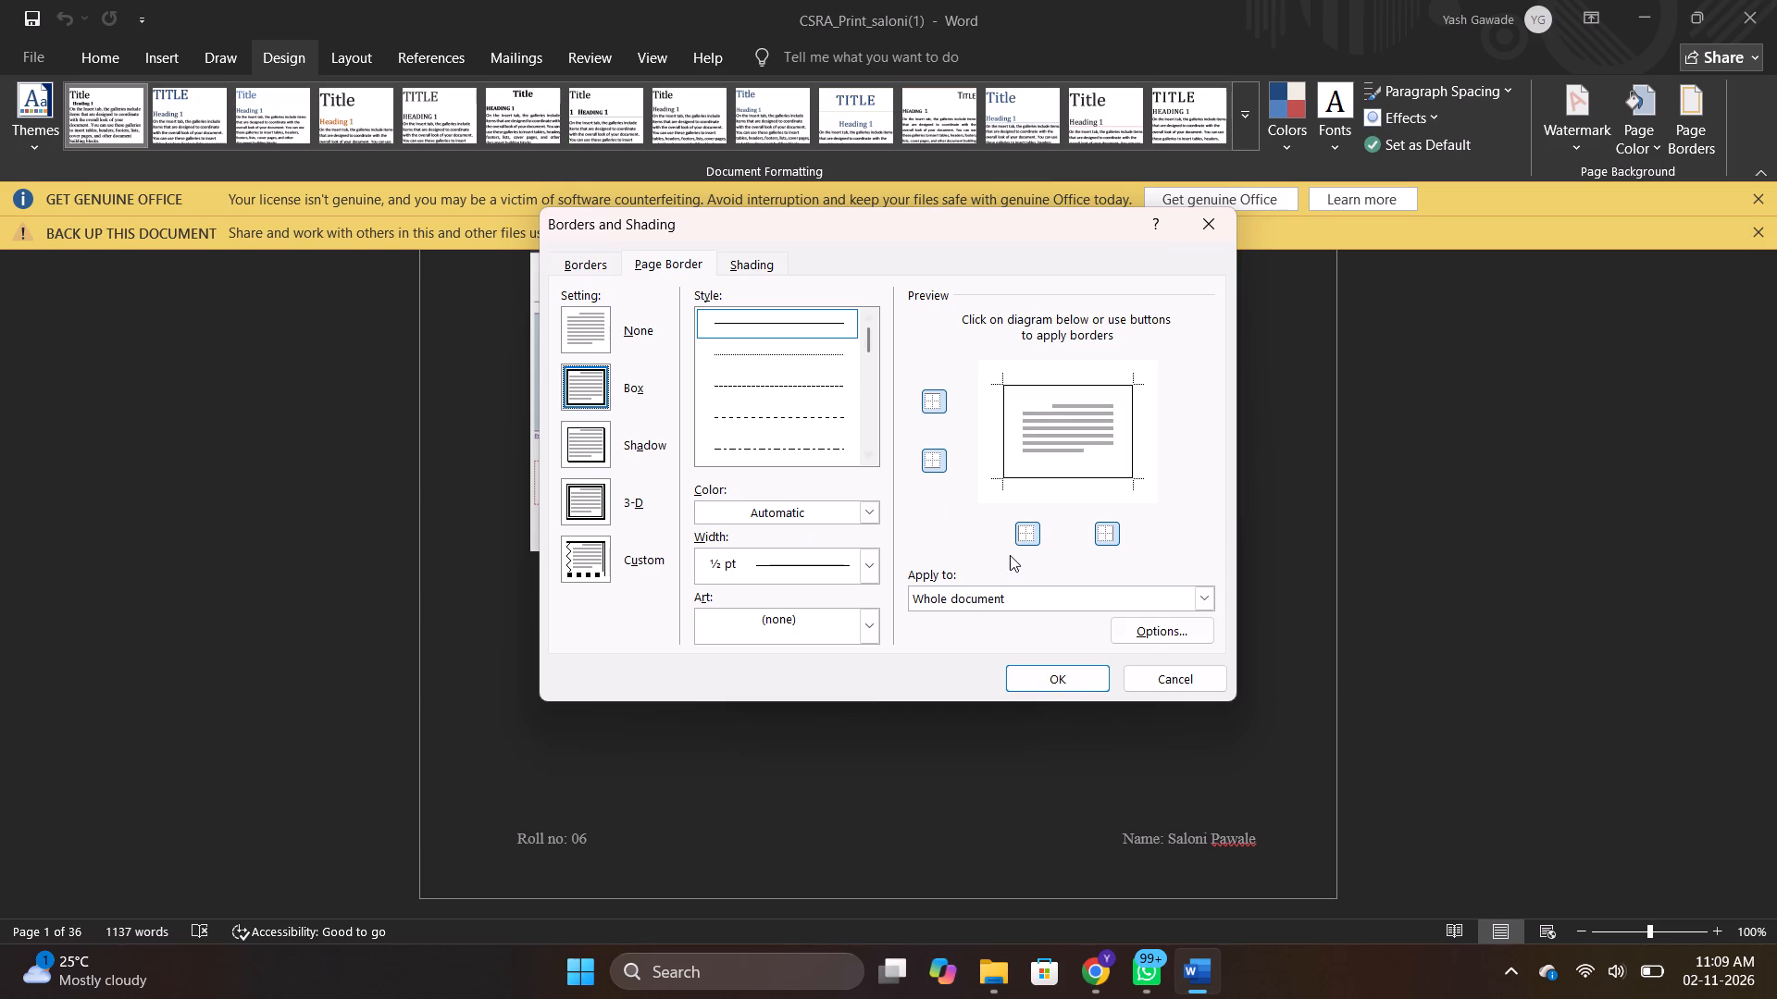
click(1064, 674)
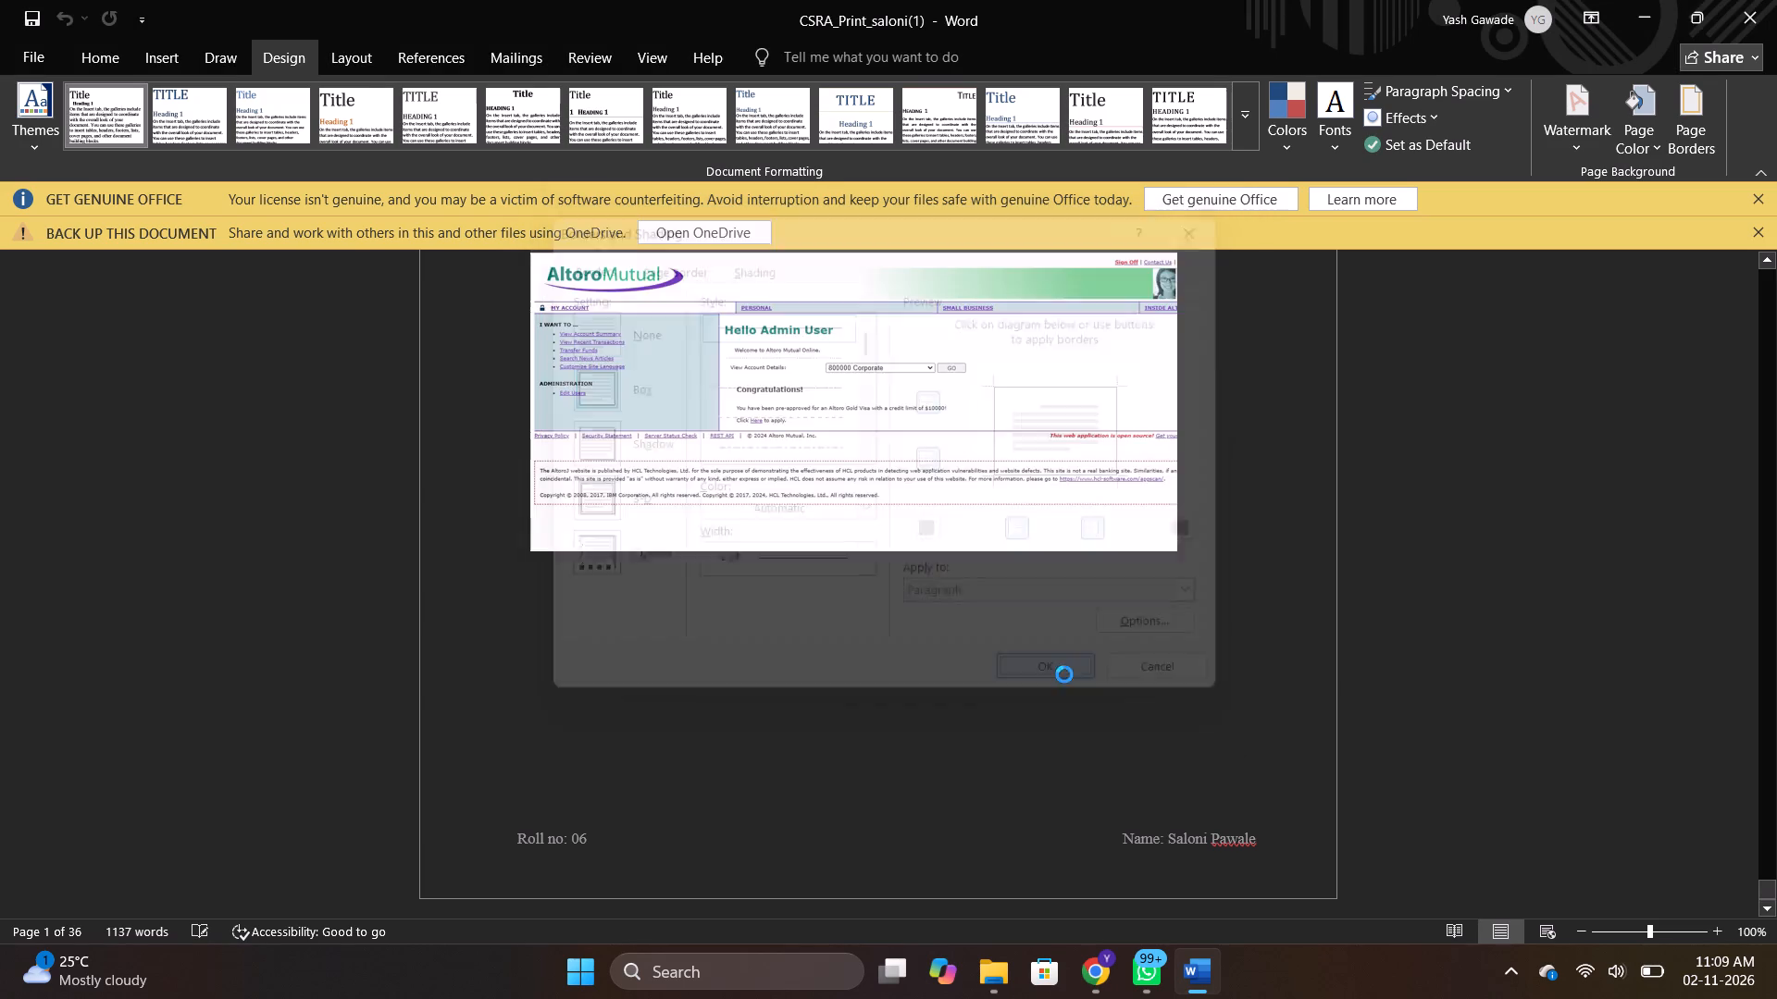
Look through the report from Practical No. 1 to the Social Engineering Toolkit practical, examining the page border against the content, headers and footers.
scroll(1064, 674, up, 9)
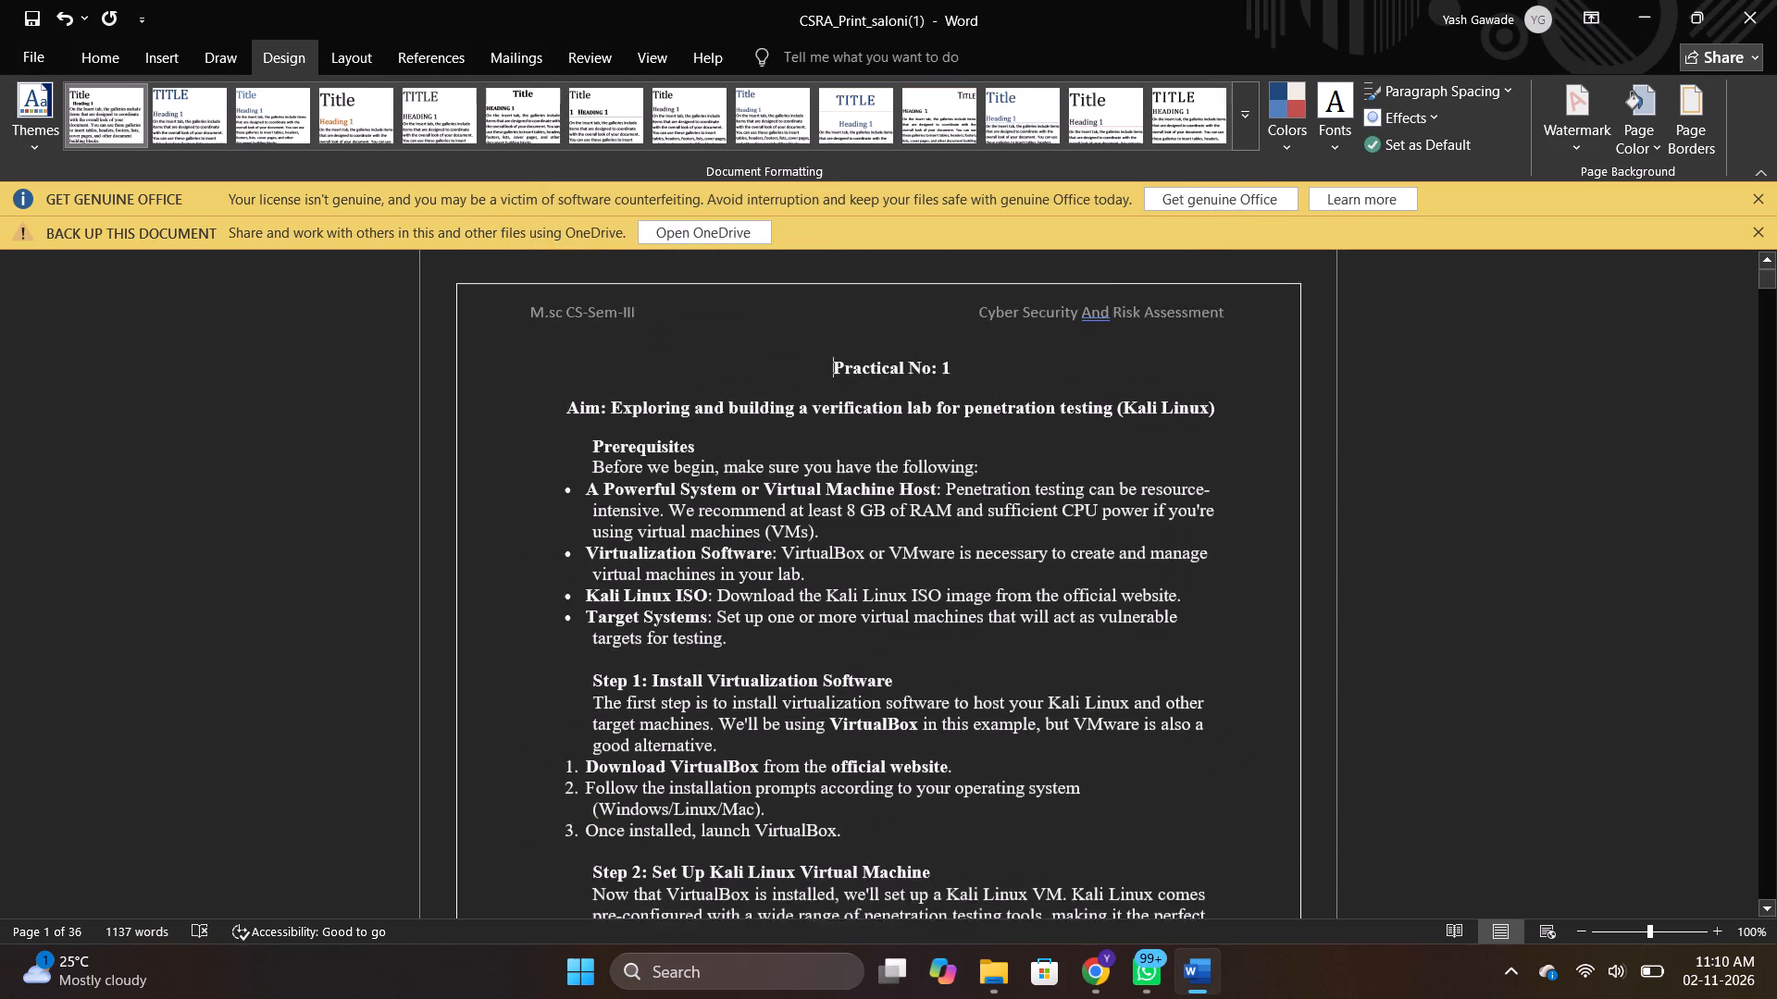
scroll(1064, 674, up, 11)
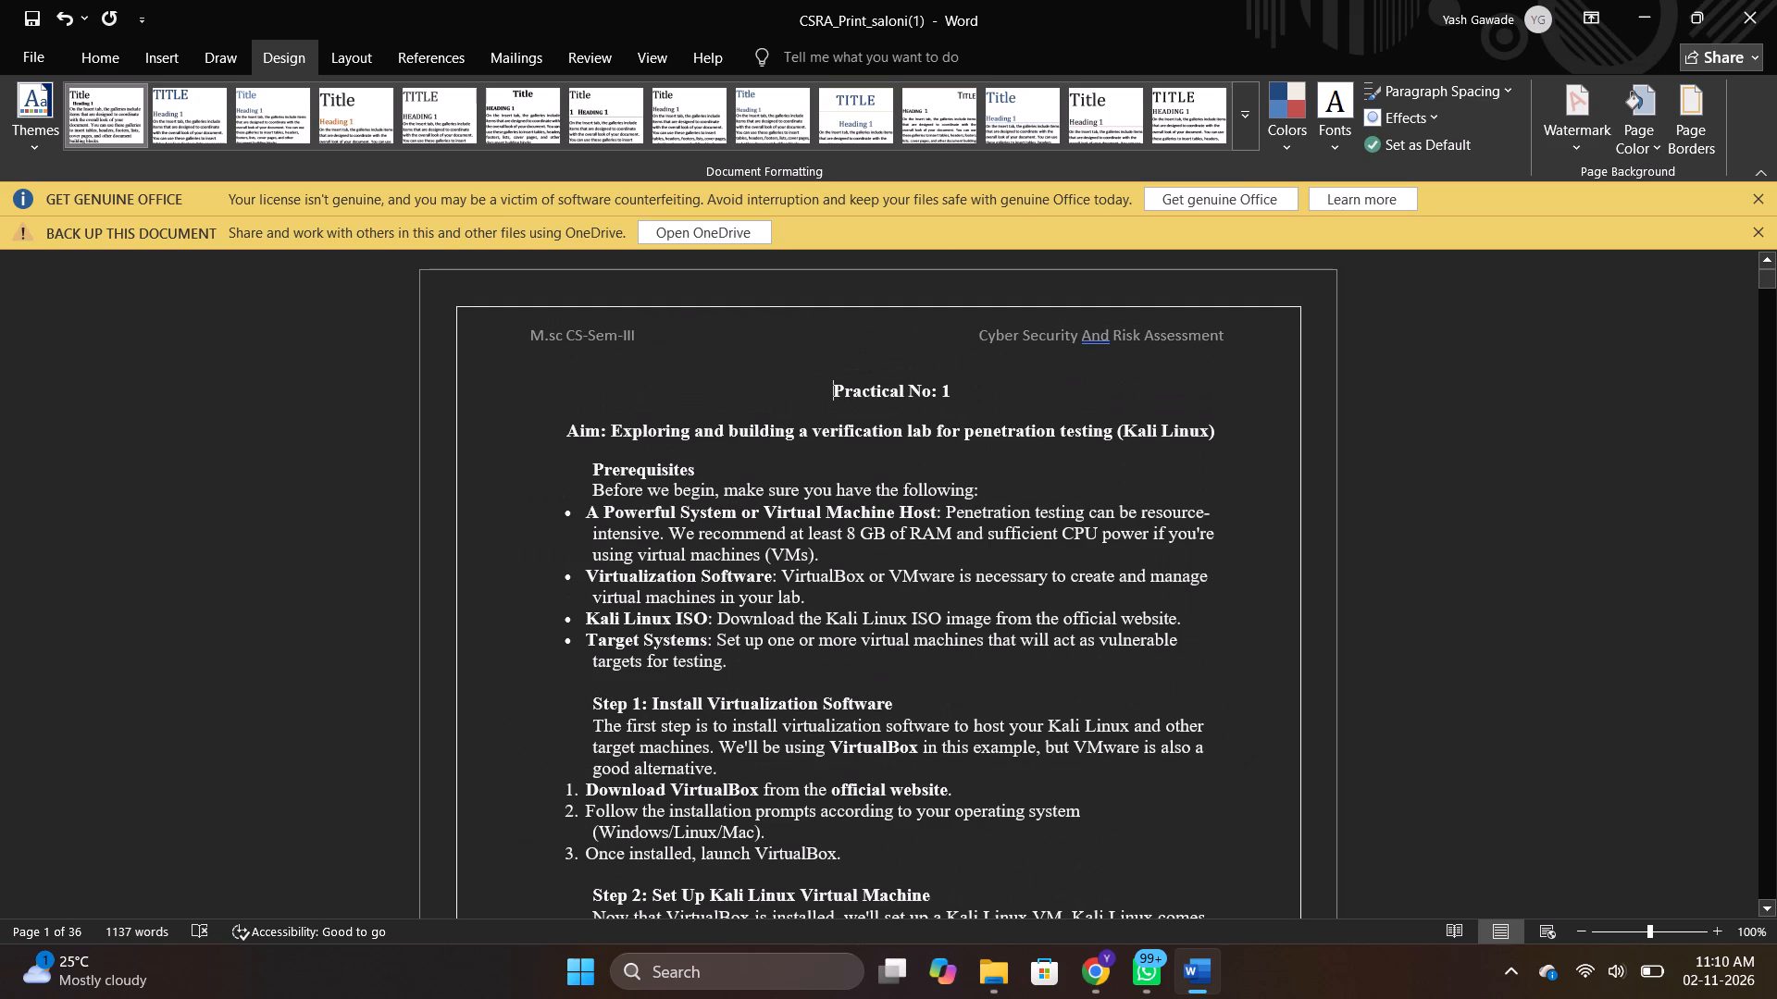
scroll(1067, 625, down, 8)
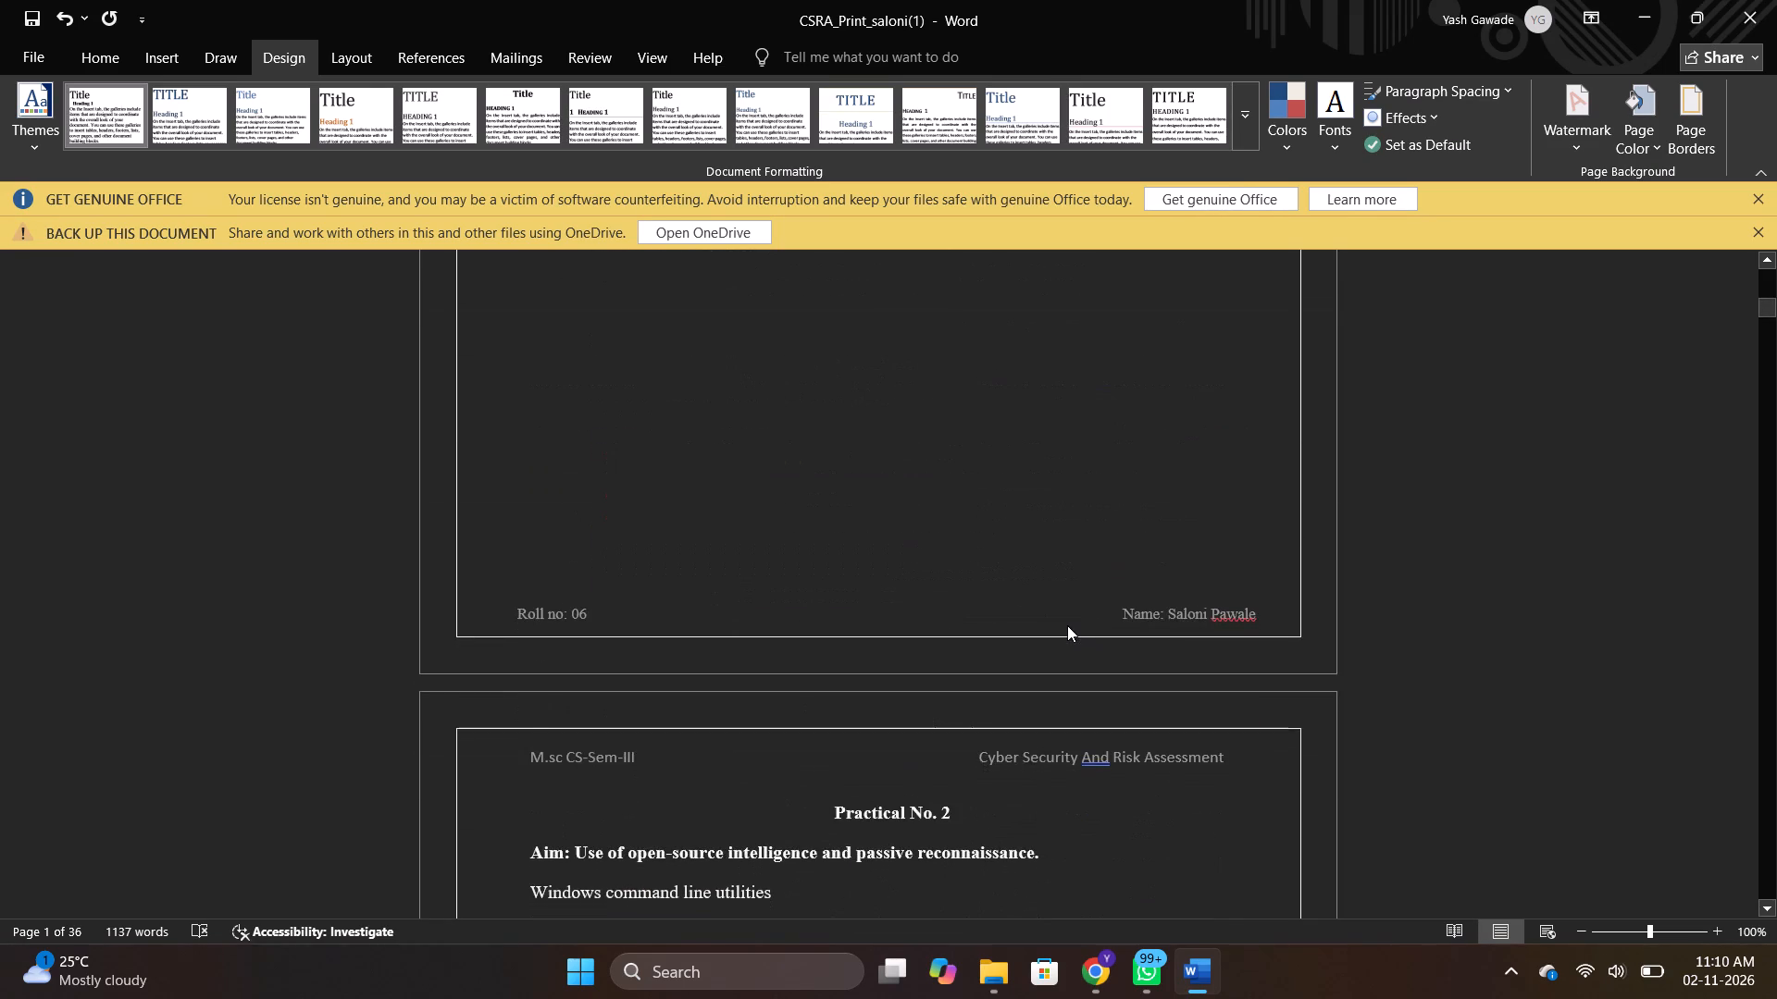
scroll(1067, 625, down, 3)
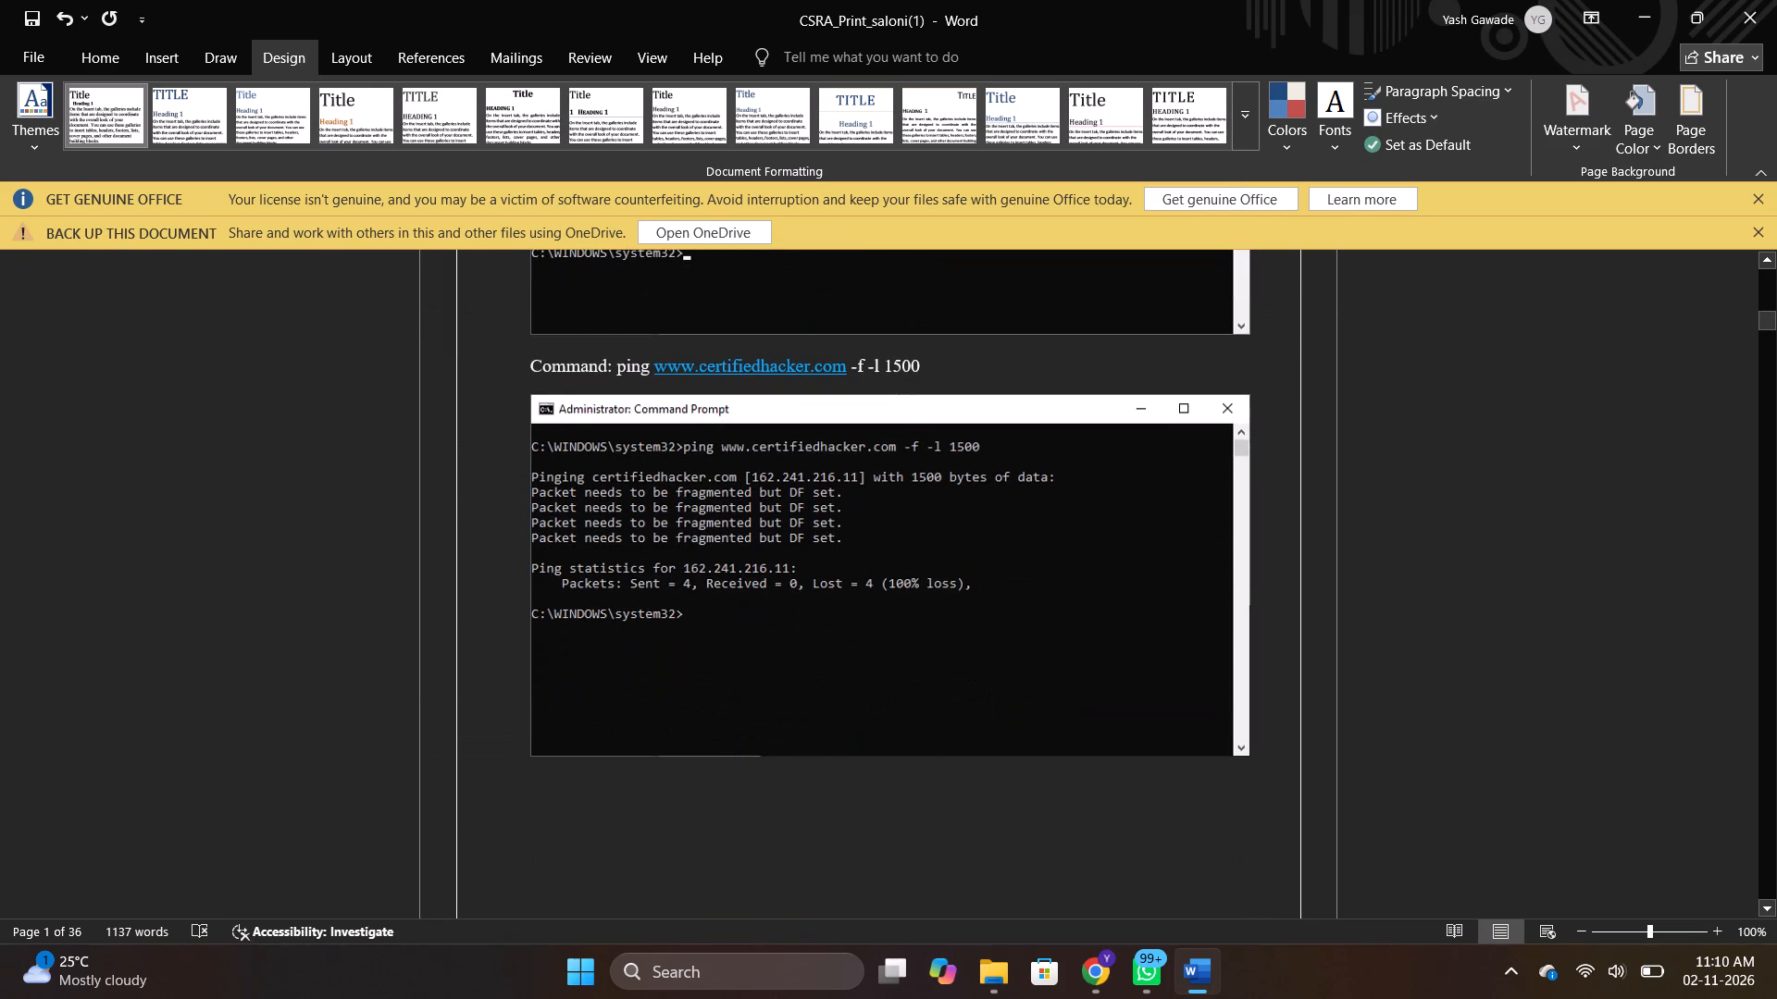
scroll(1067, 625, down, 6)
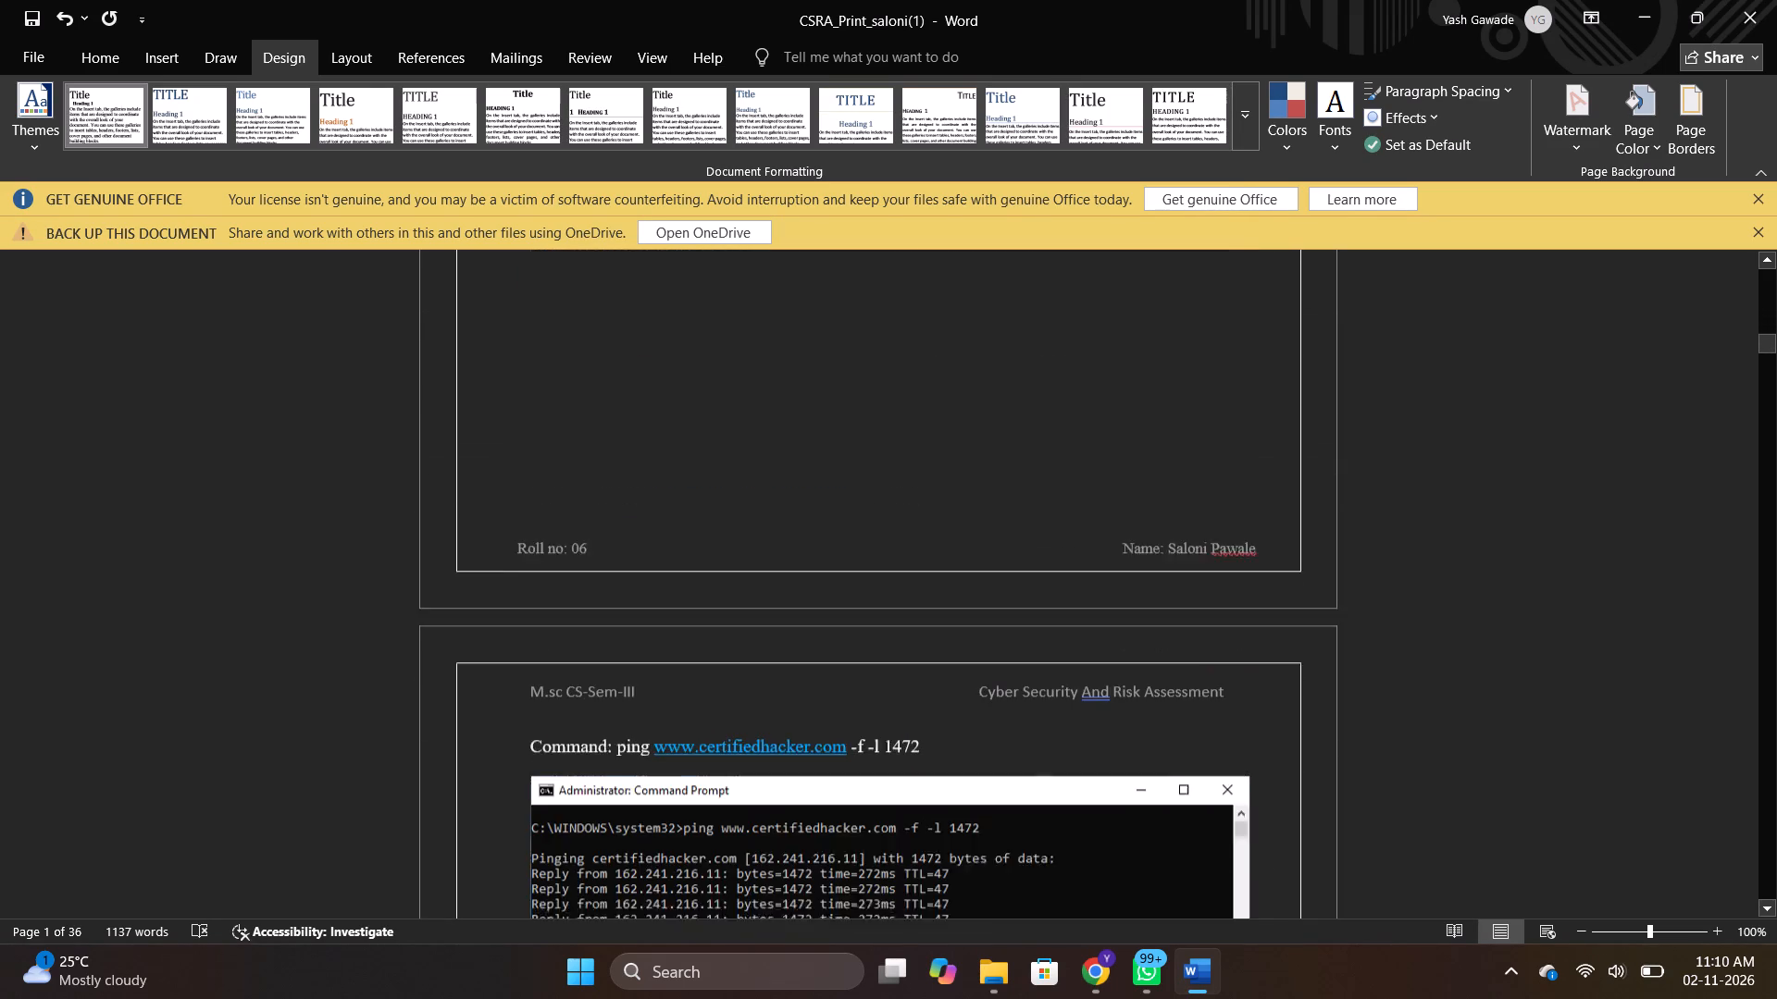
scroll(1067, 625, down, 4)
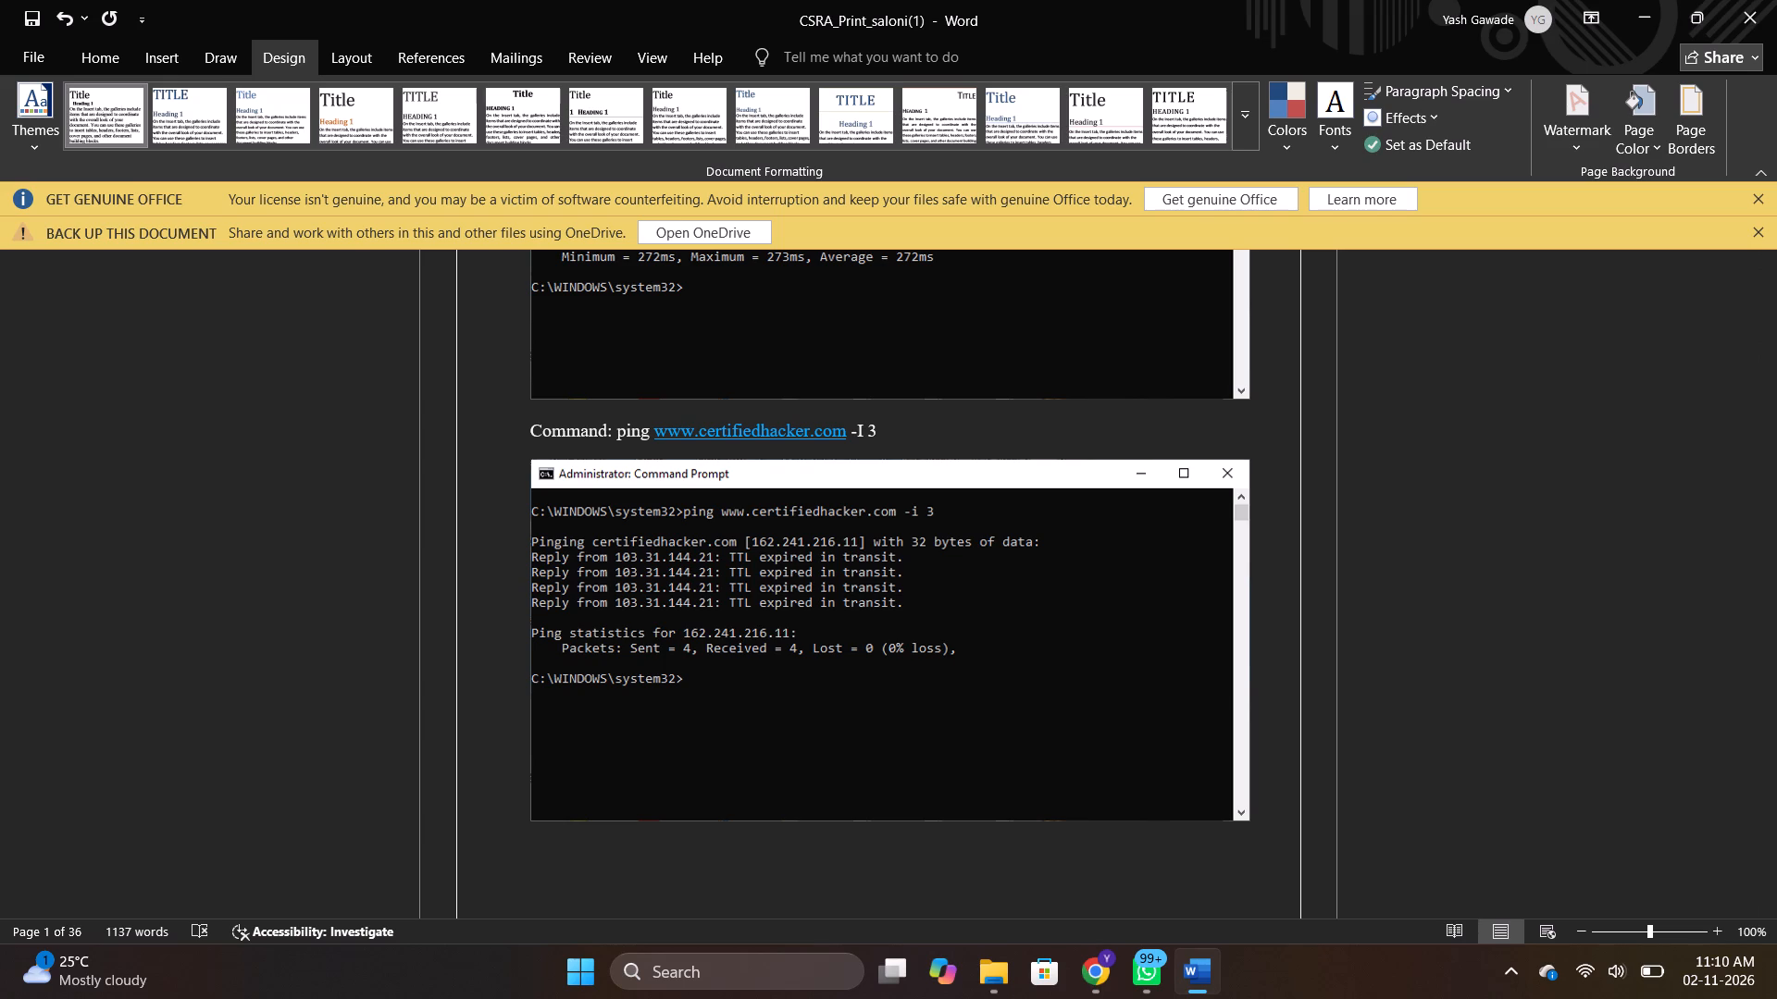
scroll(1067, 625, down, 8)
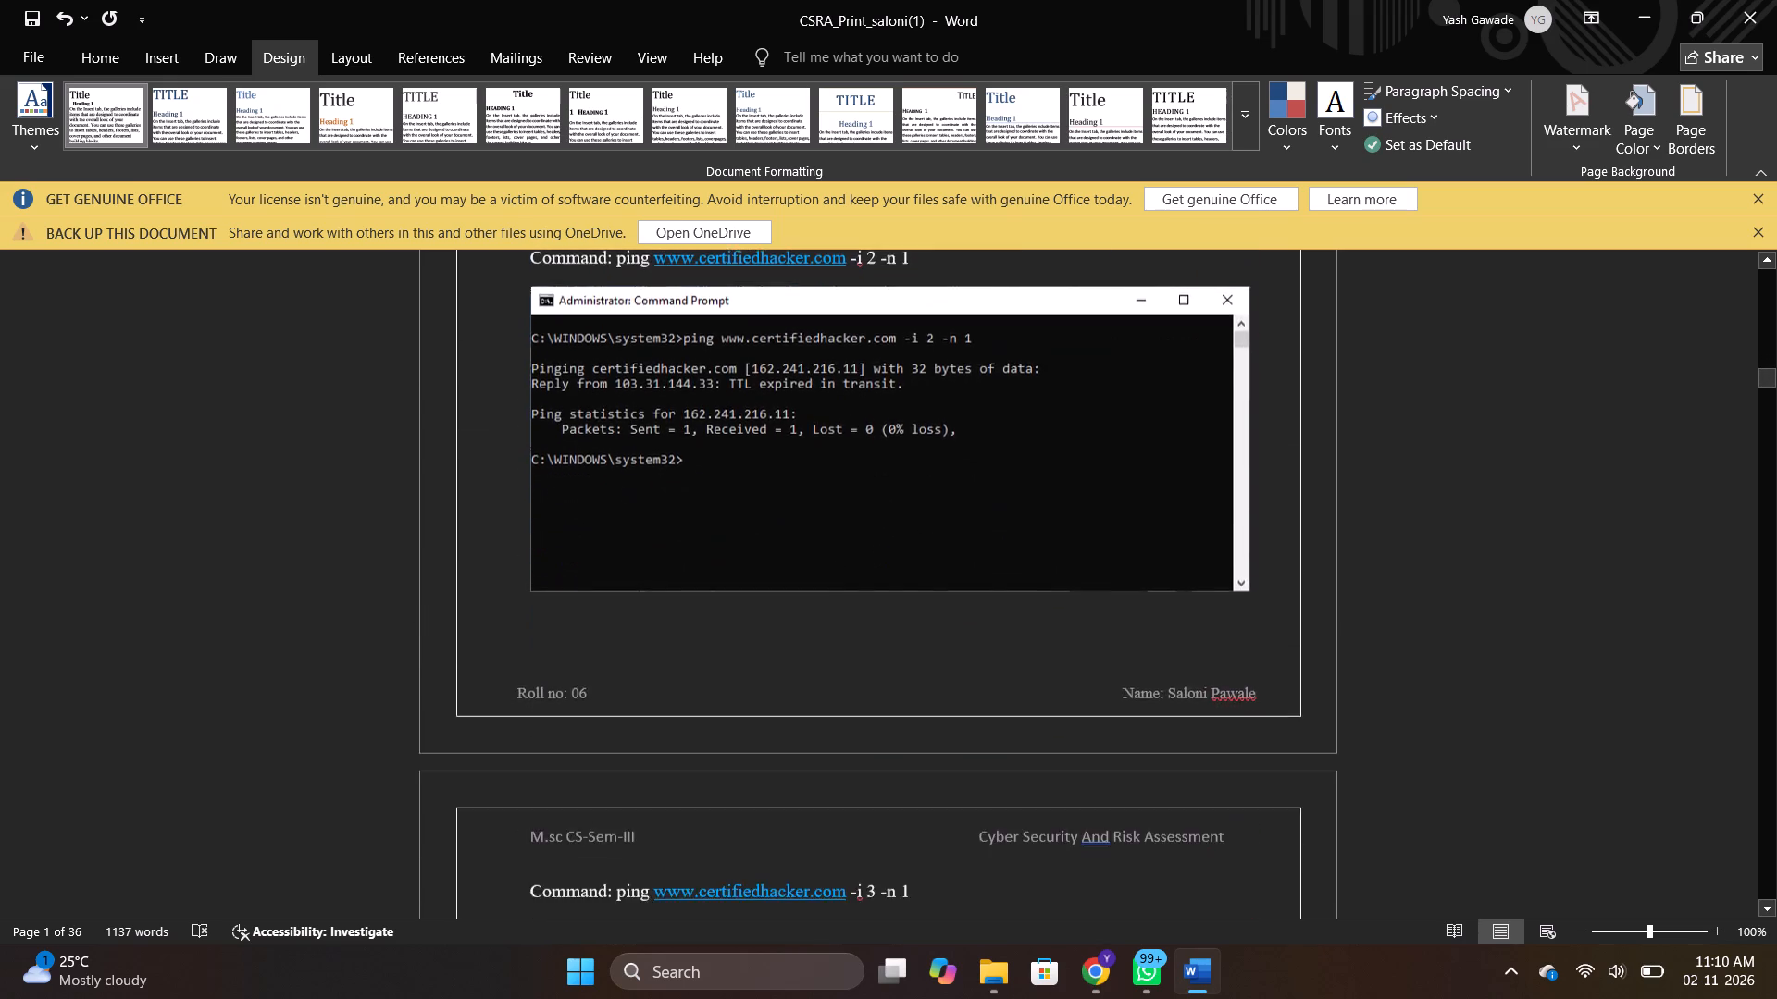
scroll(1067, 625, down, 8)
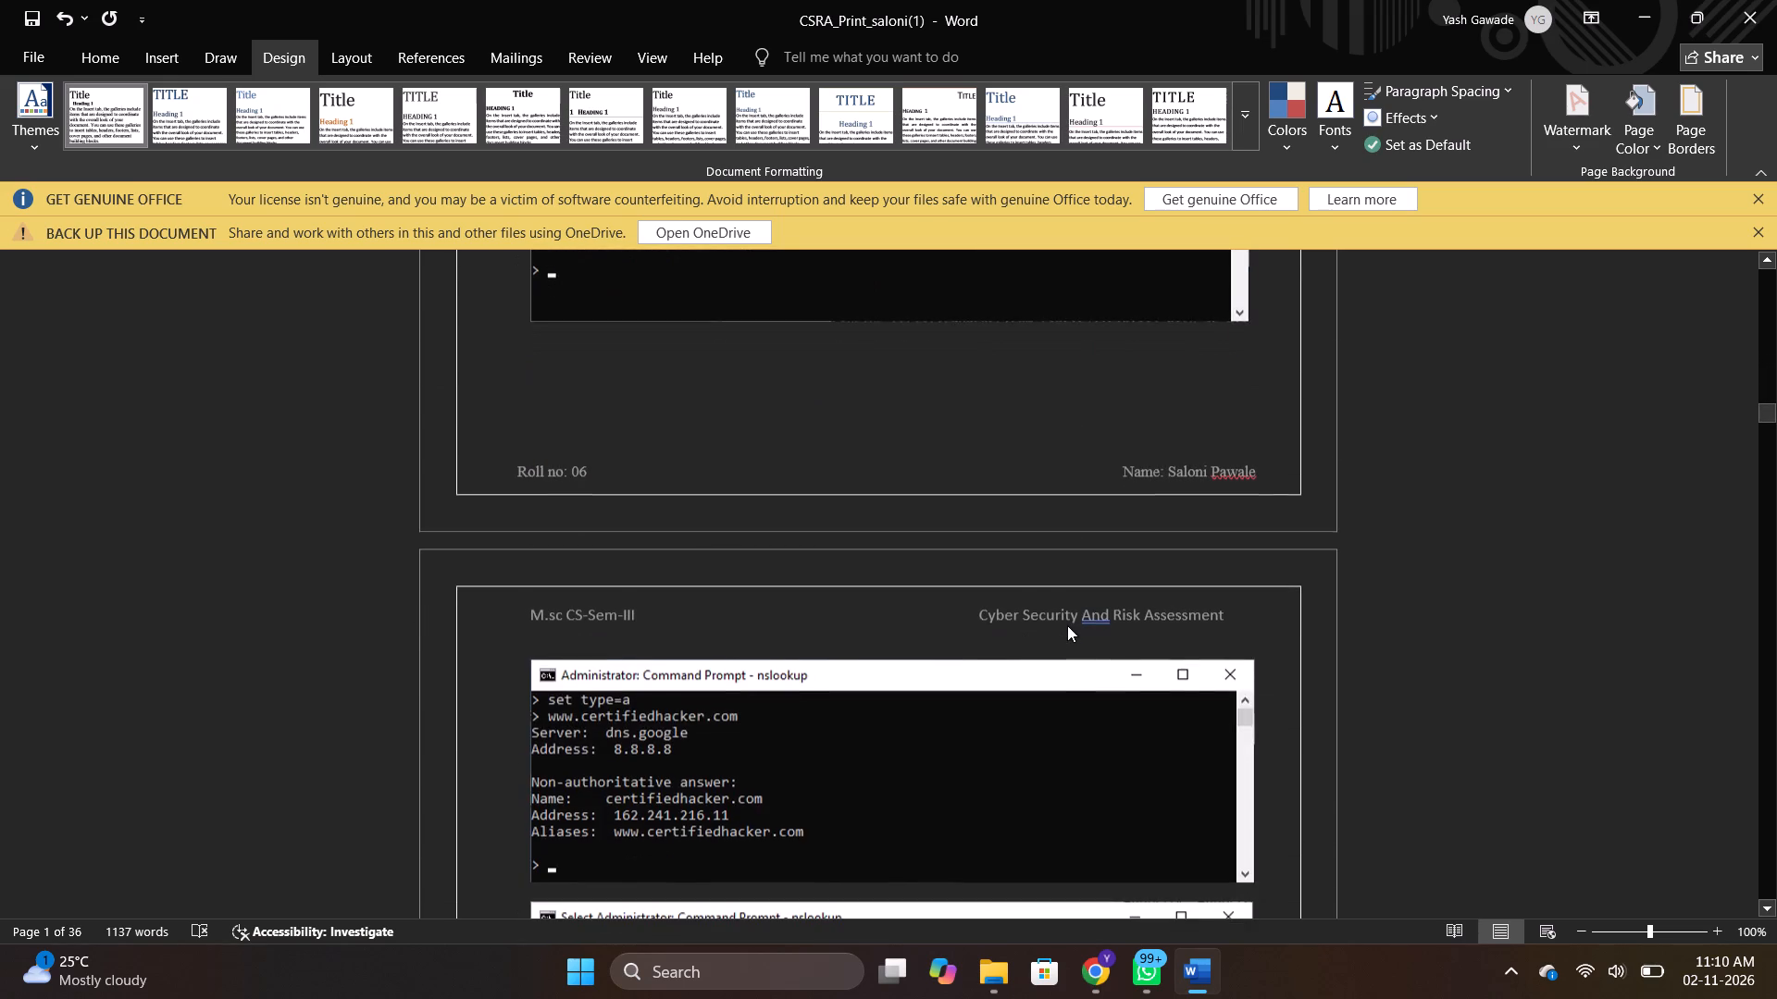
scroll(1067, 625, down, 6)
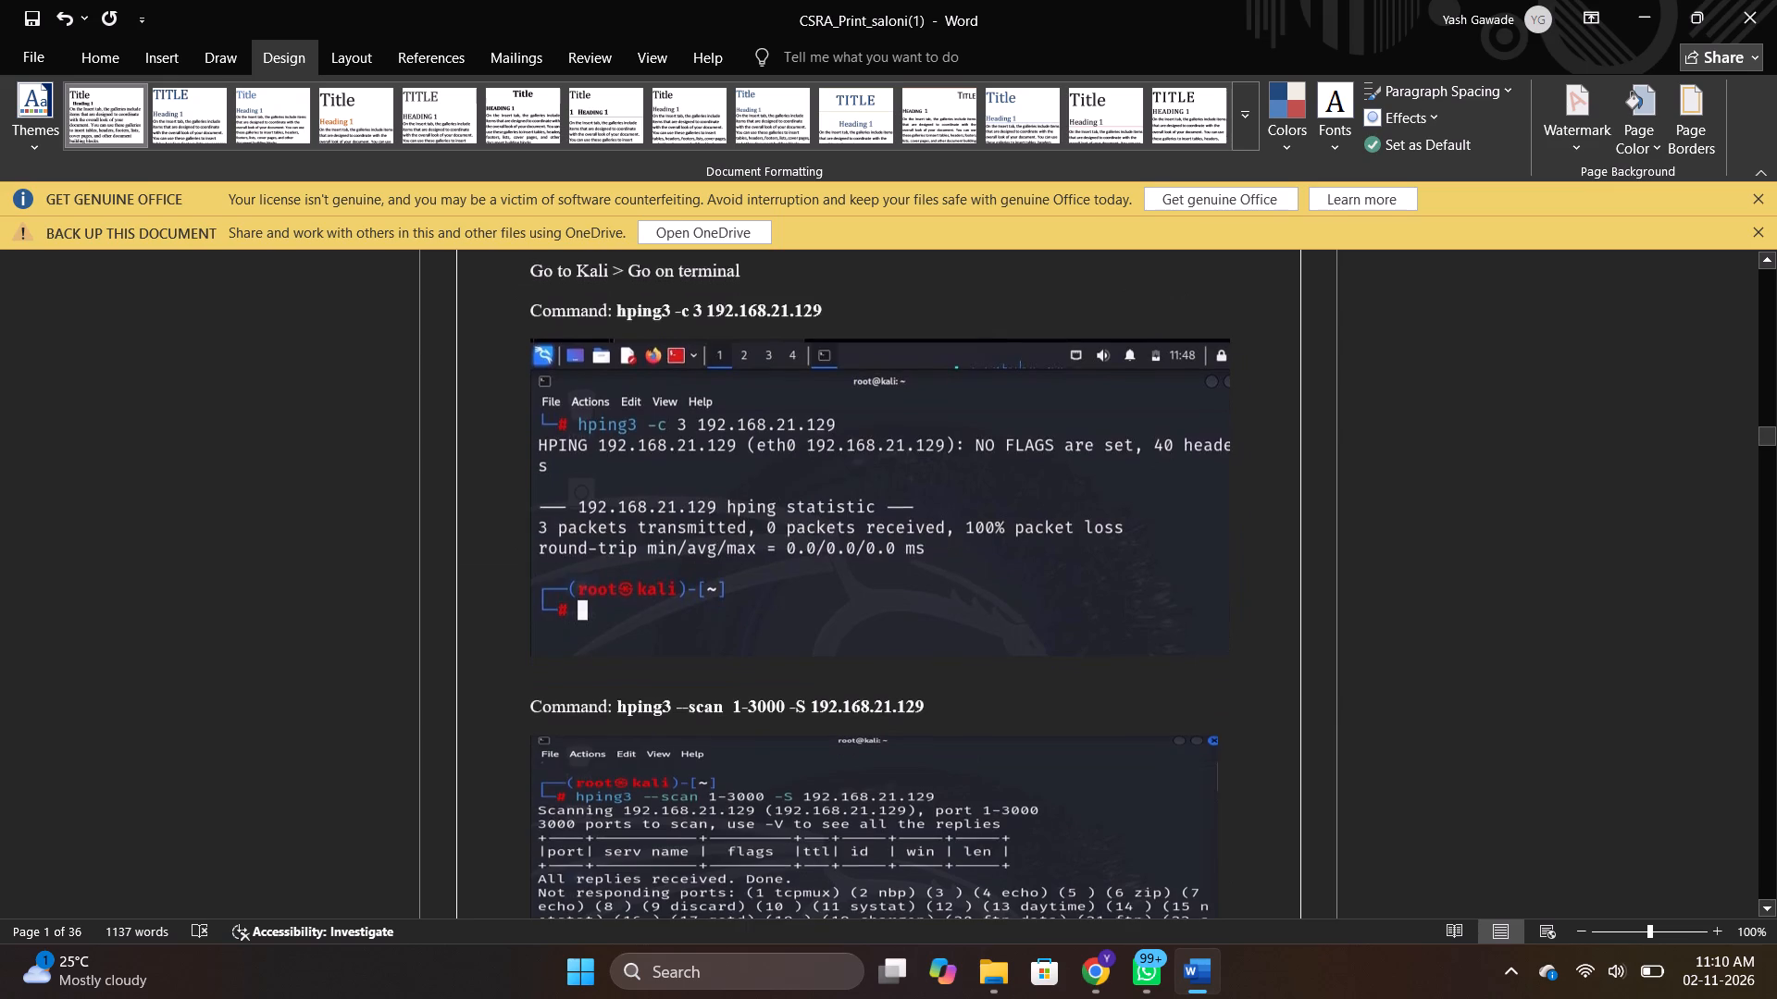
scroll(1067, 625, down, 9)
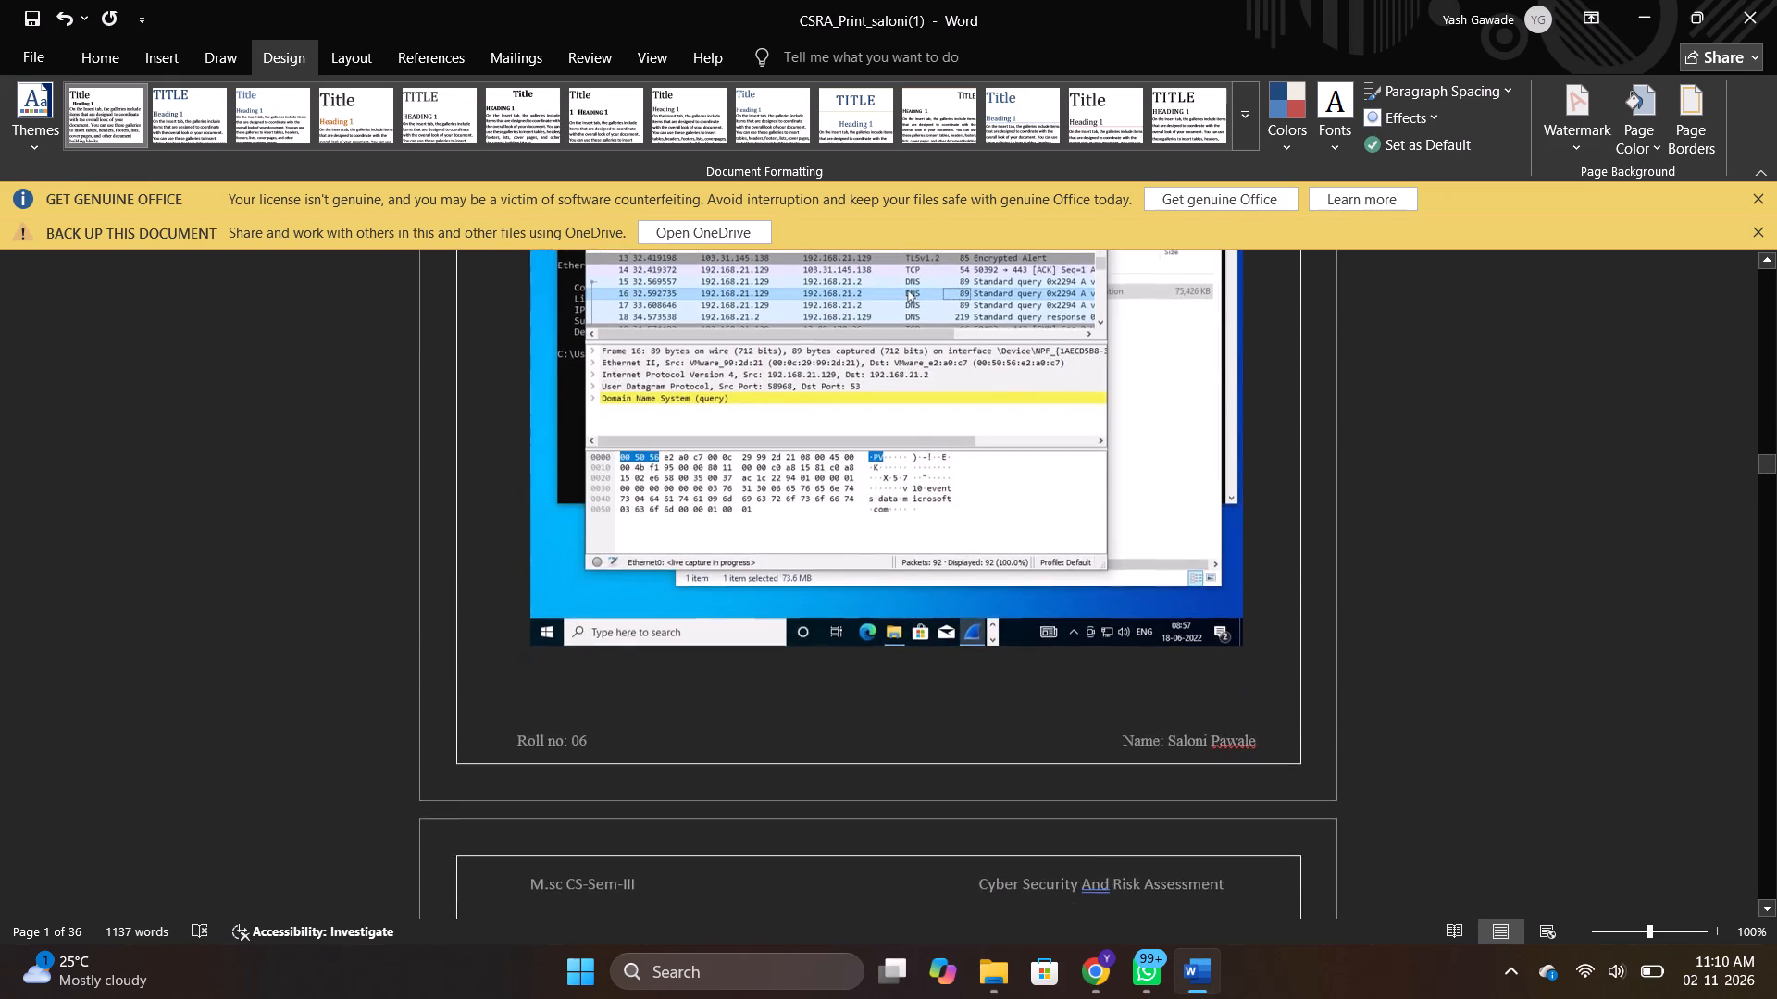
scroll(1067, 625, down, 5)
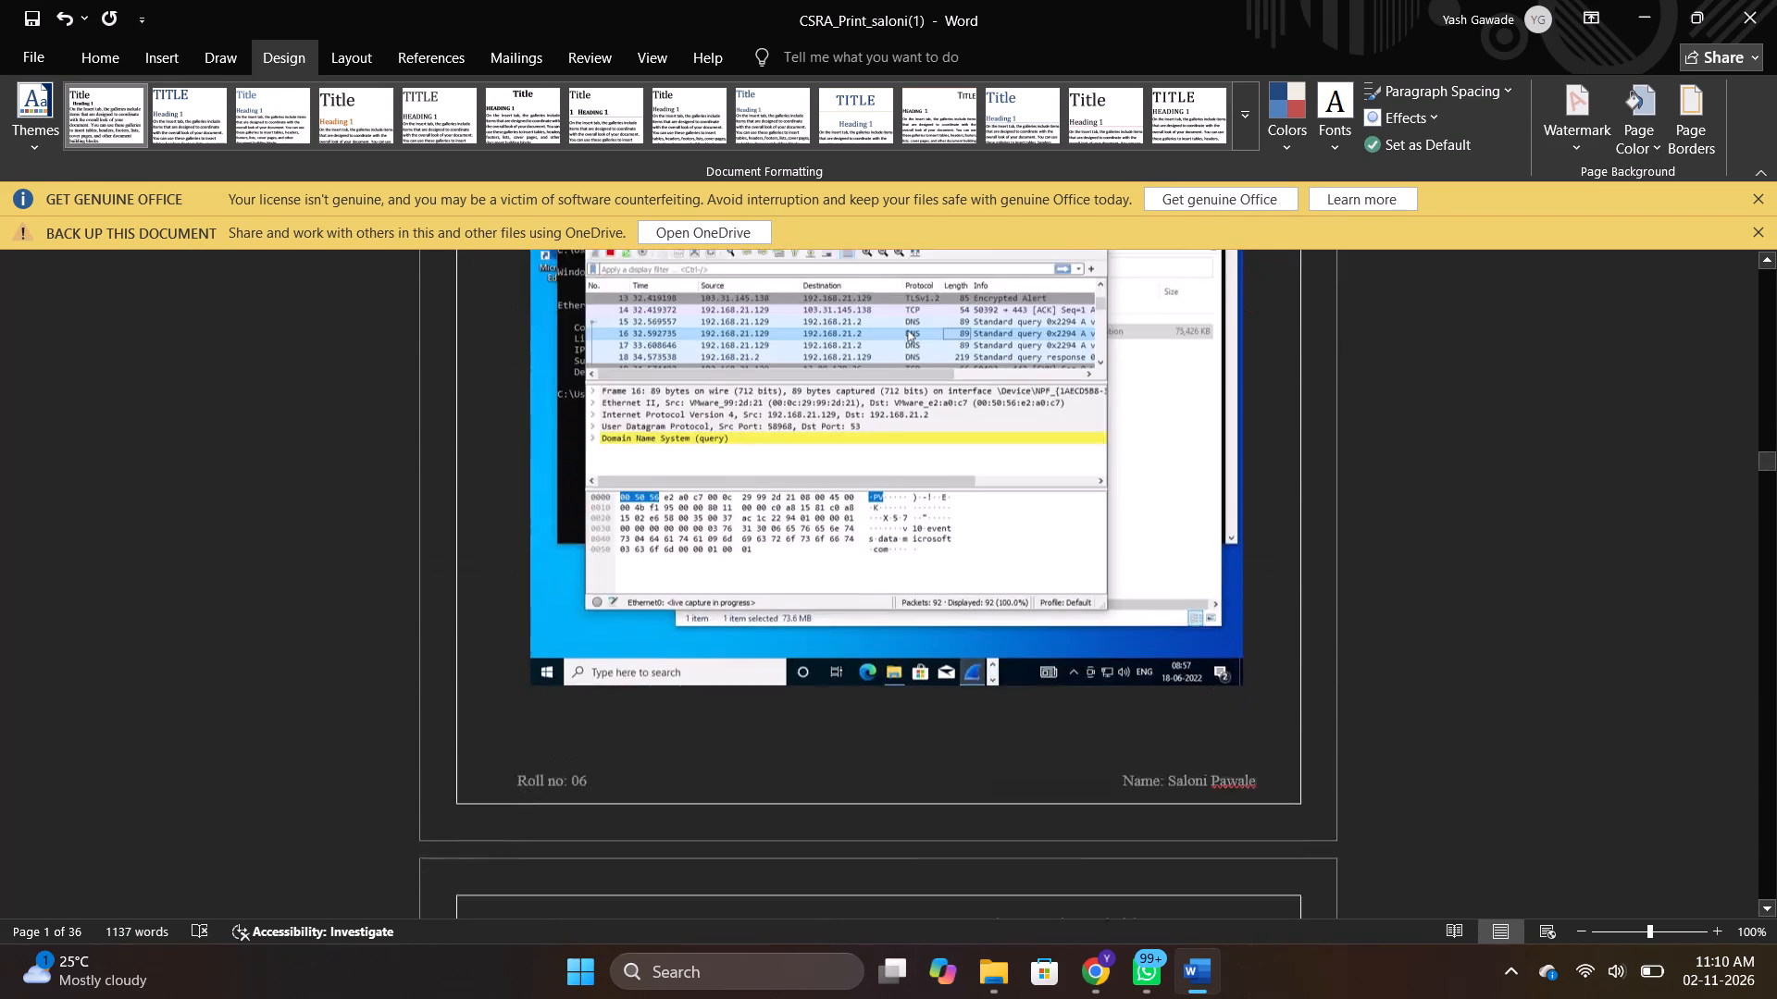
scroll(1067, 625, down, 5)
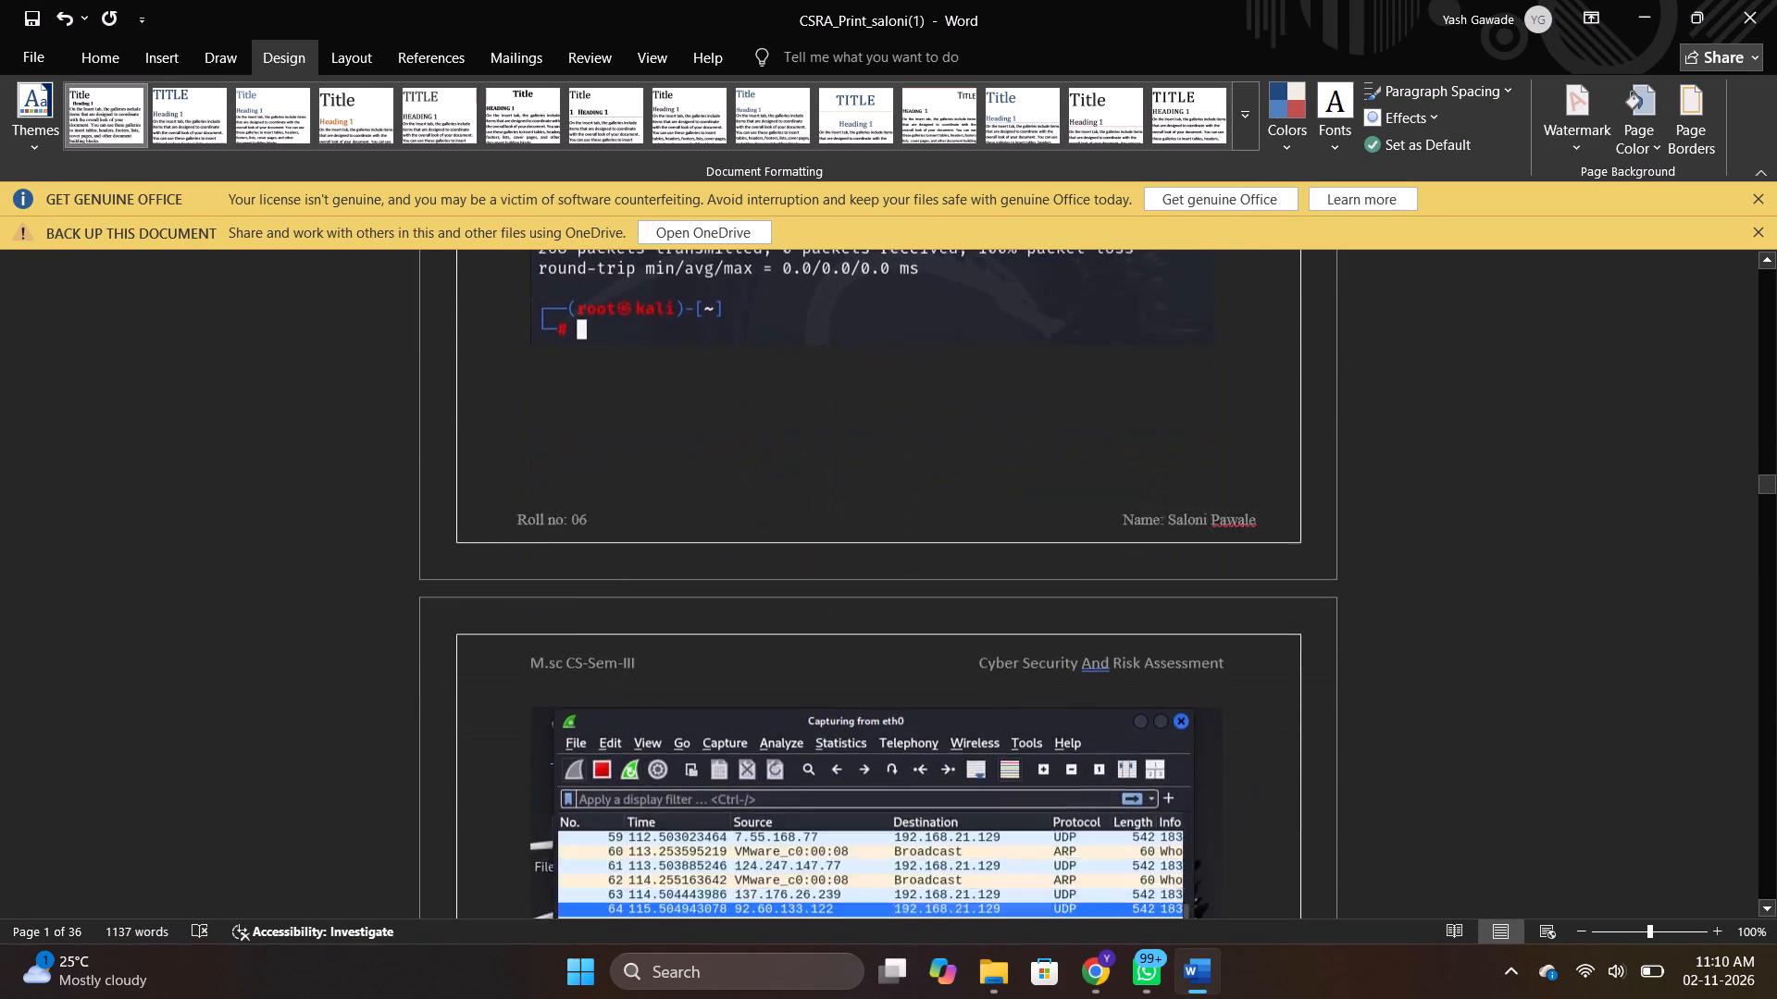
scroll(1067, 625, down, 5)
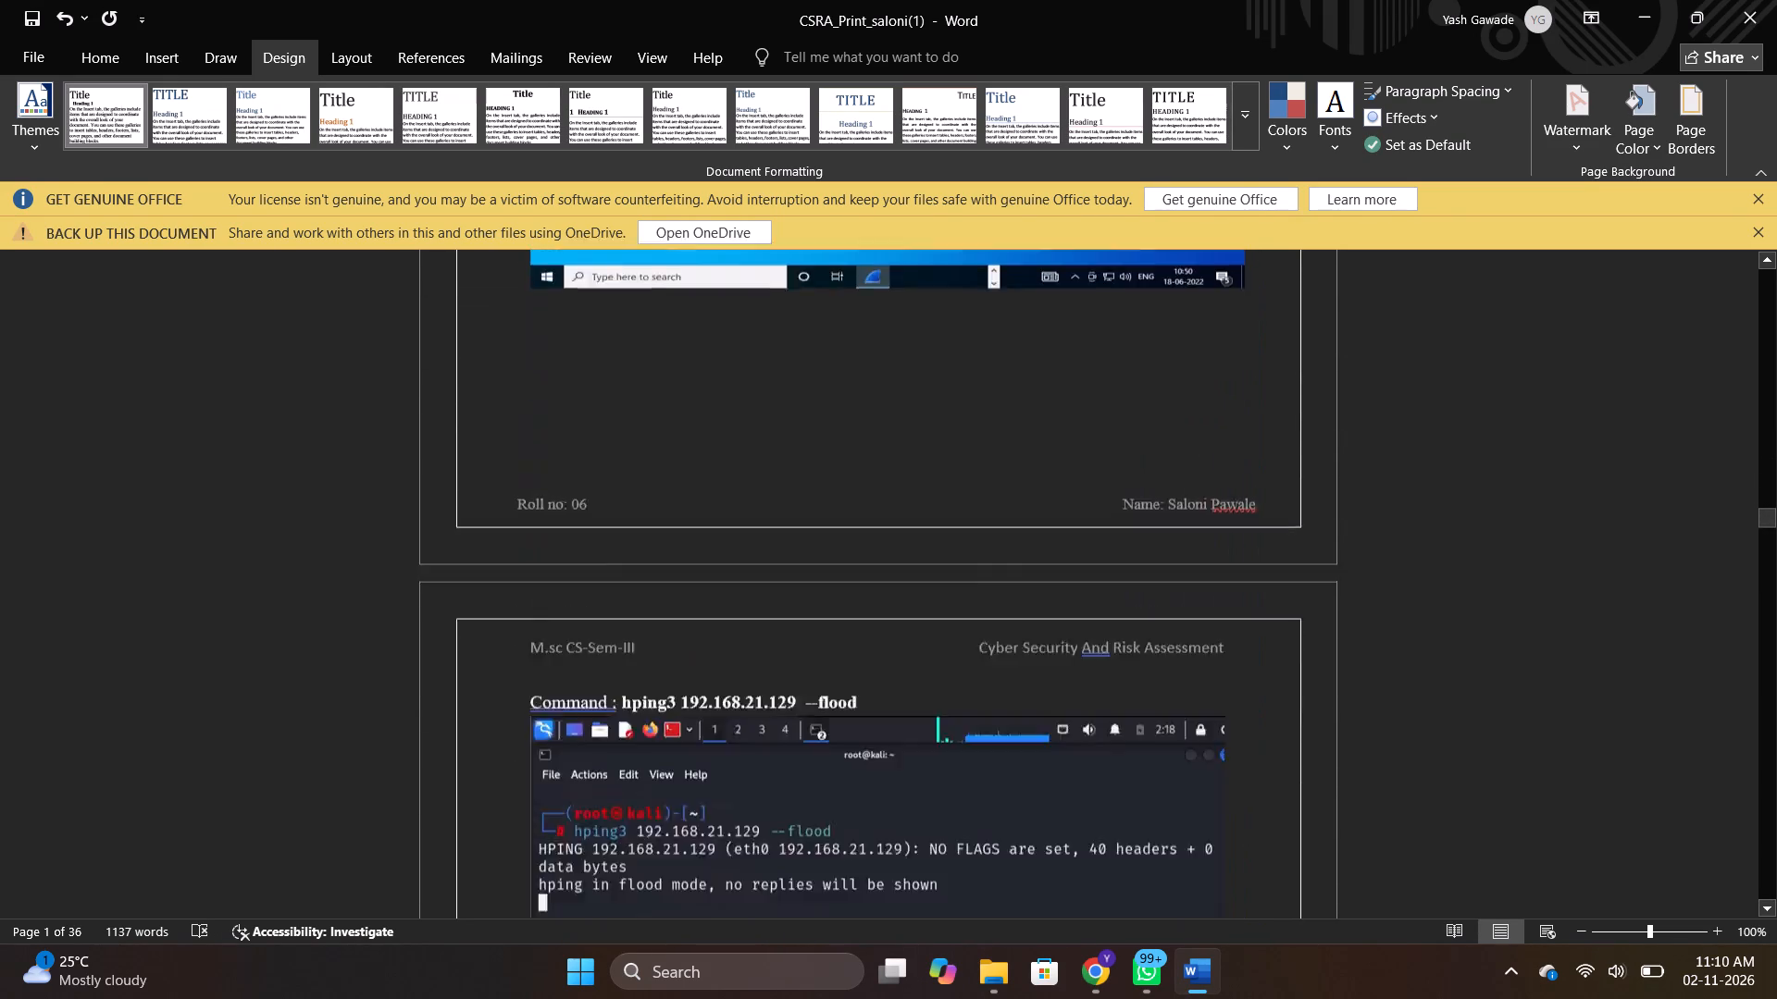
scroll(1067, 625, down, 7)
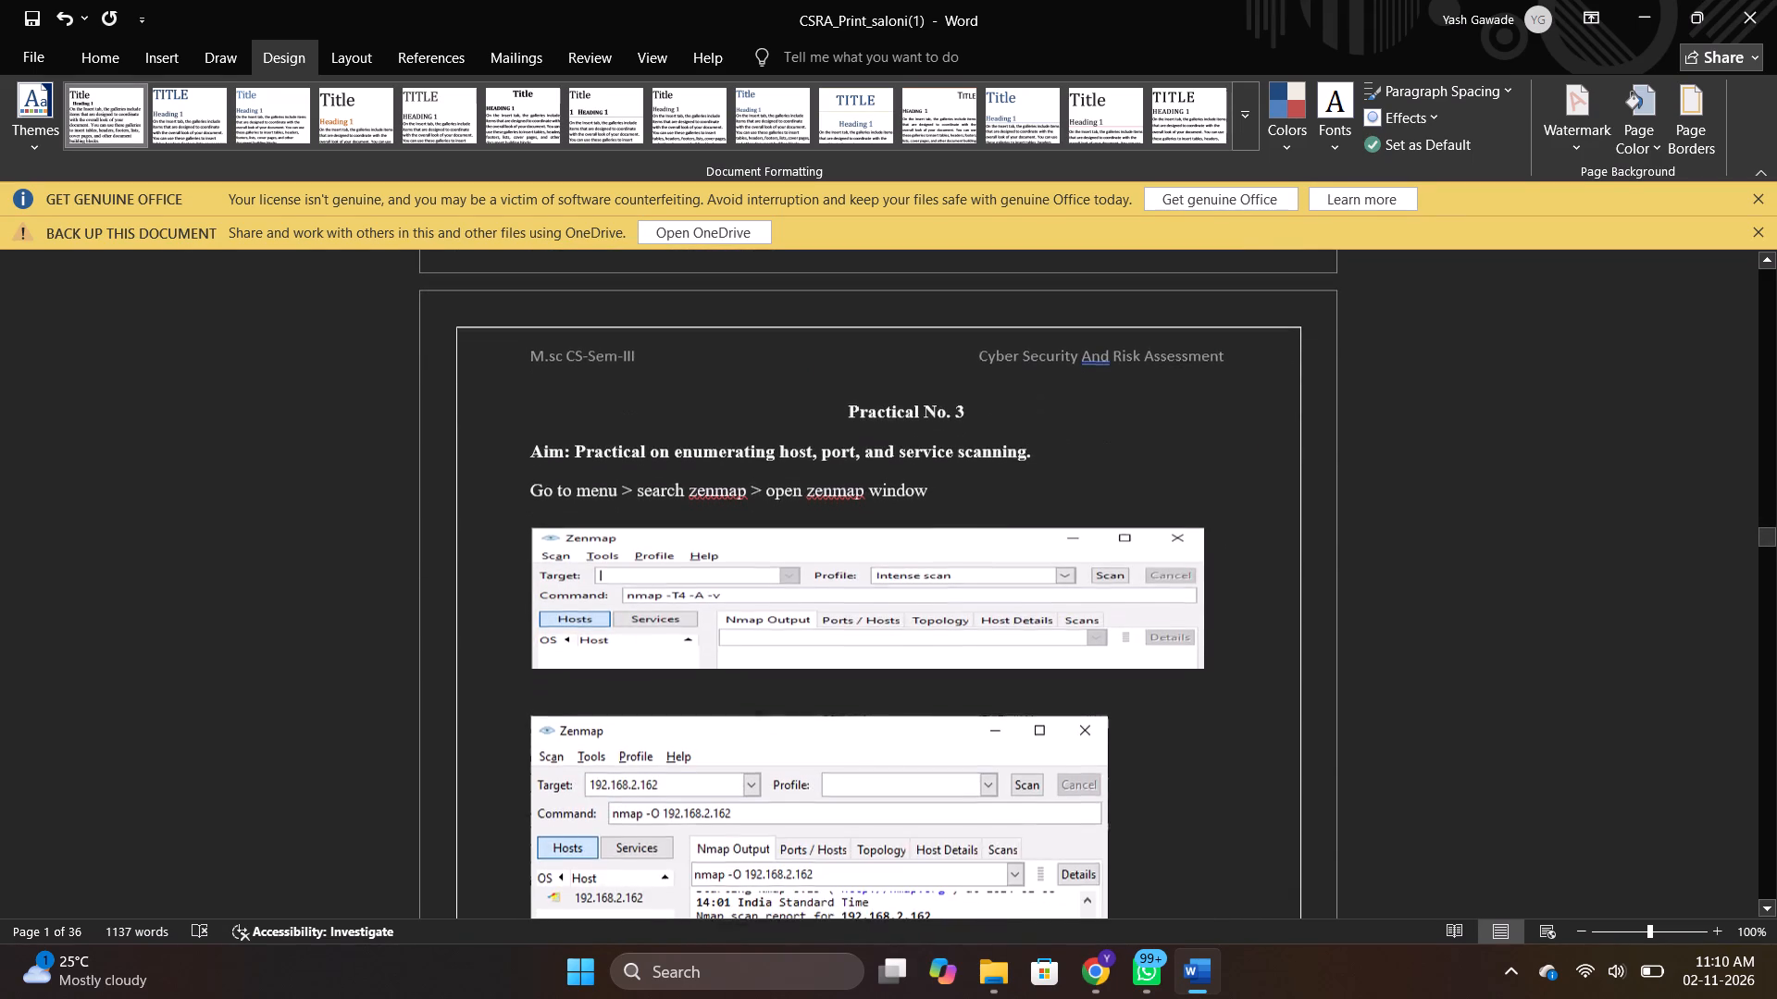
scroll(1067, 625, down, 3)
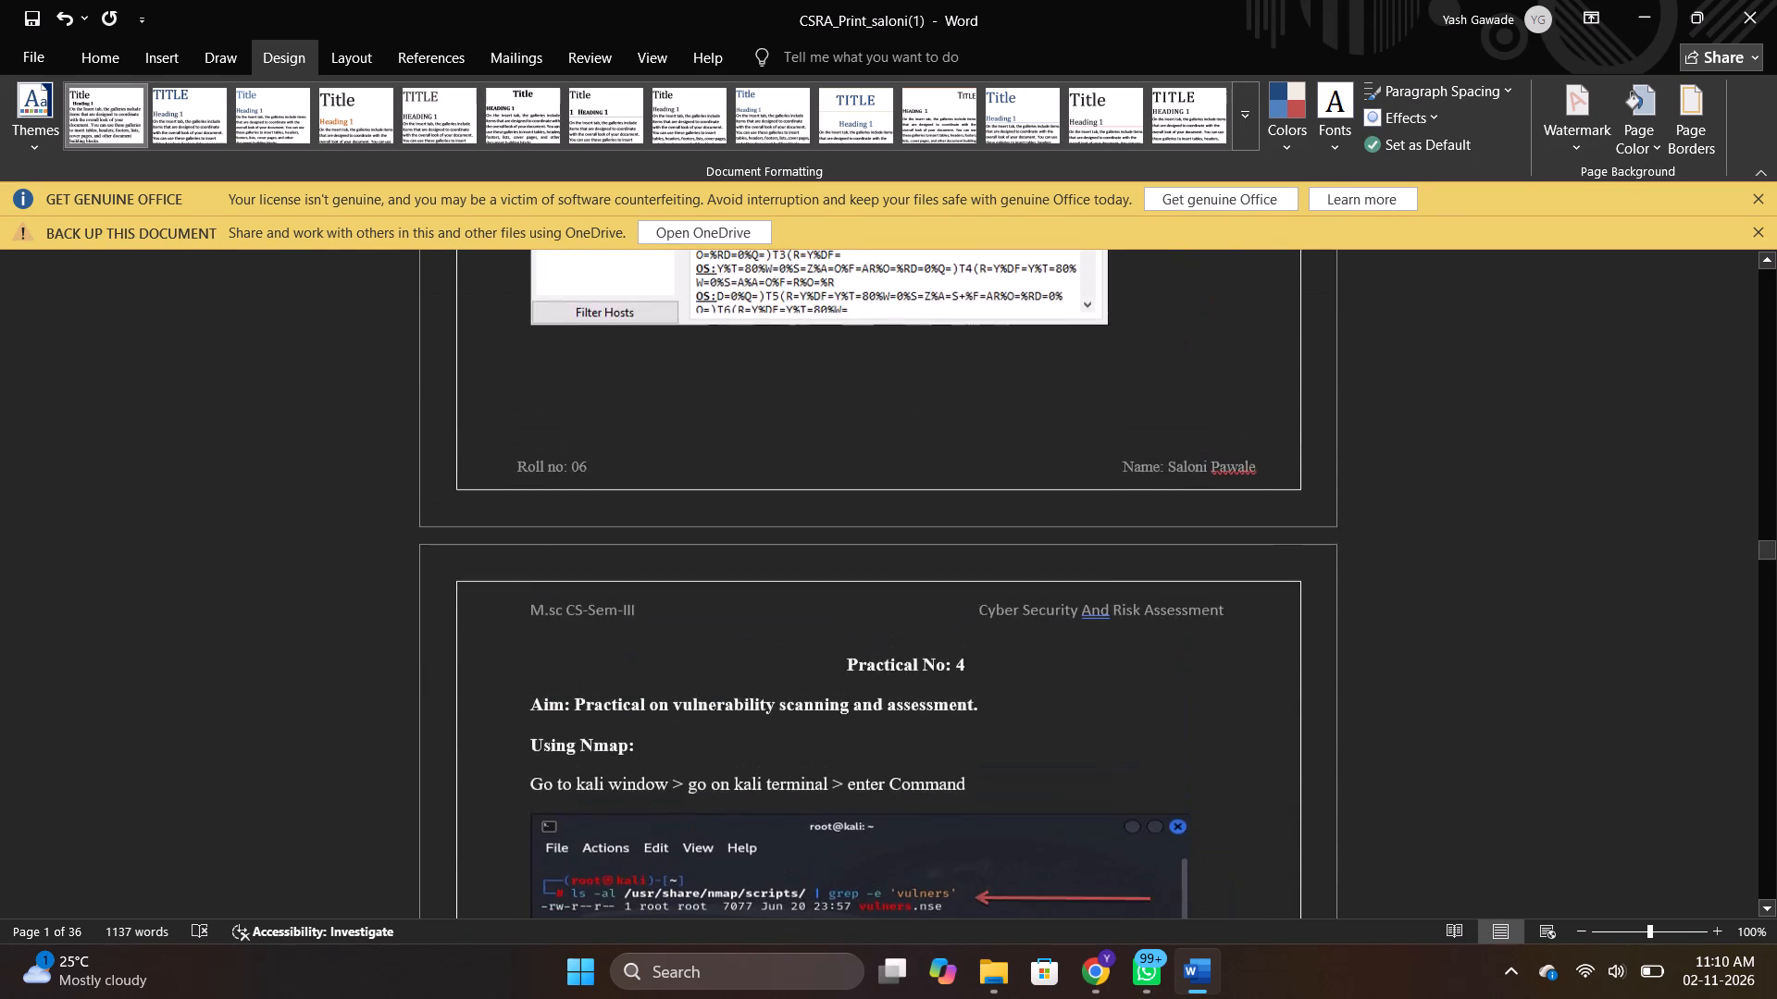
scroll(1067, 625, up, 3)
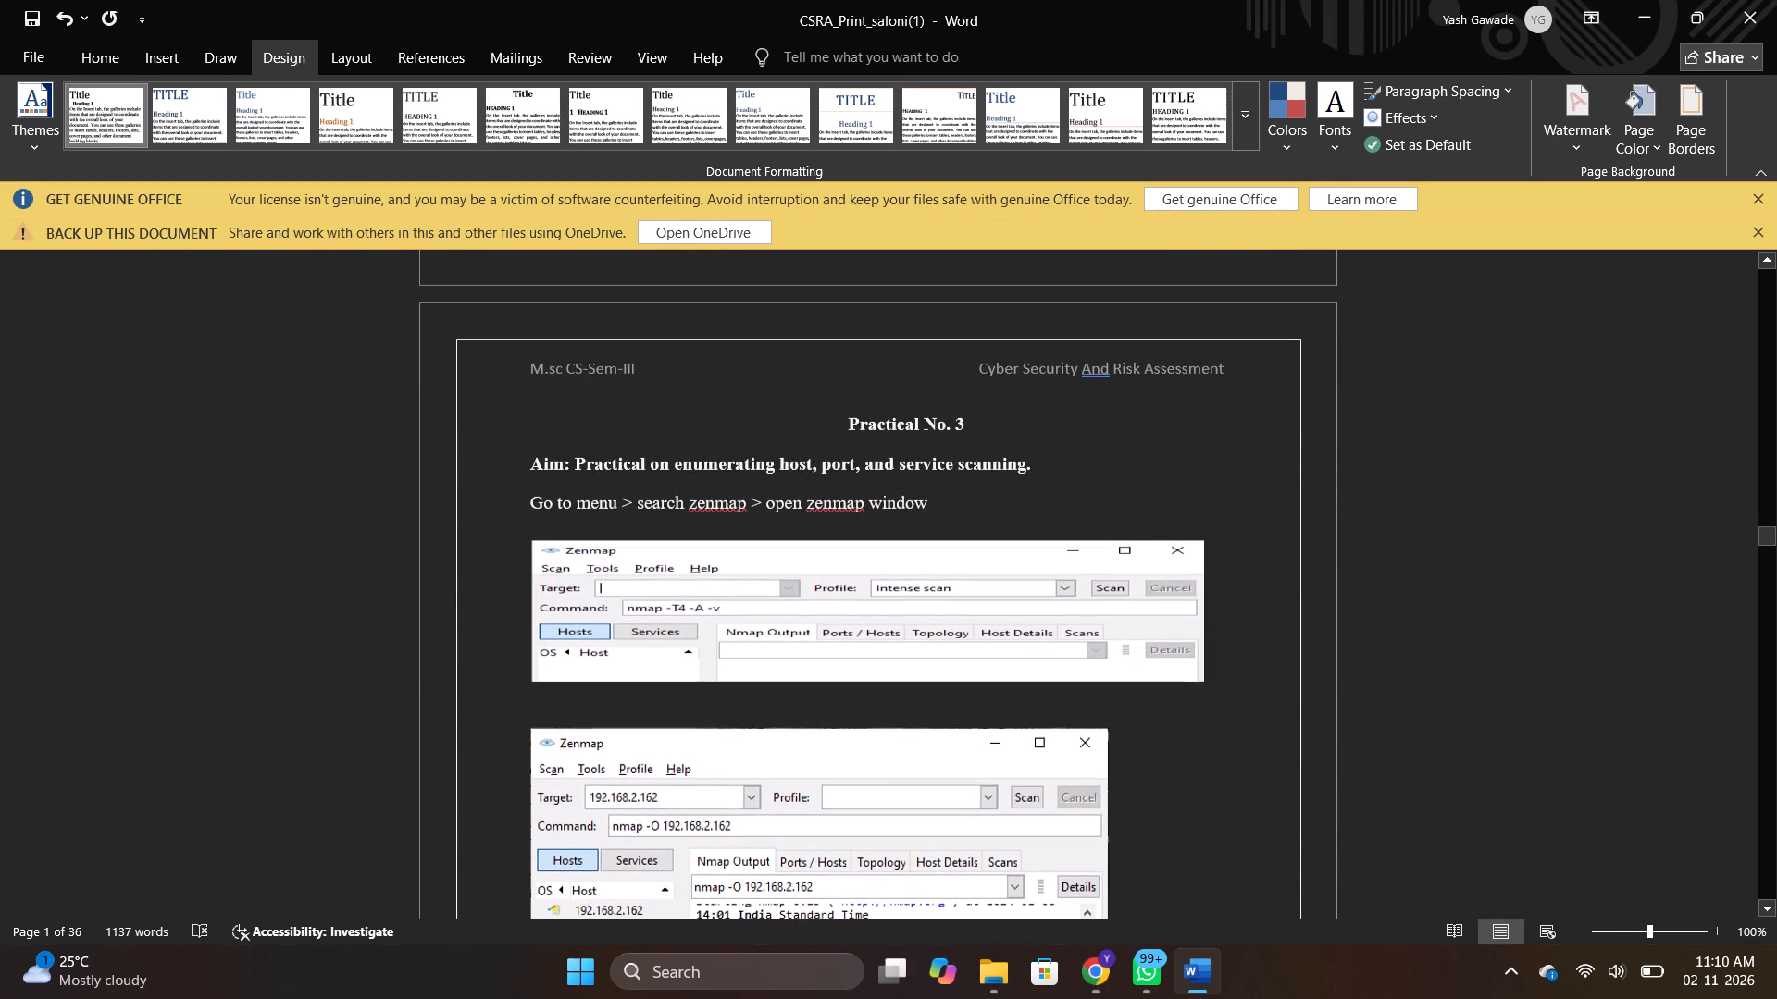
scroll(1067, 625, up, 2)
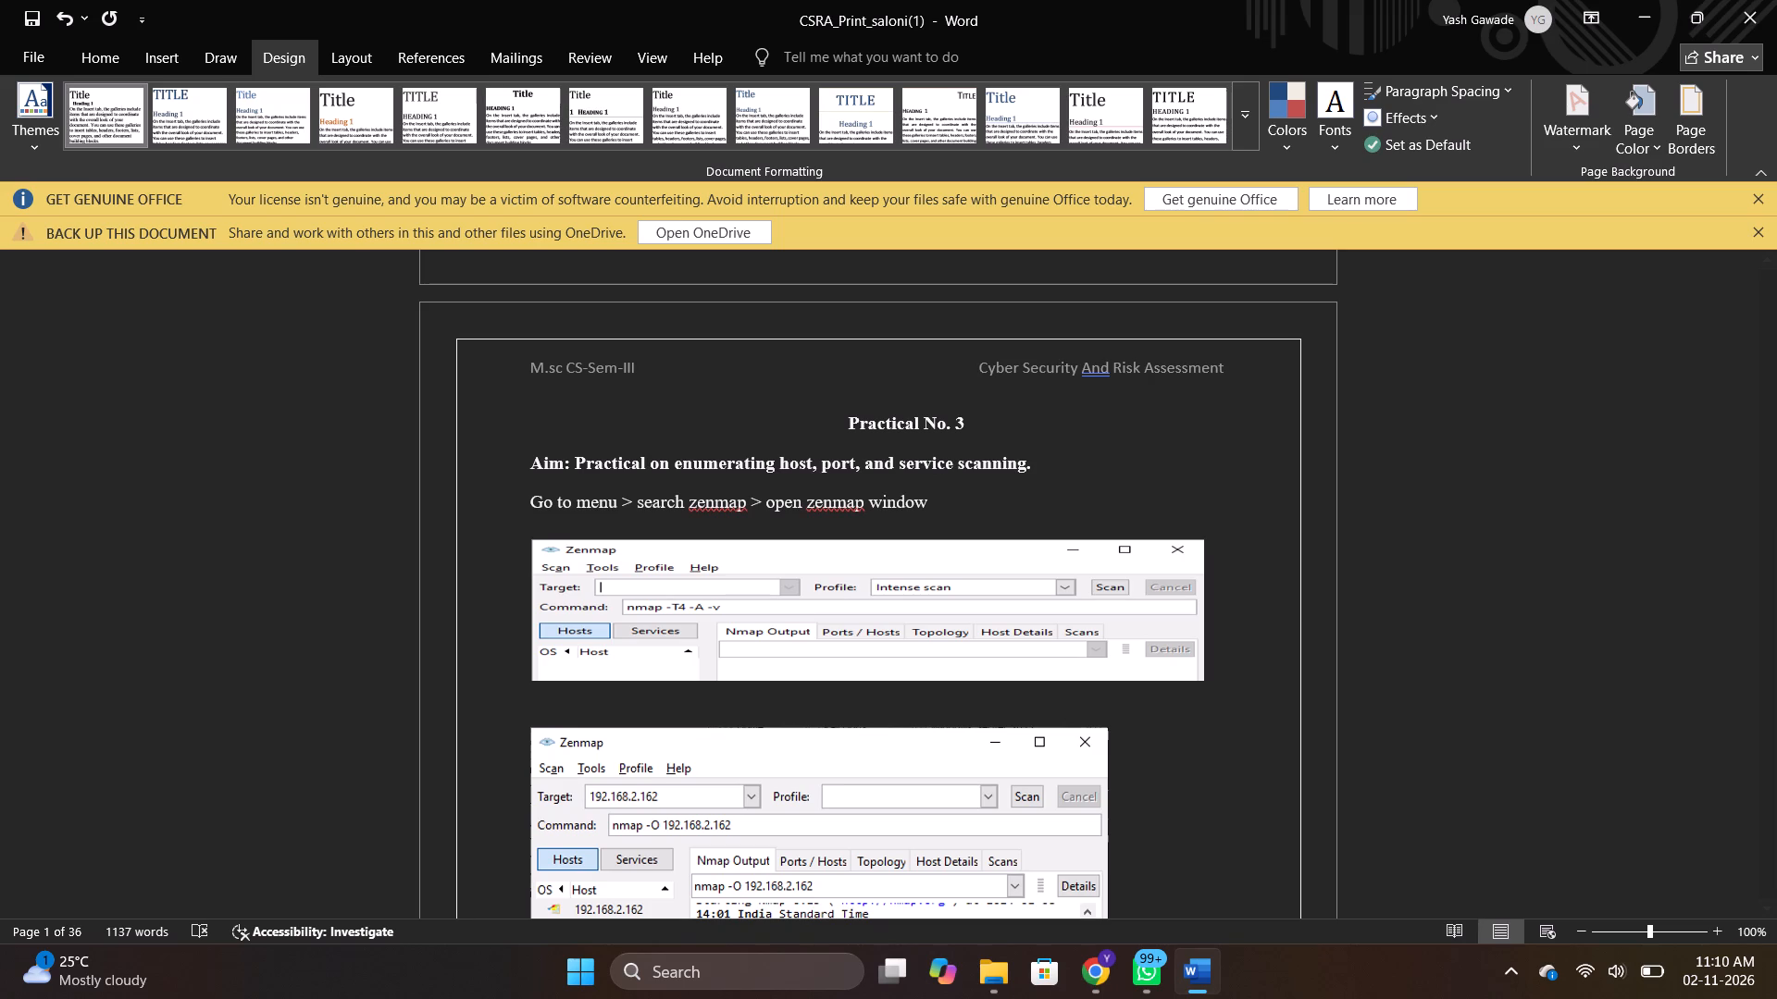
scroll(1067, 625, down, 2)
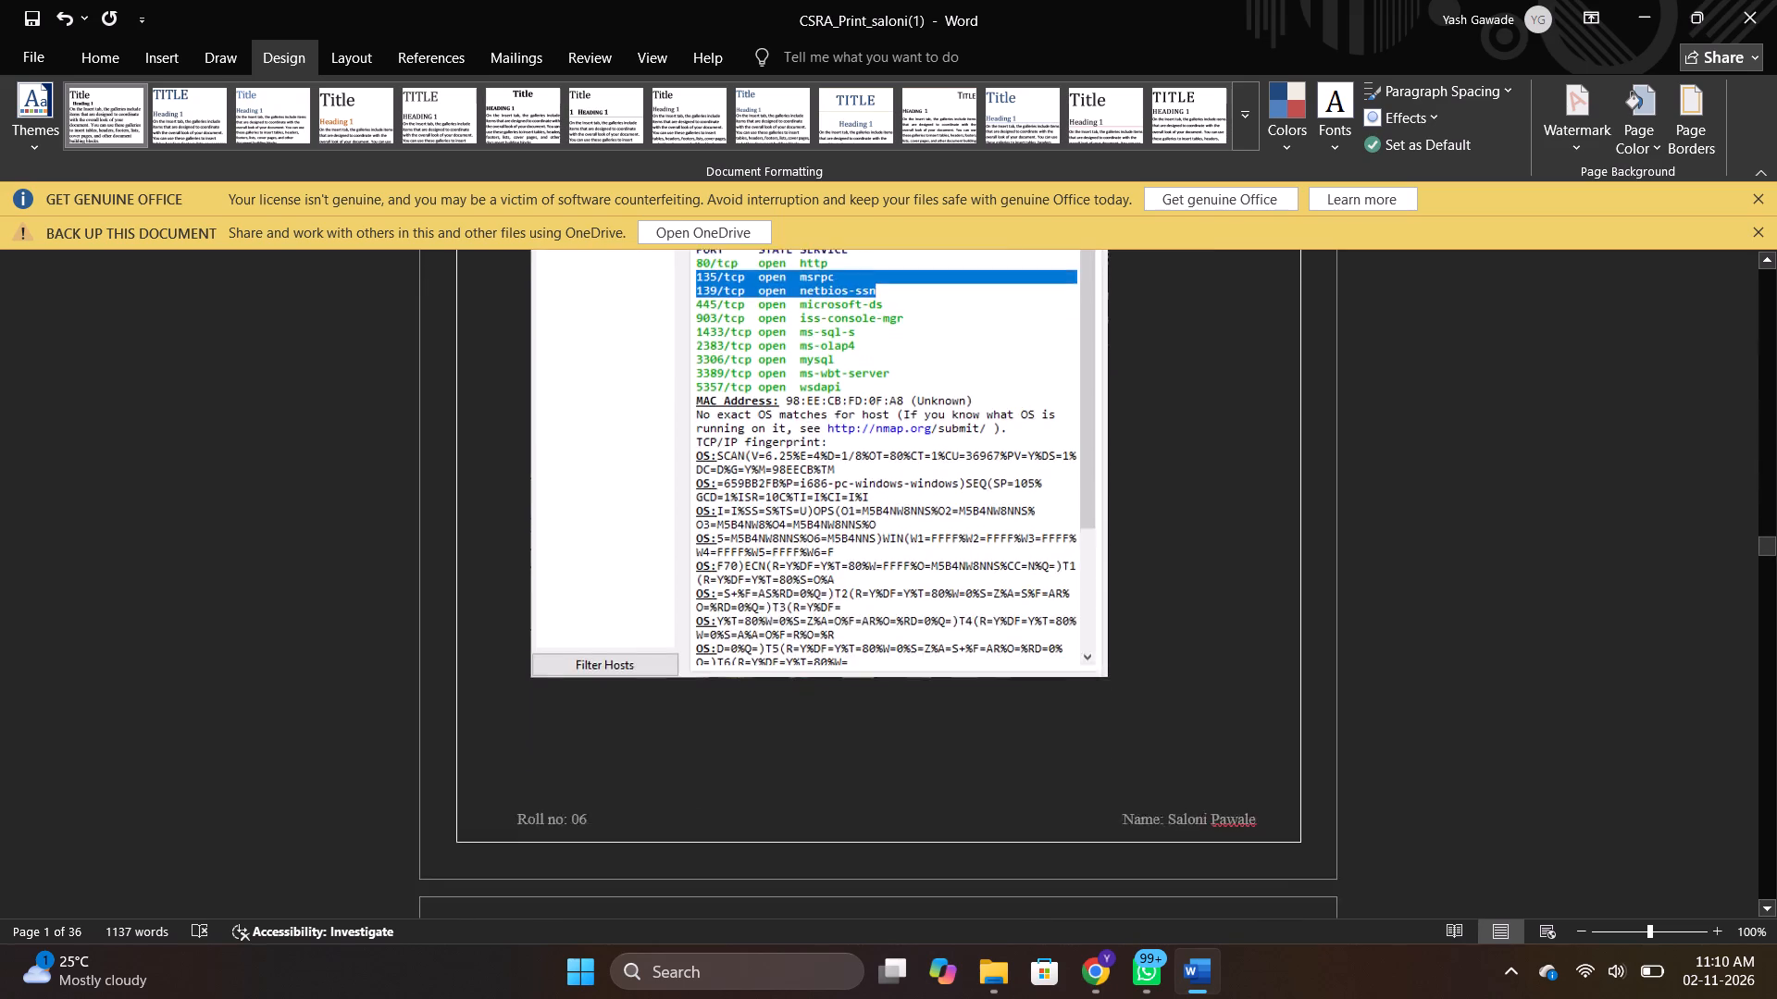
scroll(1067, 625, down, 7)
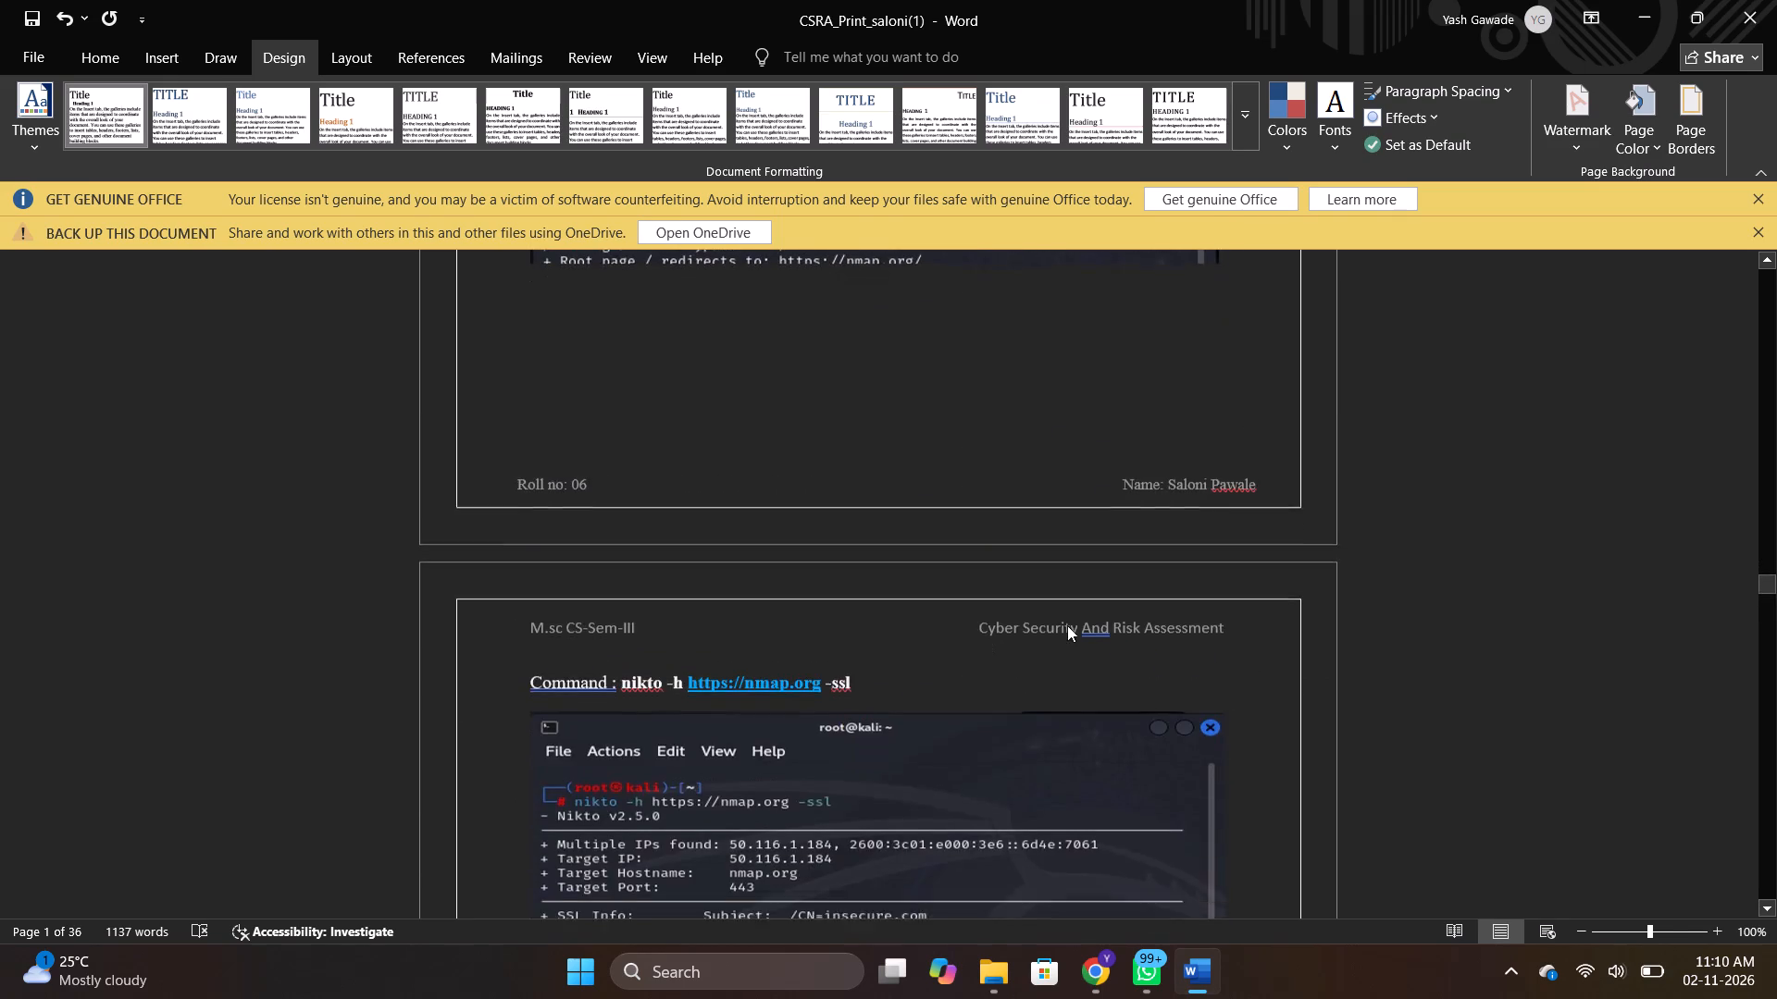
scroll(1067, 625, down, 7)
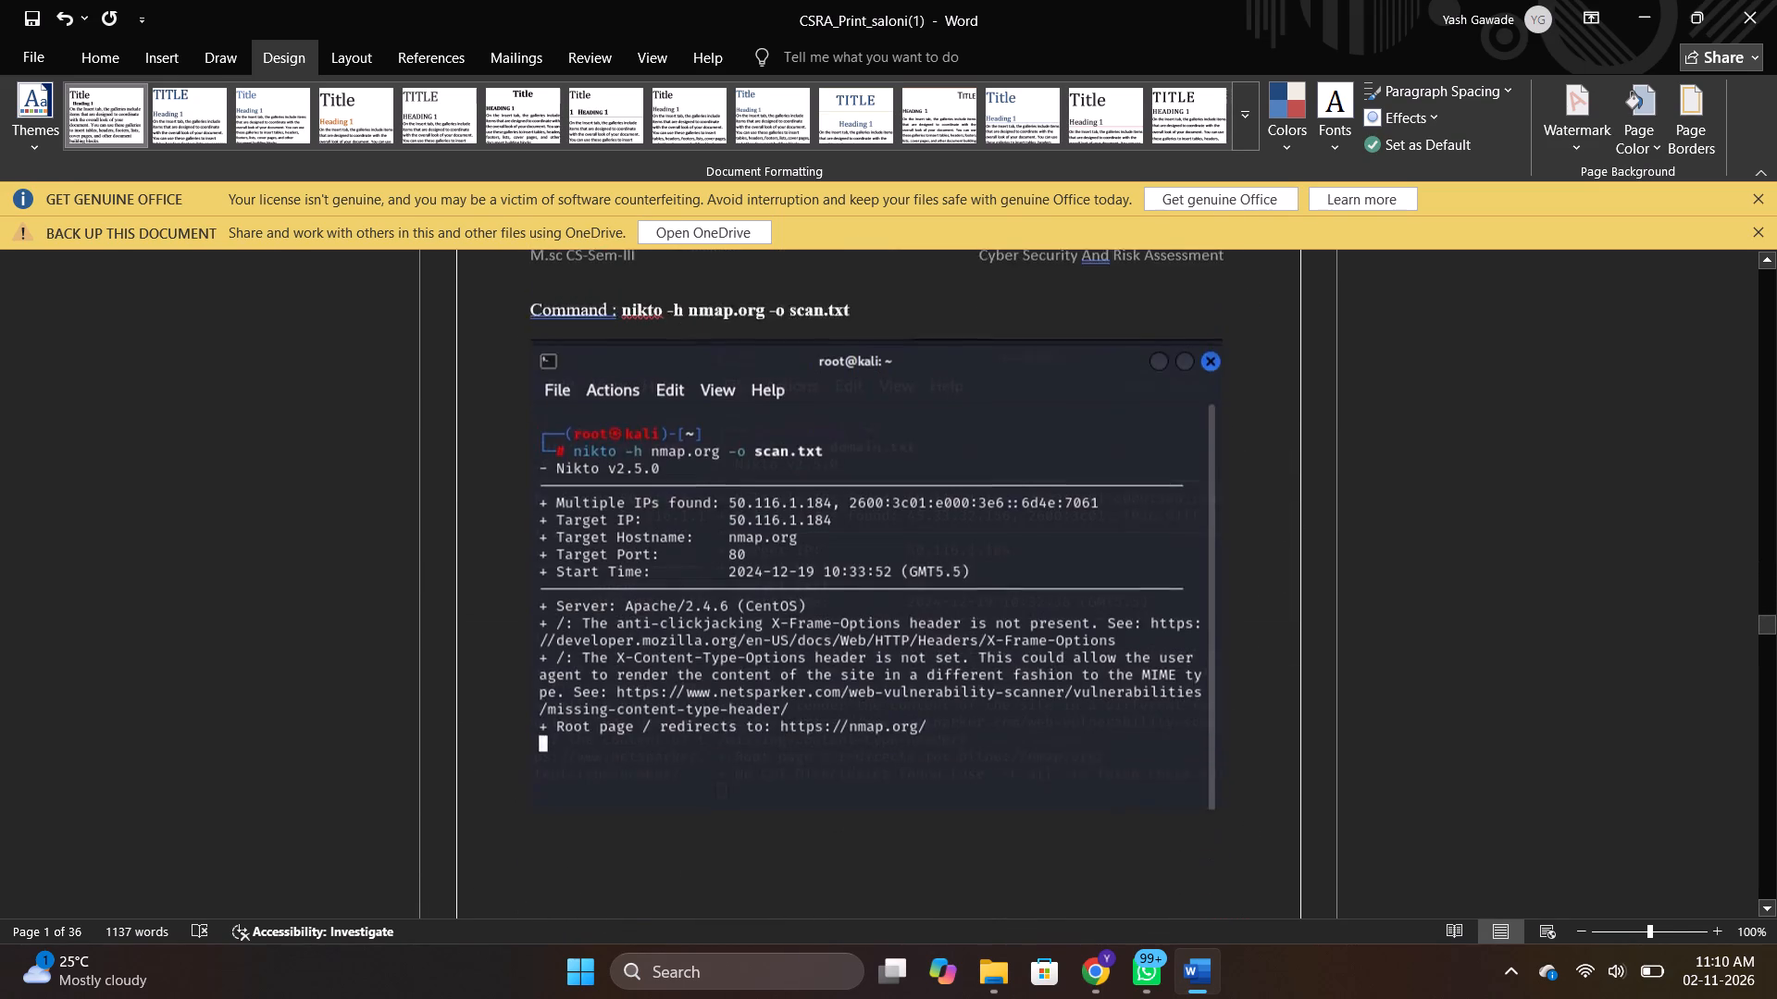
scroll(1067, 625, down, 6)
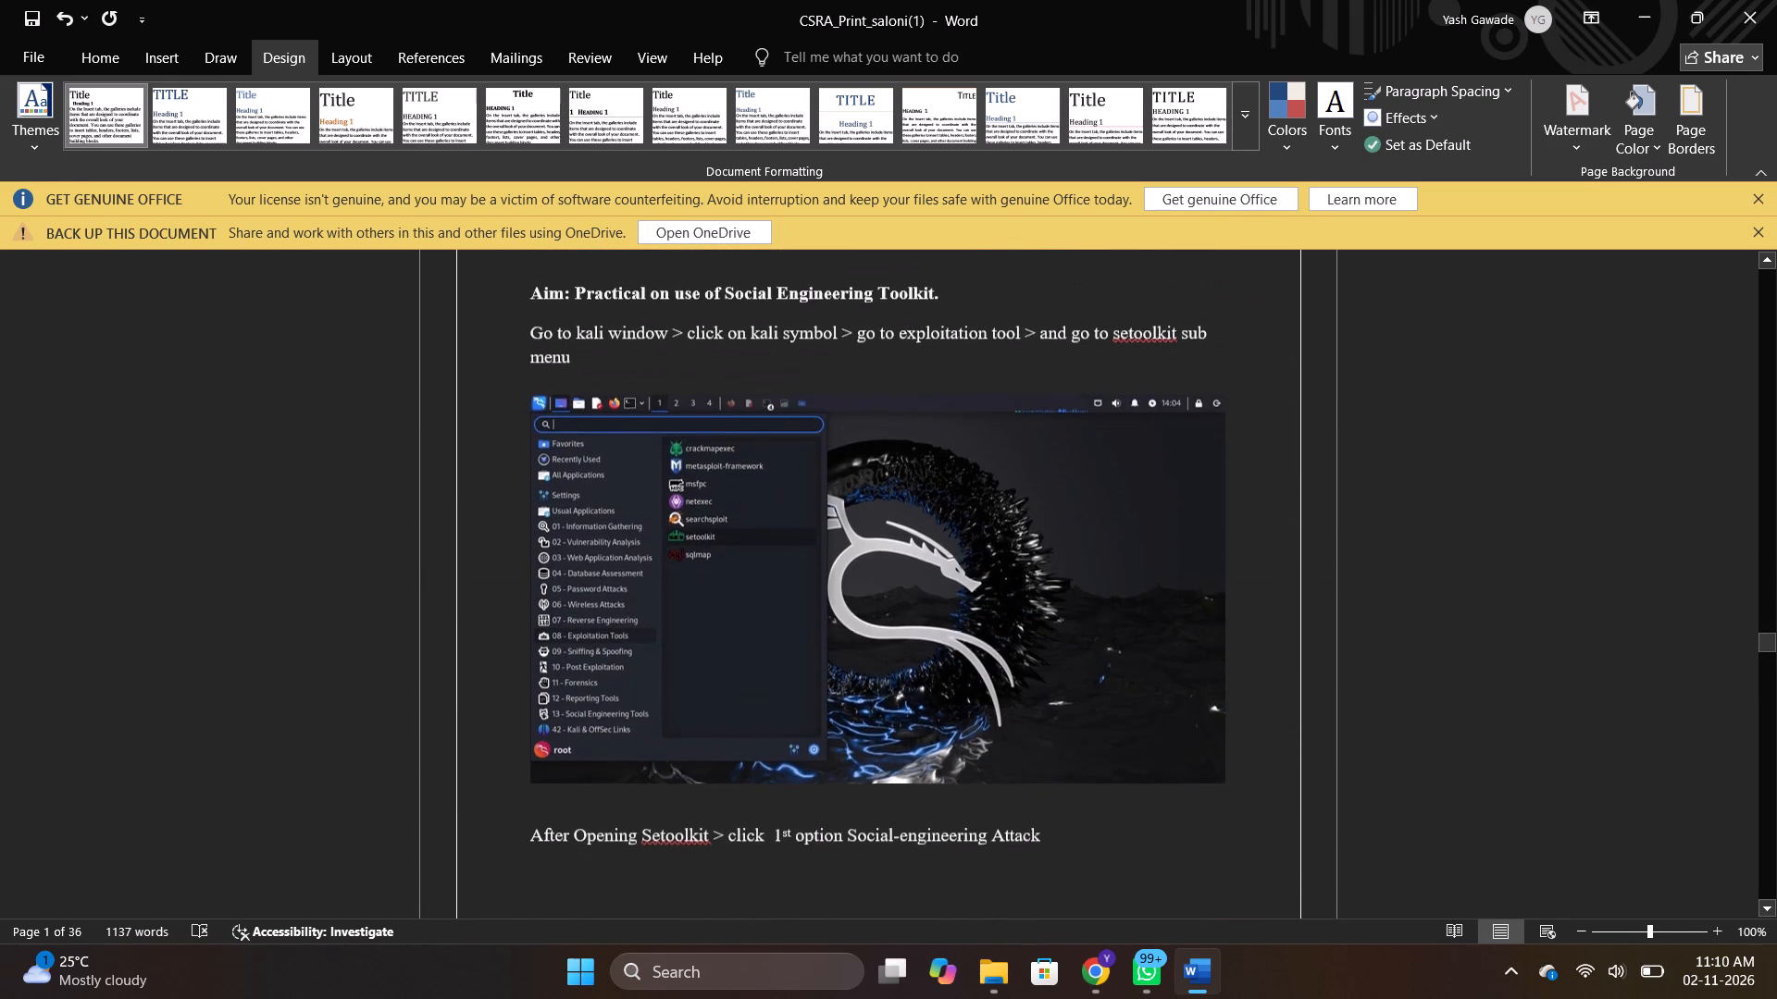
scroll(1067, 625, down, 6)
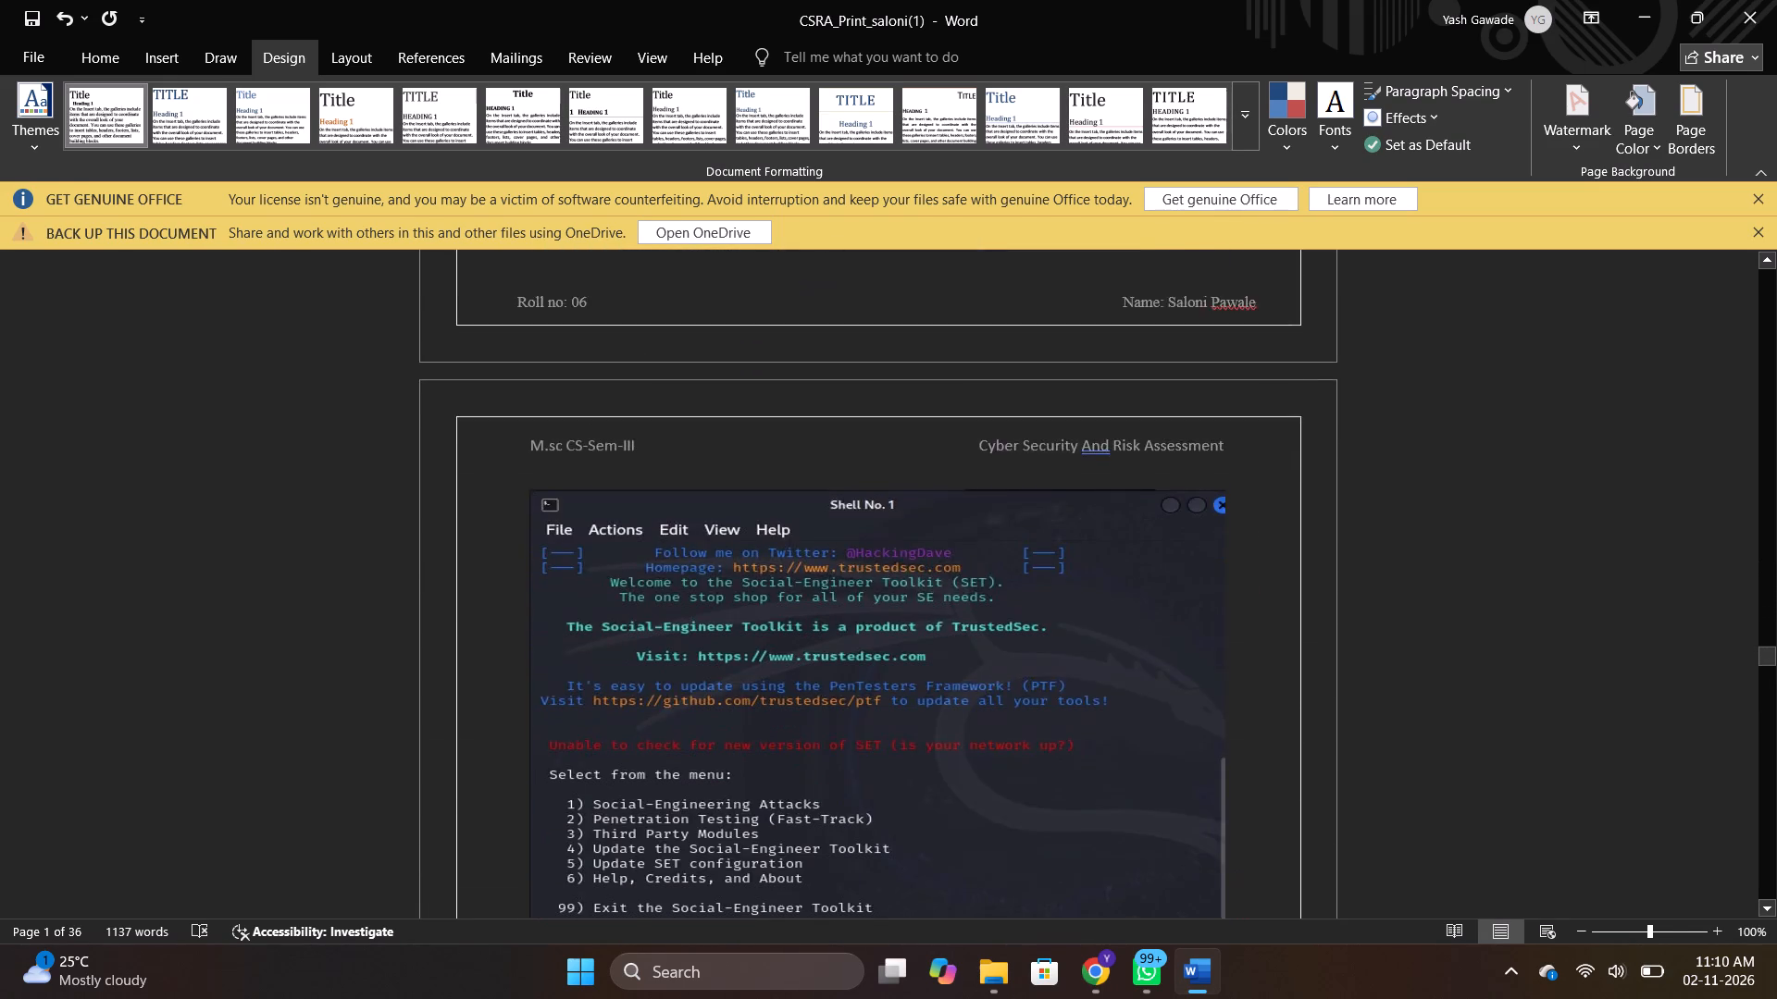
scroll(1067, 625, down, 5)
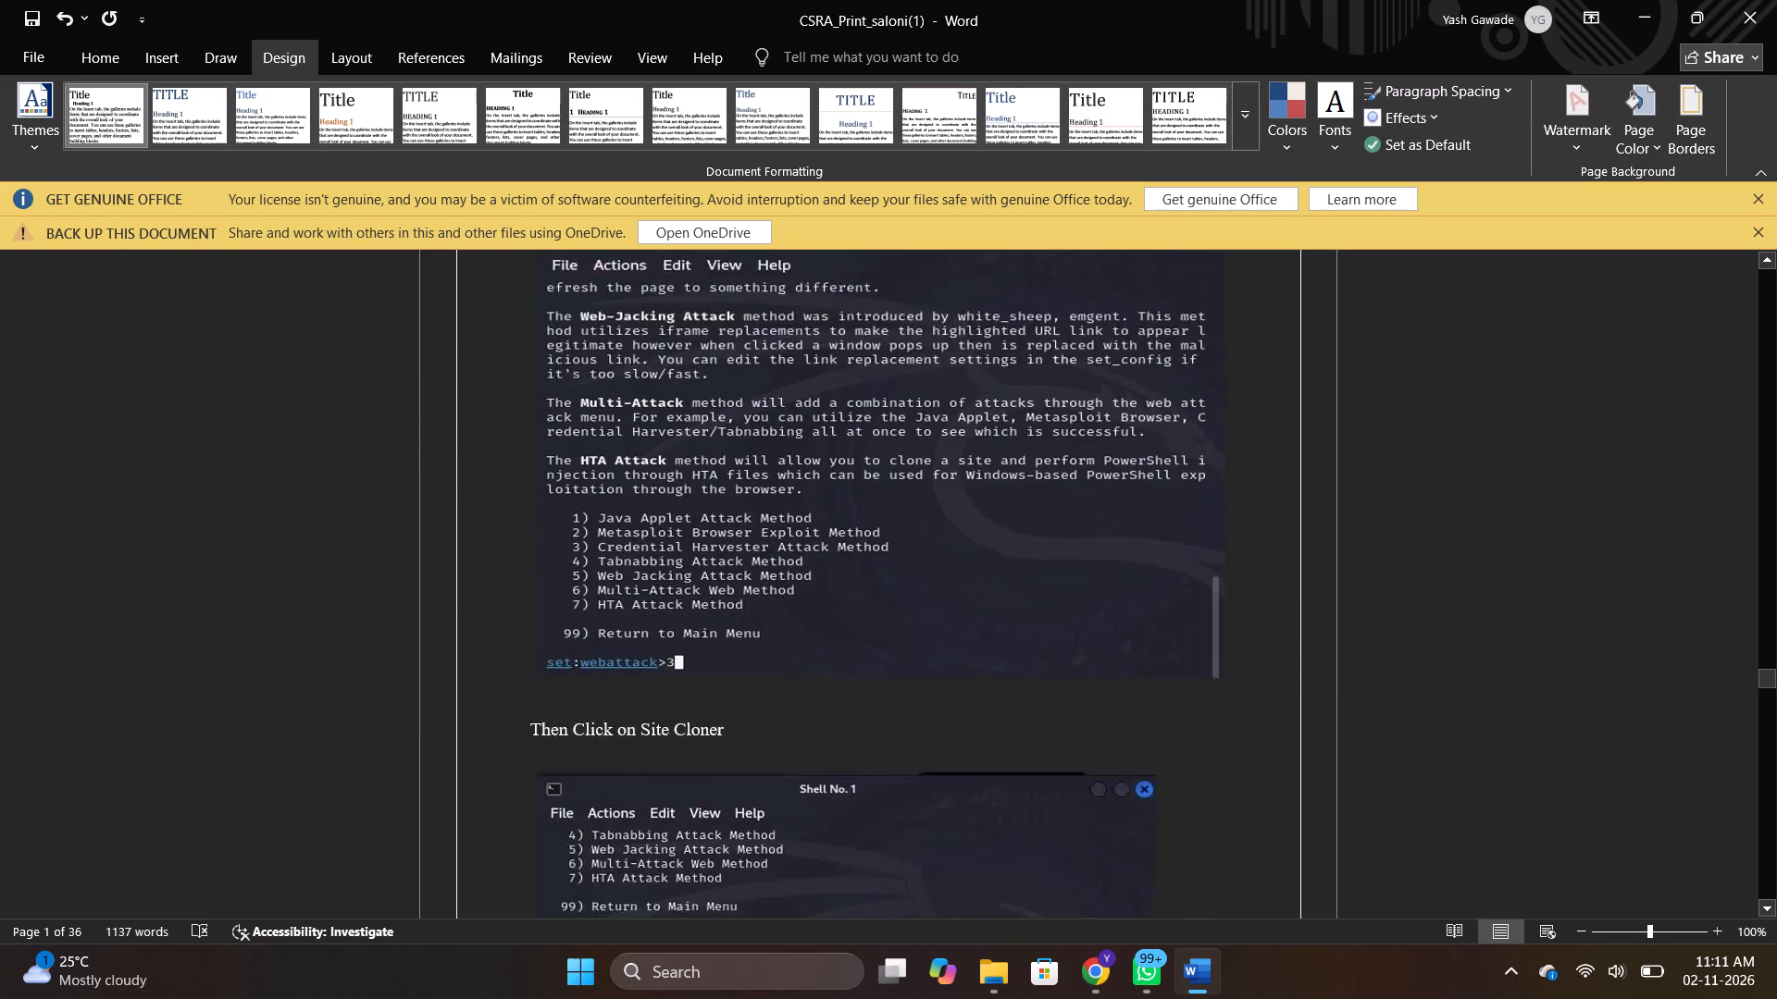
scroll(1067, 625, down, 4)
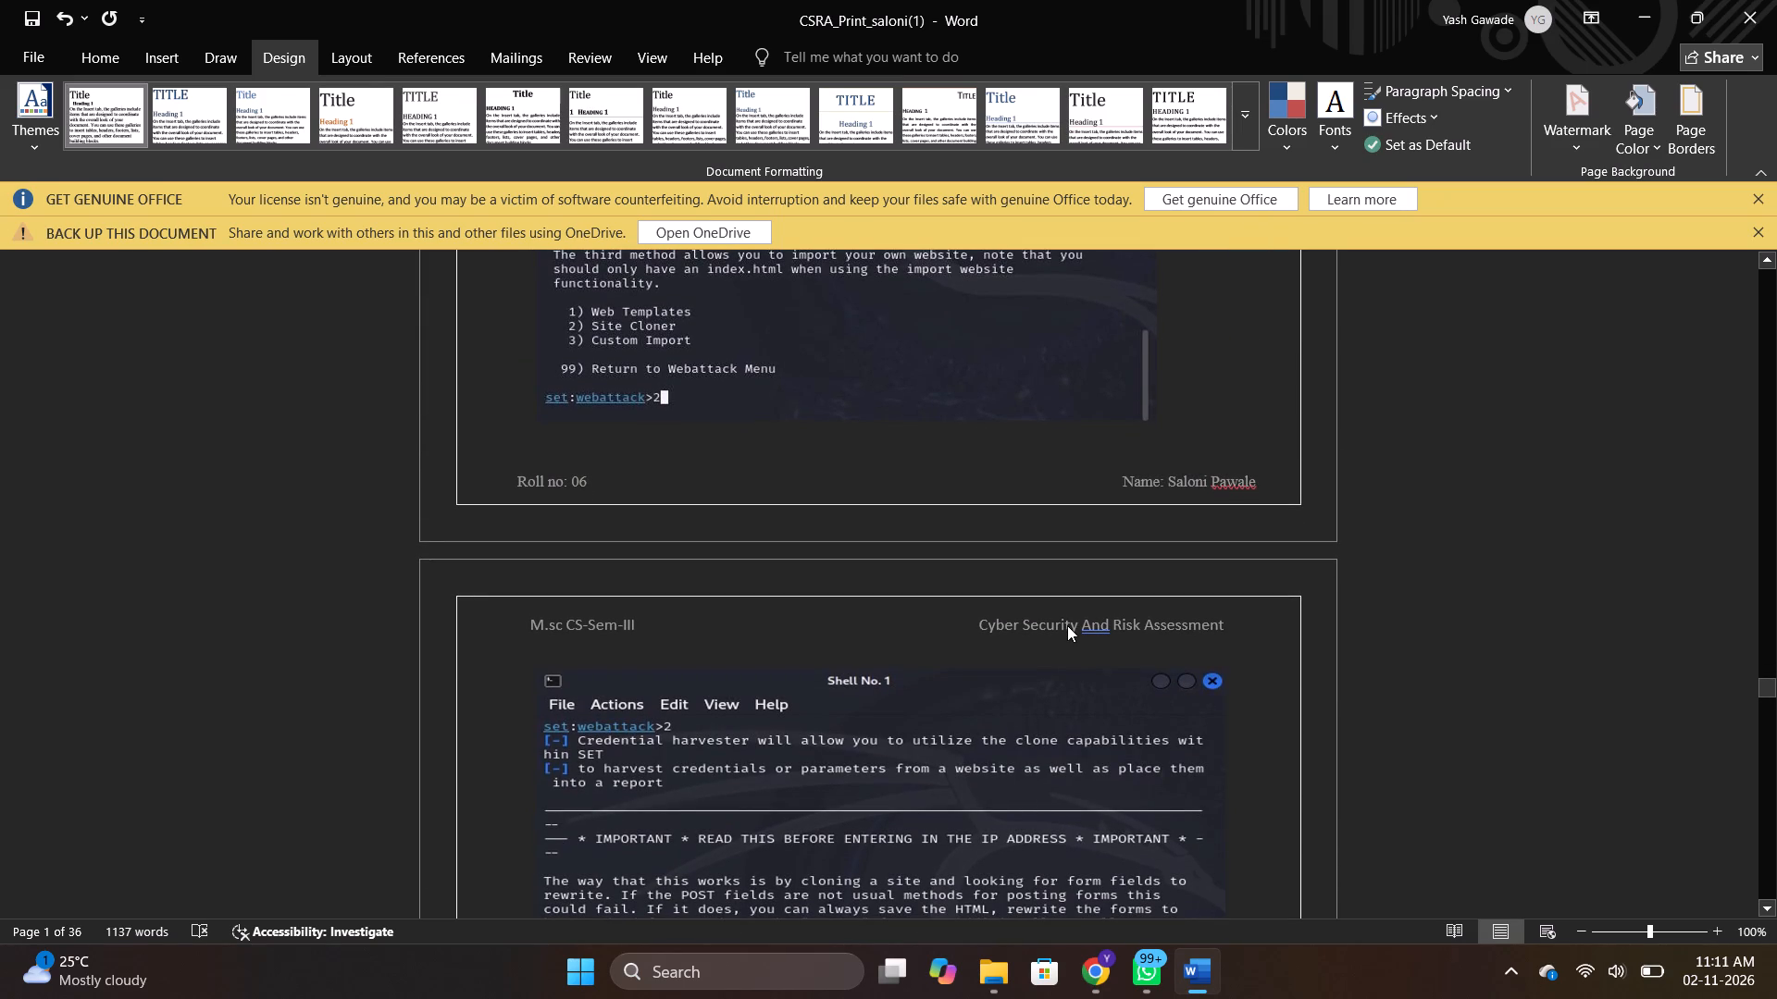
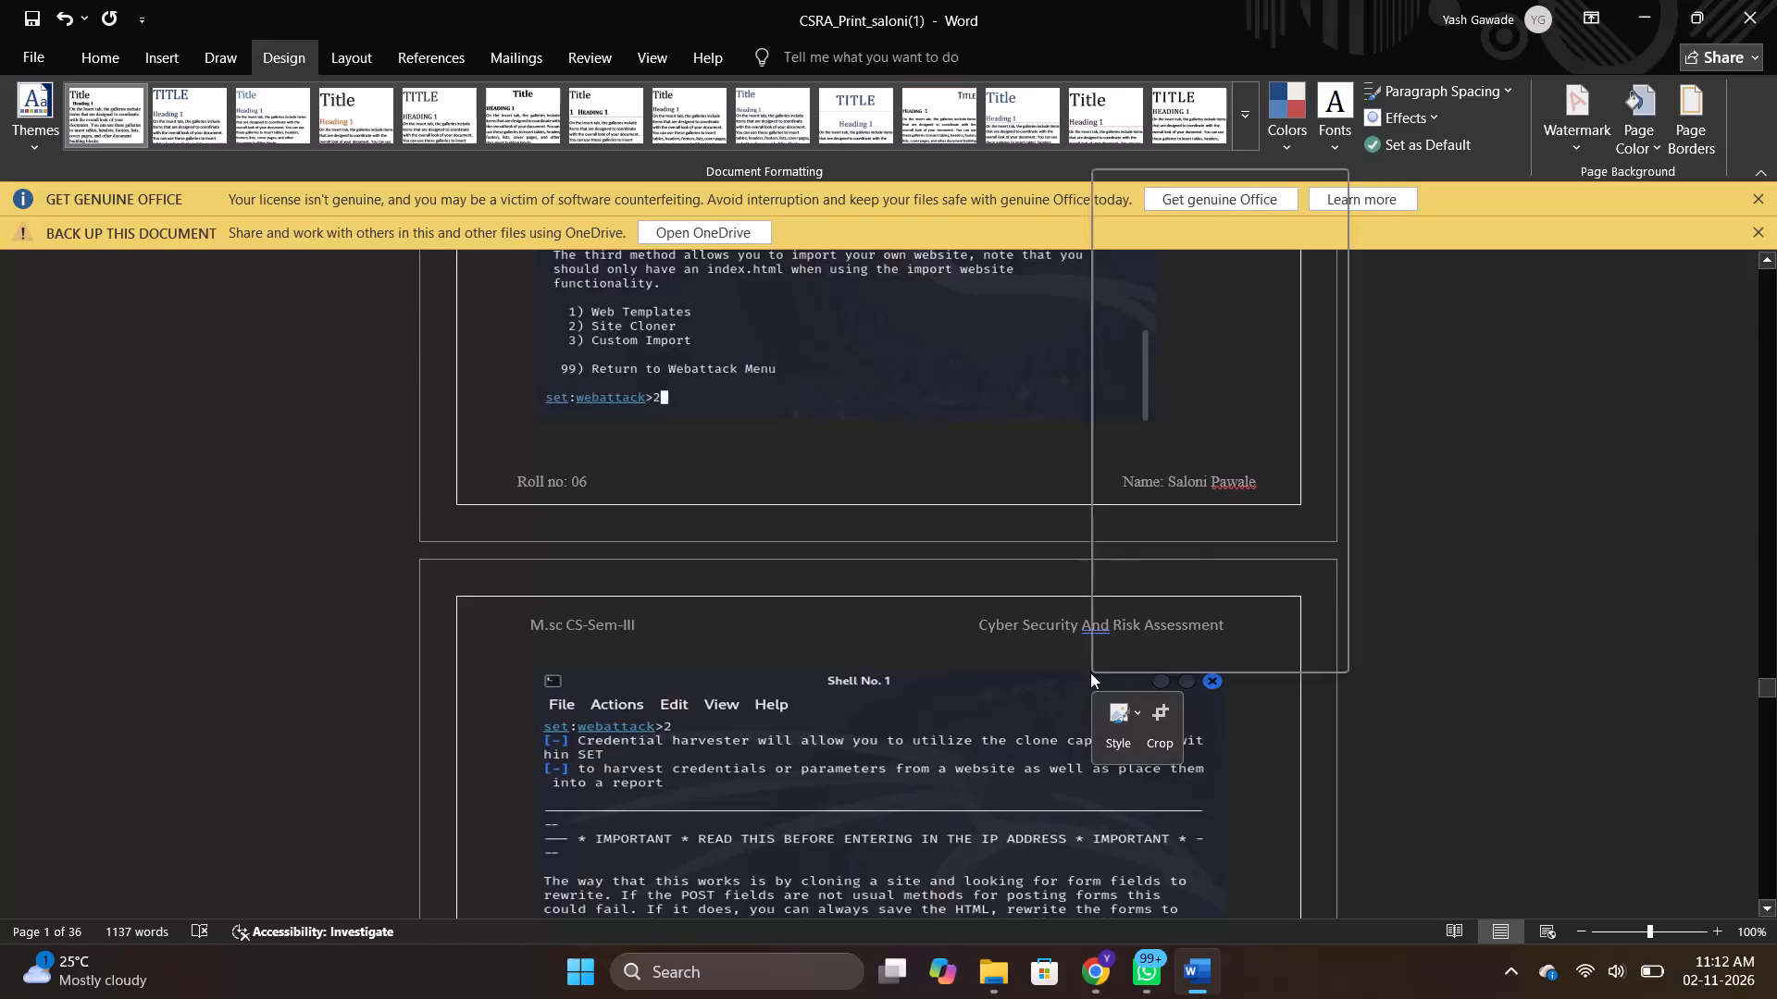
Look through the report from the Social Engineering Toolkit pages to the zaproxy practical, including a zoomed-out overview, examining borders and page layout.
scroll(1090, 672, down, 2)
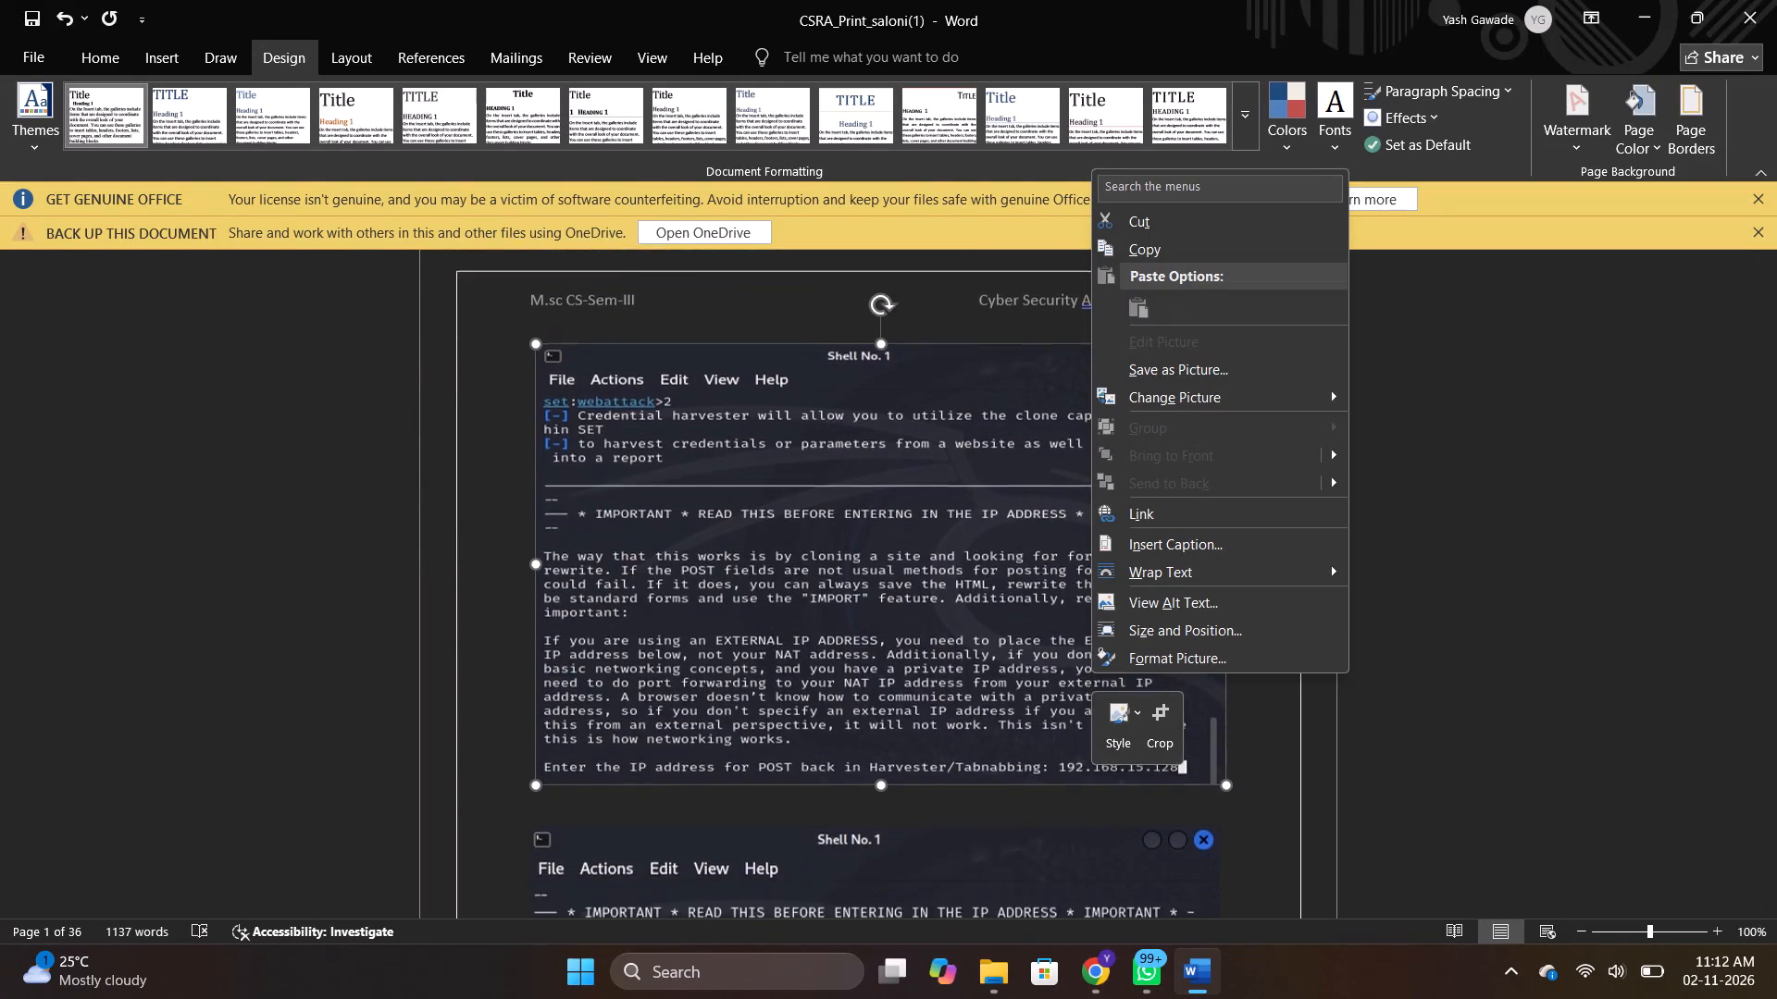
scroll(1090, 672, down, 7)
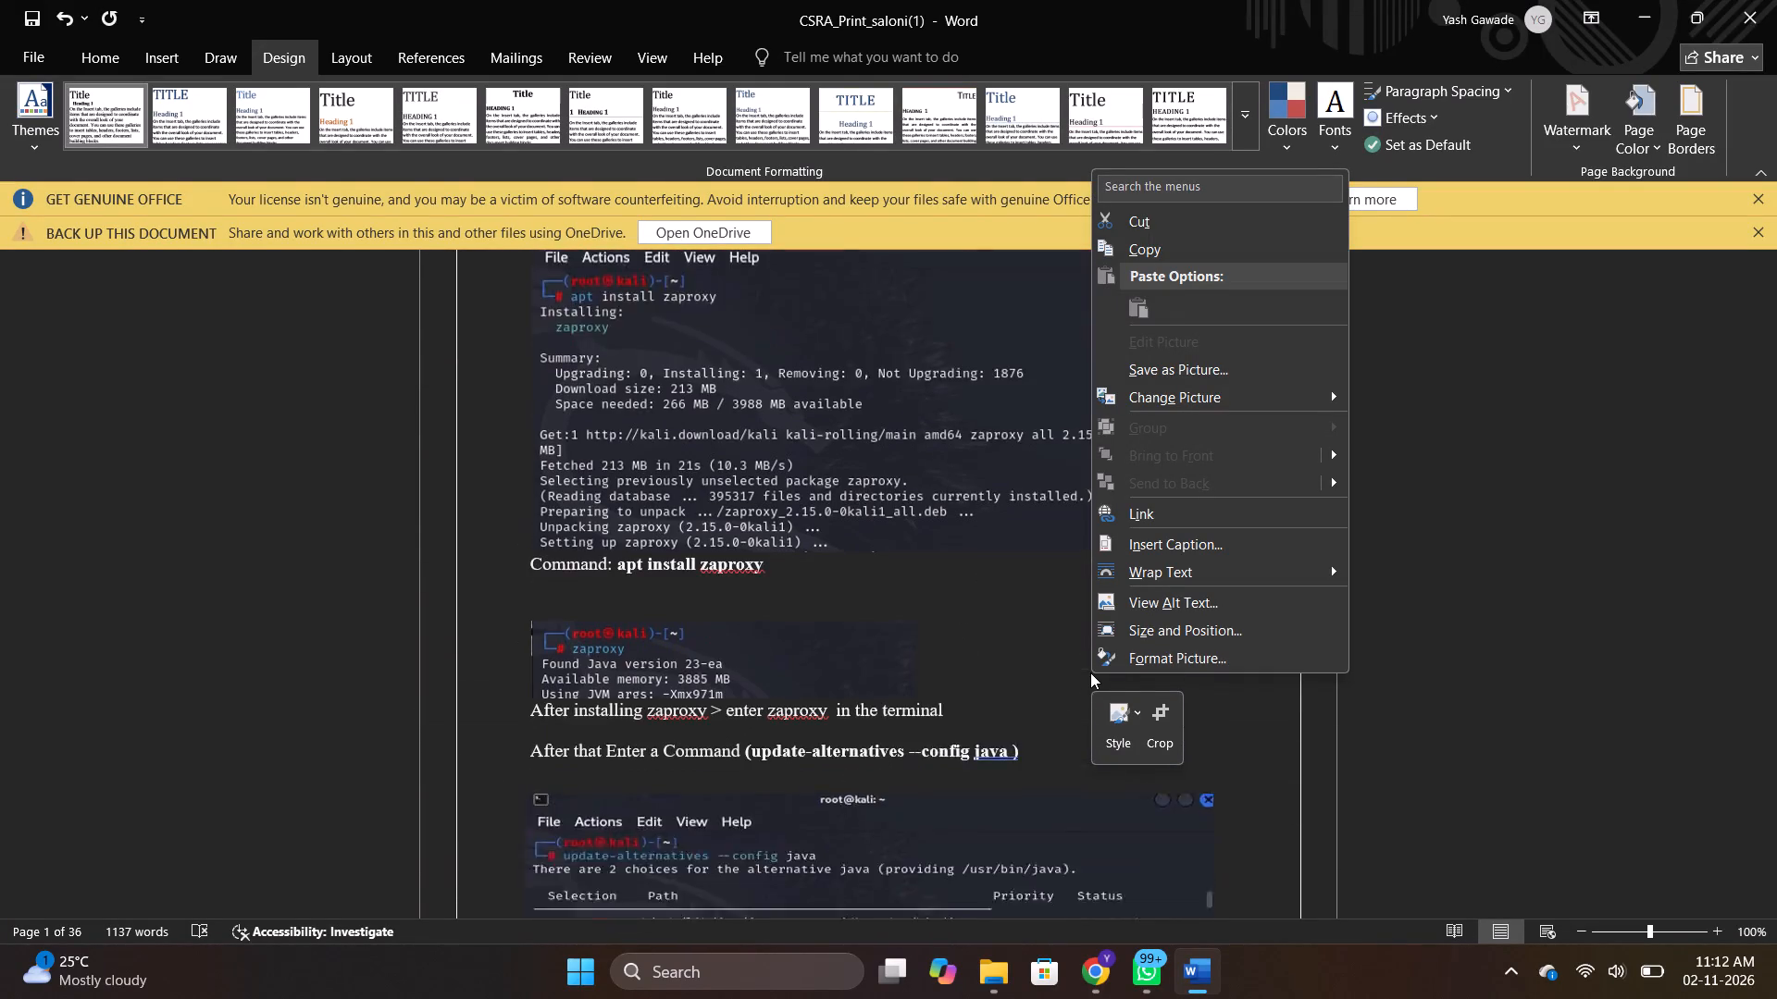
scroll(1090, 672, down, 1)
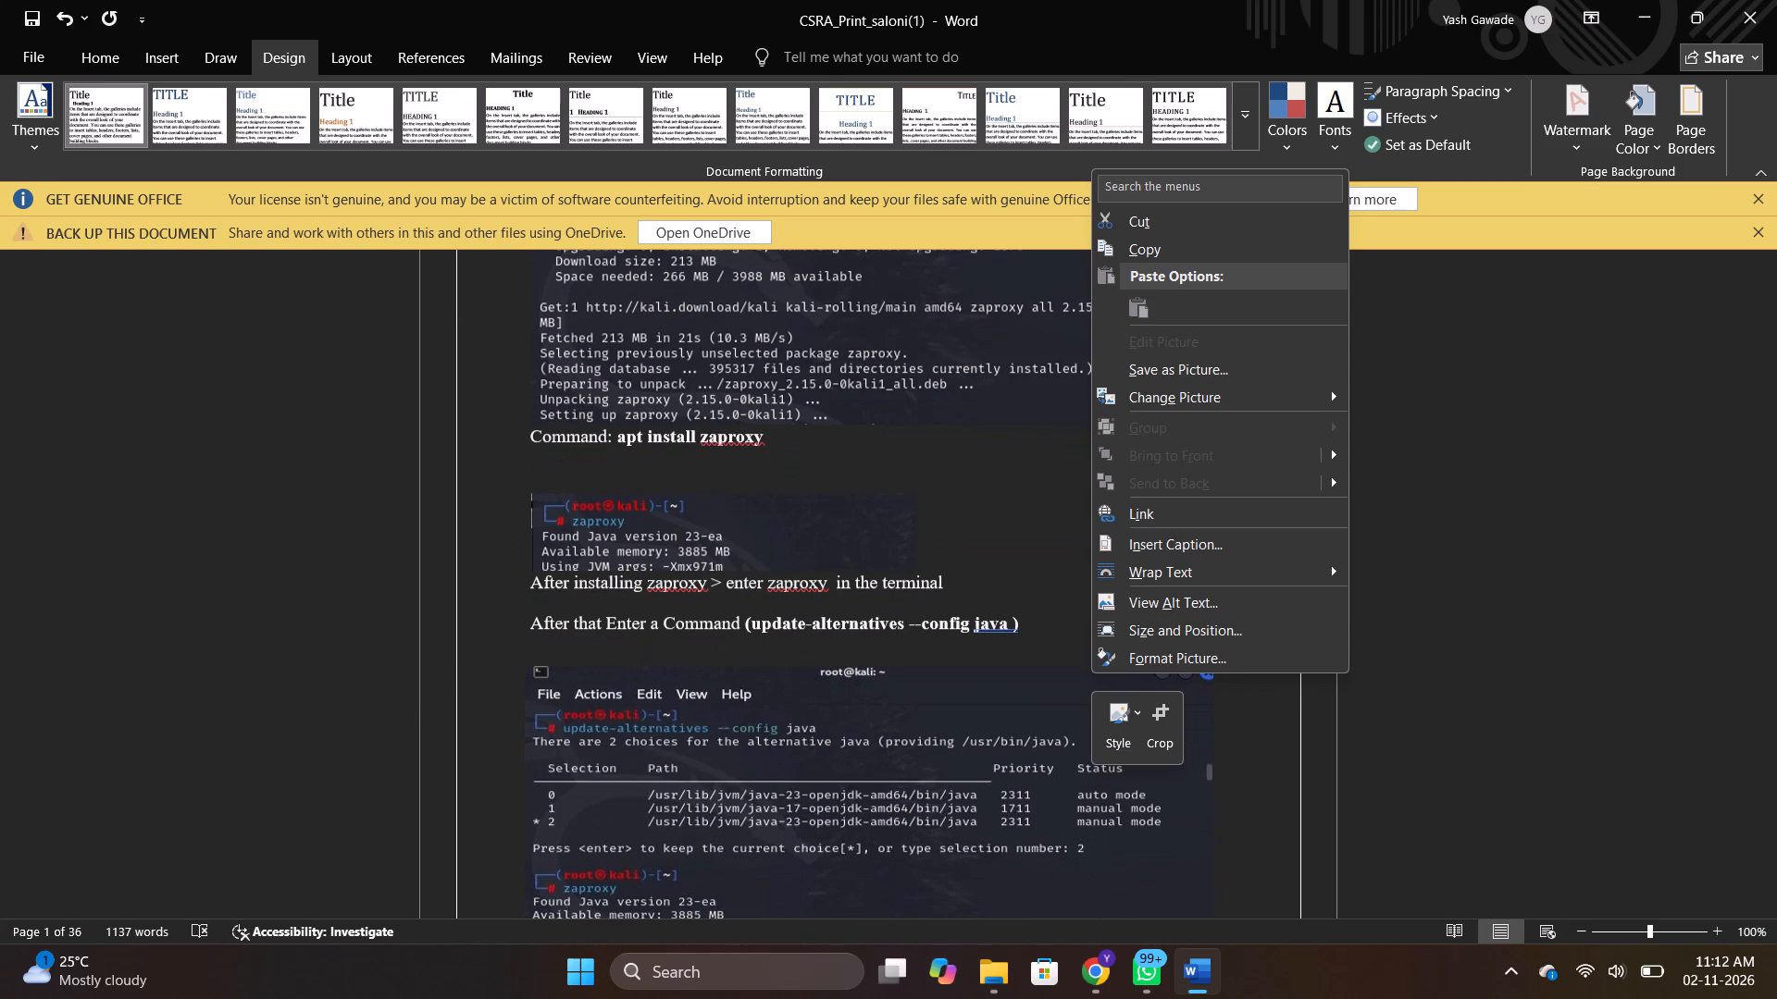
scroll(1087, 491, down, 2)
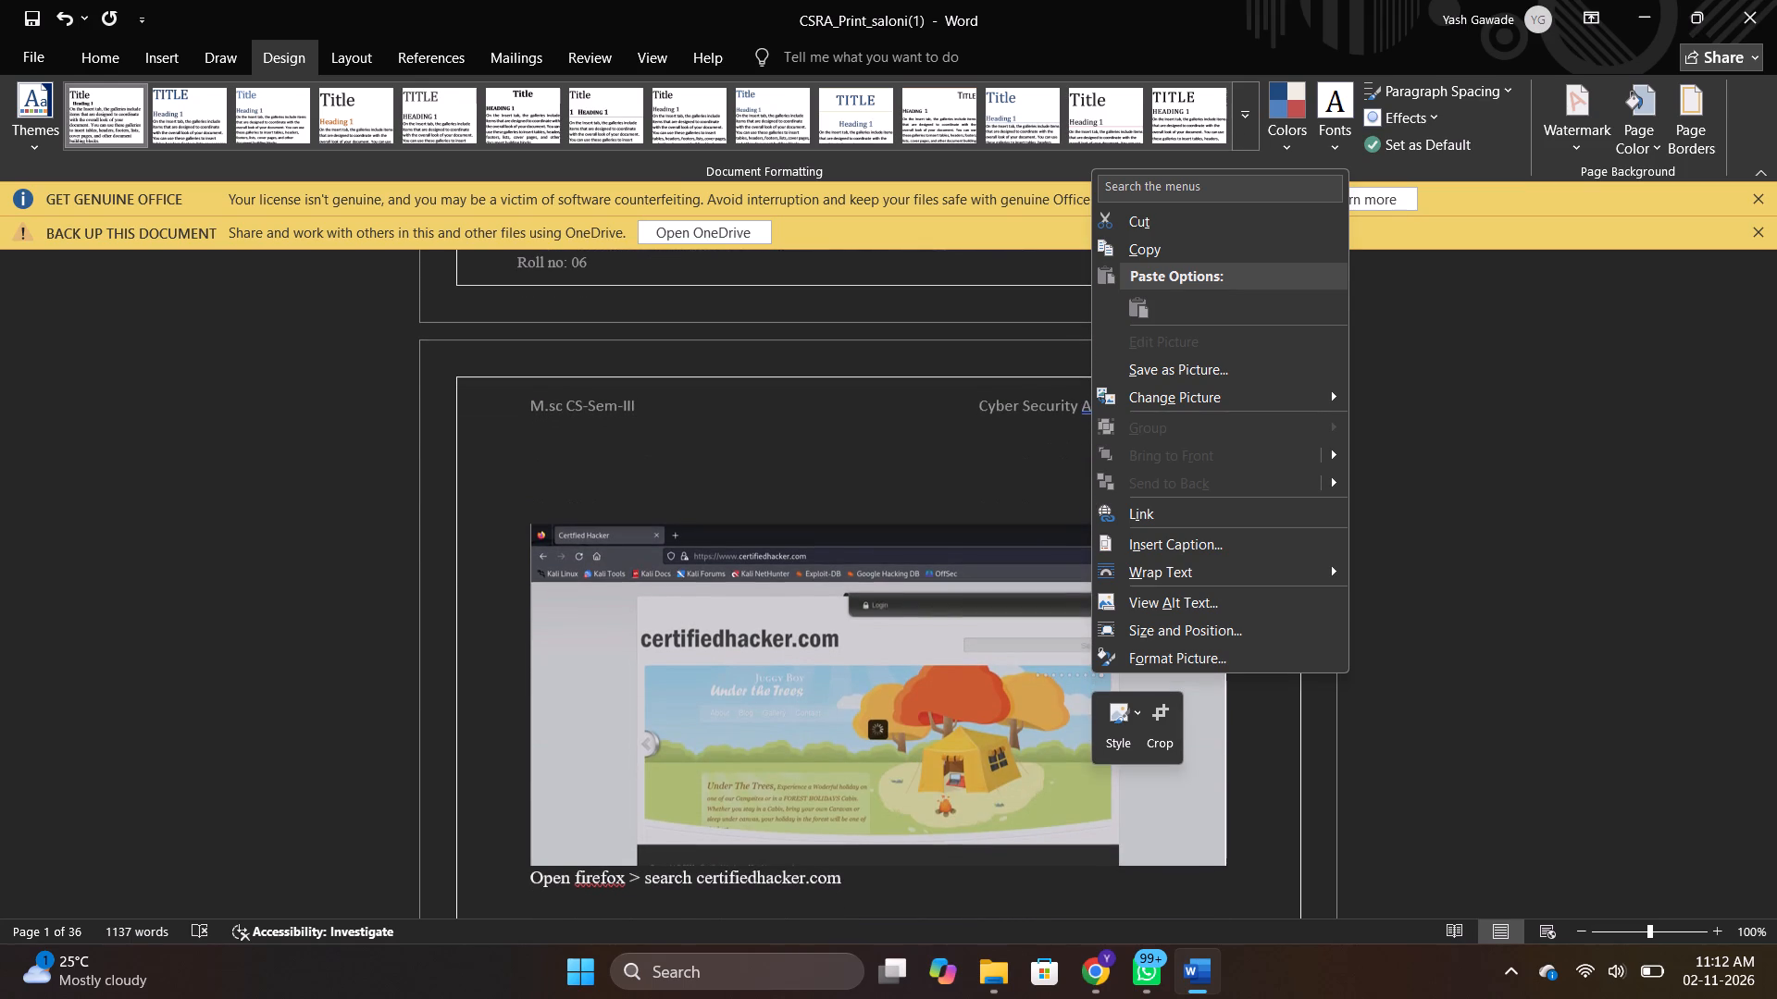
scroll(1087, 491, down, 13)
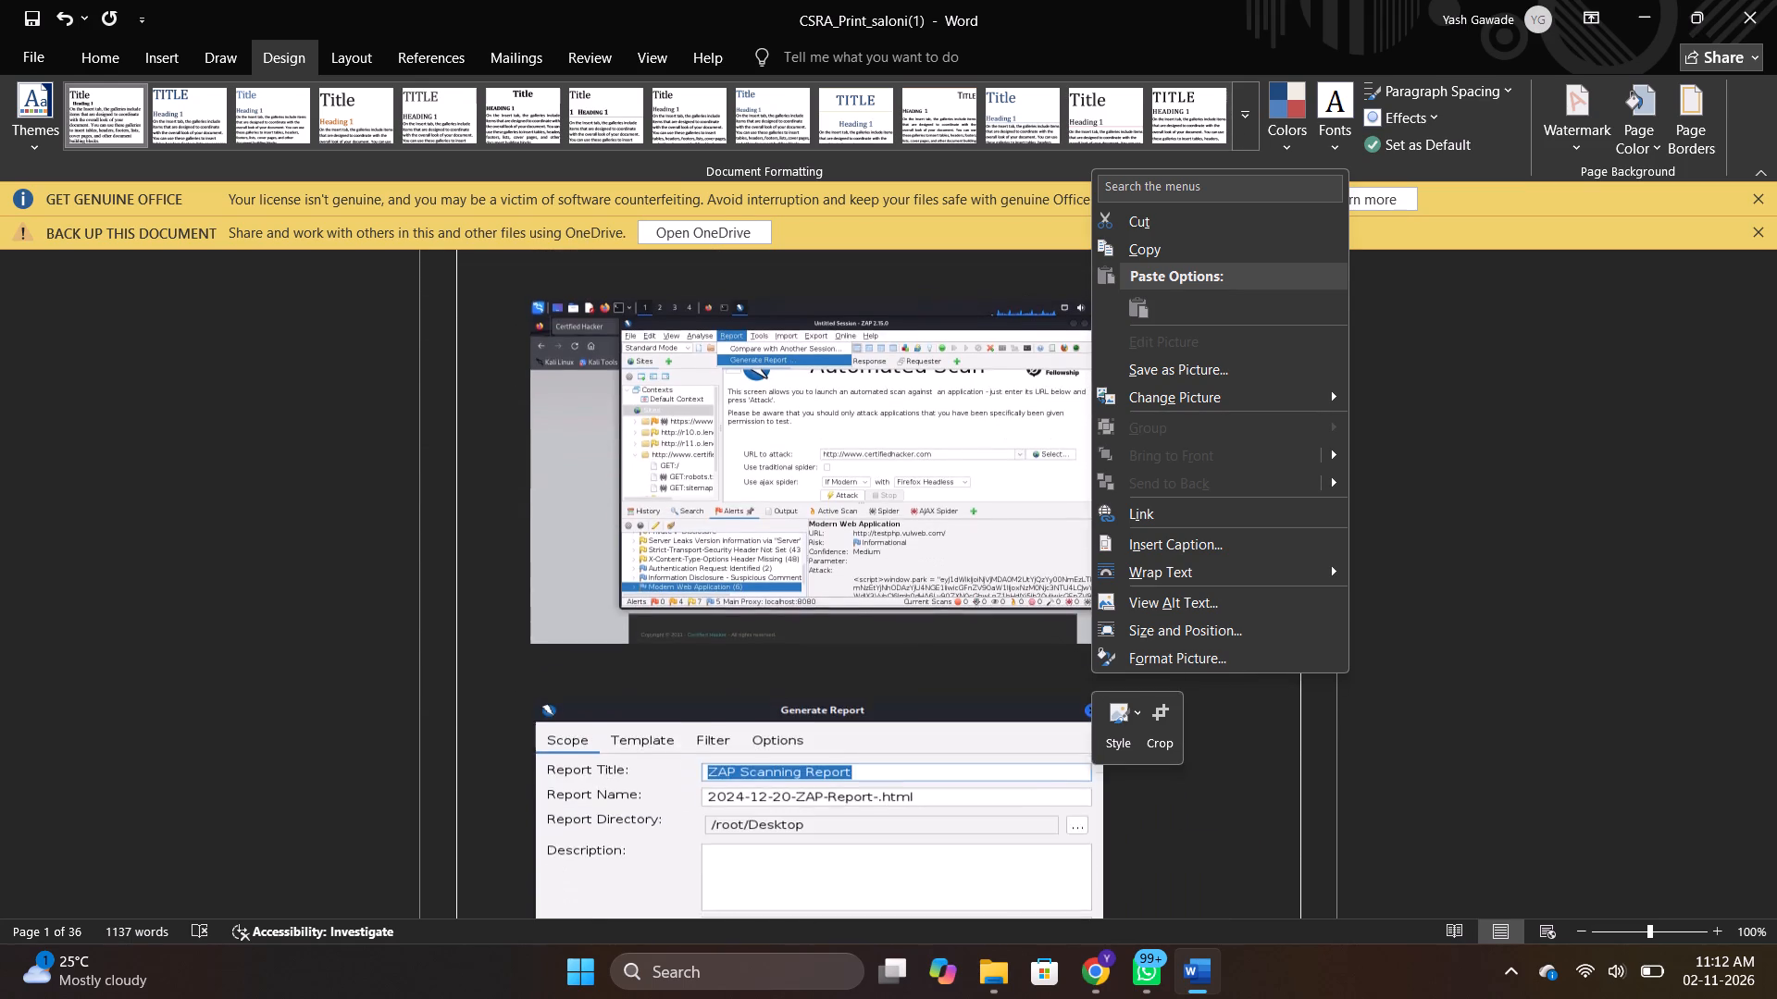
scroll(1087, 491, up, 6)
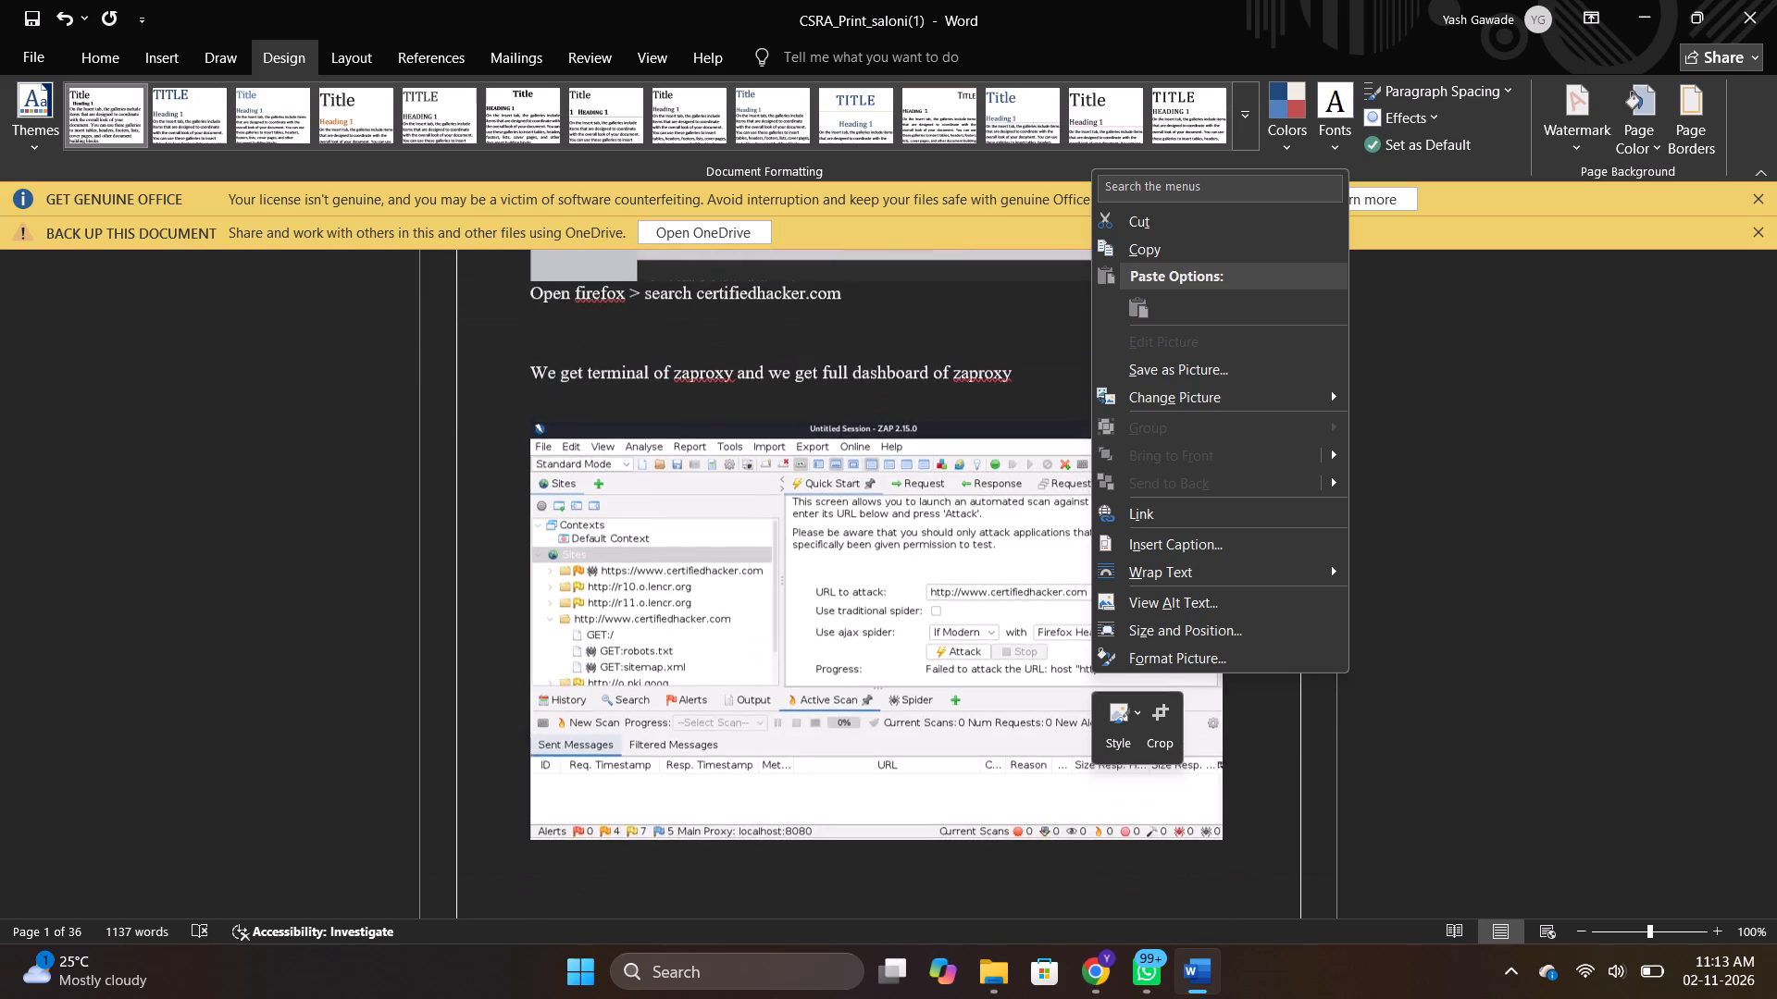
scroll(1087, 491, up, 3)
scroll(1087, 491, down, 5)
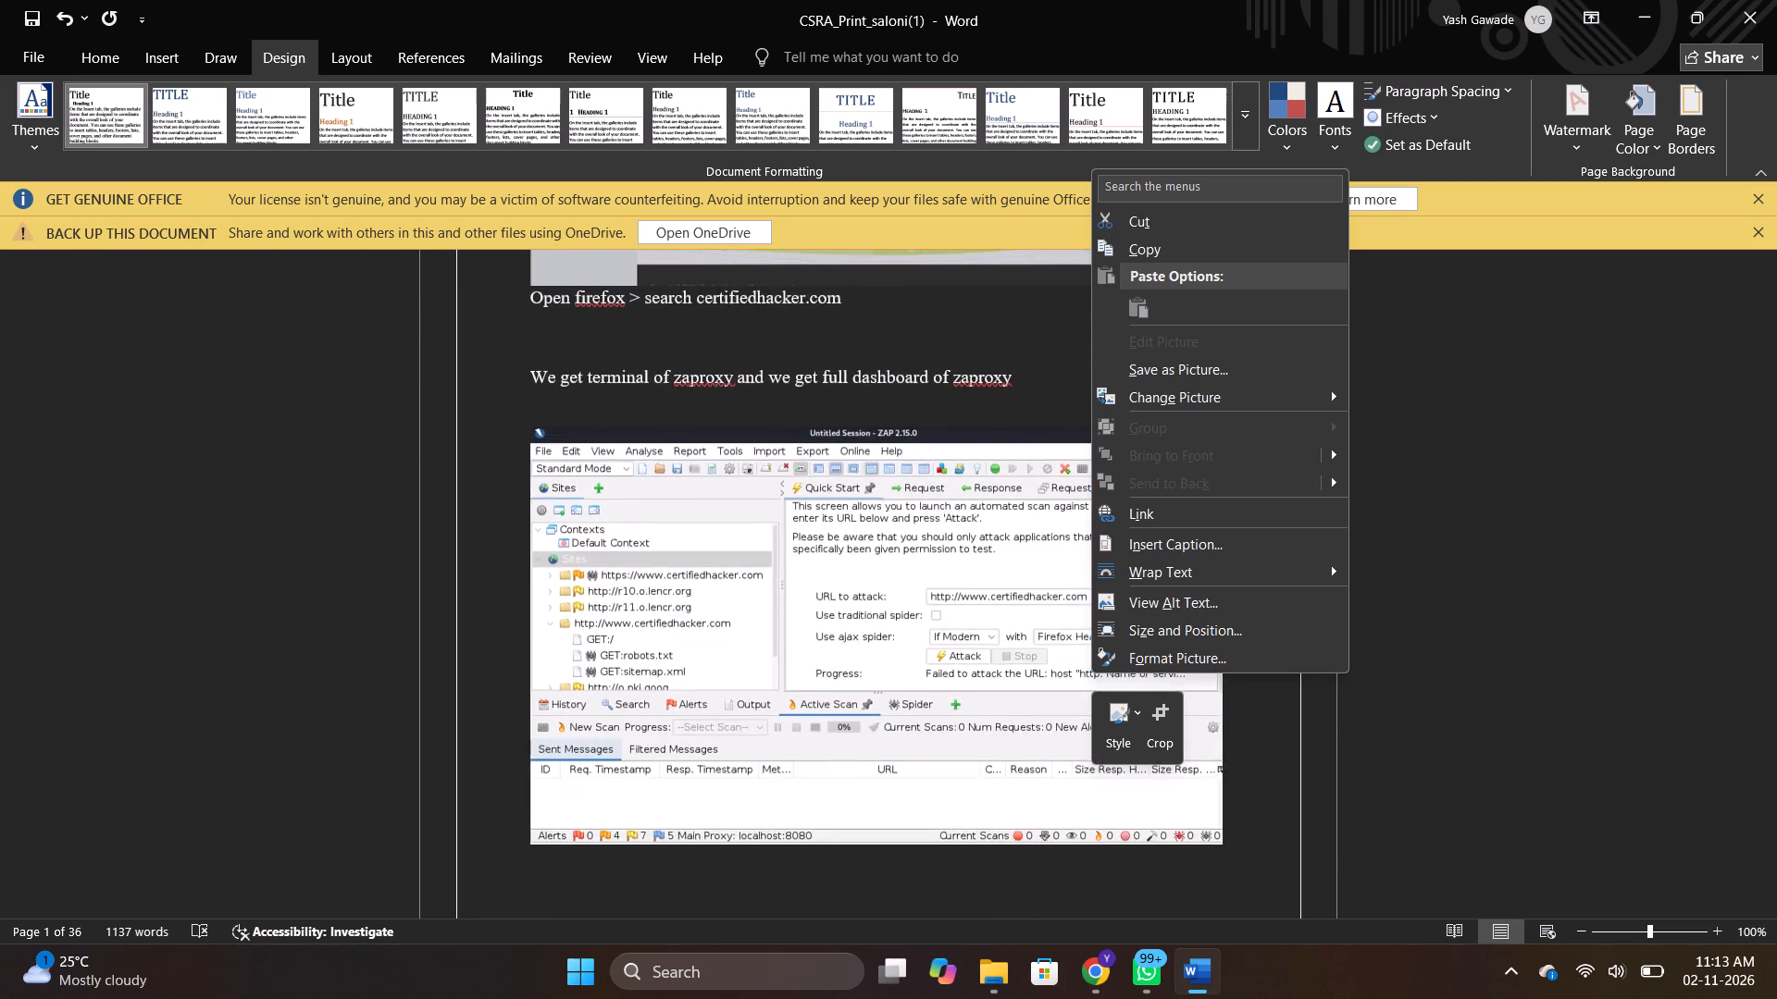
scroll(1087, 491, down, 7)
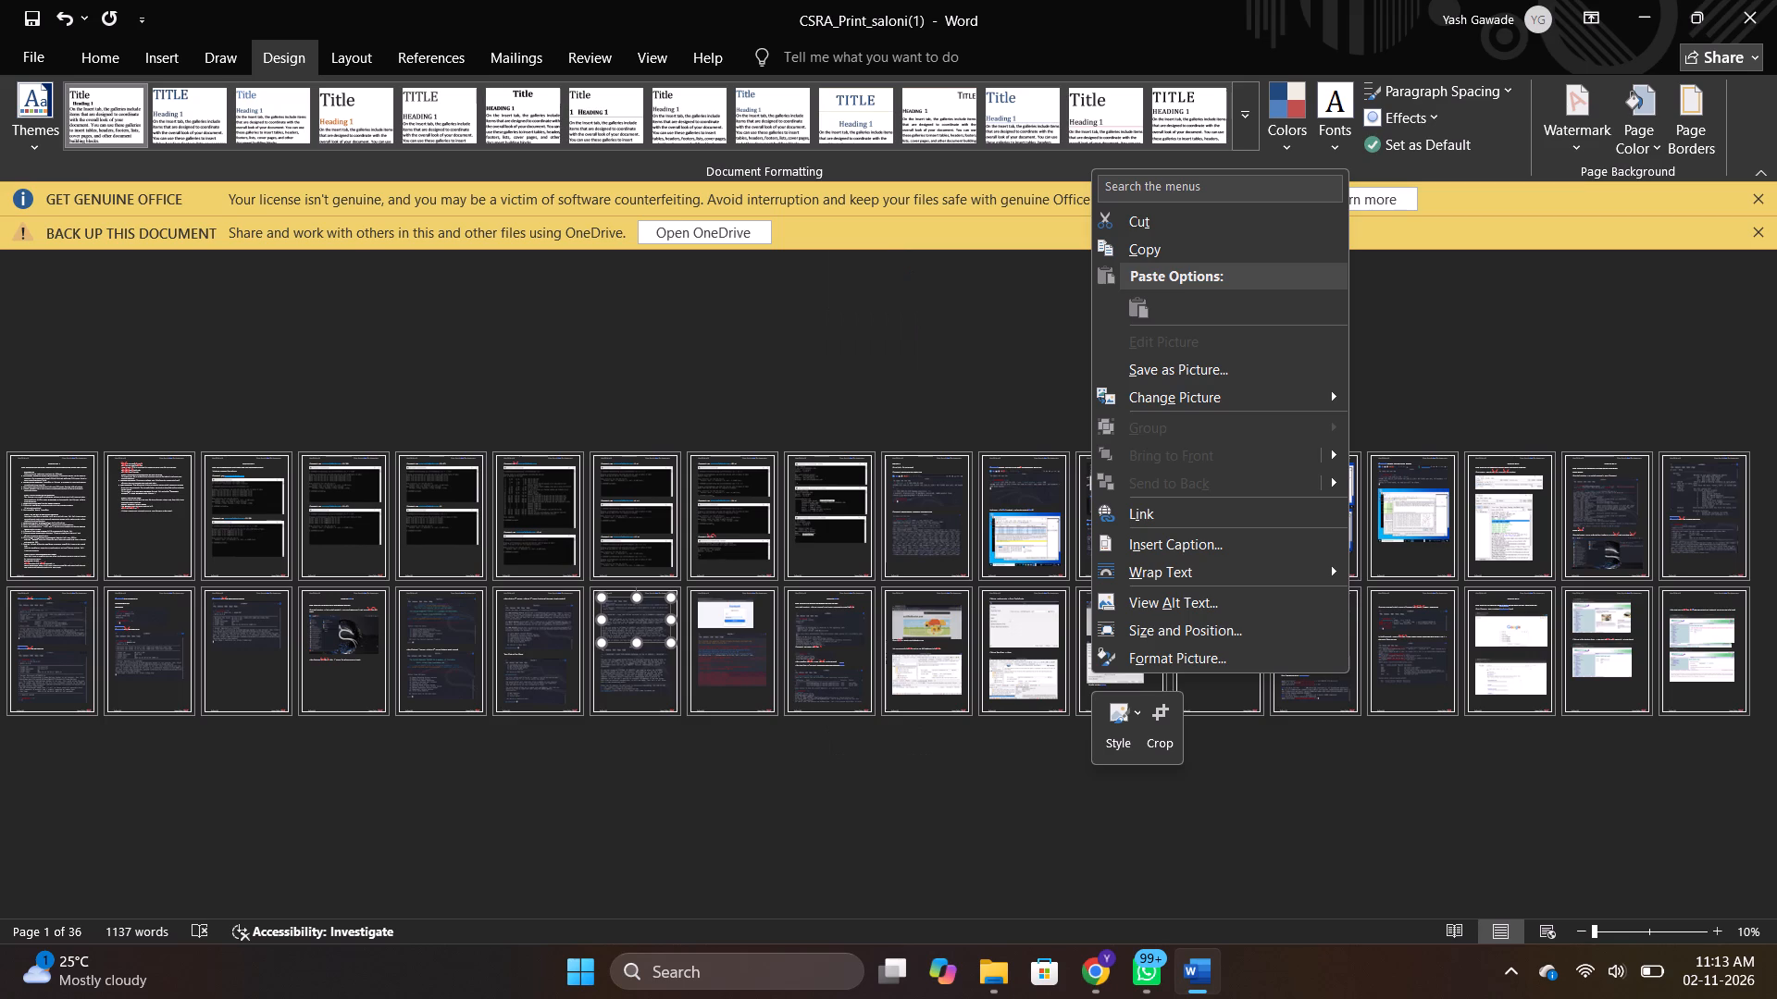
scroll(851, 533, up, 4)
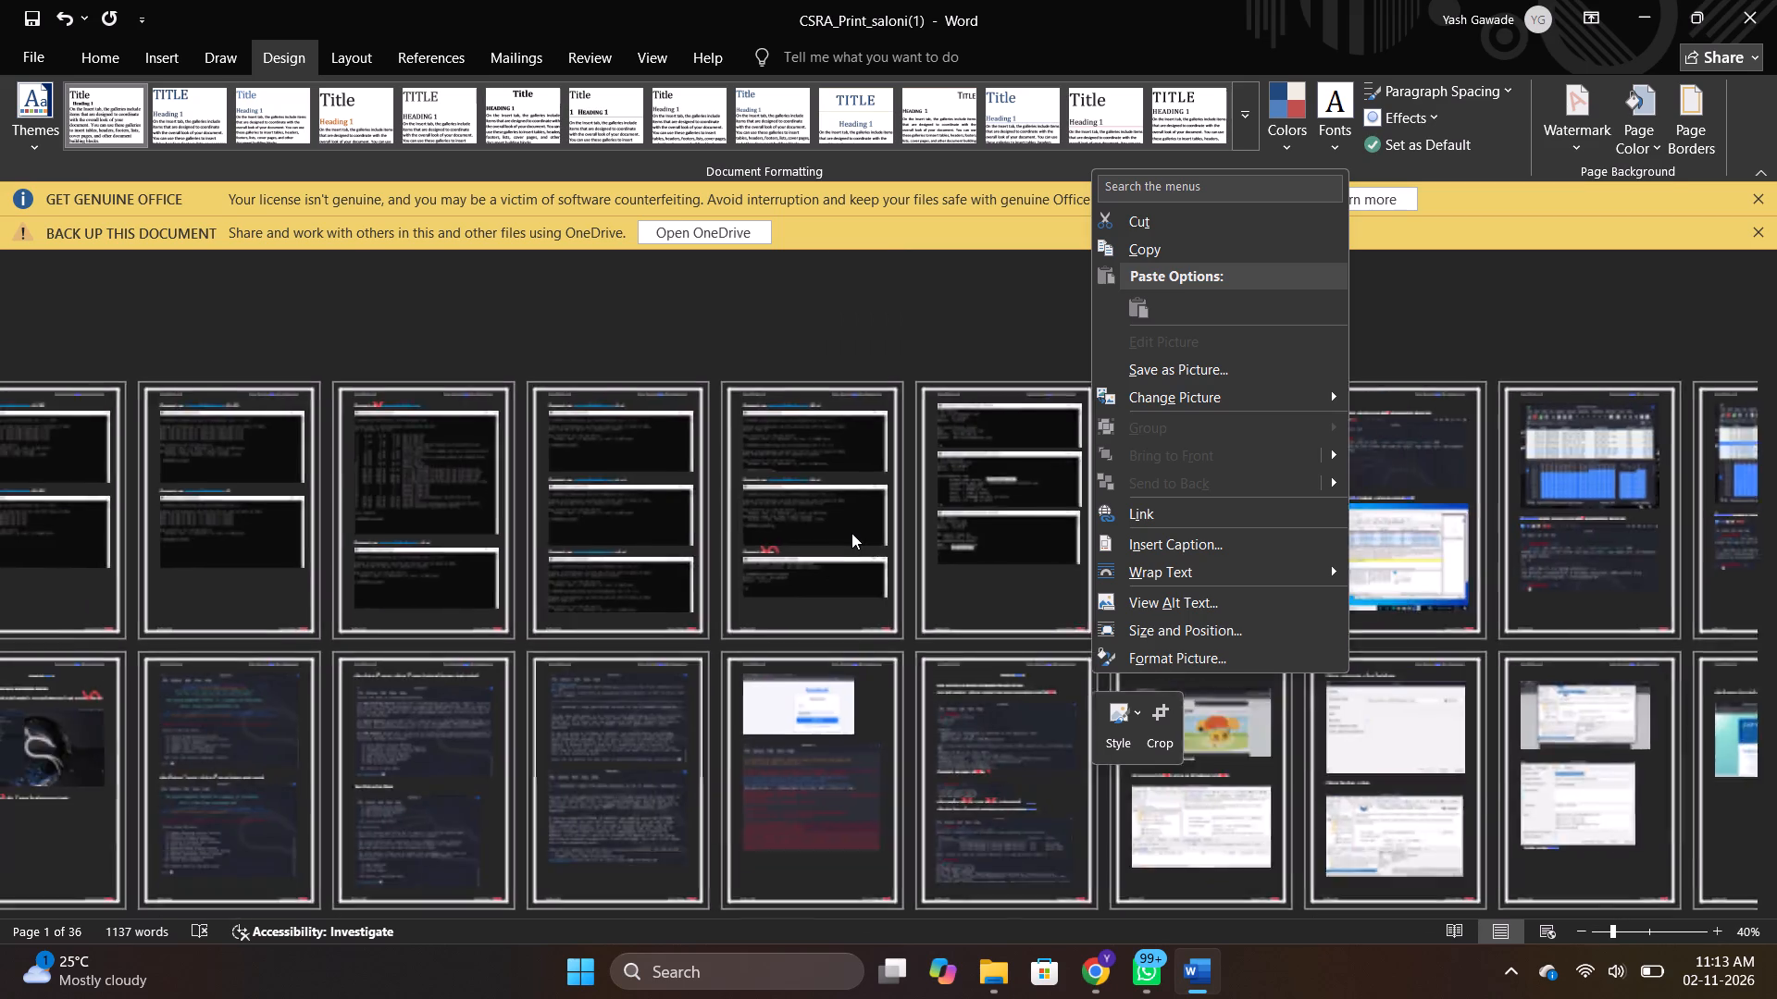
scroll(851, 533, up, 3)
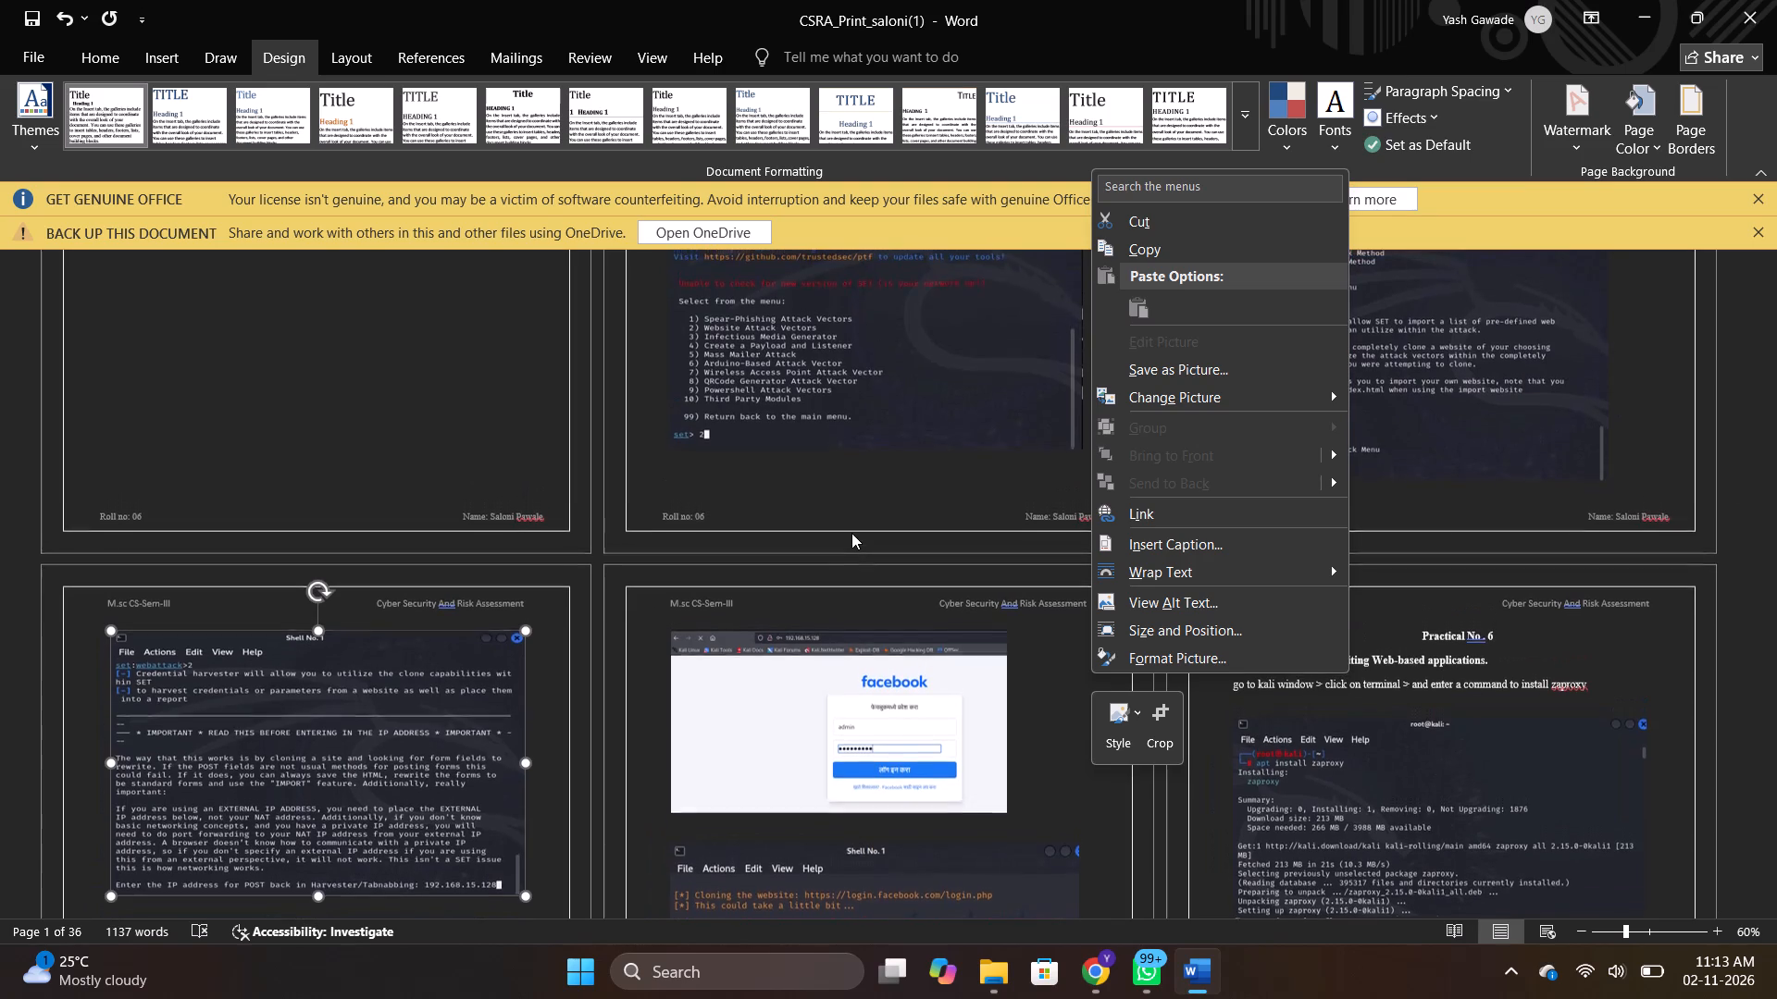
ctrl+scroll(851, 533, up, 2)
click(1636, 198)
ctrl+scroll(1636, 198, up, 6)
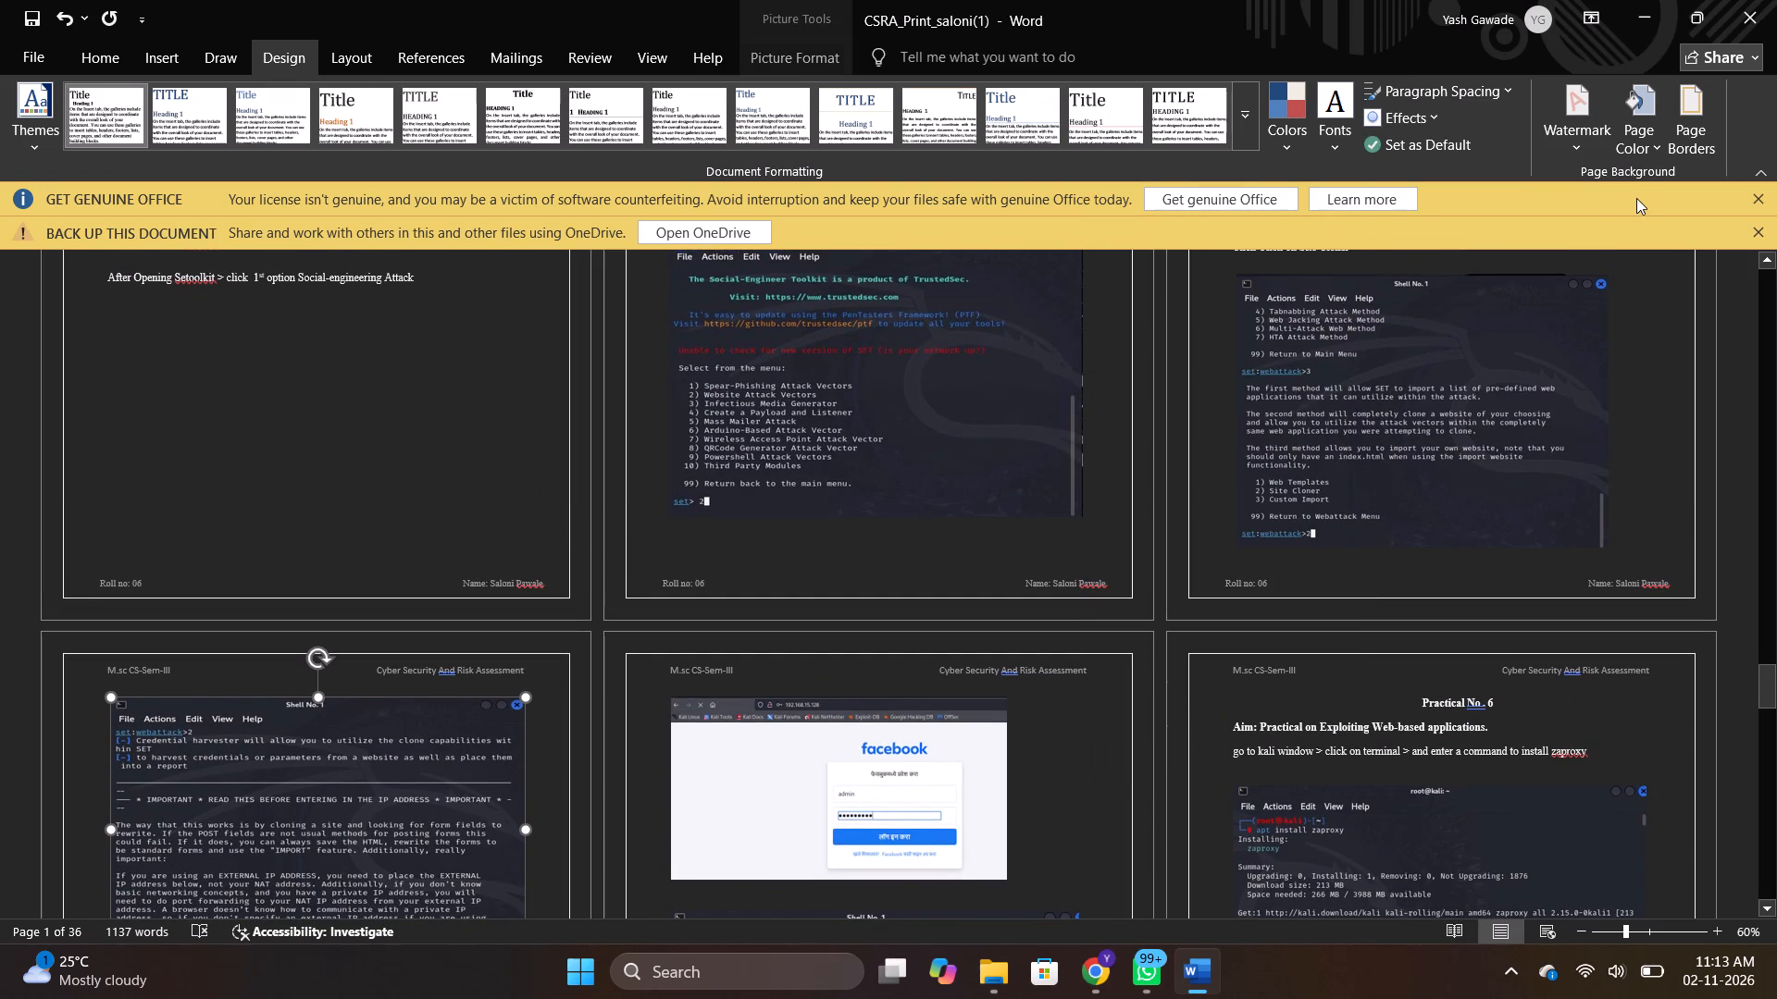
Dismiss the notice about backing up the document to OneDrive.
click(1758, 224)
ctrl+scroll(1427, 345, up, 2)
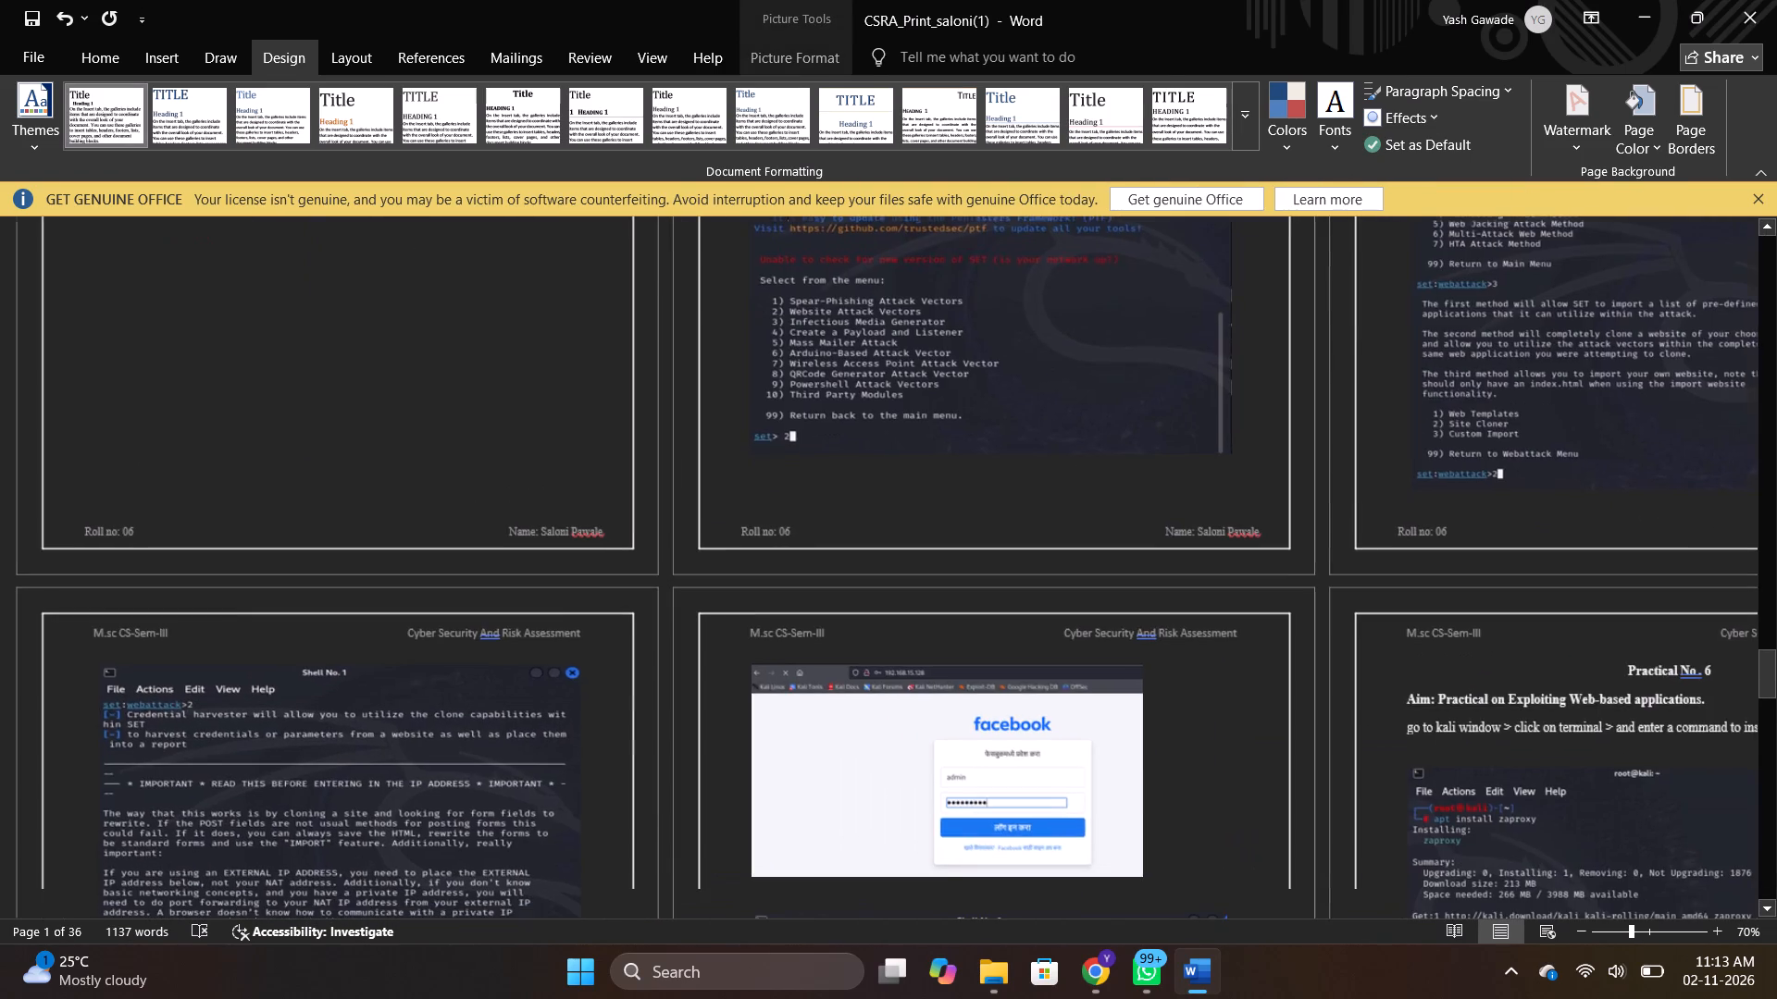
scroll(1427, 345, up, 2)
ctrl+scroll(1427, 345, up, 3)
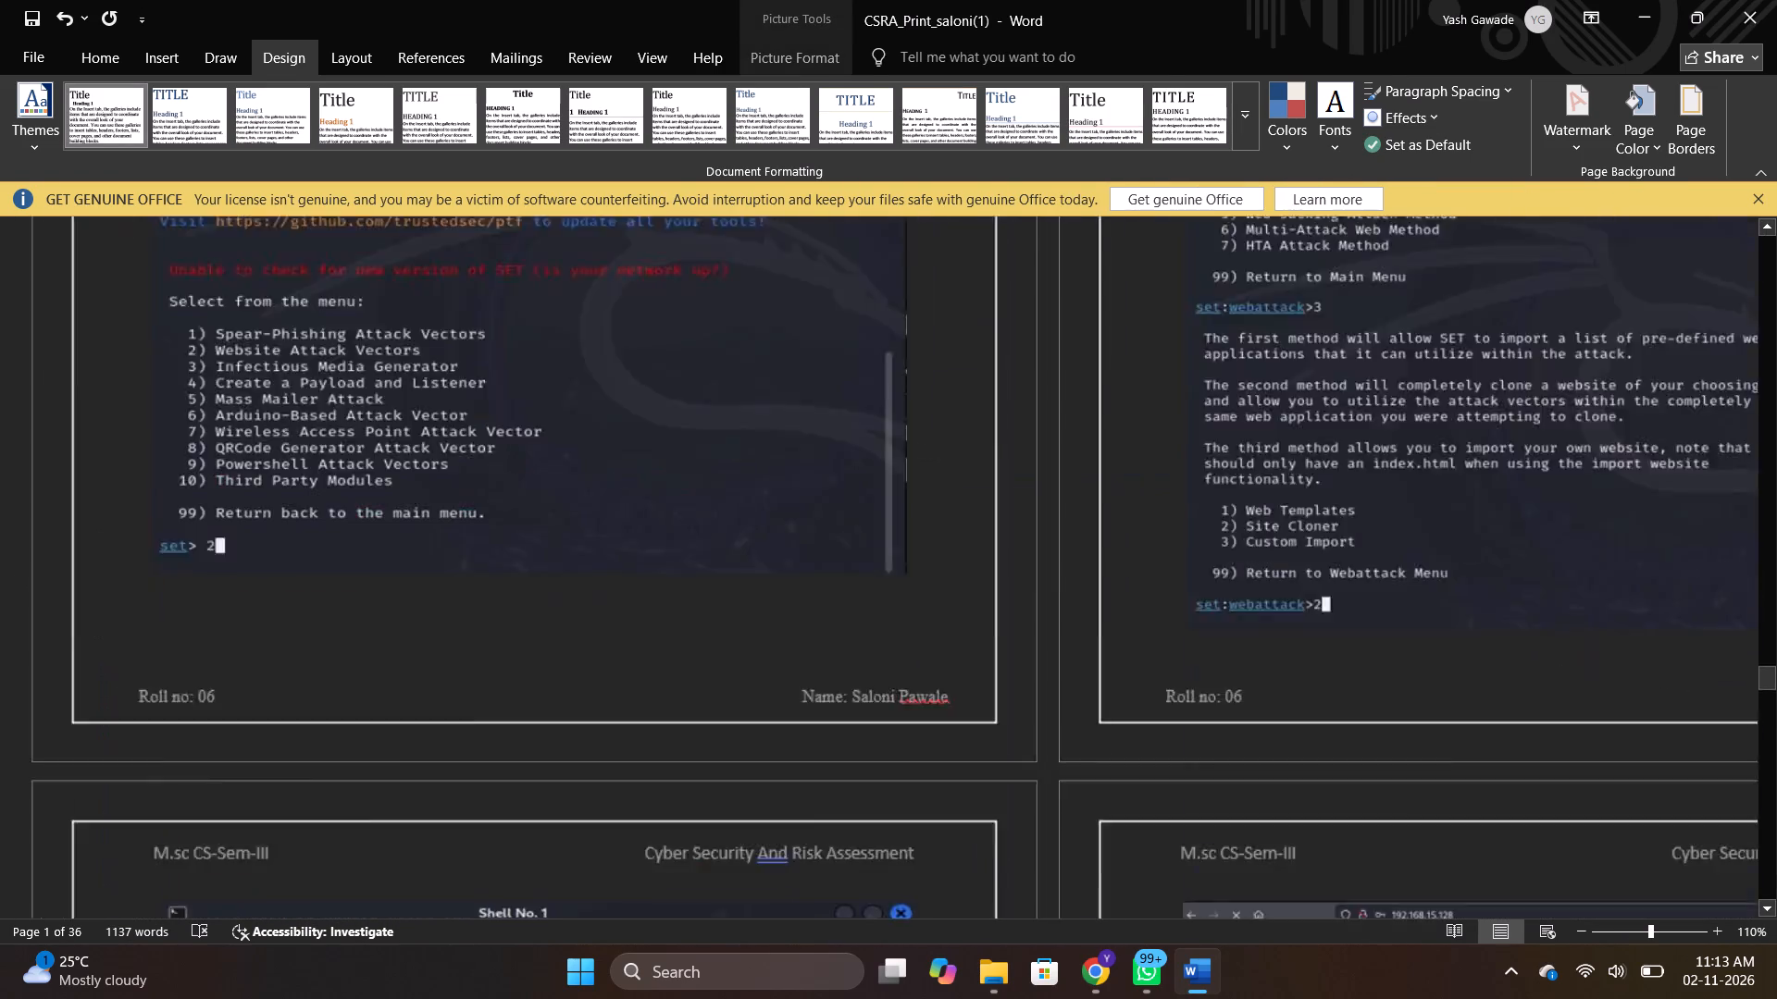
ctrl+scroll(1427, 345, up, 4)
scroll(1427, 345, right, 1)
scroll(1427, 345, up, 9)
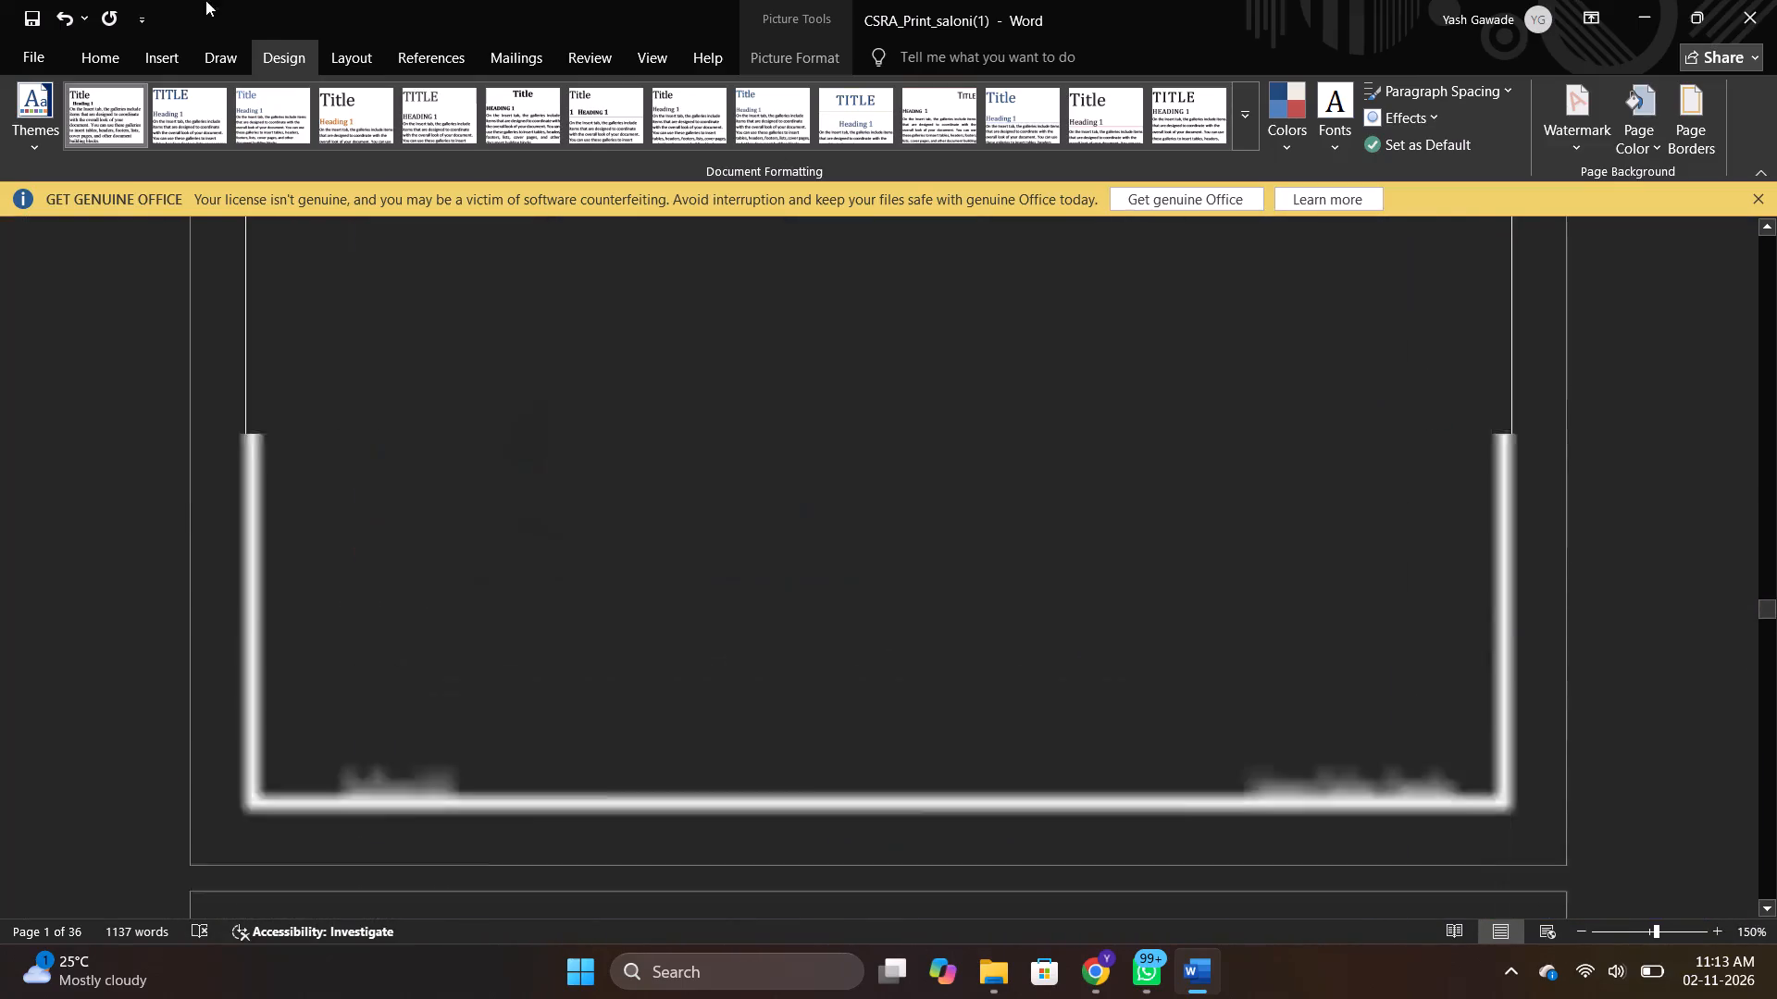
Save a PDF copy of the report to the Desktop under the file name CSRA_Print_saloni_pdf.
click(3, 57)
click(58, 362)
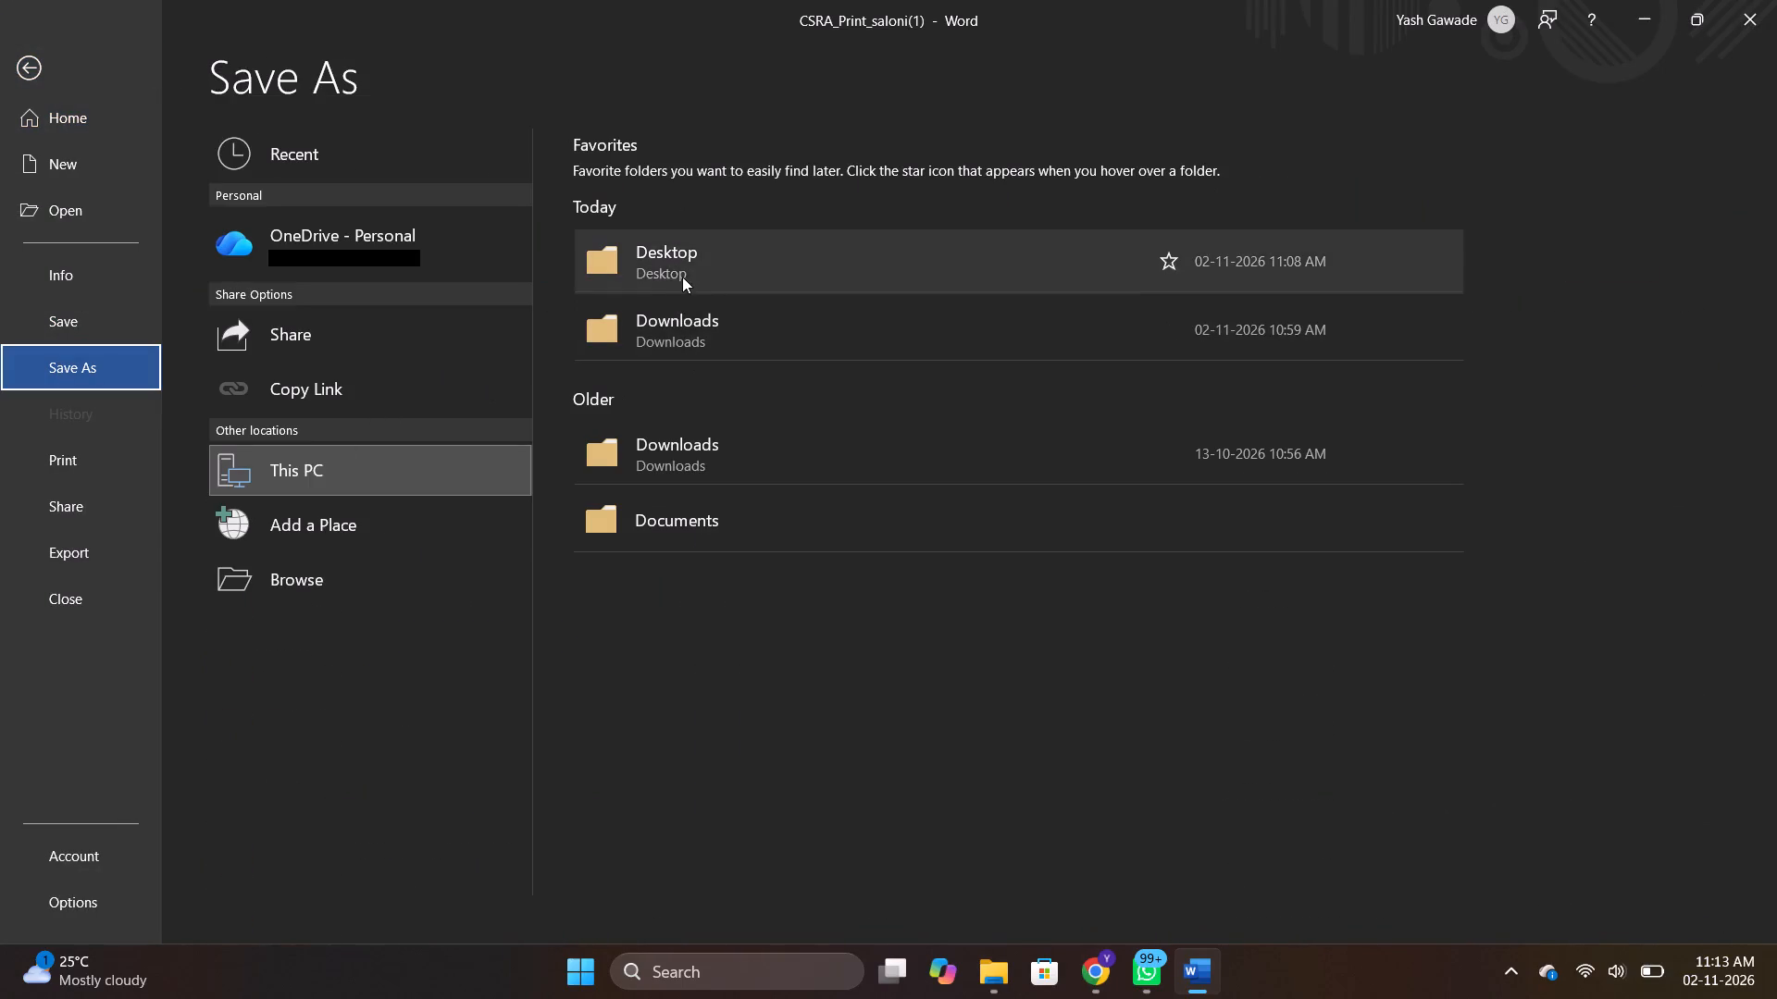
click(684, 267)
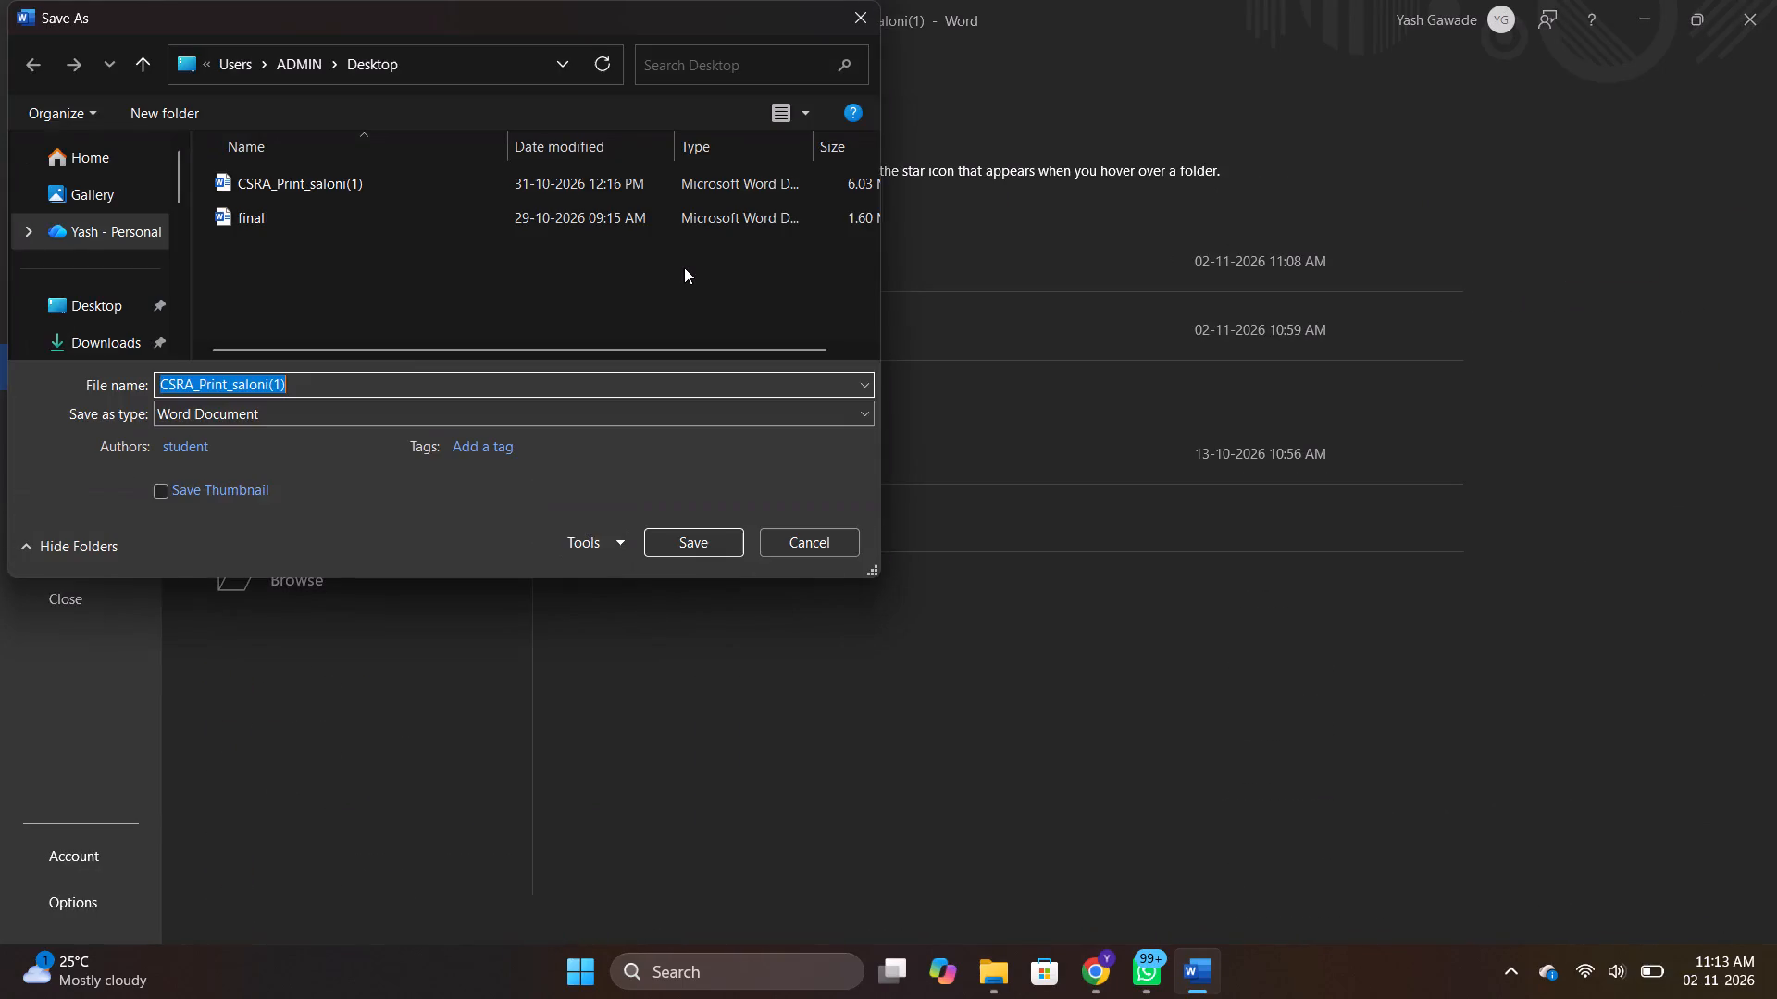
click(311, 386)
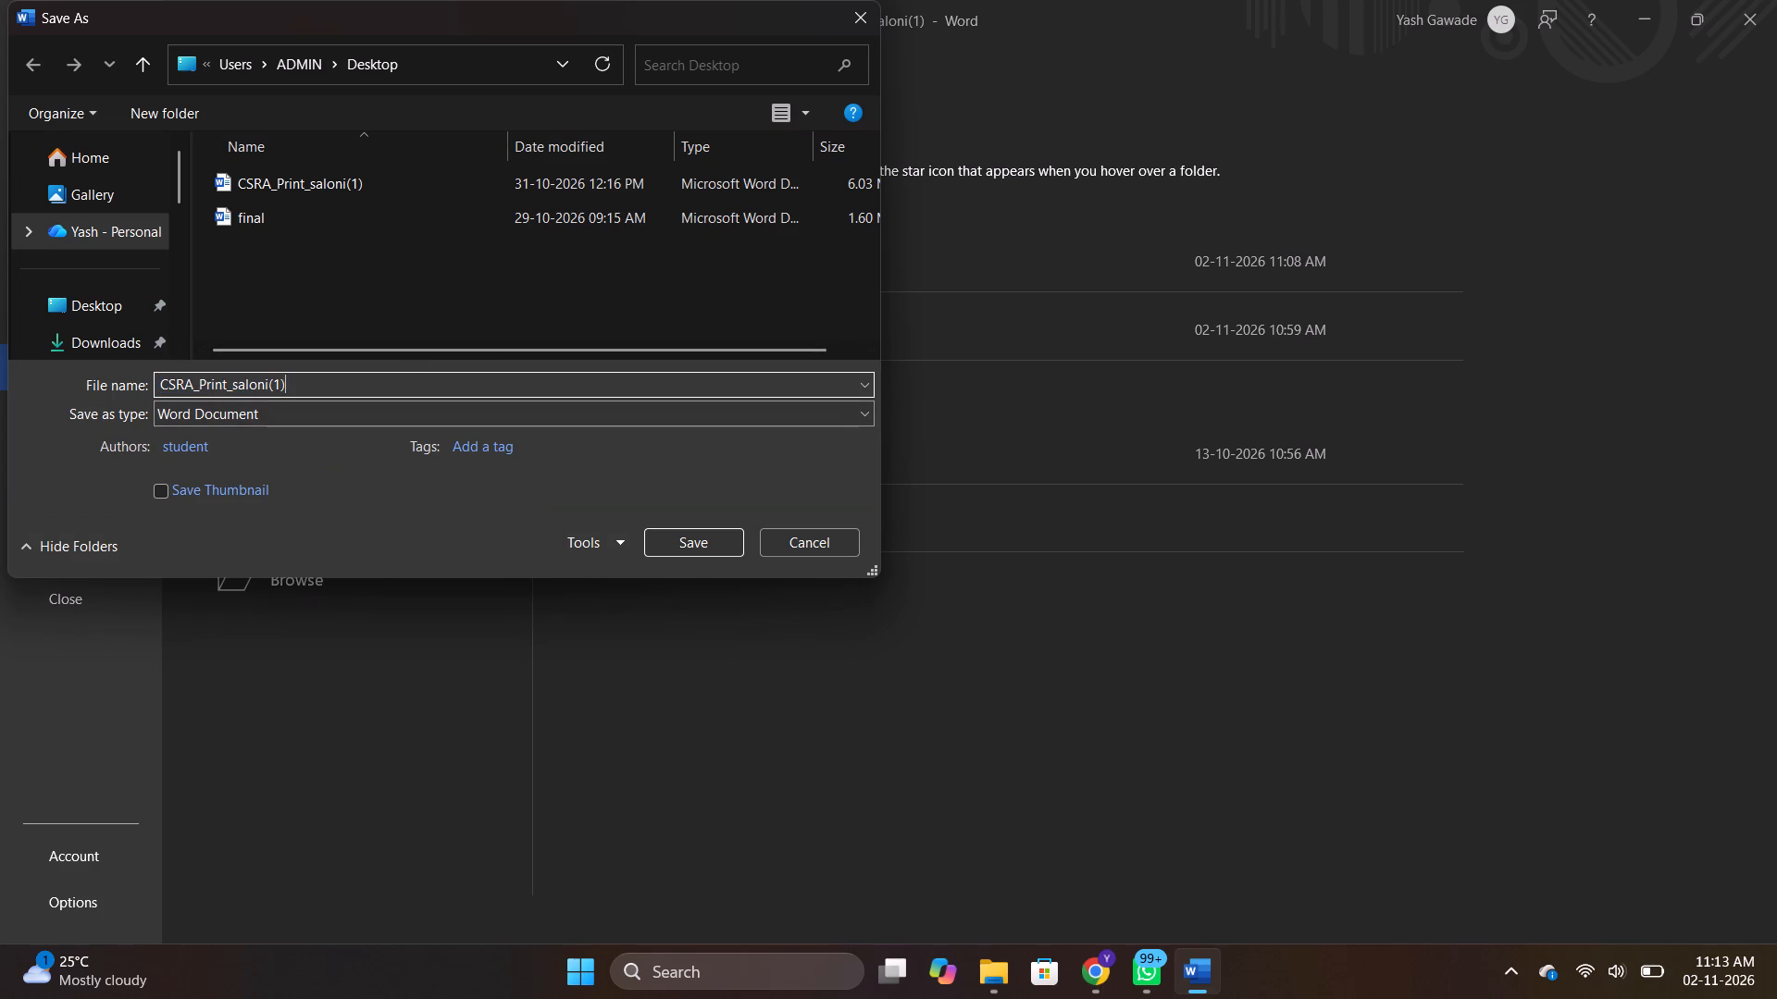
click(75, 311)
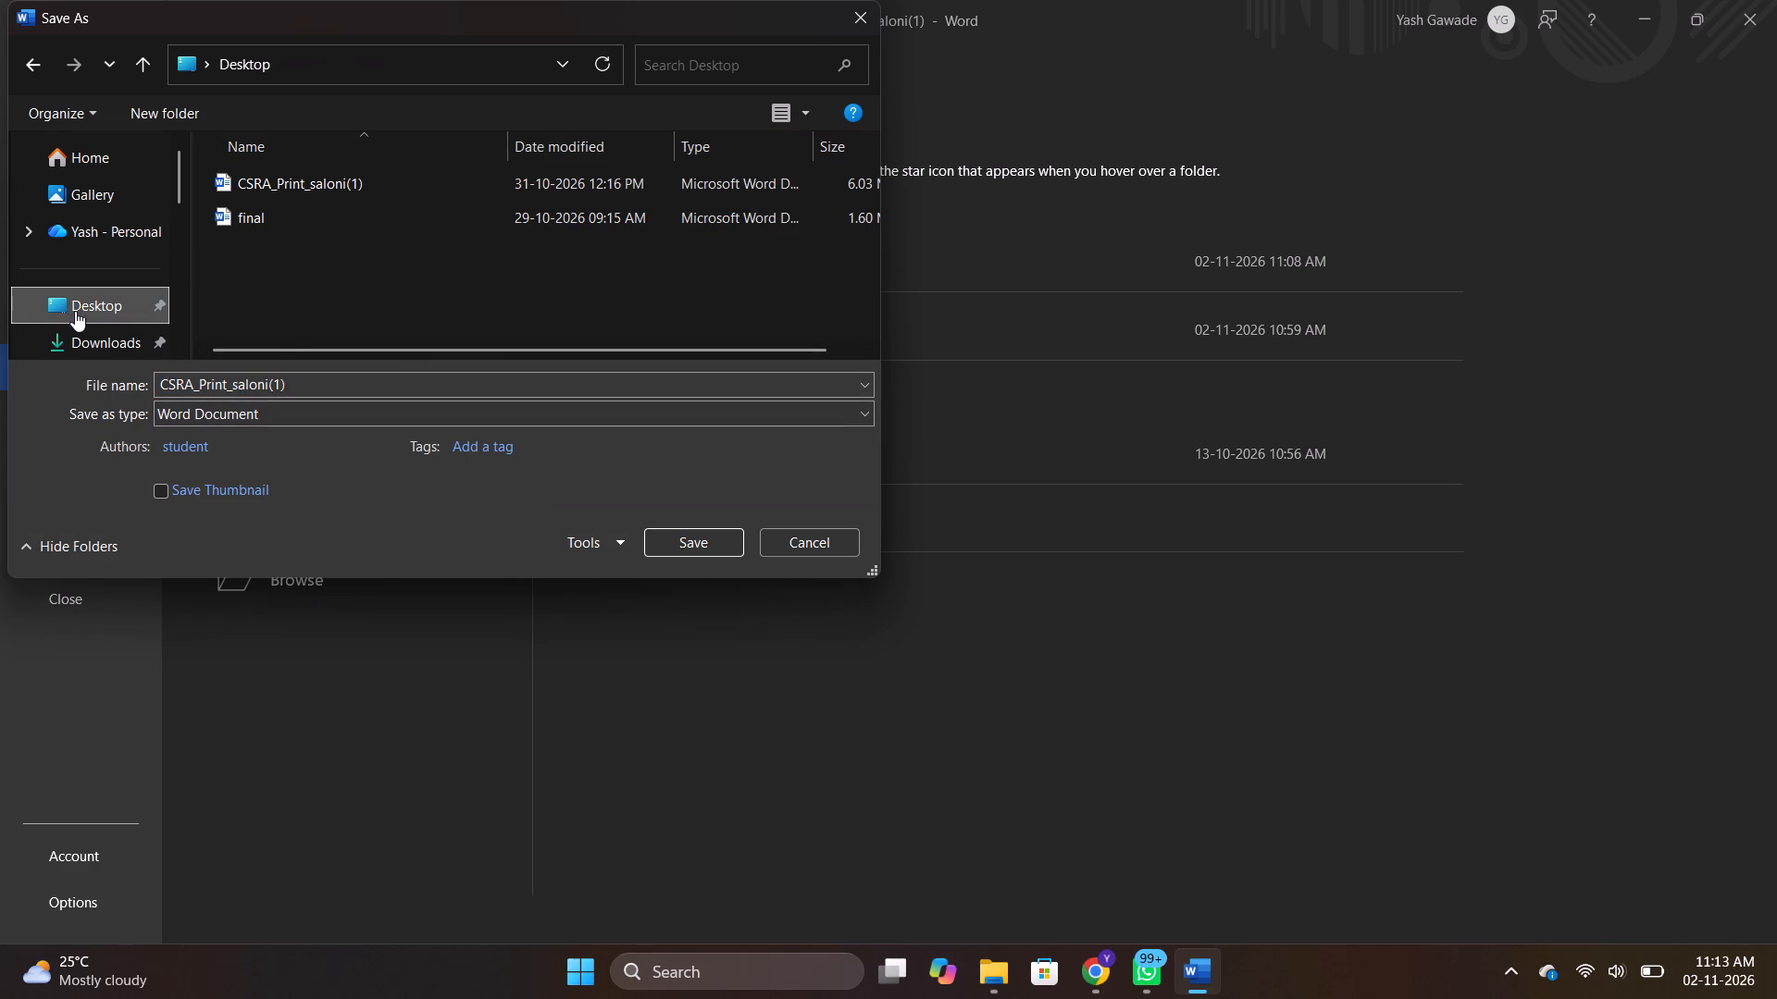
click(273, 417)
click(232, 546)
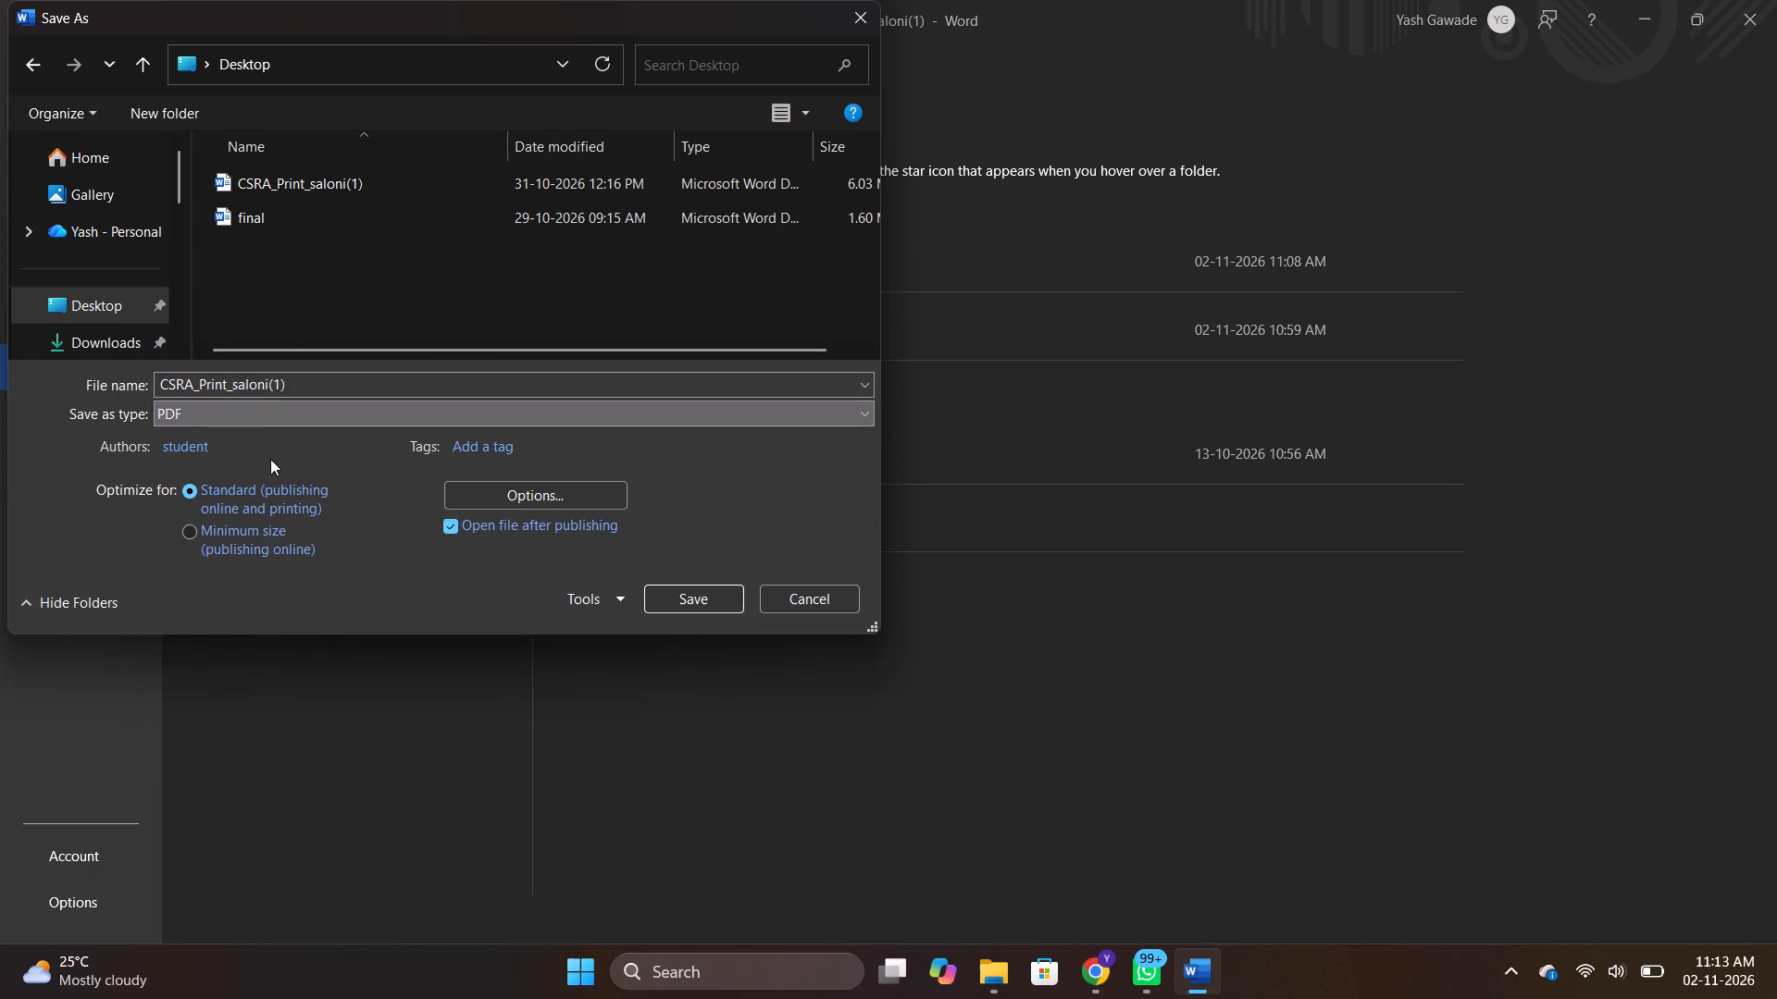
click(293, 376)
click(295, 383)
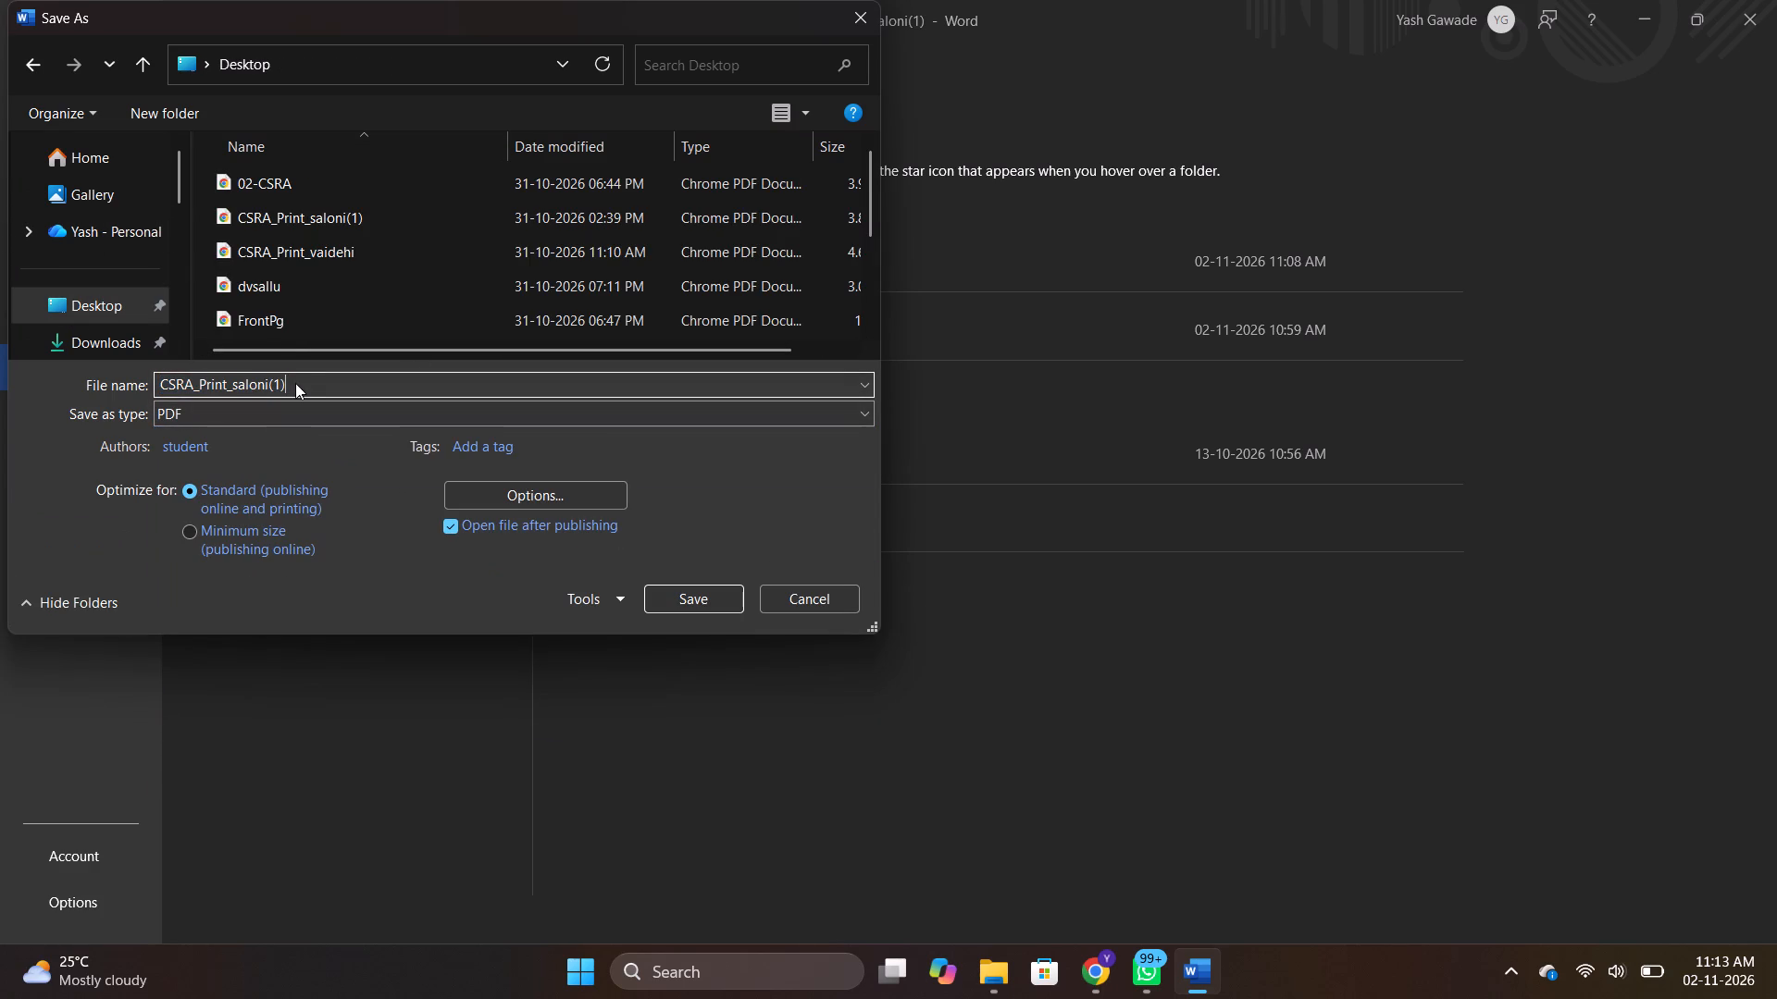
key(BackSpace)
key(BackSpace)
key(BackSpace)
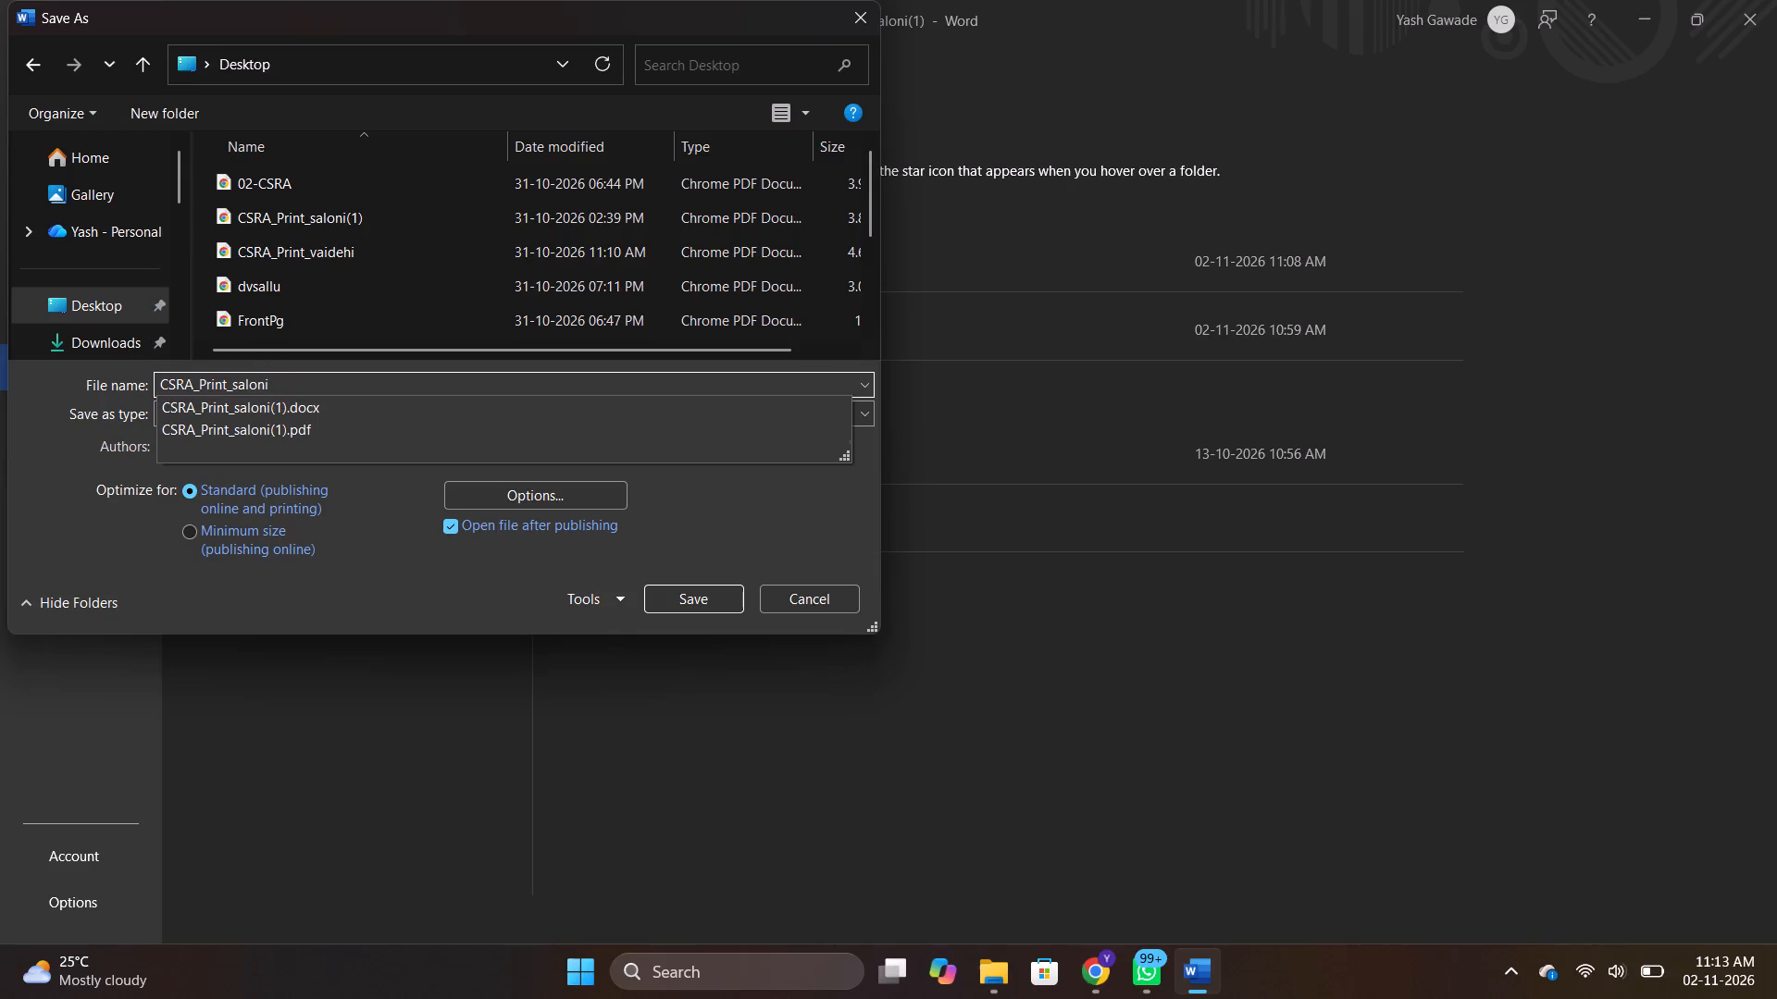
key(shift+underscore)
text(pdf)
key(Return)
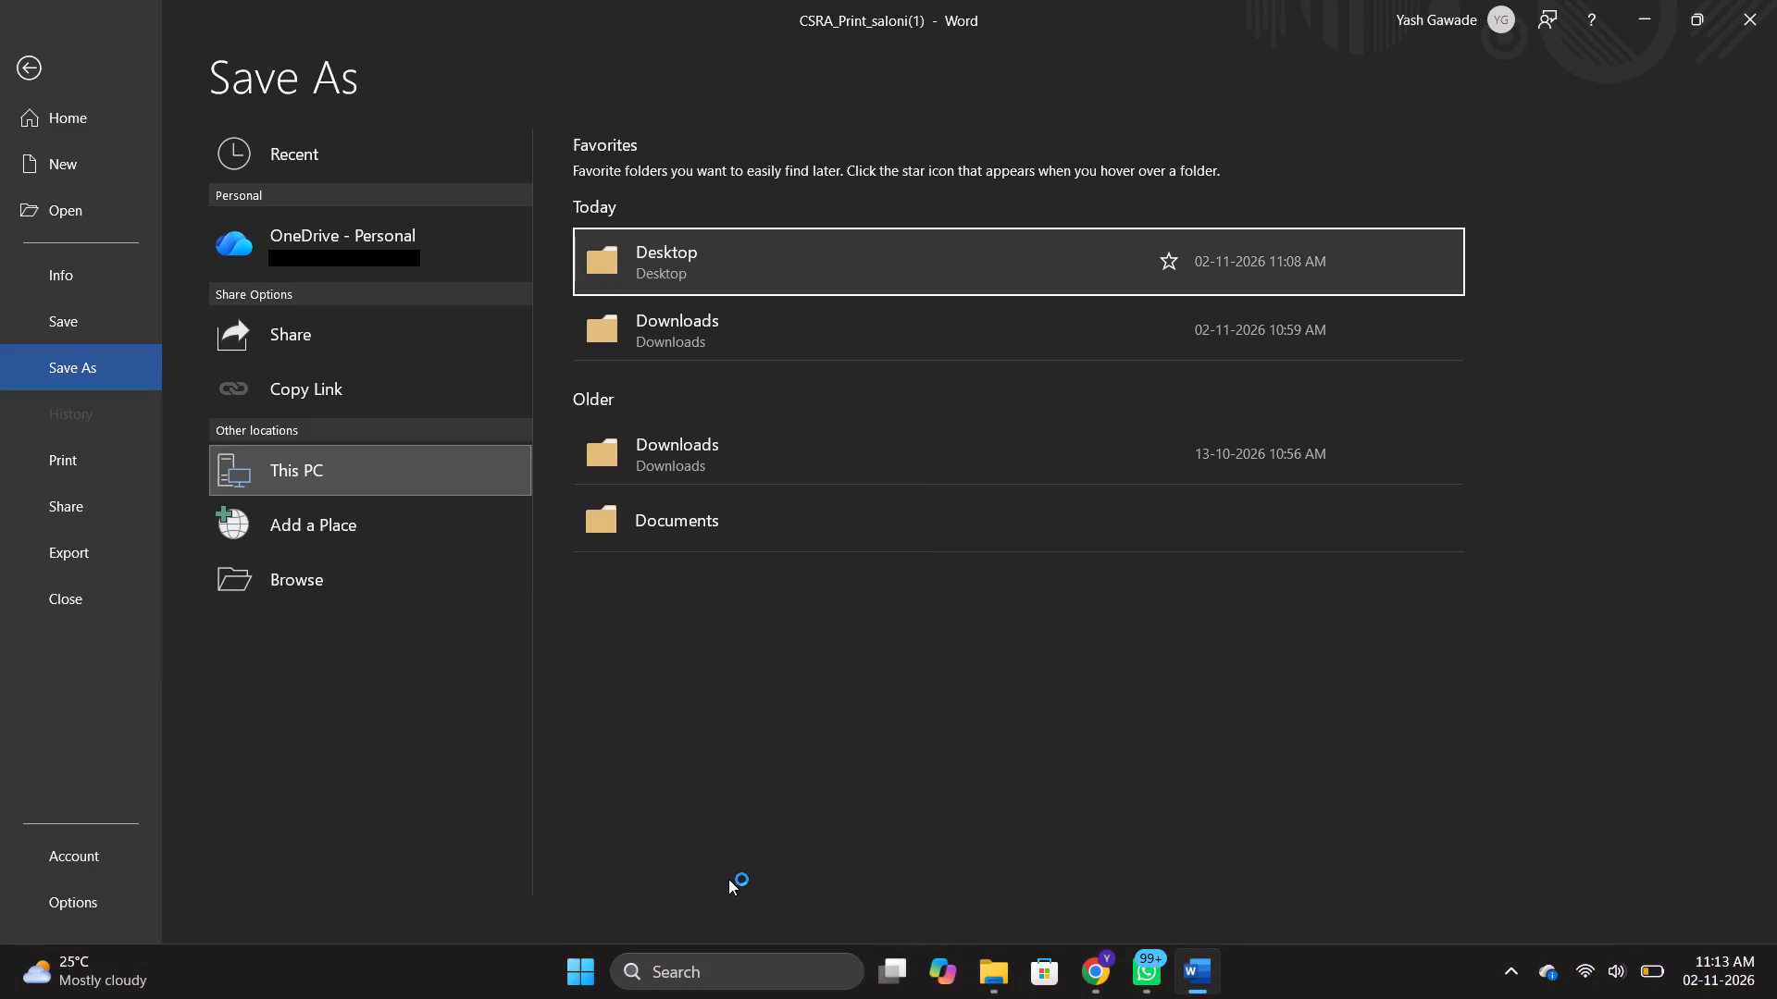
Switch to WhatsApp.
click(1152, 988)
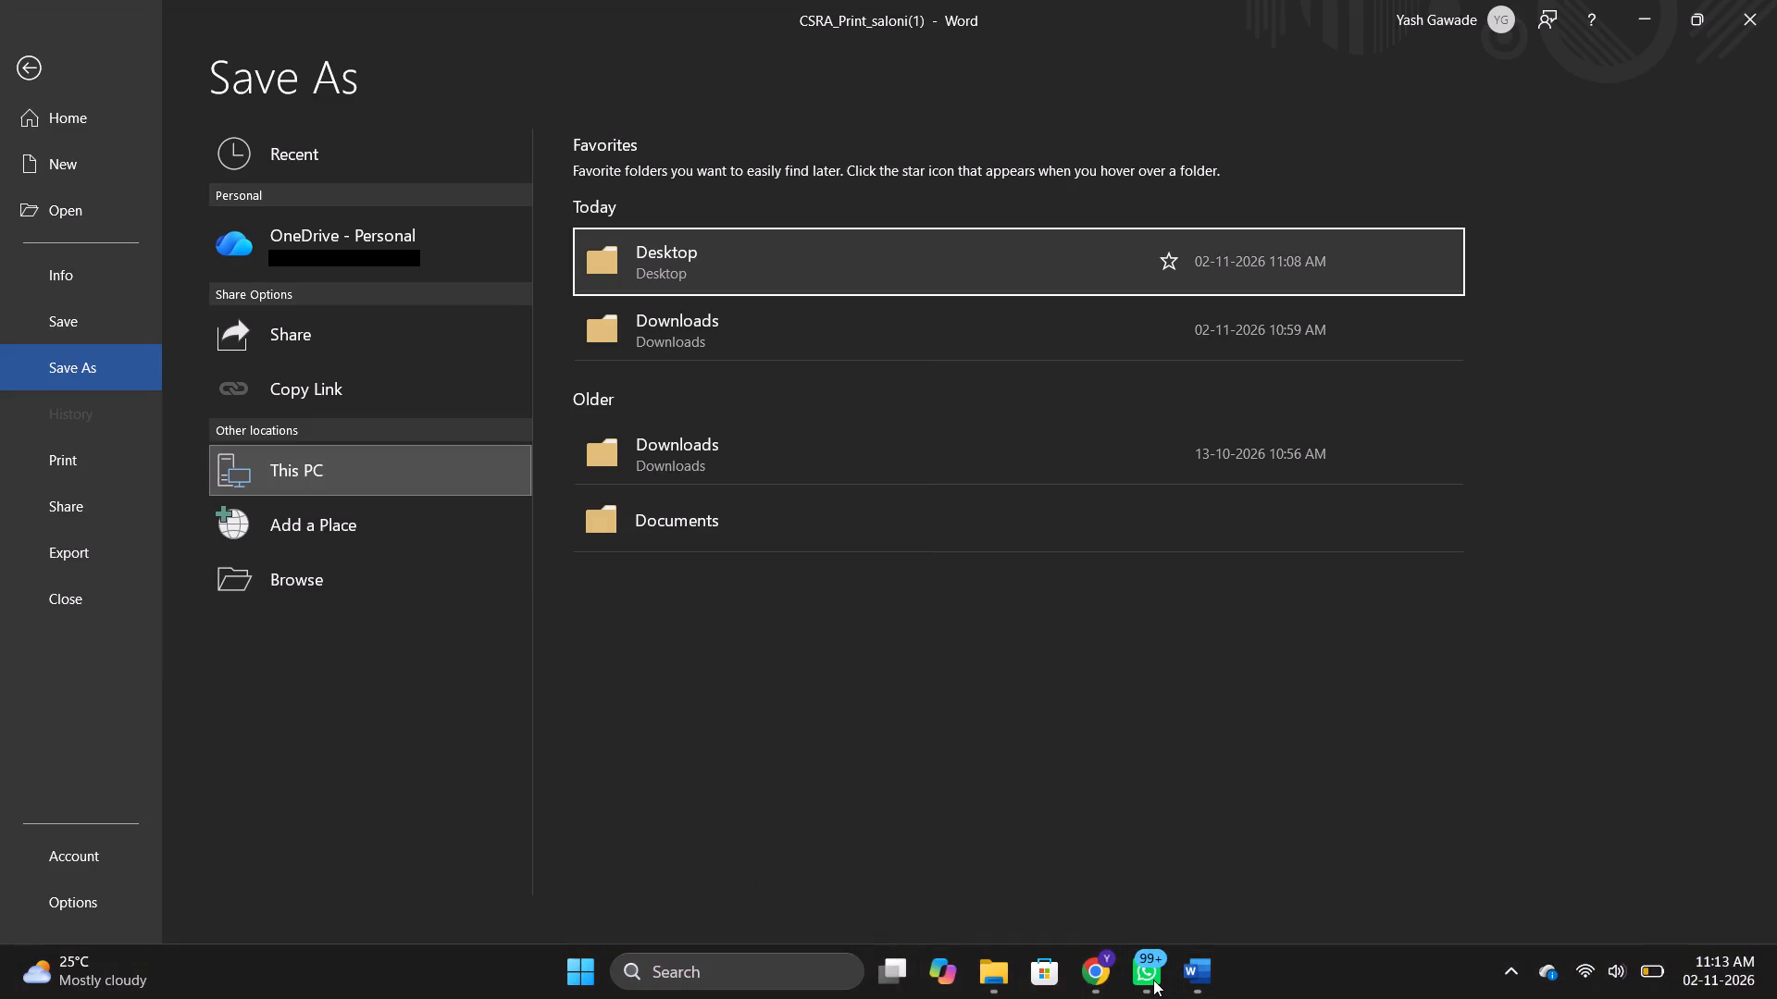
click(1153, 980)
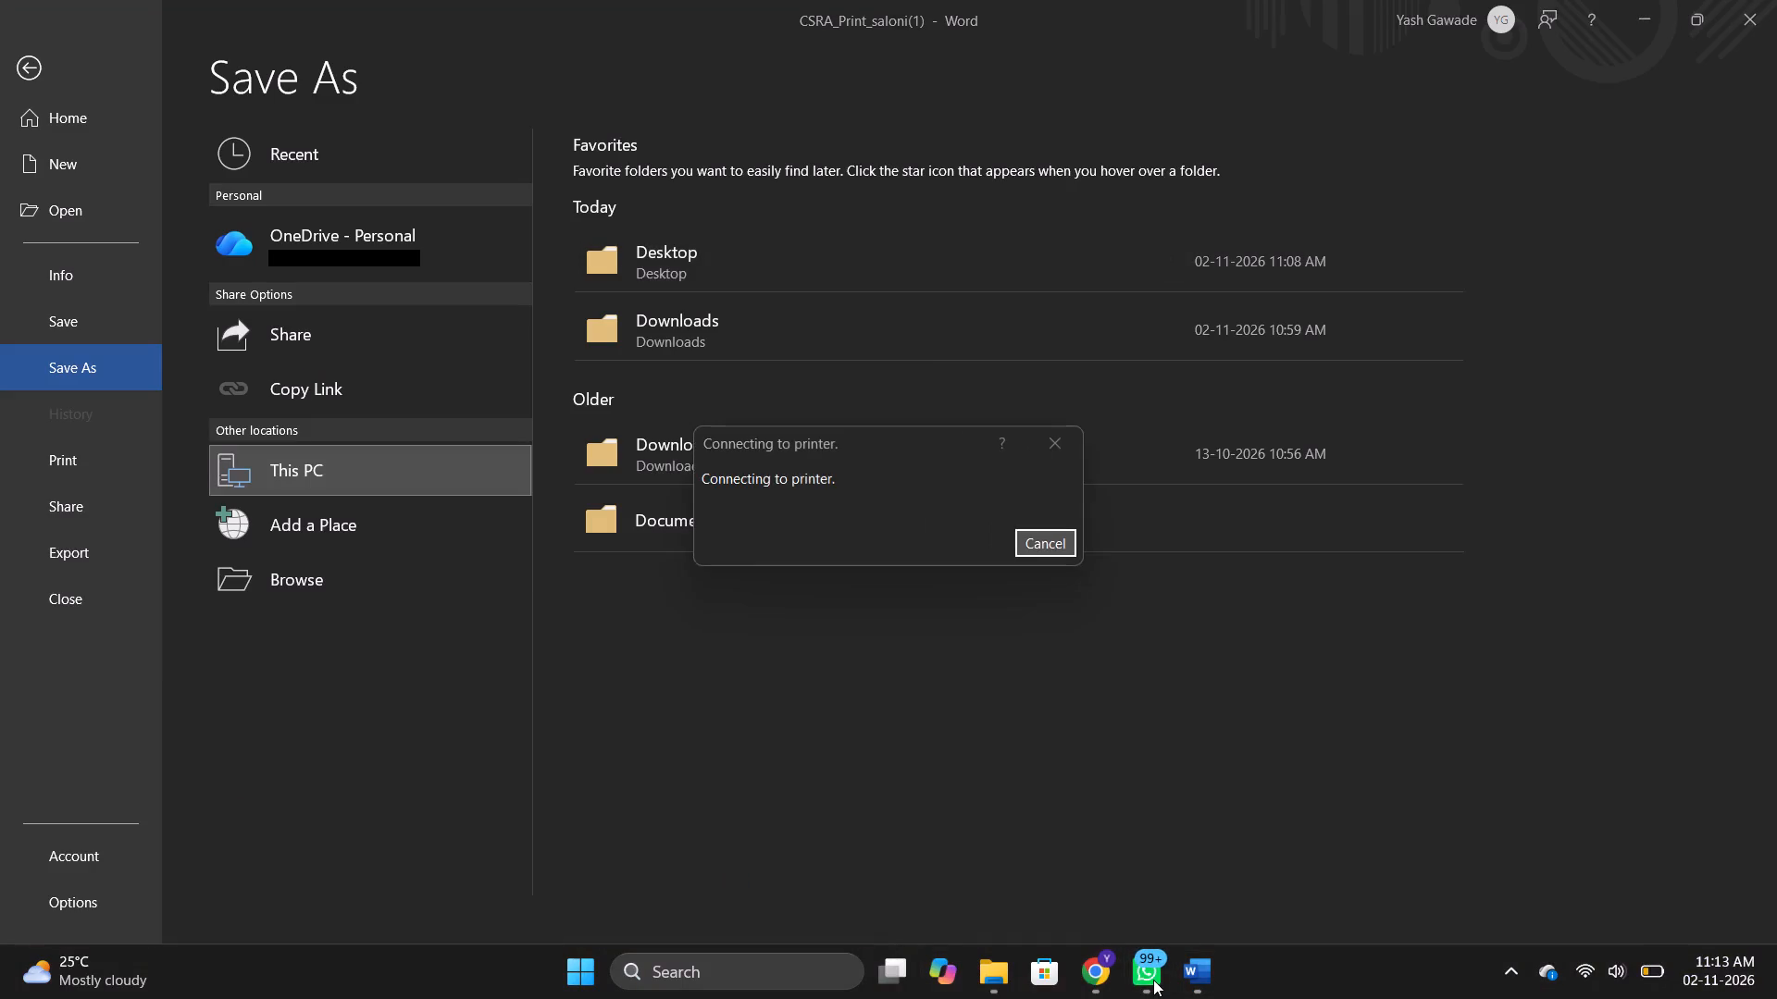